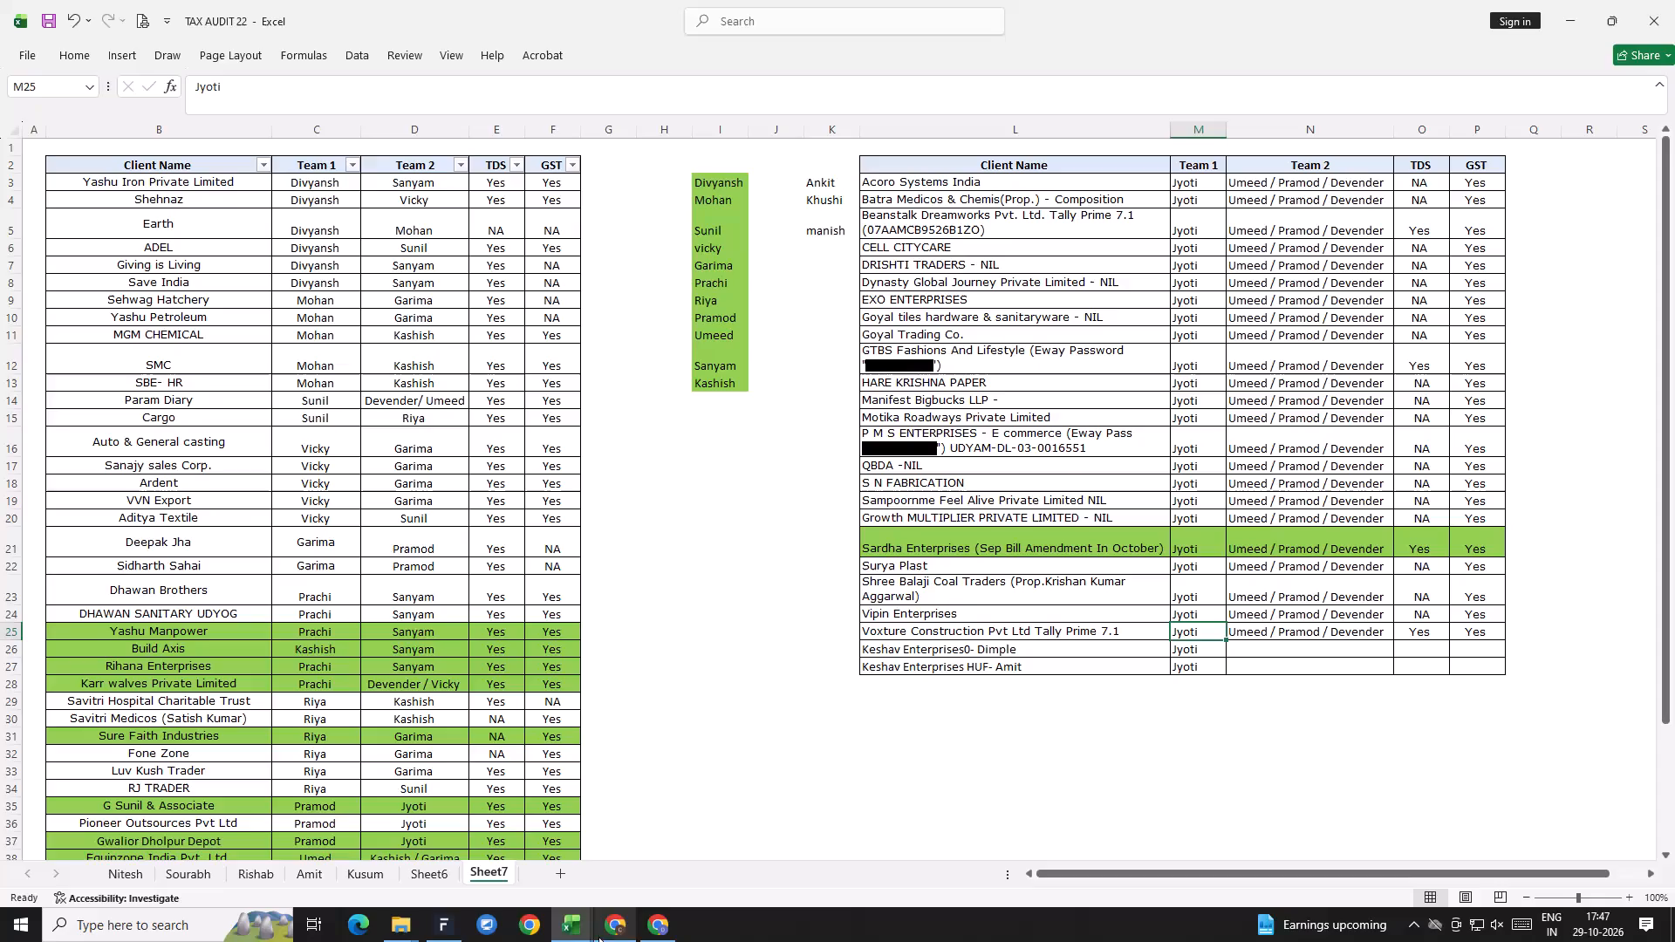
# In the Facto project app, open the Keshav Enterprises project and review its custom fields and members.
pyautogui.click(456, 923)
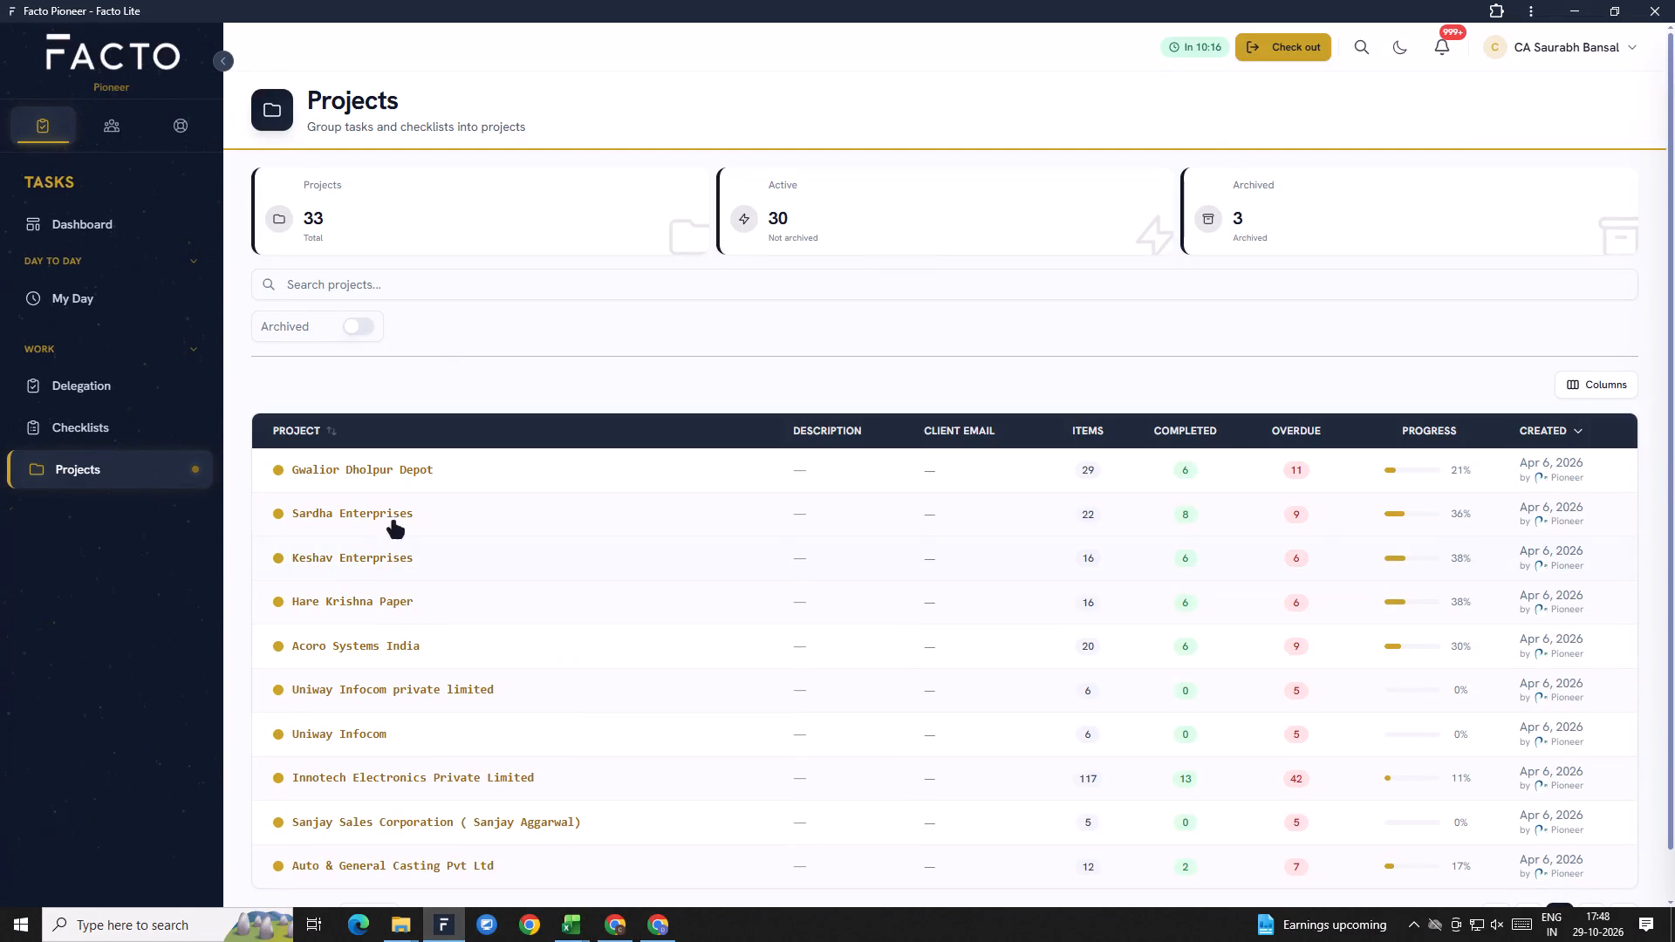
pyautogui.hotkey('alt', 'Tab')
pyautogui.click(712, 635)
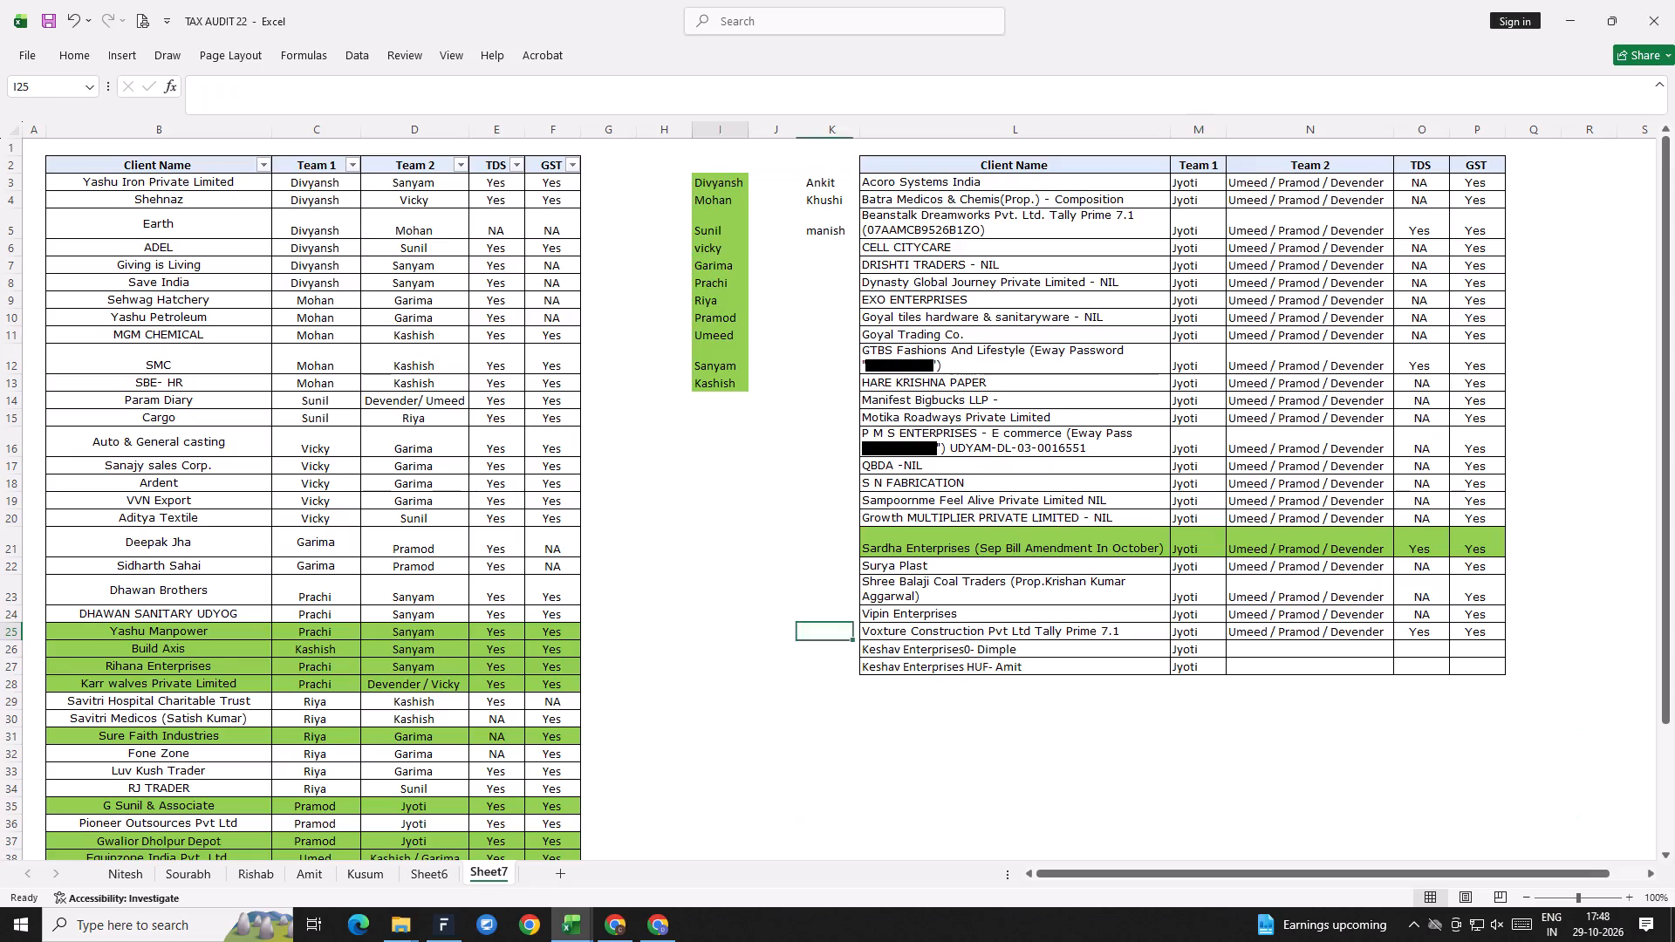
pyautogui.hotkey('alt', 'Tab')
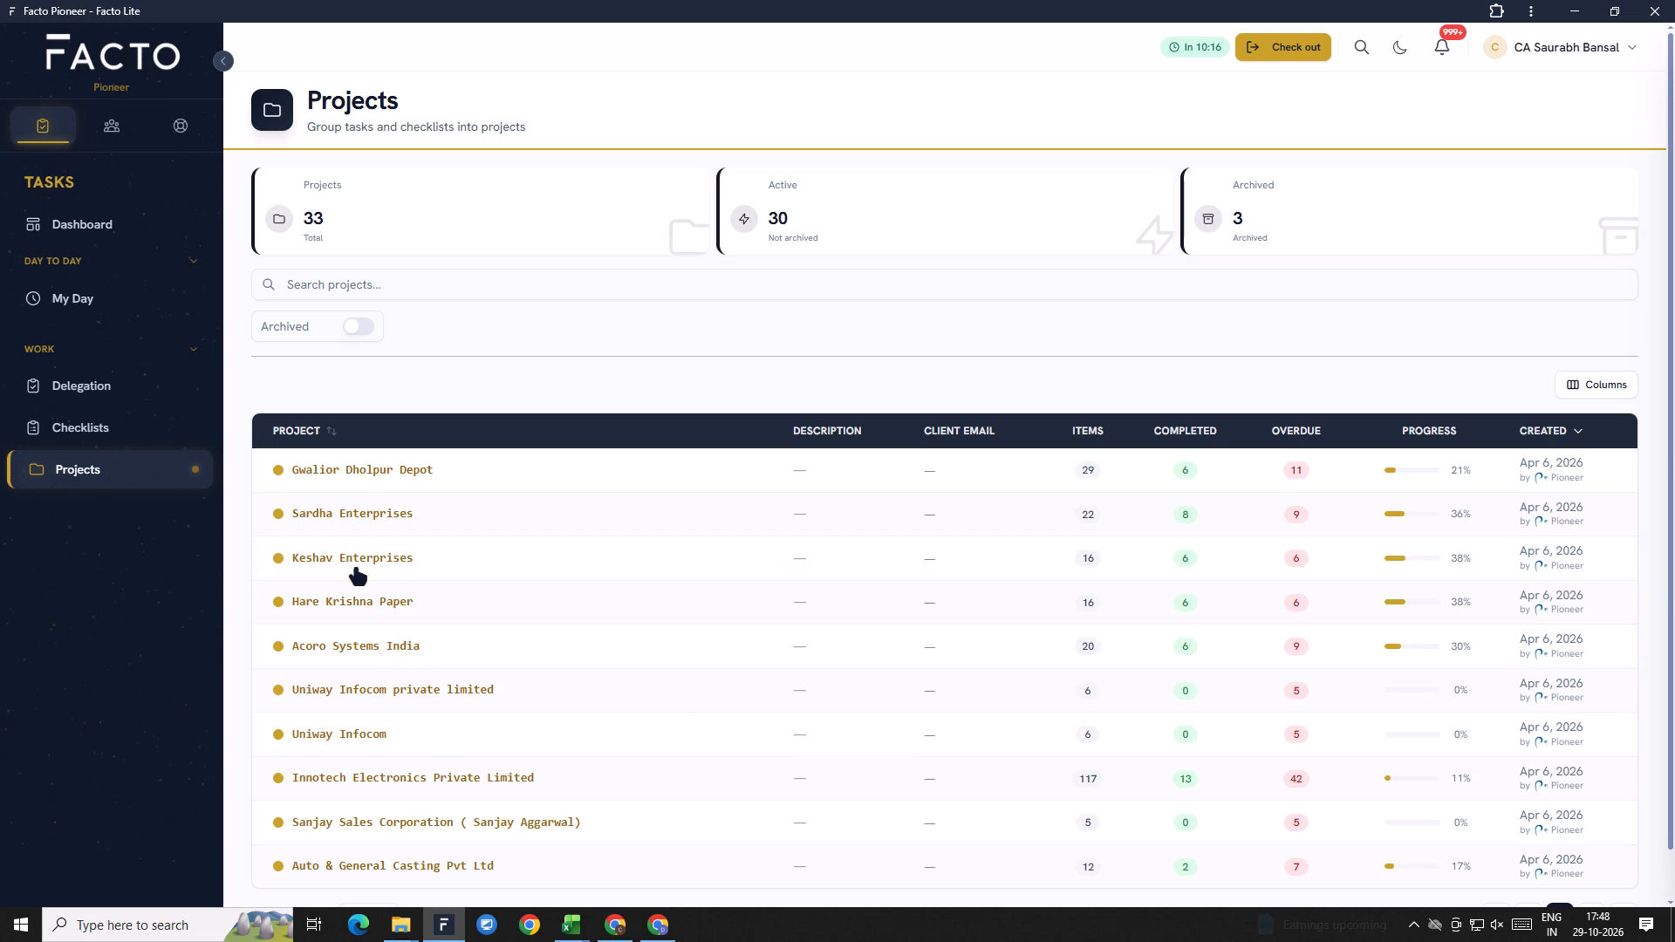
pyautogui.click(397, 562)
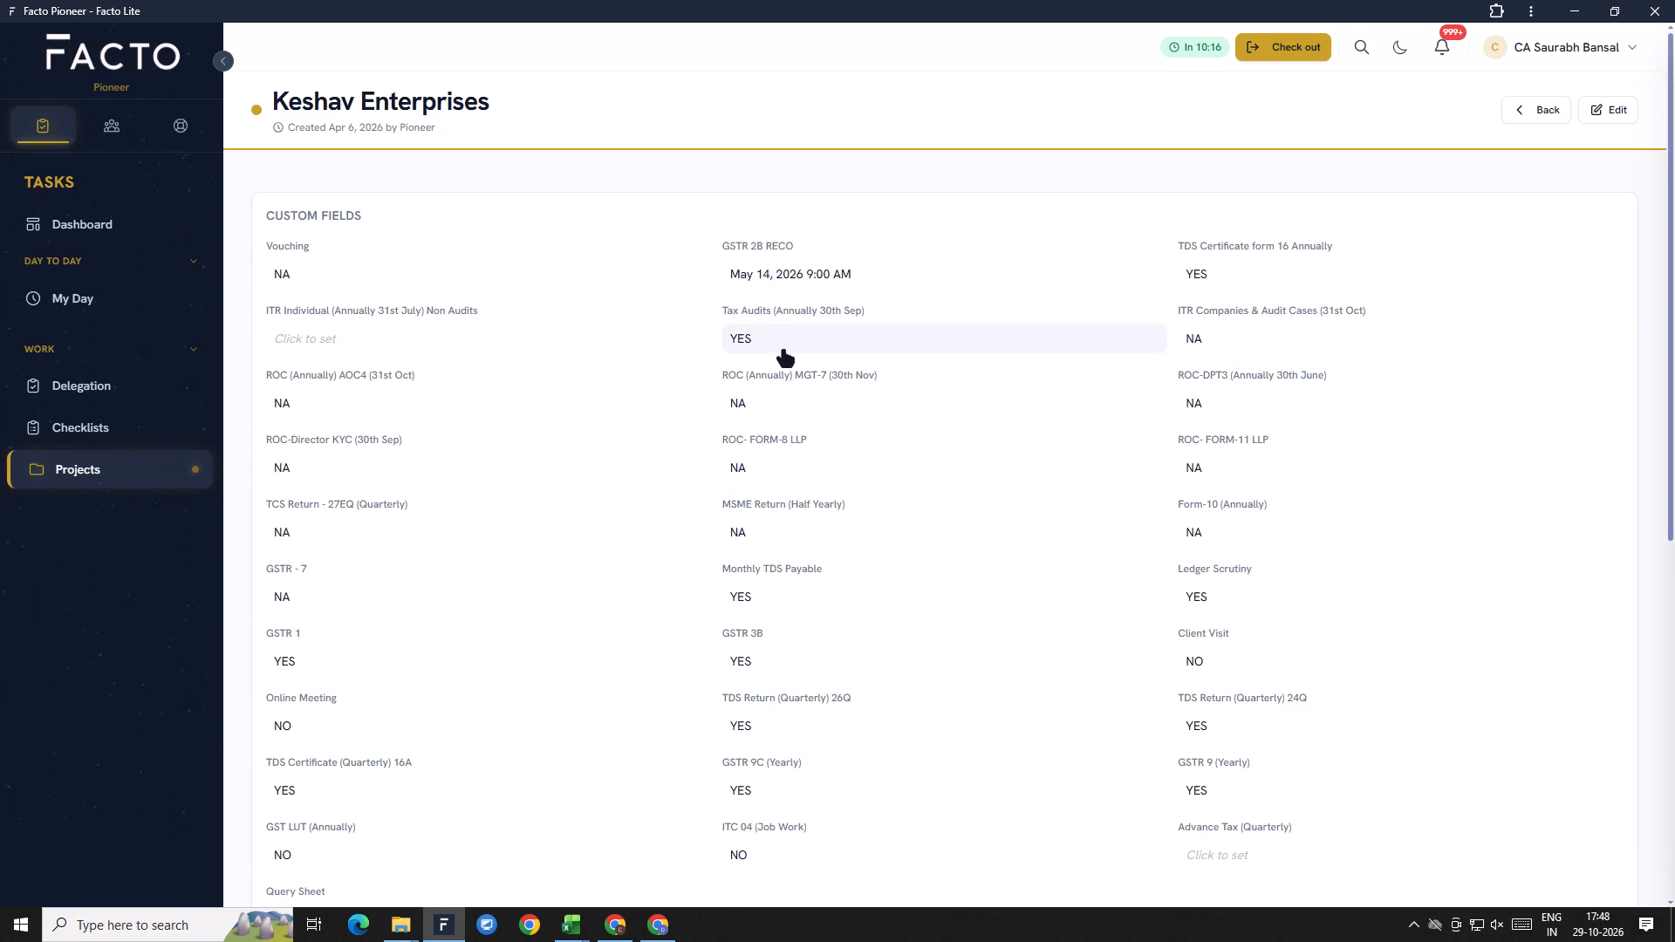
pyautogui.scroll(-9, 976, 623)
# In the TAX AUDIT 22 workbook in Excel, fill the Keshav Enterprises row 26, columns L to P, with green.
pyautogui.hotkey('alt', 'Tab')
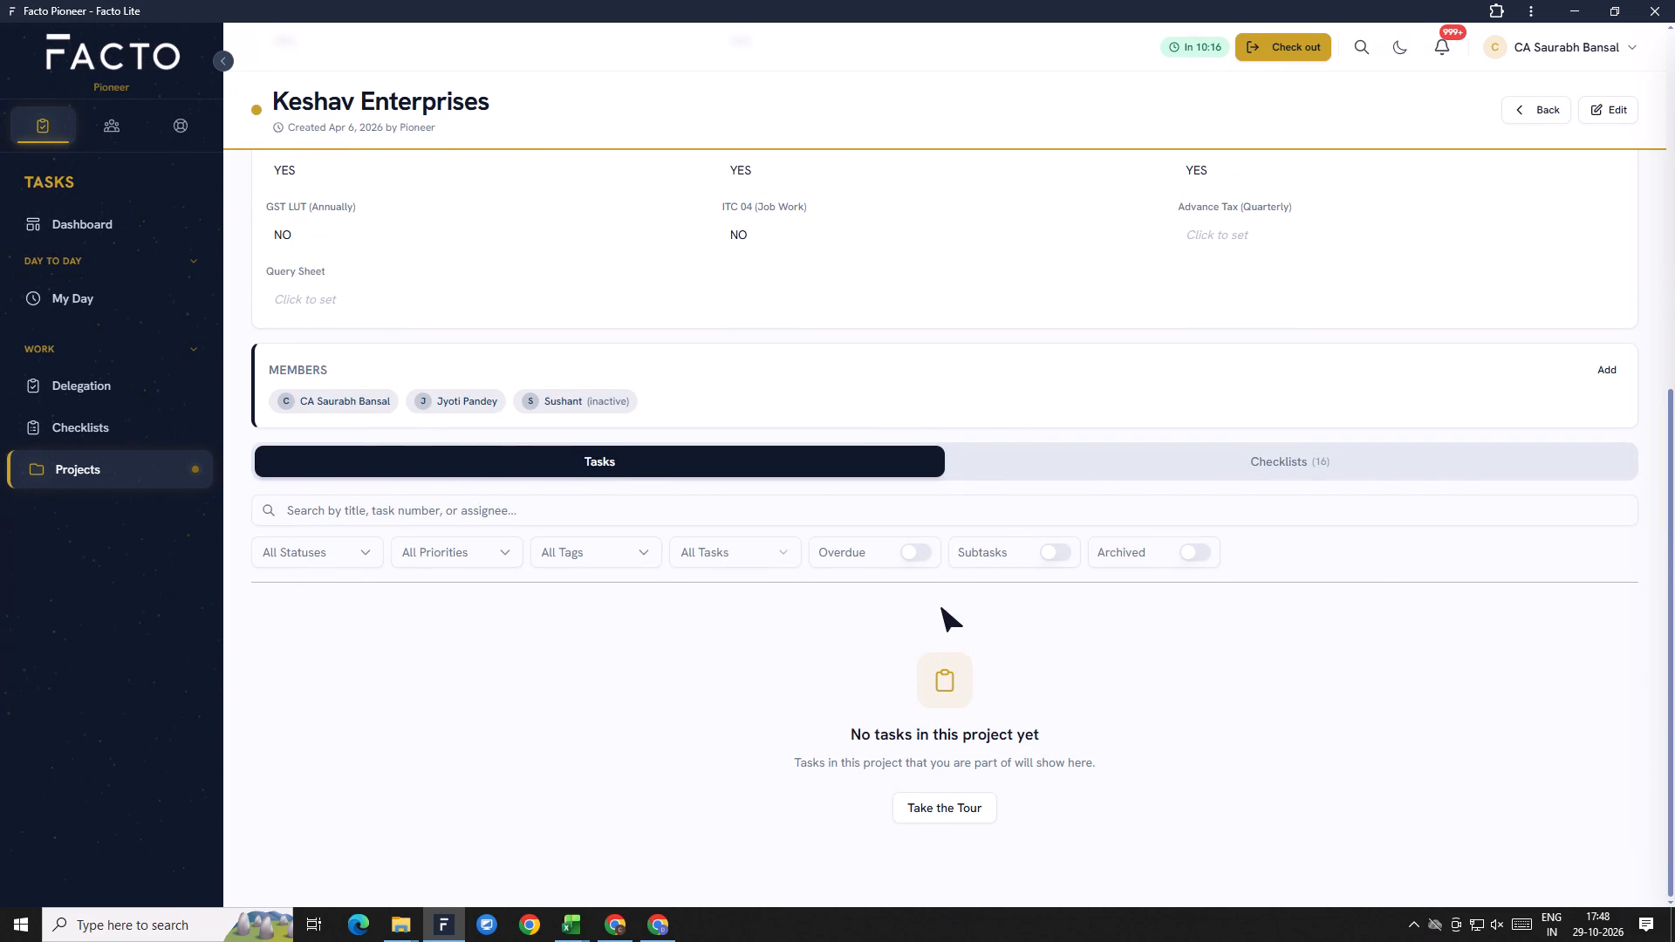
pyautogui.click(269, 701)
pyautogui.press('Down')
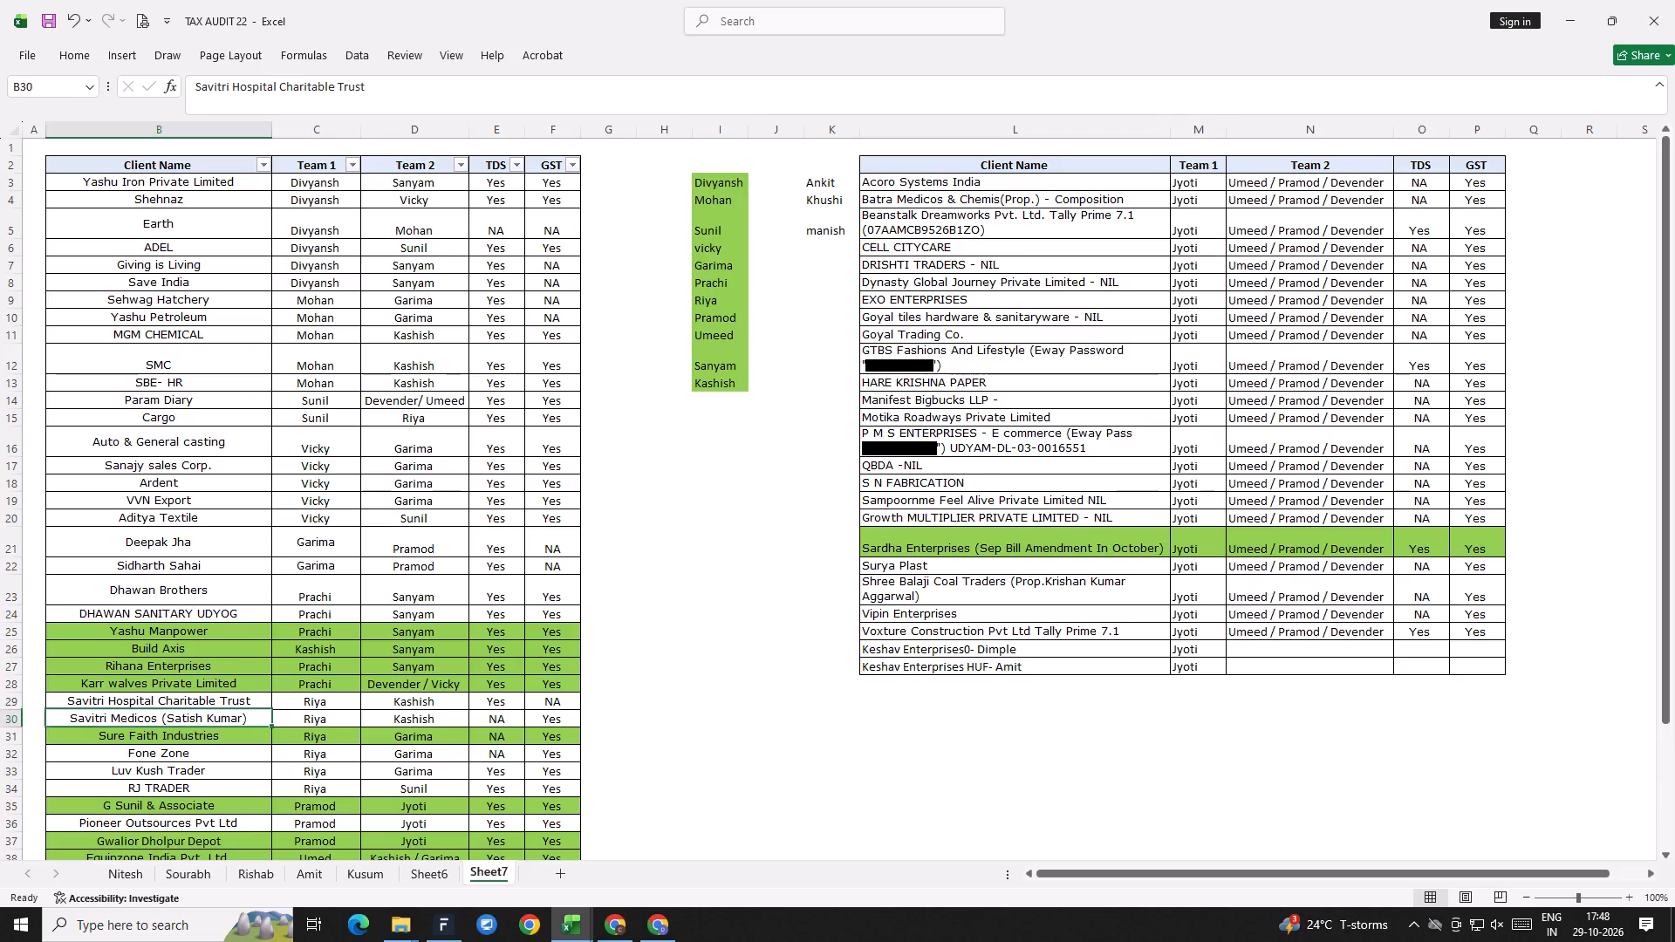
pyautogui.click(835, 647)
pyautogui.press('Right')
pyautogui.hotkey('shift', 'Right')
pyautogui.hotkey('shift', 'Right')
pyautogui.hotkey('shift', 'Right')
pyautogui.hotkey('shift', 'Right')
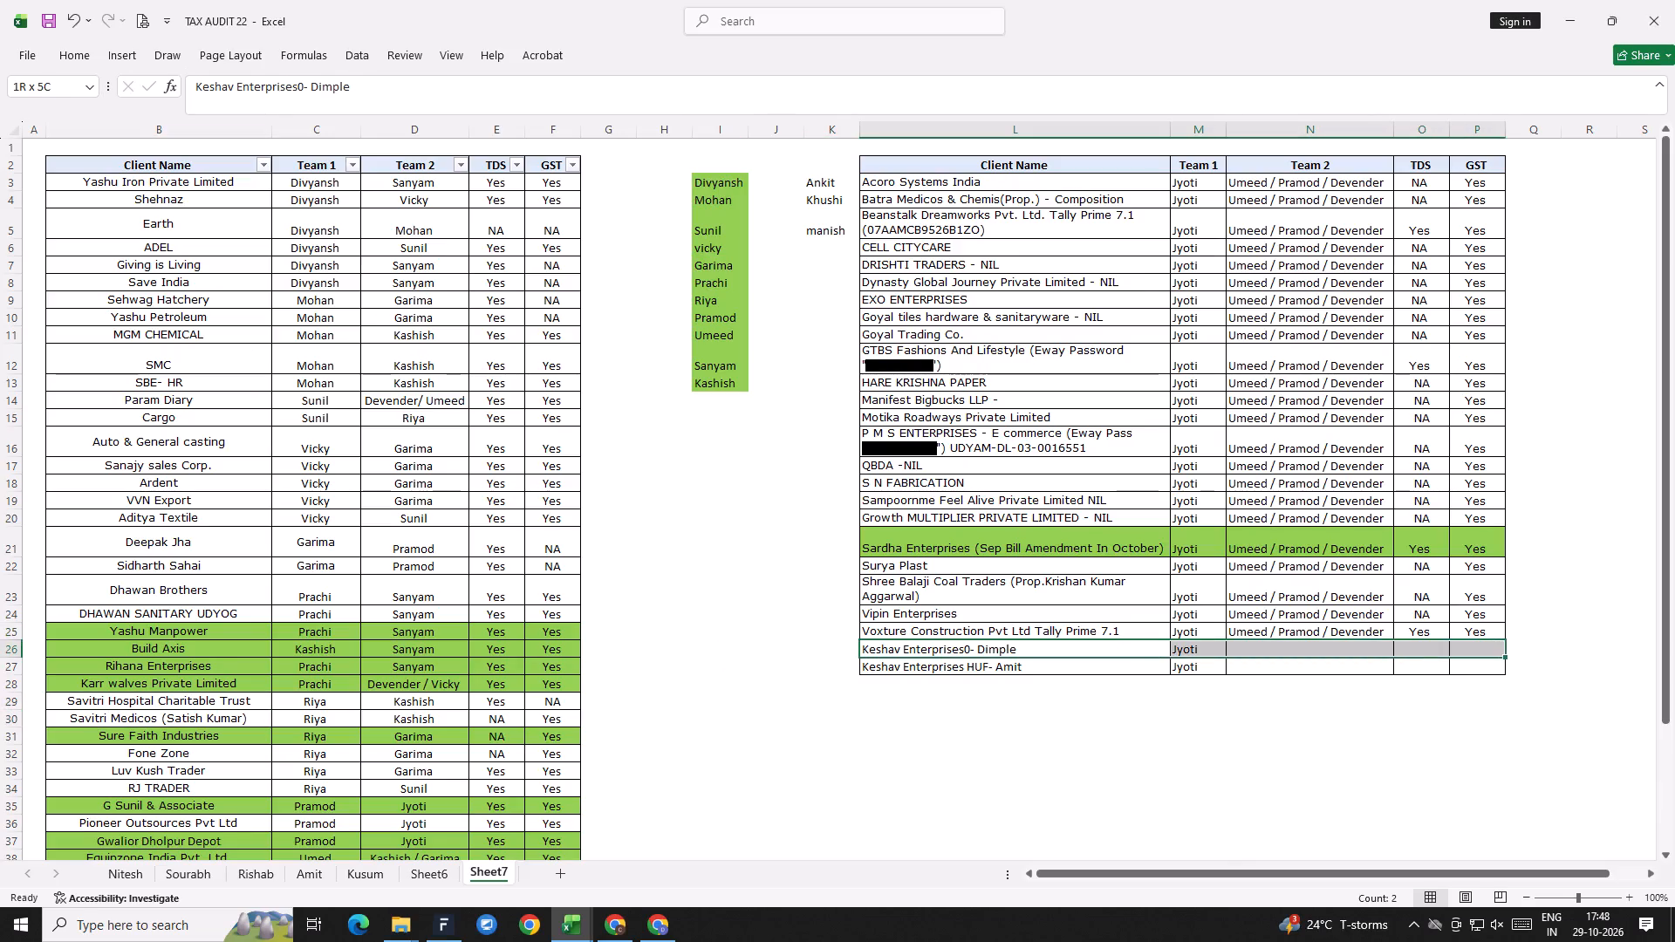
pyautogui.click(72, 59)
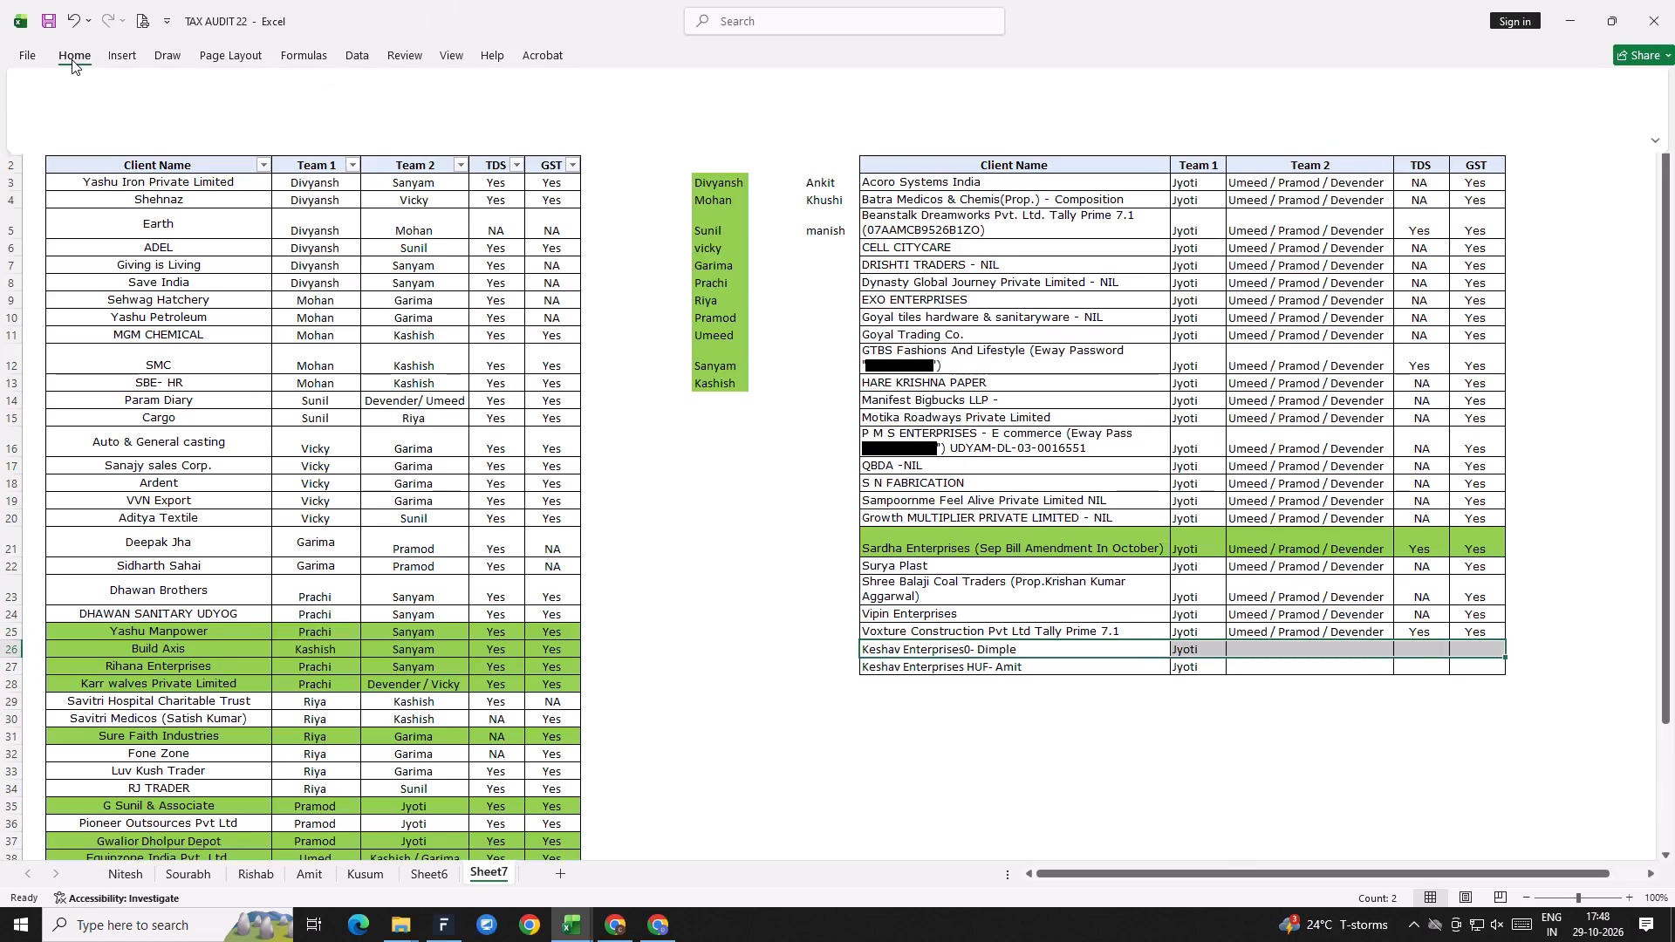
pyautogui.click(301, 113)
# Switch to Facto, return to the project list and open Hare Krishna Paper from its second page.
pyautogui.hotkey('alt', 'Tab')
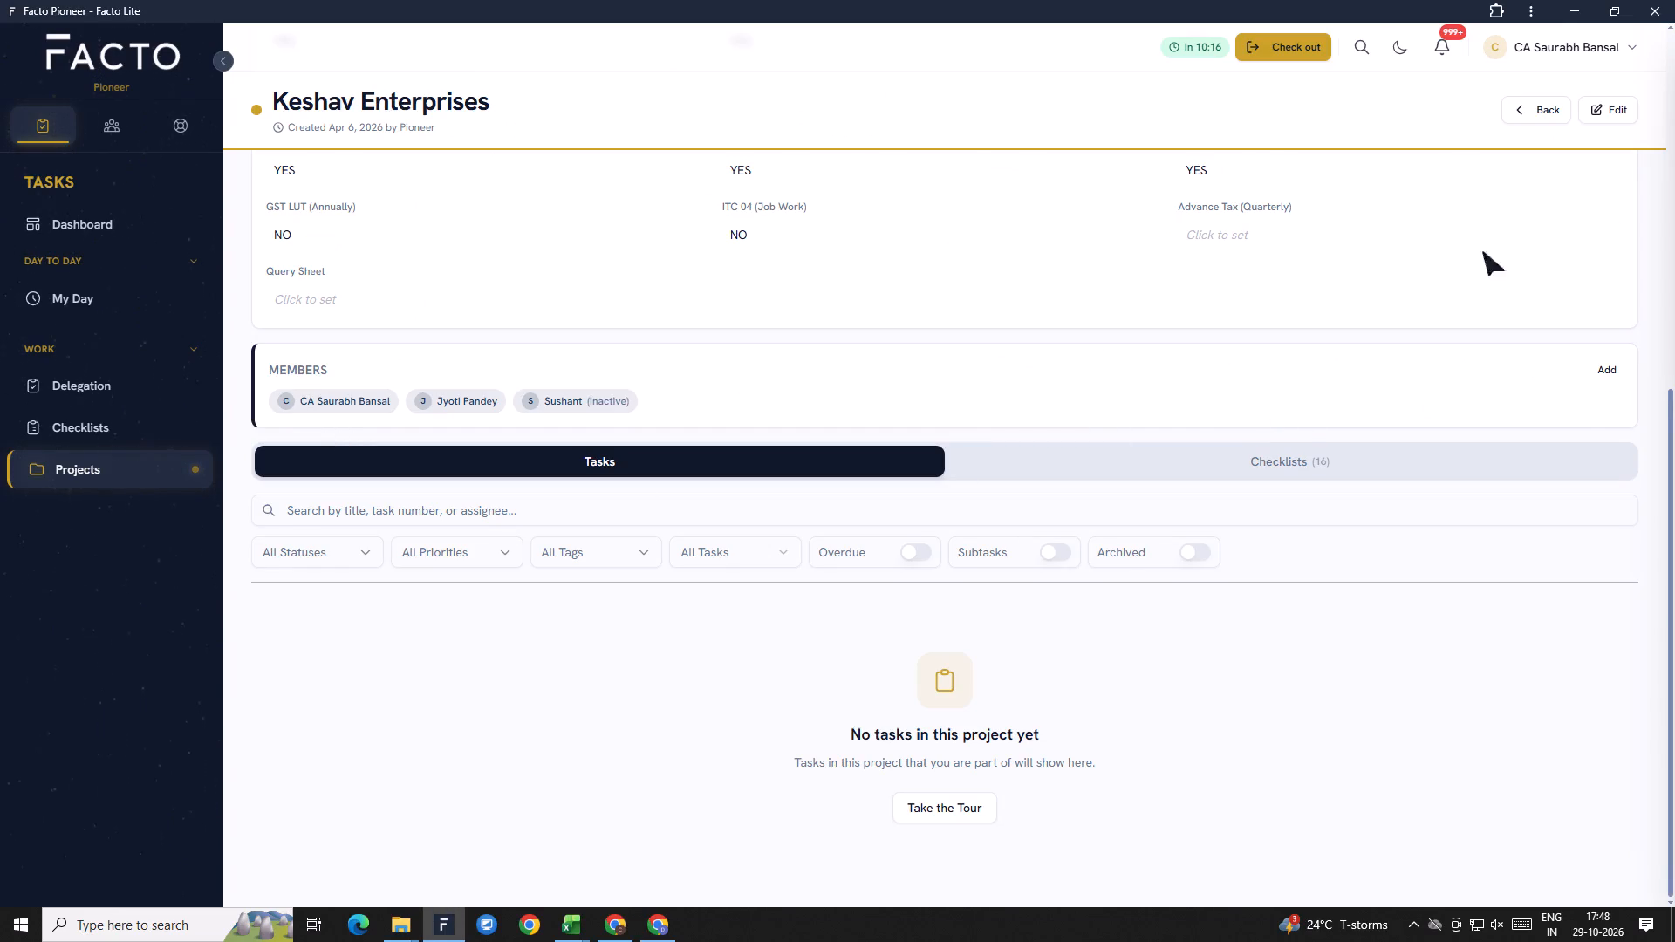
pyautogui.click(1530, 113)
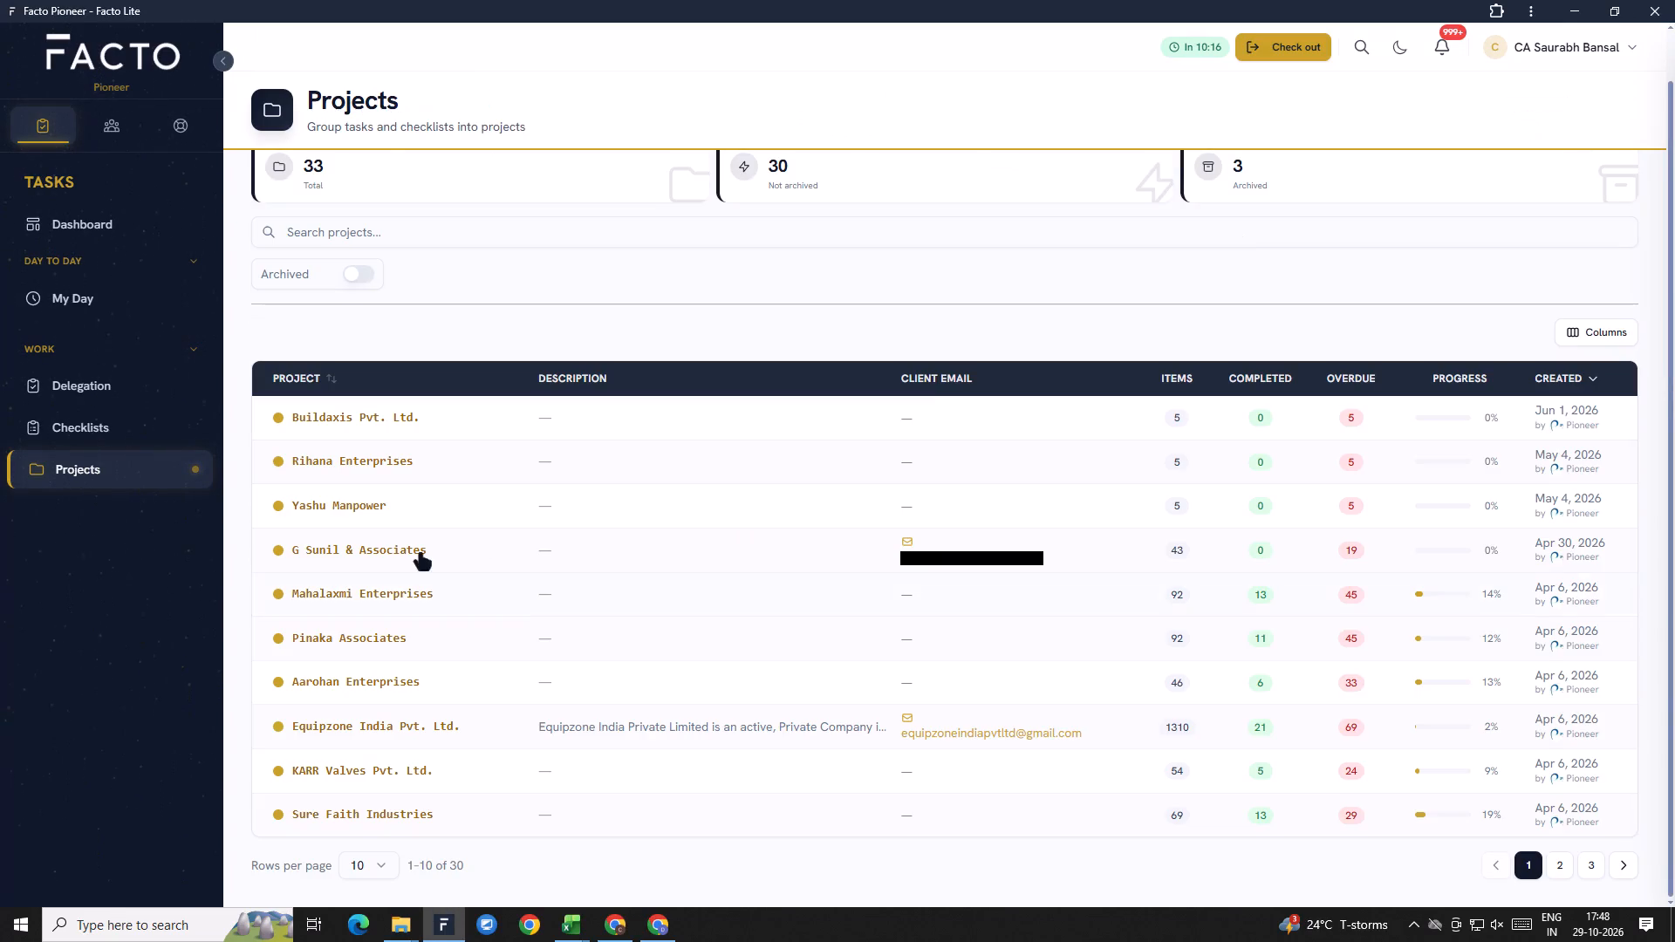
pyautogui.click(1558, 862)
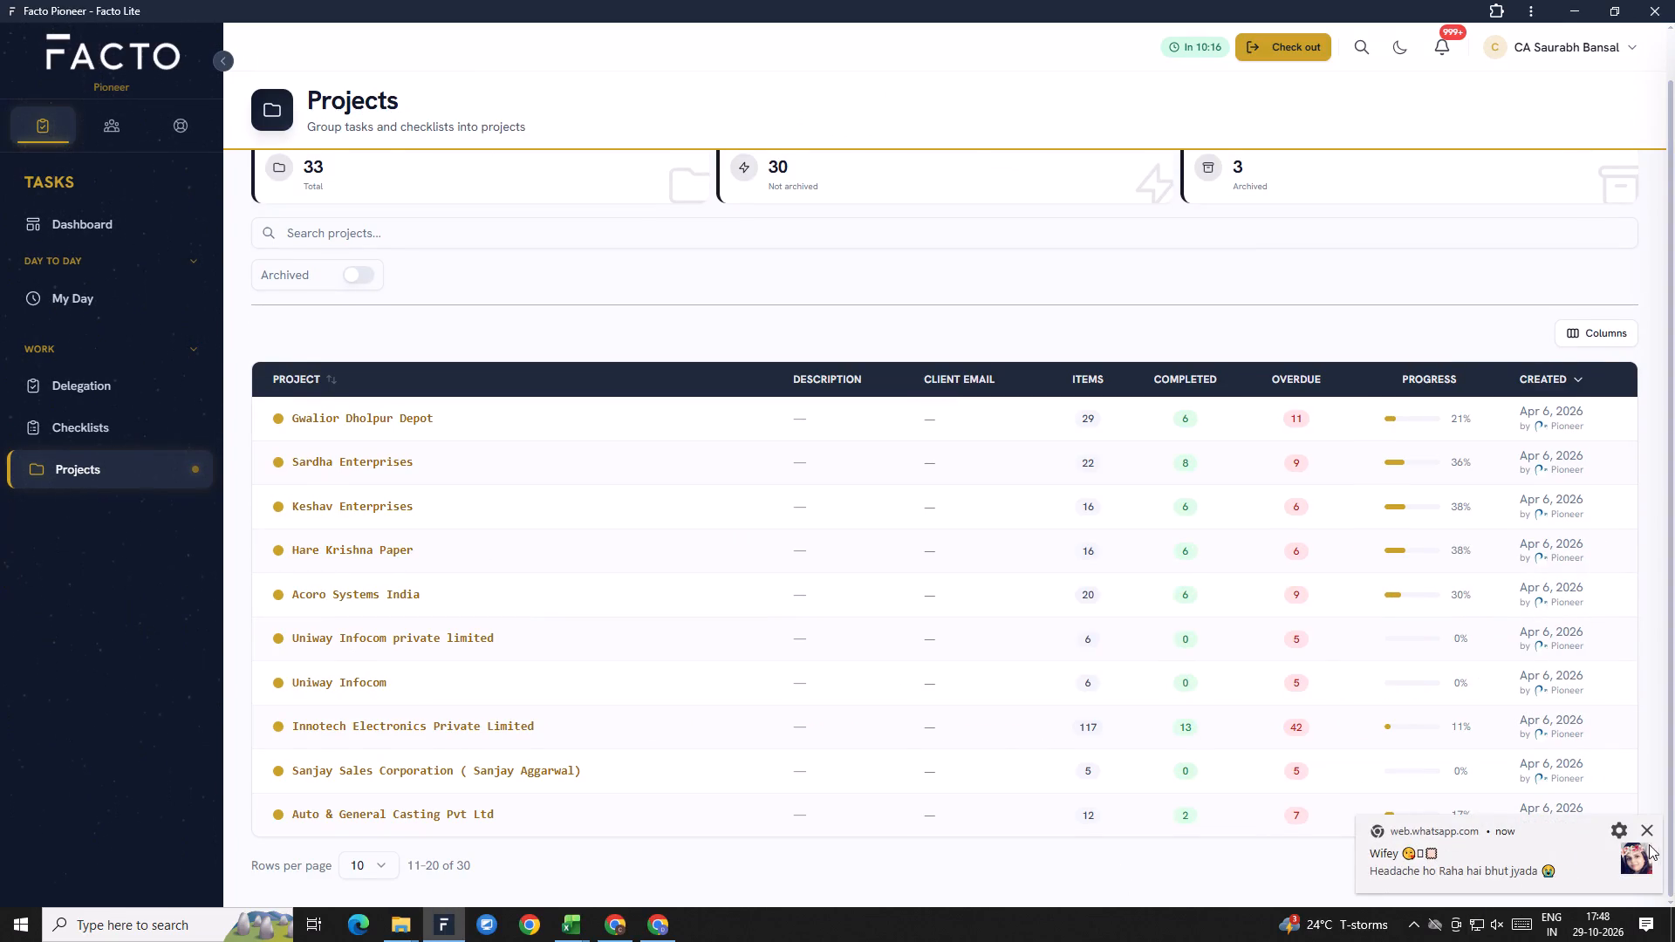
pyautogui.click(1647, 836)
pyautogui.click(346, 554)
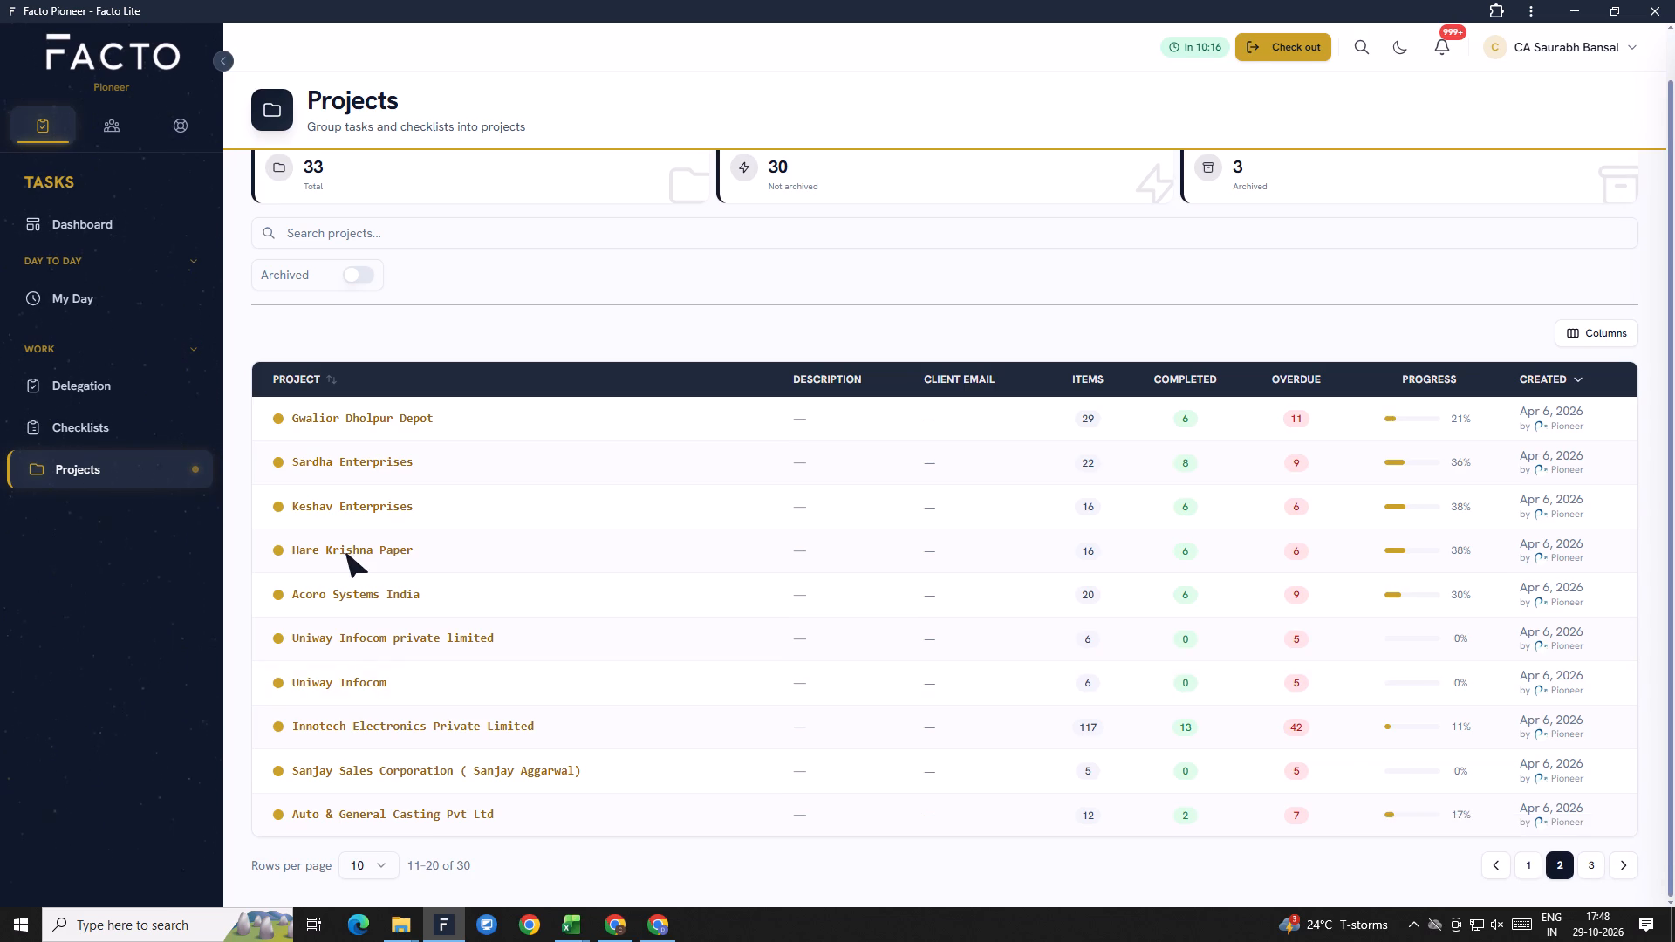
# In Excel, search Sheet7 for "hare" and fill the HARE KRISHNA PAPER row, columns L to P, with green.
pyautogui.hotkey('alt', 'Tab')
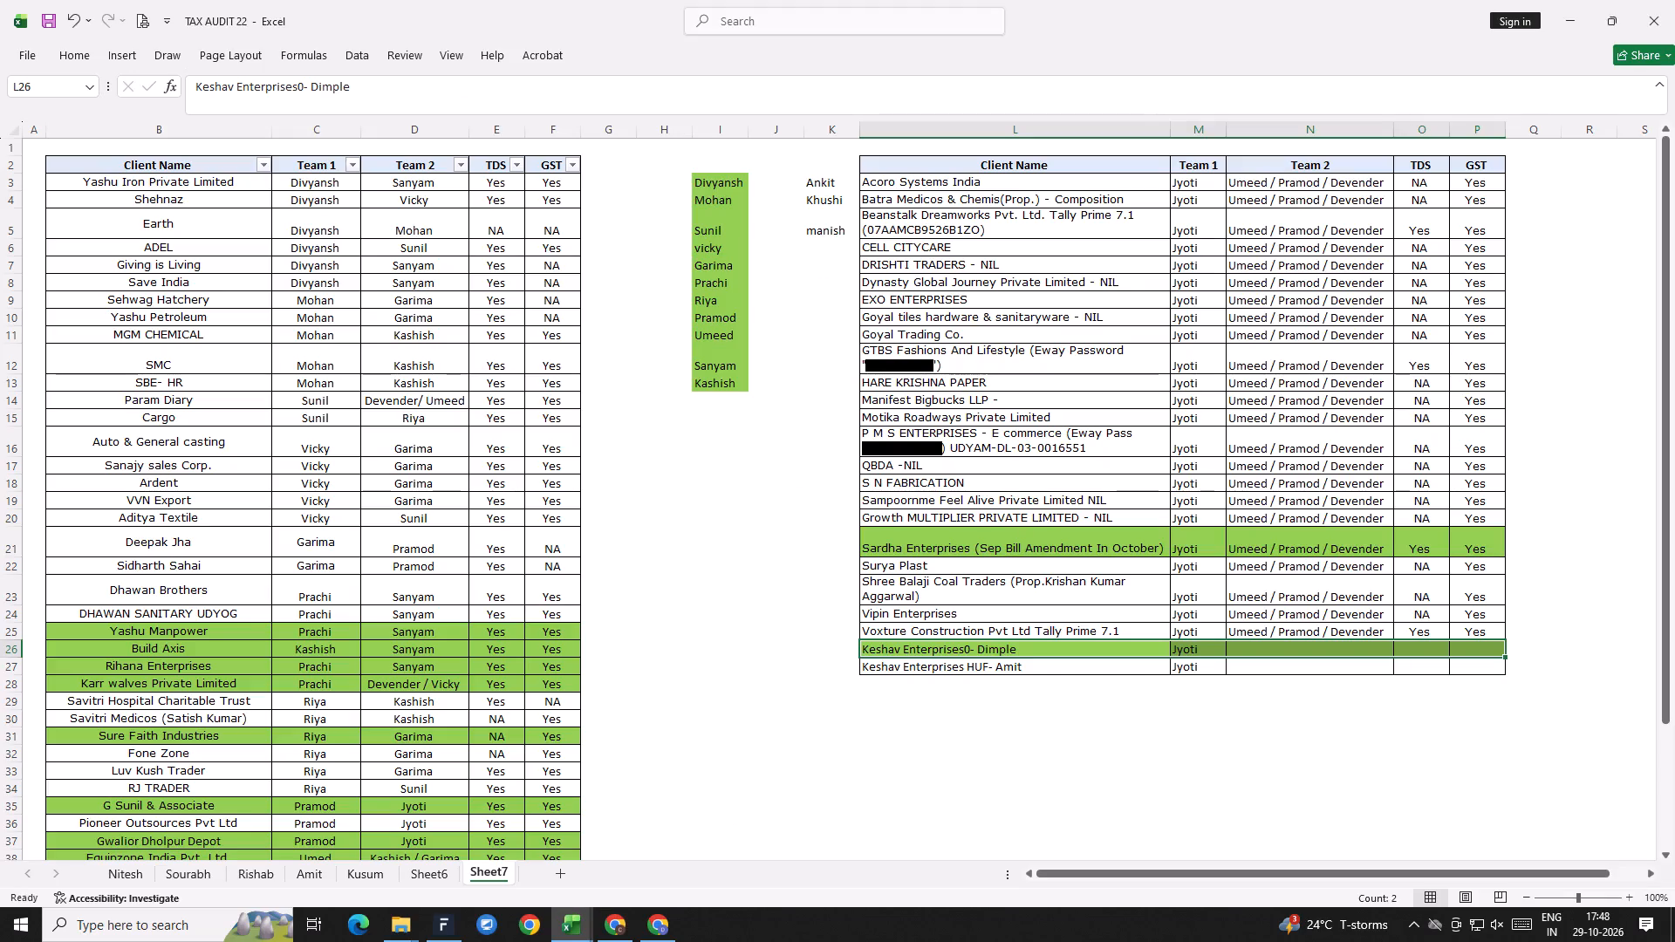
pyautogui.press('Down')
pyautogui.press('Down')
pyautogui.hotkey('ctrl', 'f')
pyautogui.write('hare')
pyautogui.press('Return')
pyautogui.press('Escape')
pyautogui.hotkey('shift', 'Right')
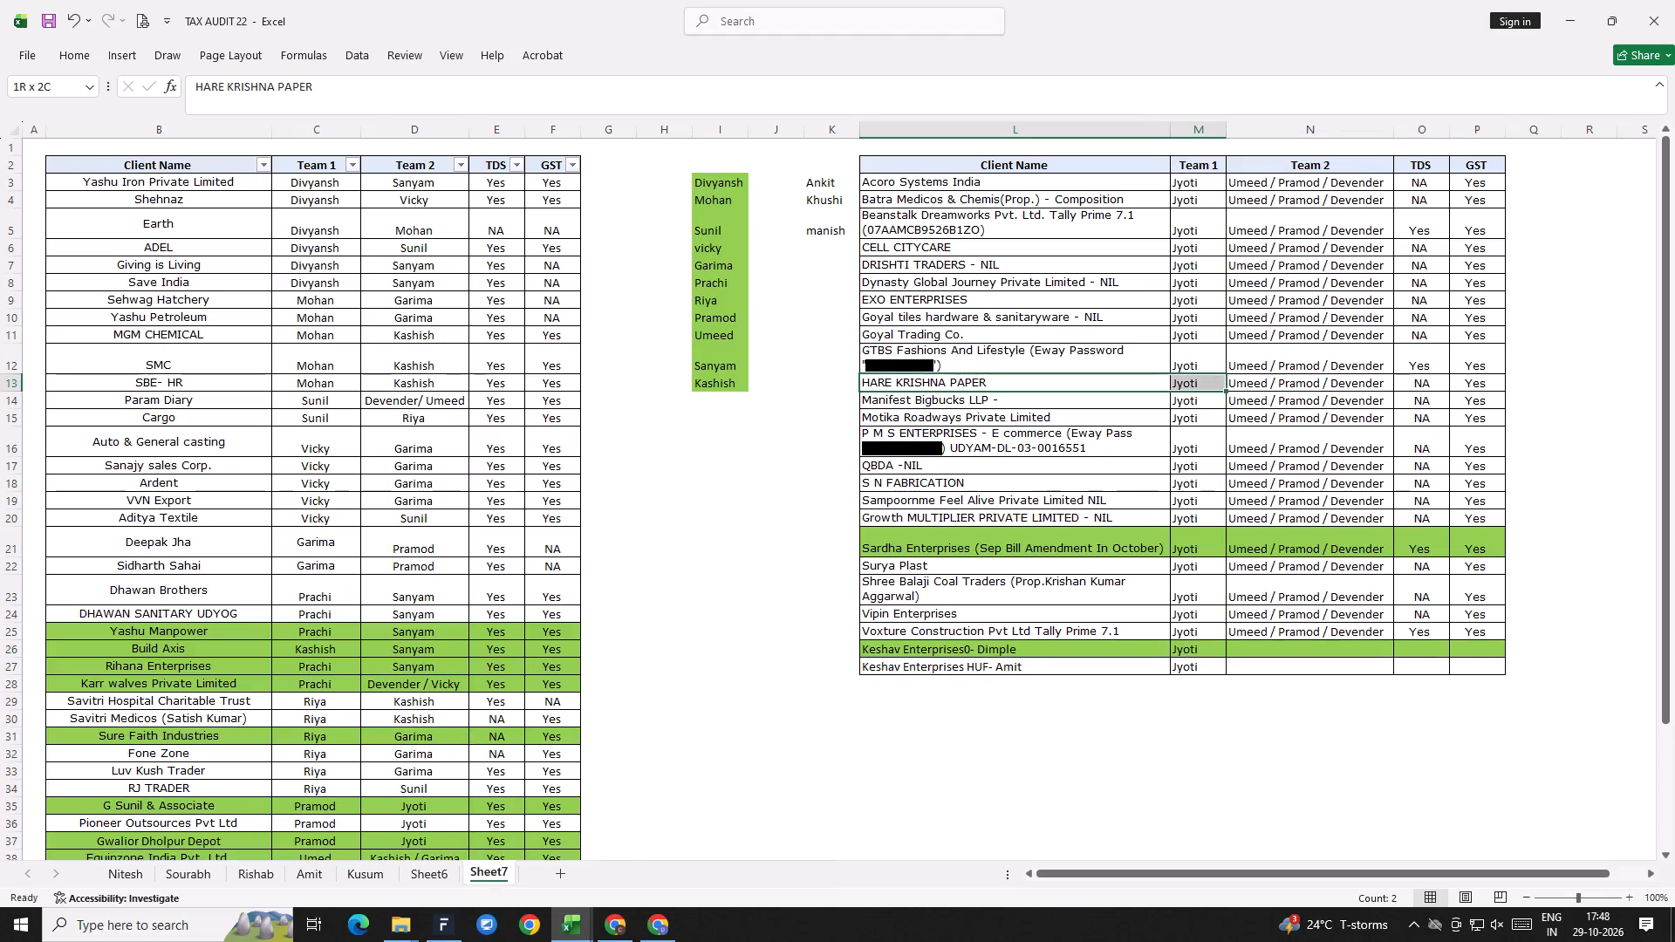
pyautogui.hotkey('shift', 'Right')
pyautogui.hotkey('shift', 'Right')
pyautogui.hotkey('shift', 'Right')
pyautogui.click(86, 60)
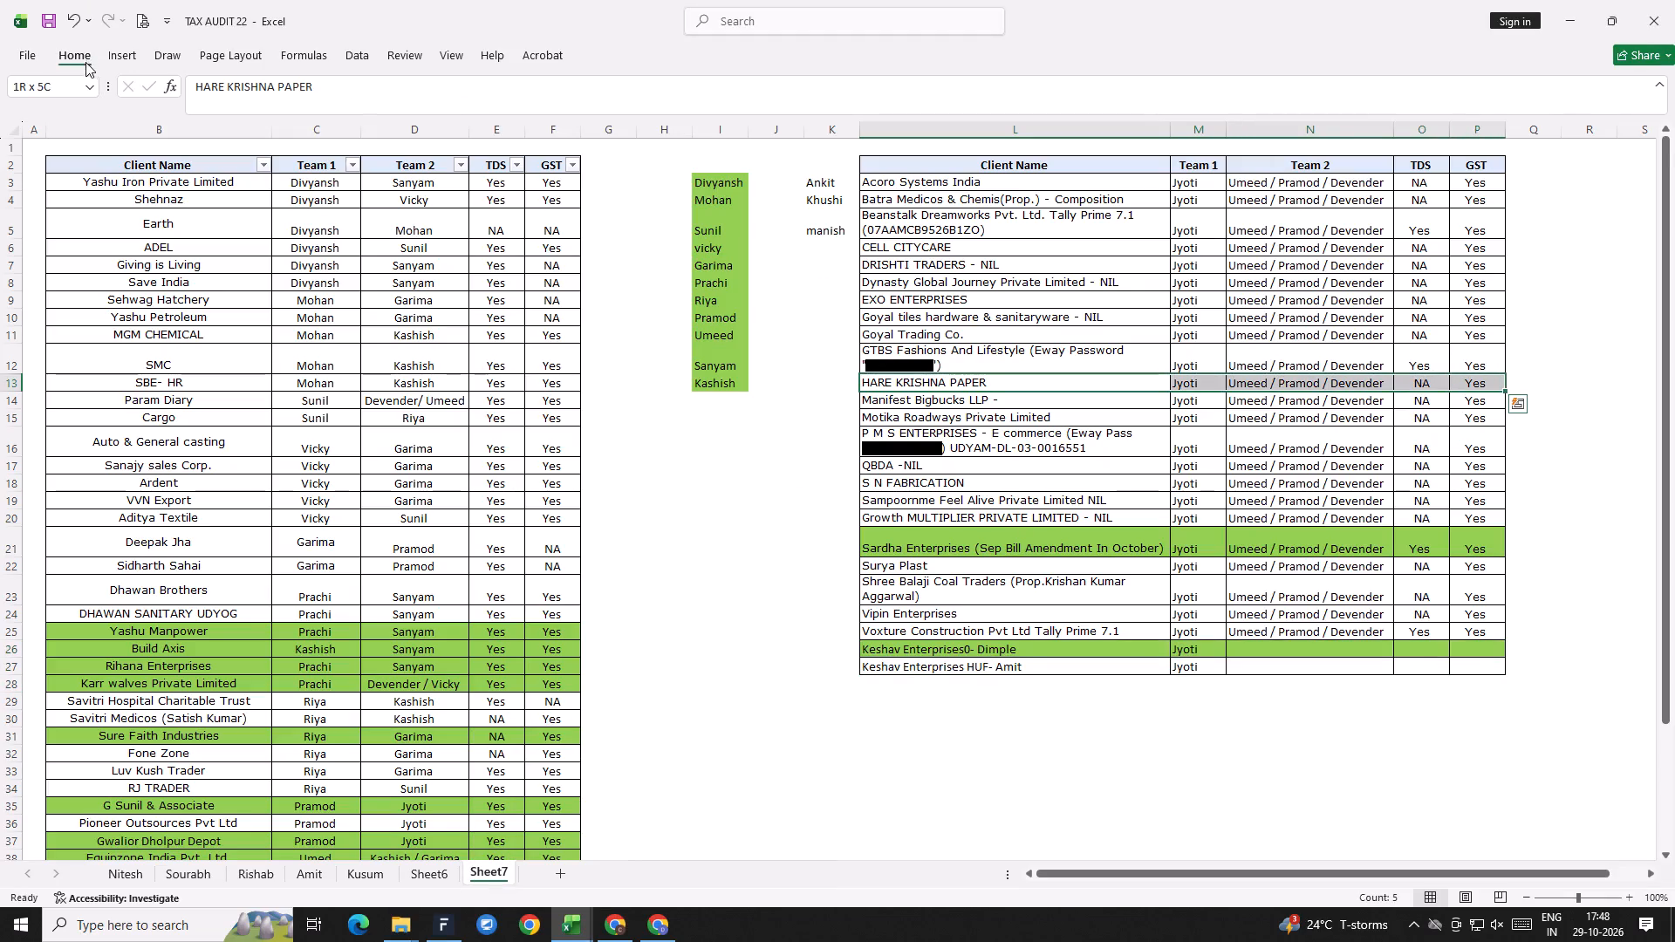
pyautogui.click(303, 117)
pyautogui.click(683, 461)
# Switch to Facto and review the members of the Hare Krishna Paper project.
pyautogui.hotkey('alt', 'Tab')
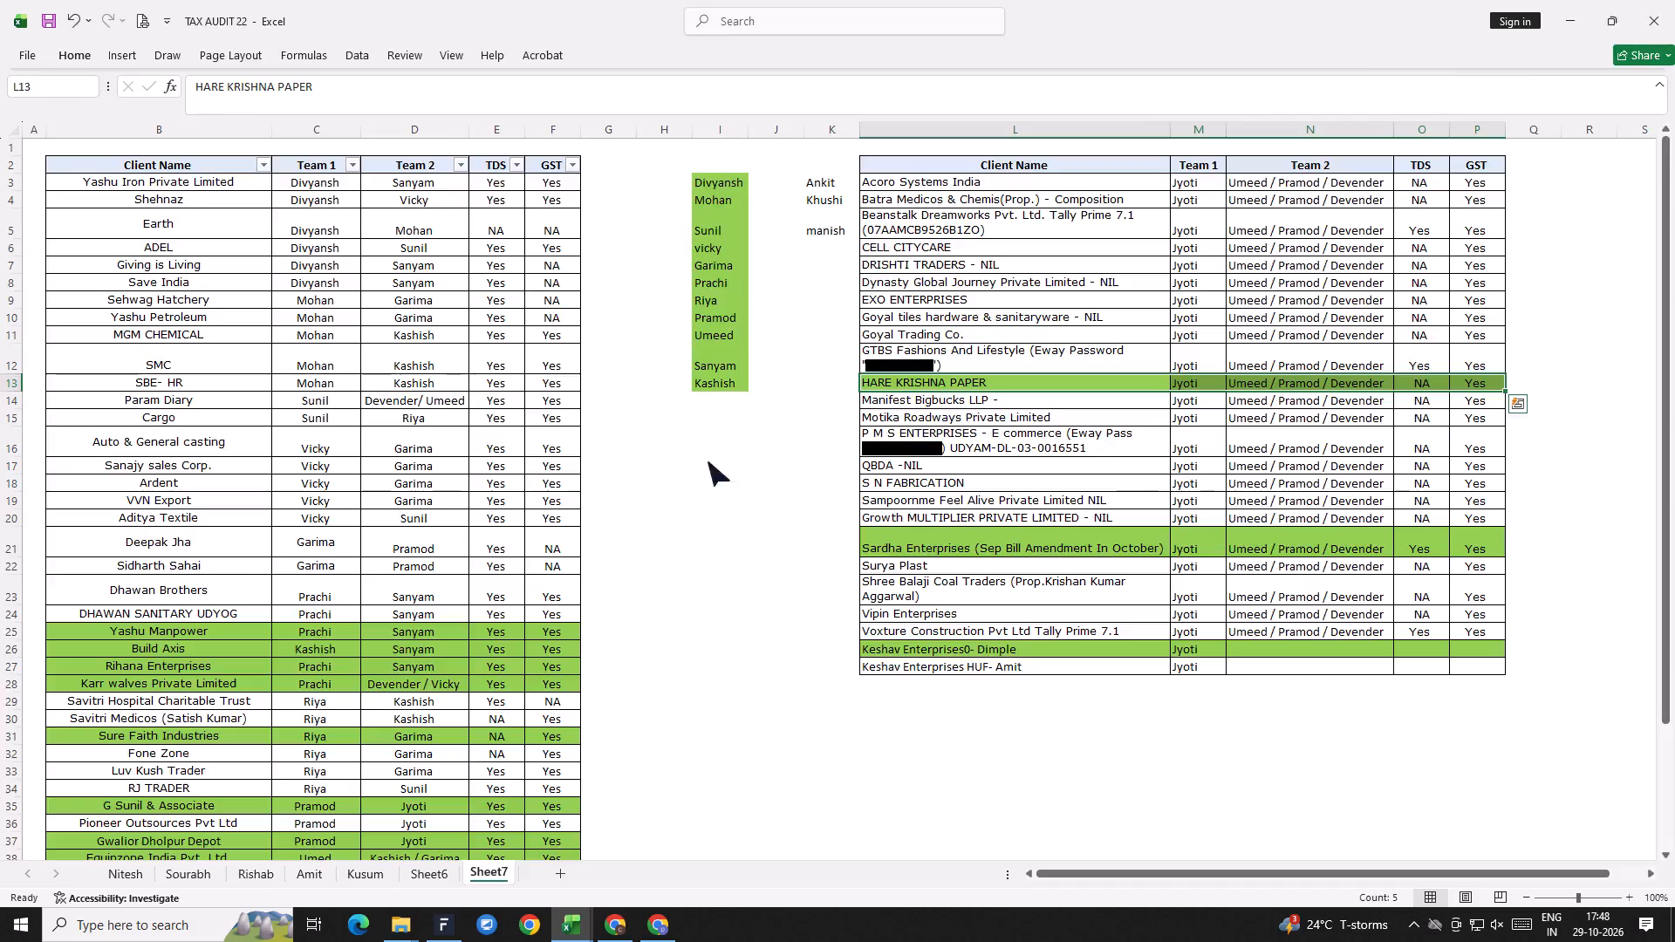
pyautogui.scroll(-8, 918, 501)
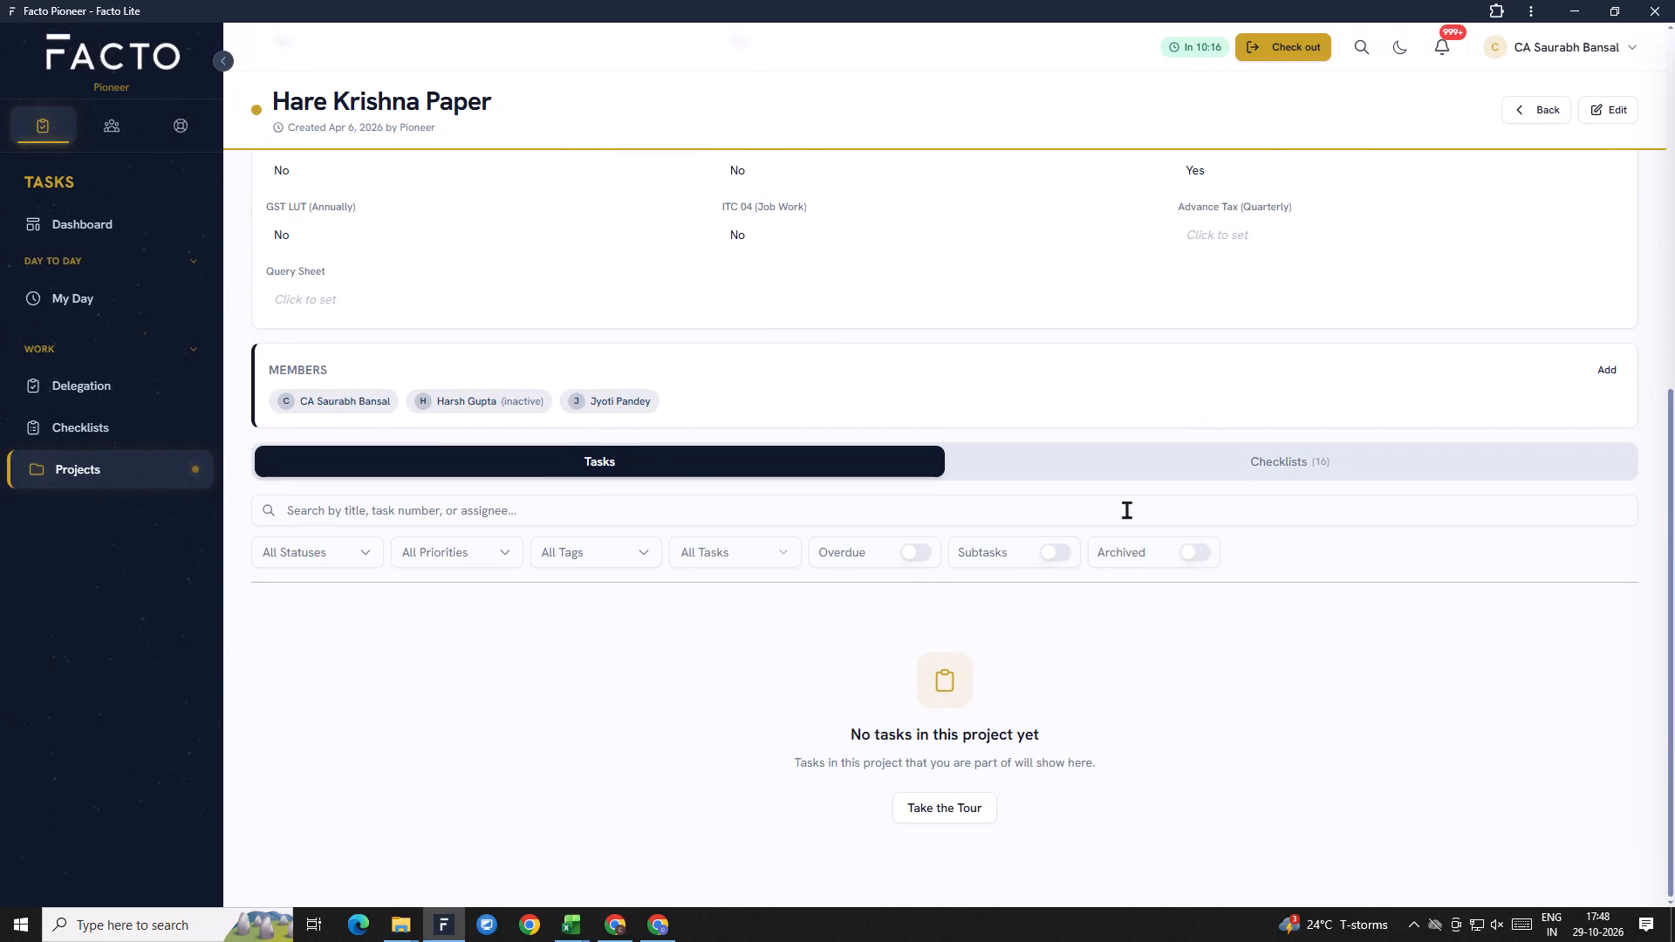
# Return to the project list, open Acoro Systems India from its second page and review its custom fields and members.
pyautogui.click(1523, 118)
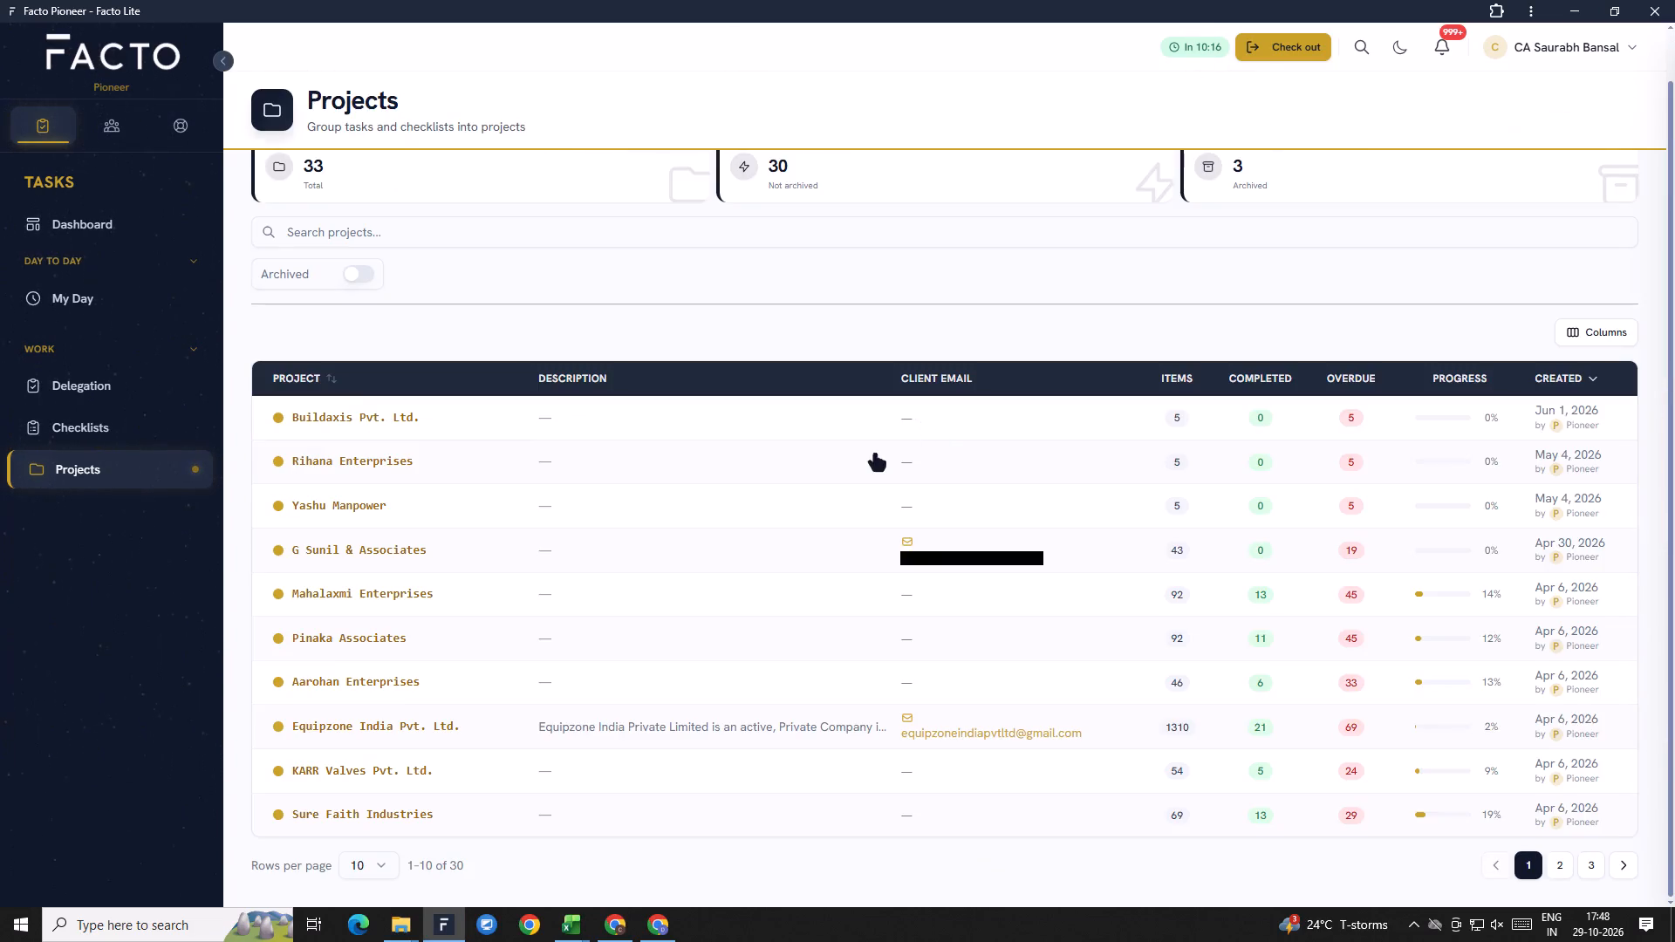
pyautogui.hotkey('alt', 'Tab')
pyautogui.press('Down')
pyautogui.hotkey('alt', 'Tab')
pyautogui.click(1549, 859)
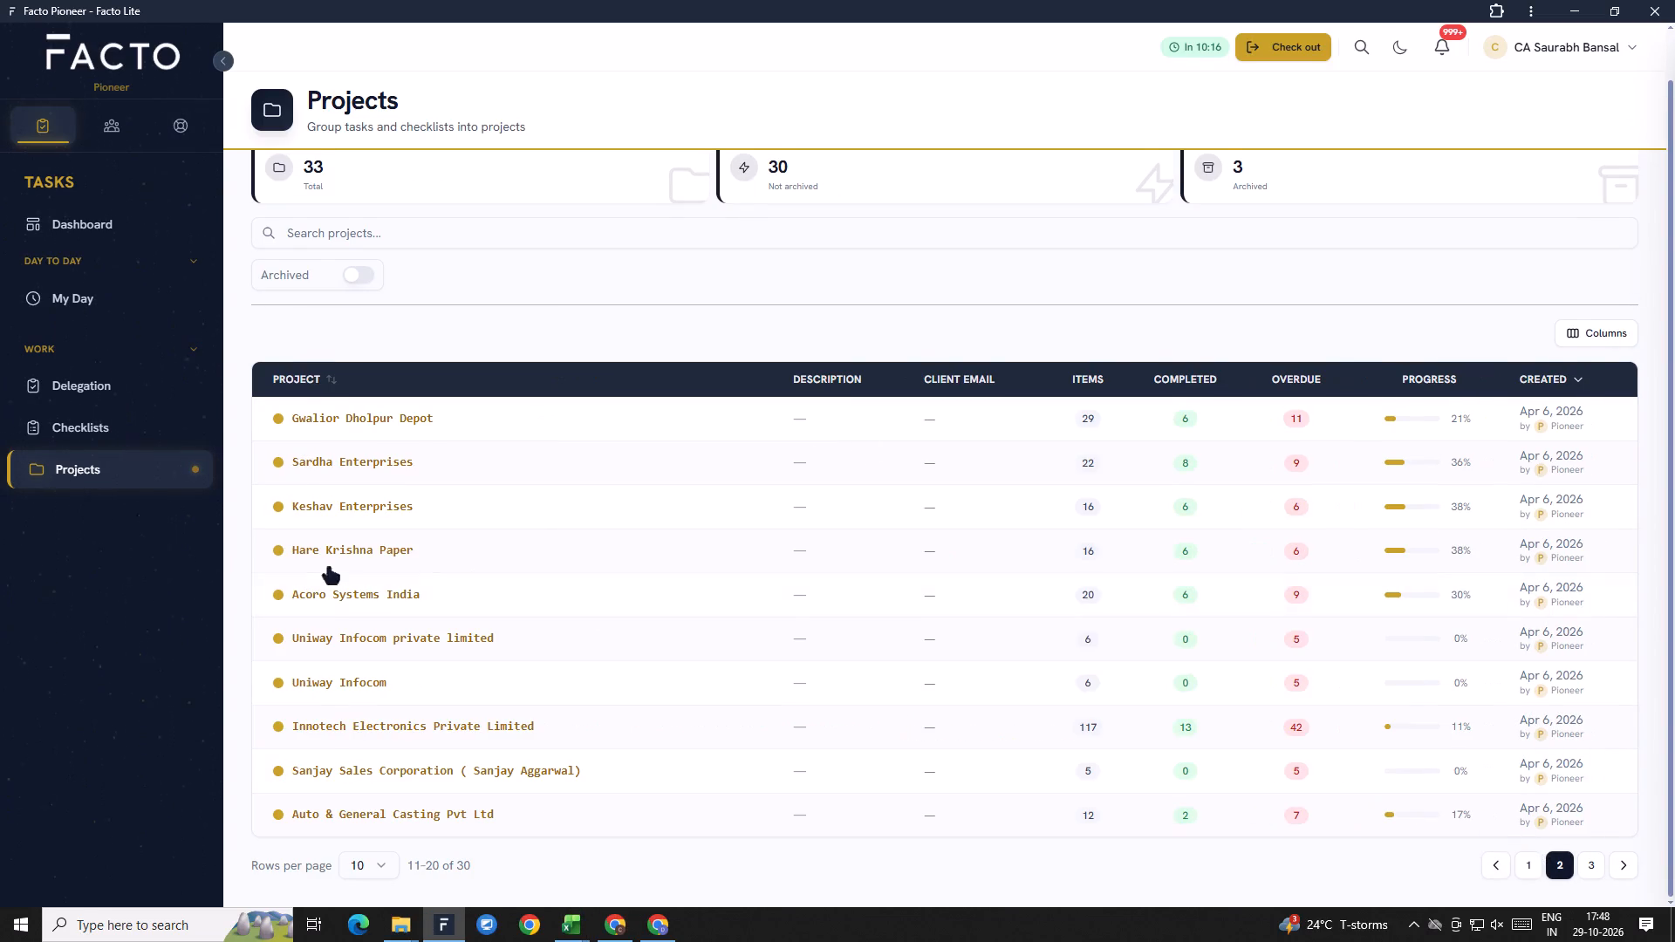
pyautogui.scroll(-2, 344, 609)
pyautogui.click(365, 599)
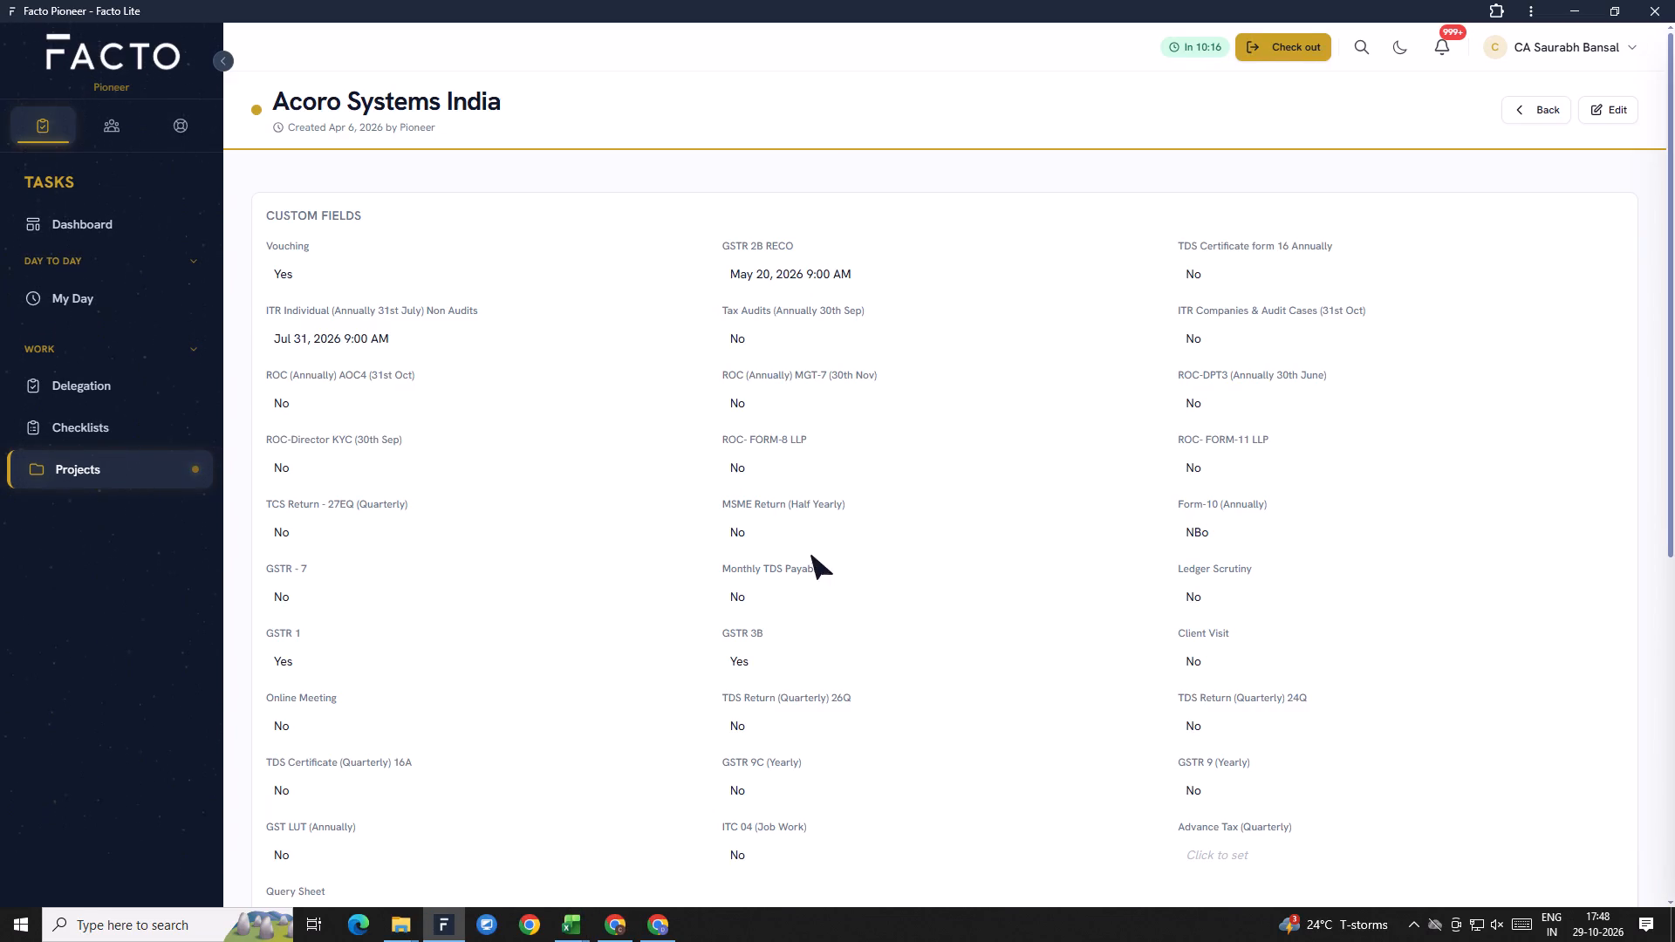
pyautogui.scroll(-10, 653, 524)
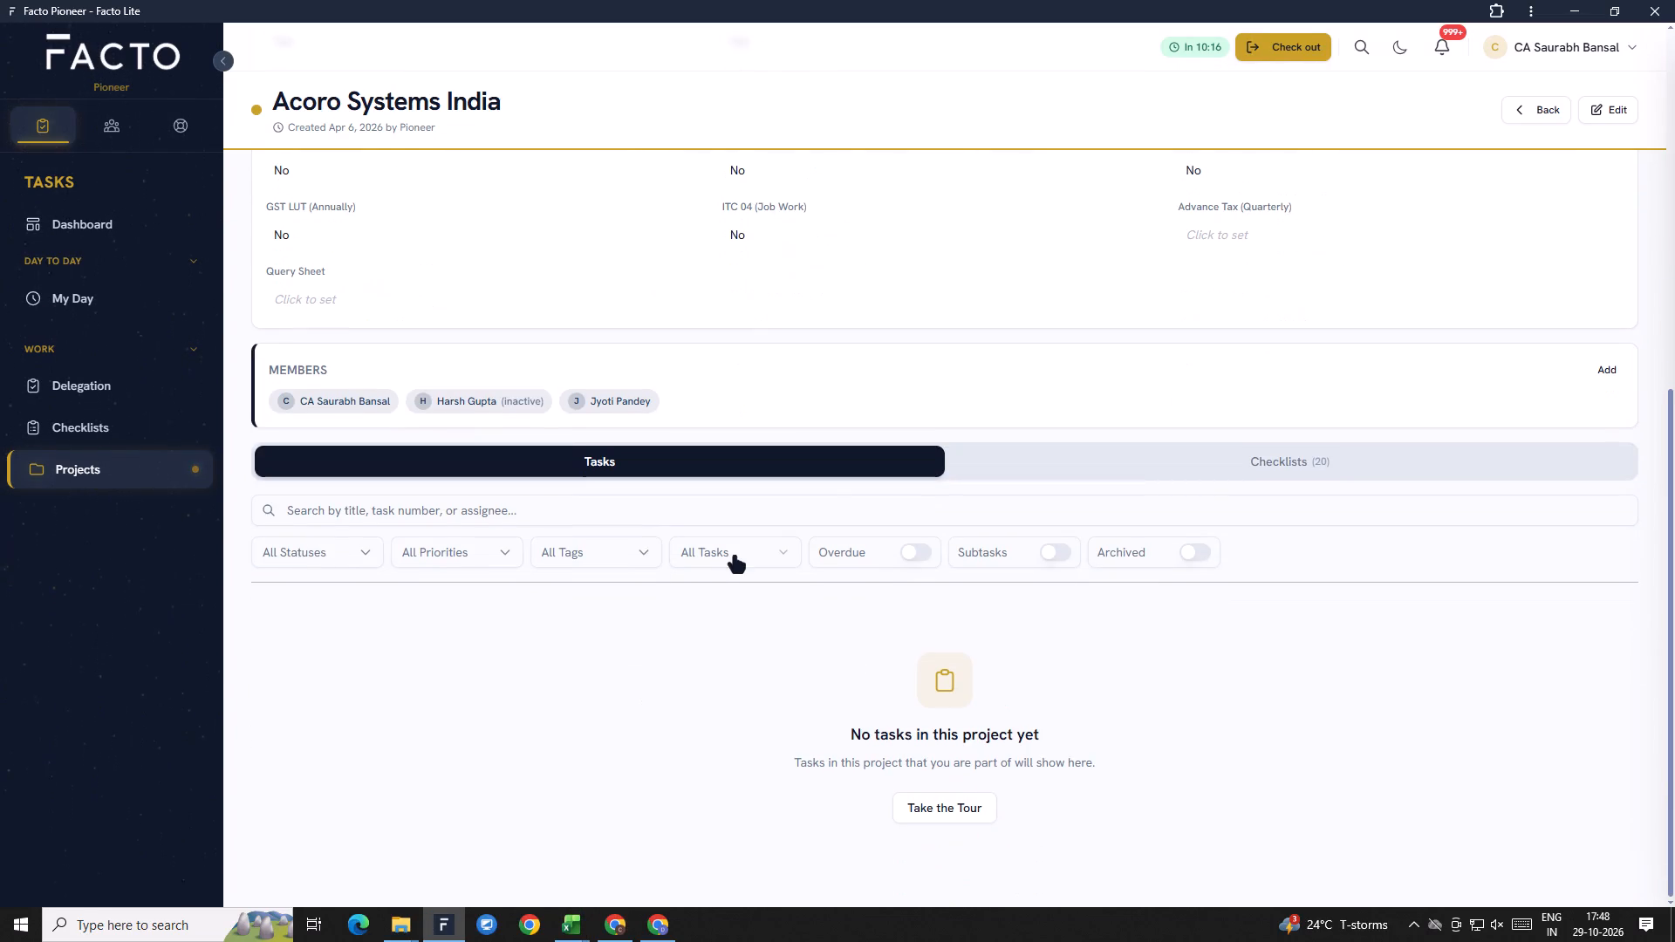
pyautogui.scroll(3, 812, 486)
# In Excel, apply the same green fill to the Acoro Systems India row, columns L to P.
pyautogui.hotkey('alt', 'Tab')
pyautogui.click(933, 225)
pyautogui.press('Up')
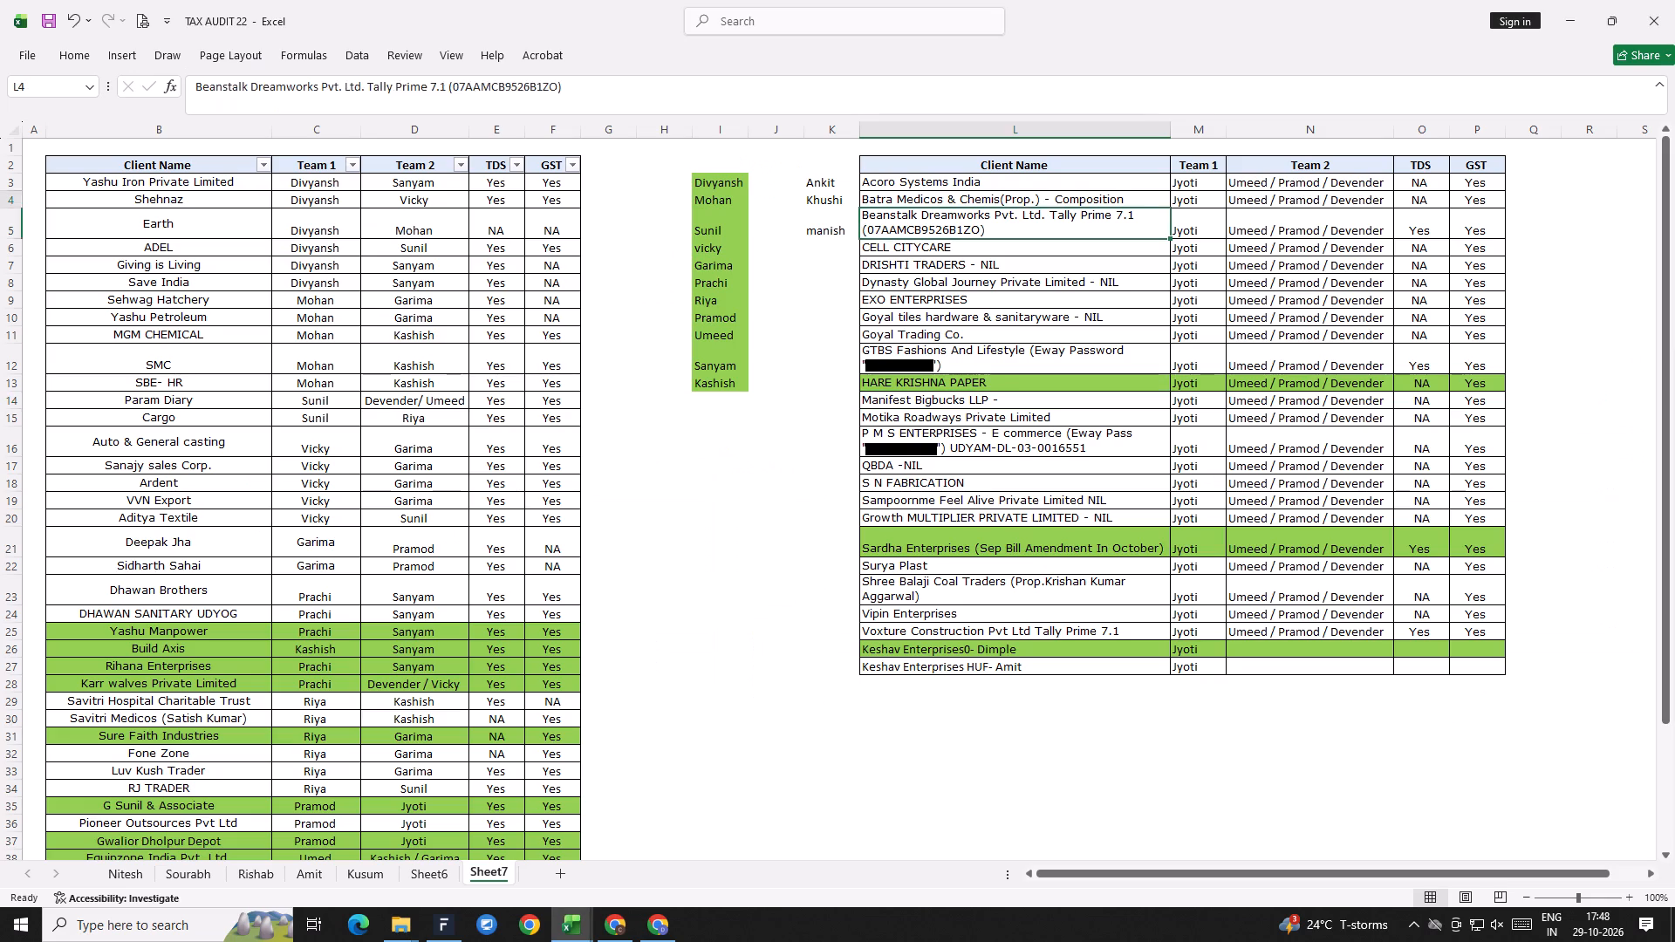
pyautogui.press('Up')
pyautogui.hotkey('shift', 'Right')
pyautogui.hotkey('shift', 'Right')
pyautogui.hotkey('shift', 'Right')
pyautogui.hotkey('shift', 'Right')
pyautogui.press('F4')
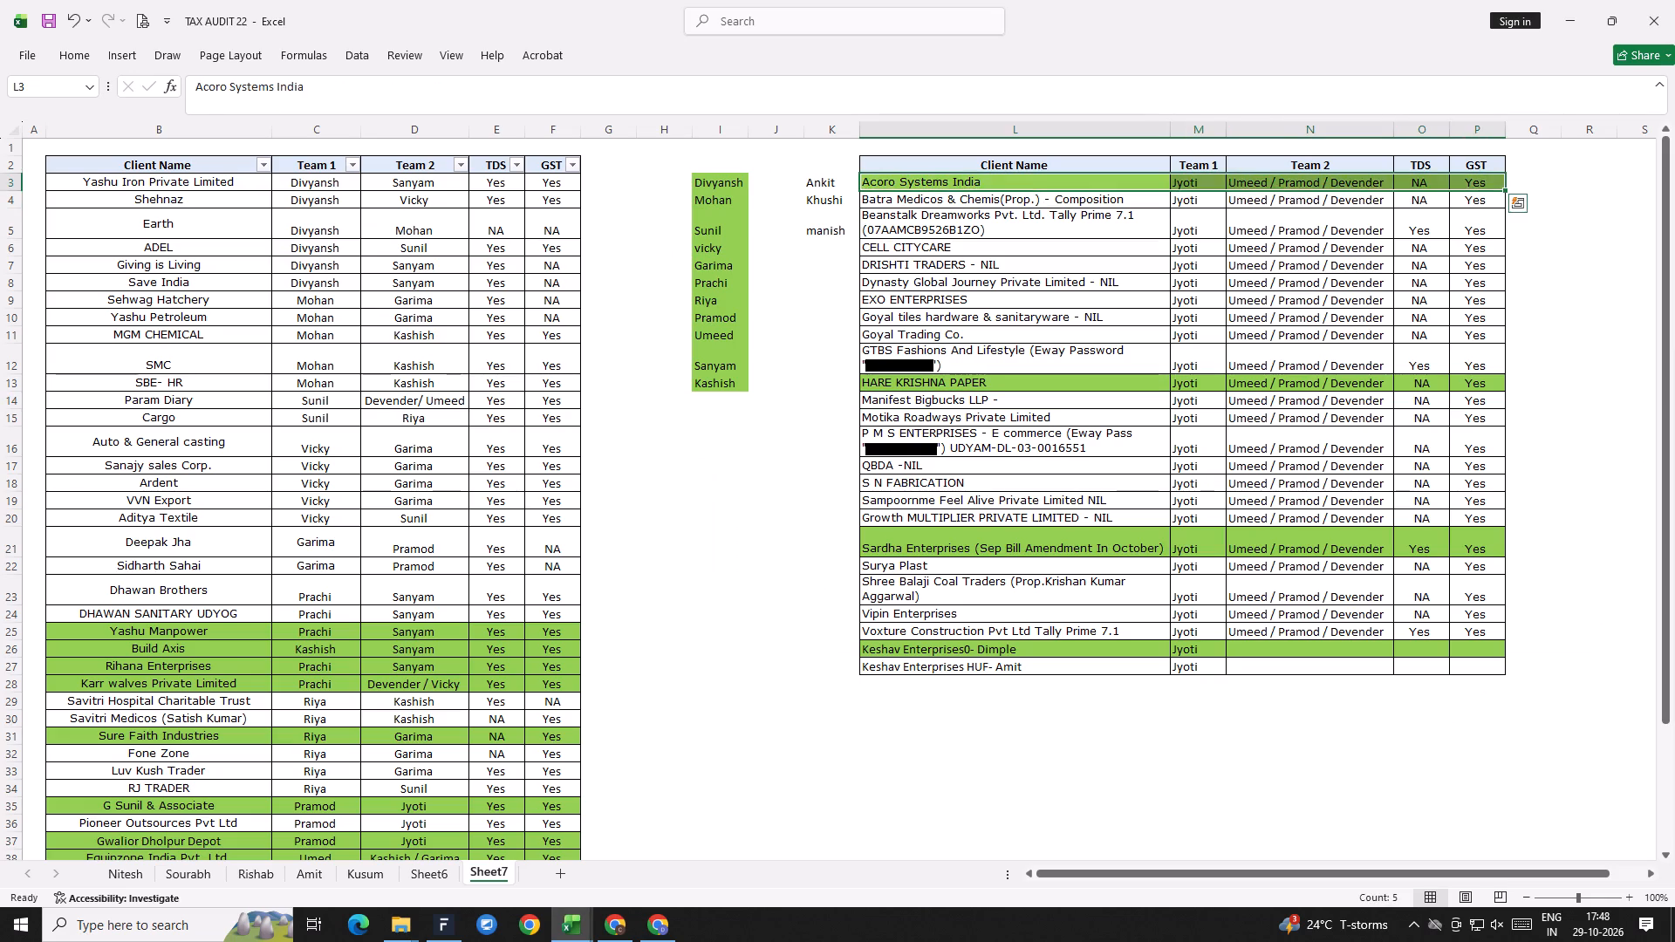
# Switch to Facto, open Uniway Infocom private limited from the project list's second page and review its members.
pyautogui.hotkey('alt', 'Tab')
pyautogui.click(1545, 112)
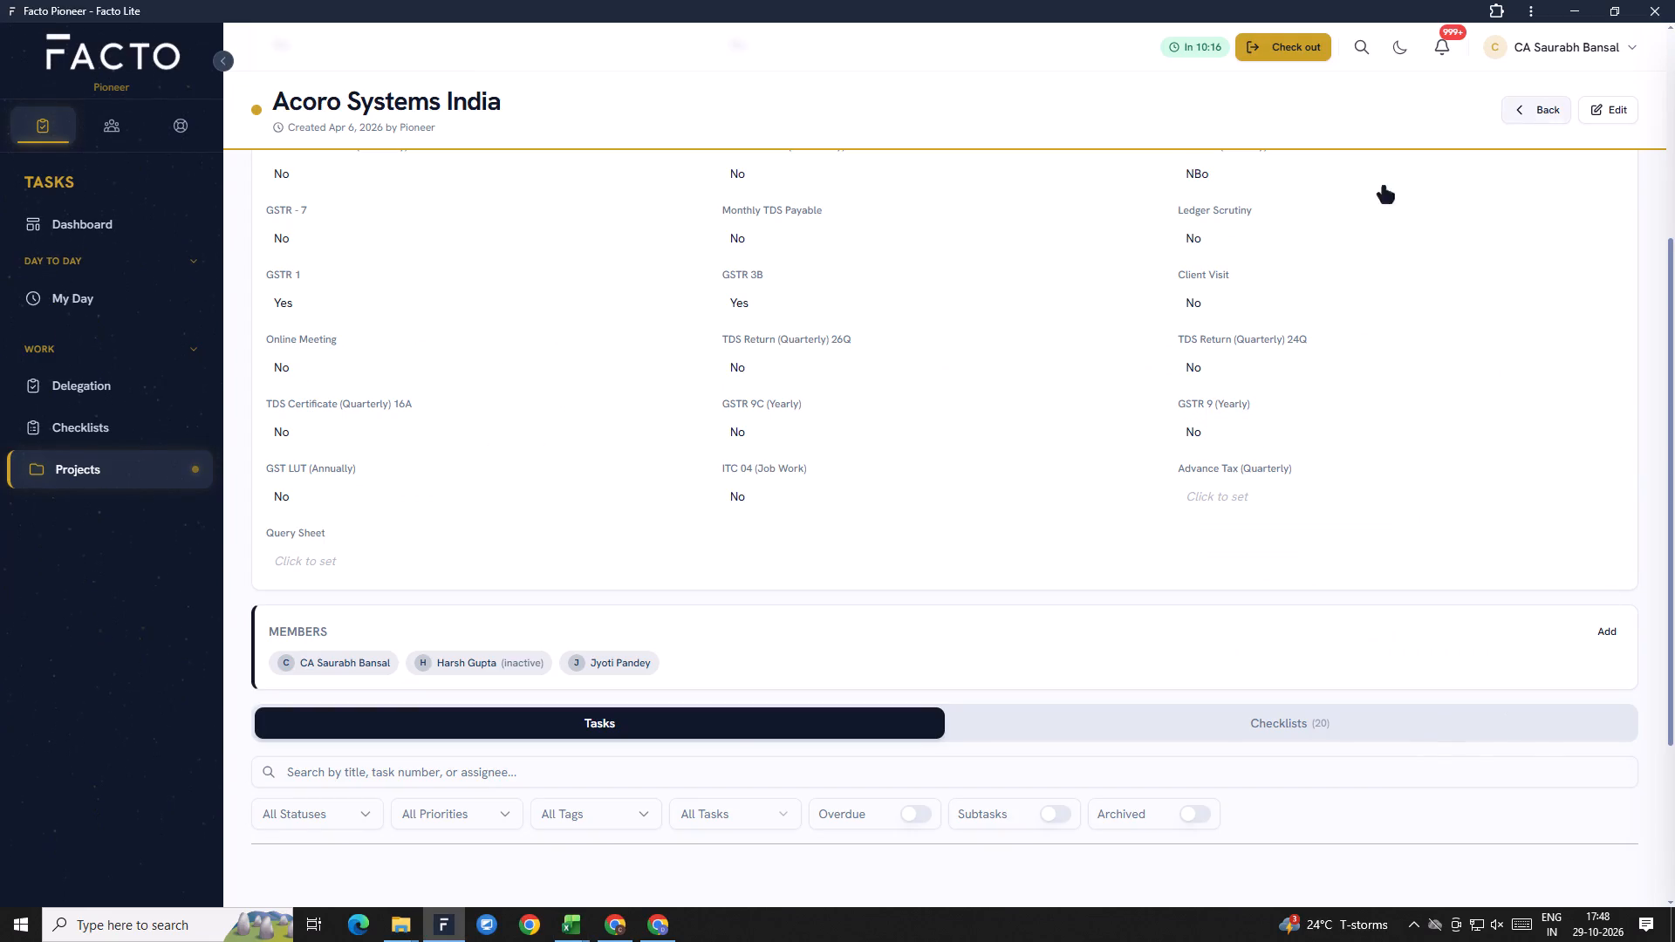
pyautogui.click(1558, 863)
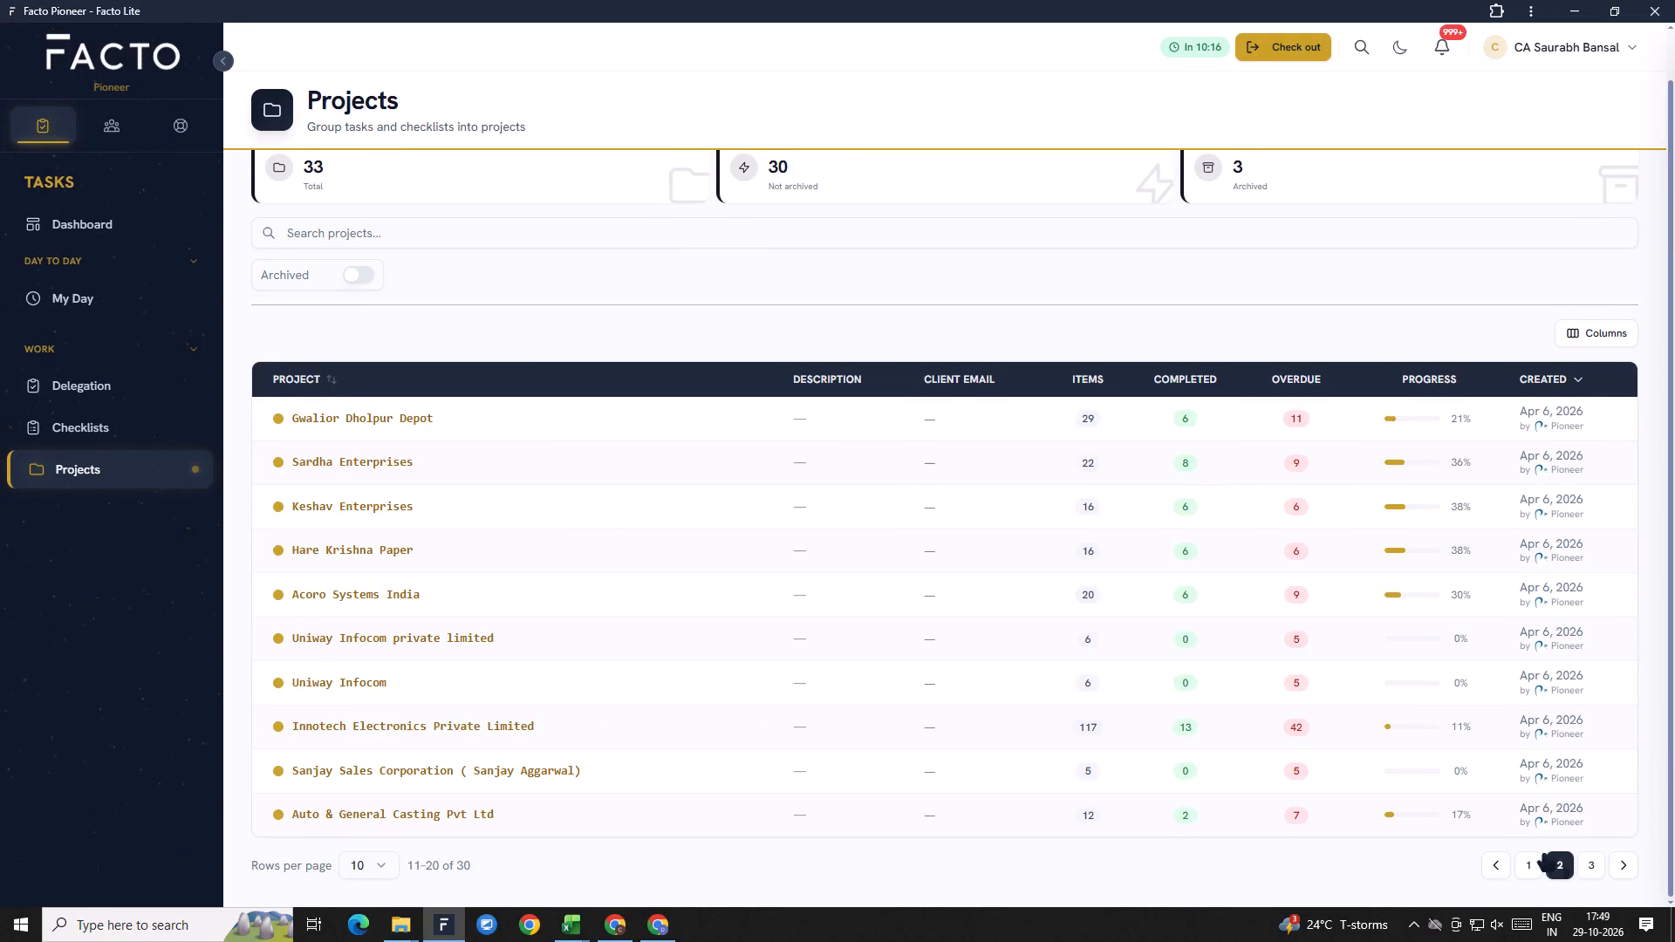
pyautogui.scroll(-2, 429, 552)
pyautogui.click(434, 647)
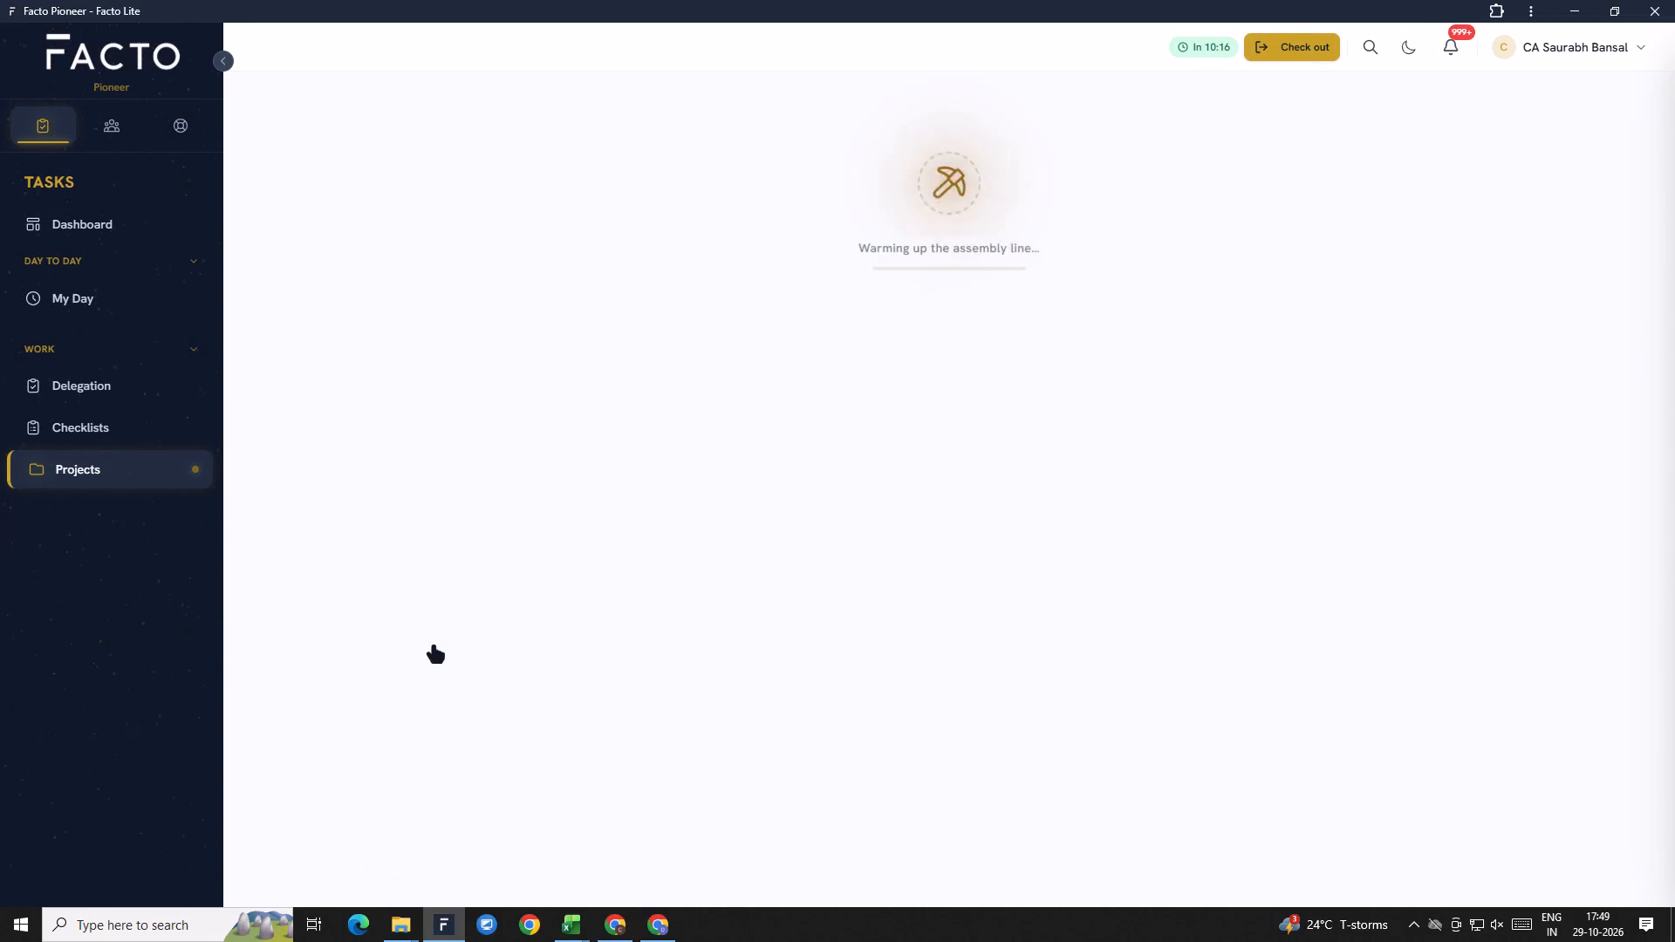
pyautogui.scroll(-6, 565, 521)
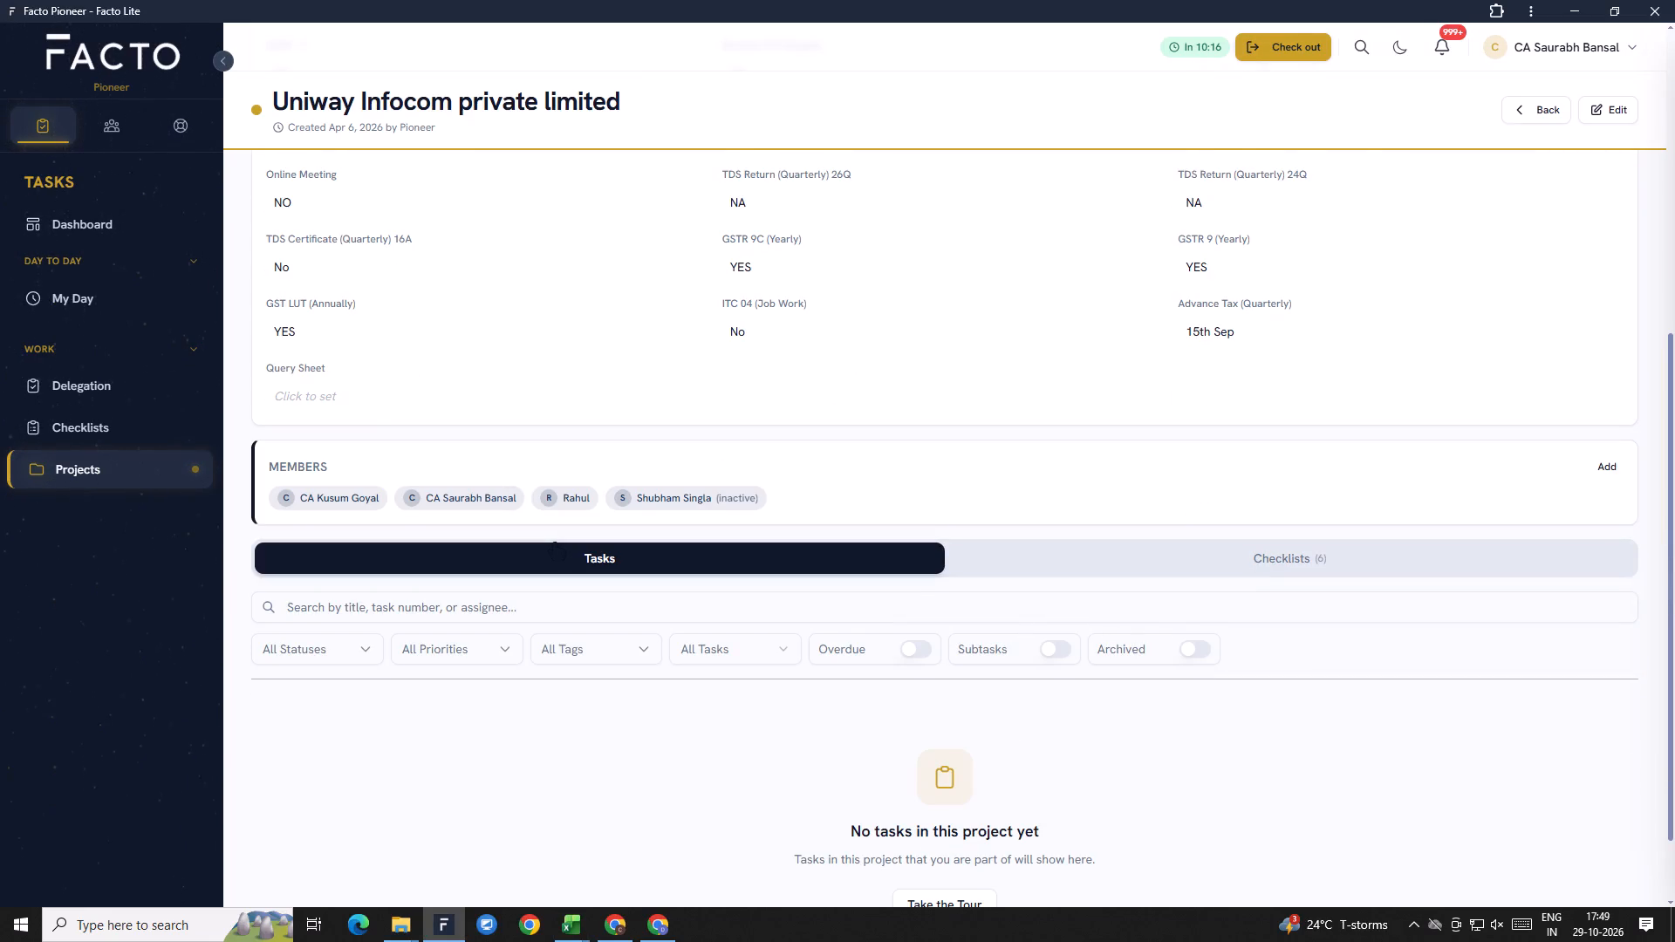
# Remove the signed-in user's own account from the Uniway Infocom private limited project members and save the member list.
pyautogui.click(1599, 463)
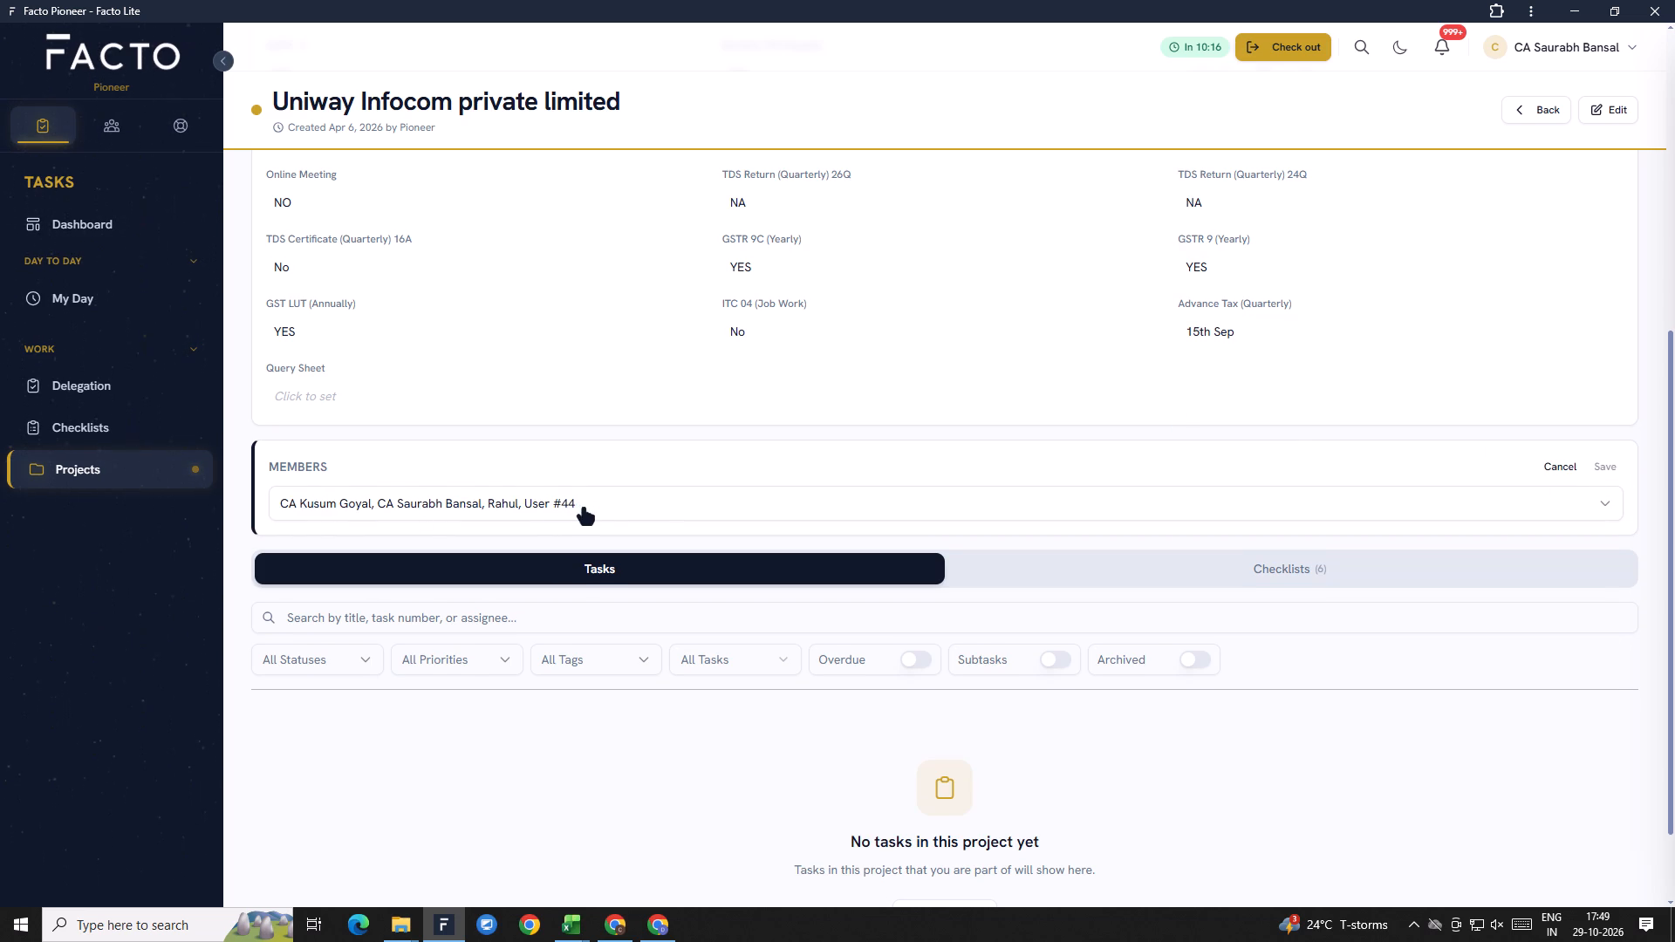
pyautogui.click(584, 509)
pyautogui.scroll(-1, 362, 696)
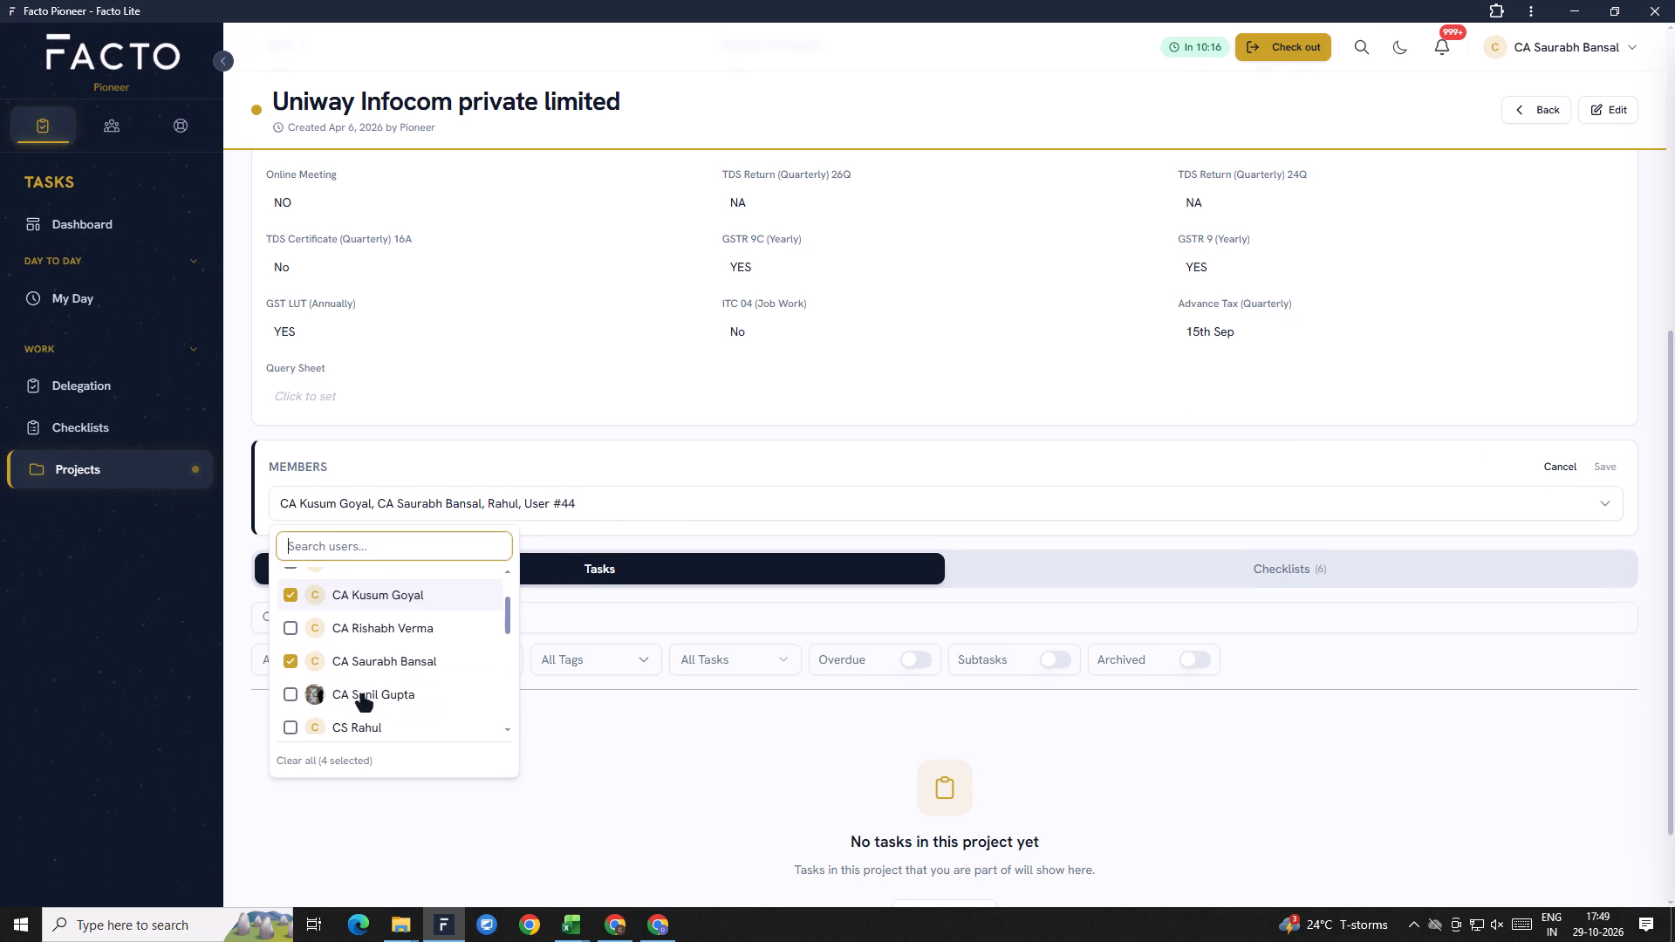
pyautogui.click(352, 670)
pyautogui.click(1509, 746)
pyautogui.scroll(3, 1521, 375)
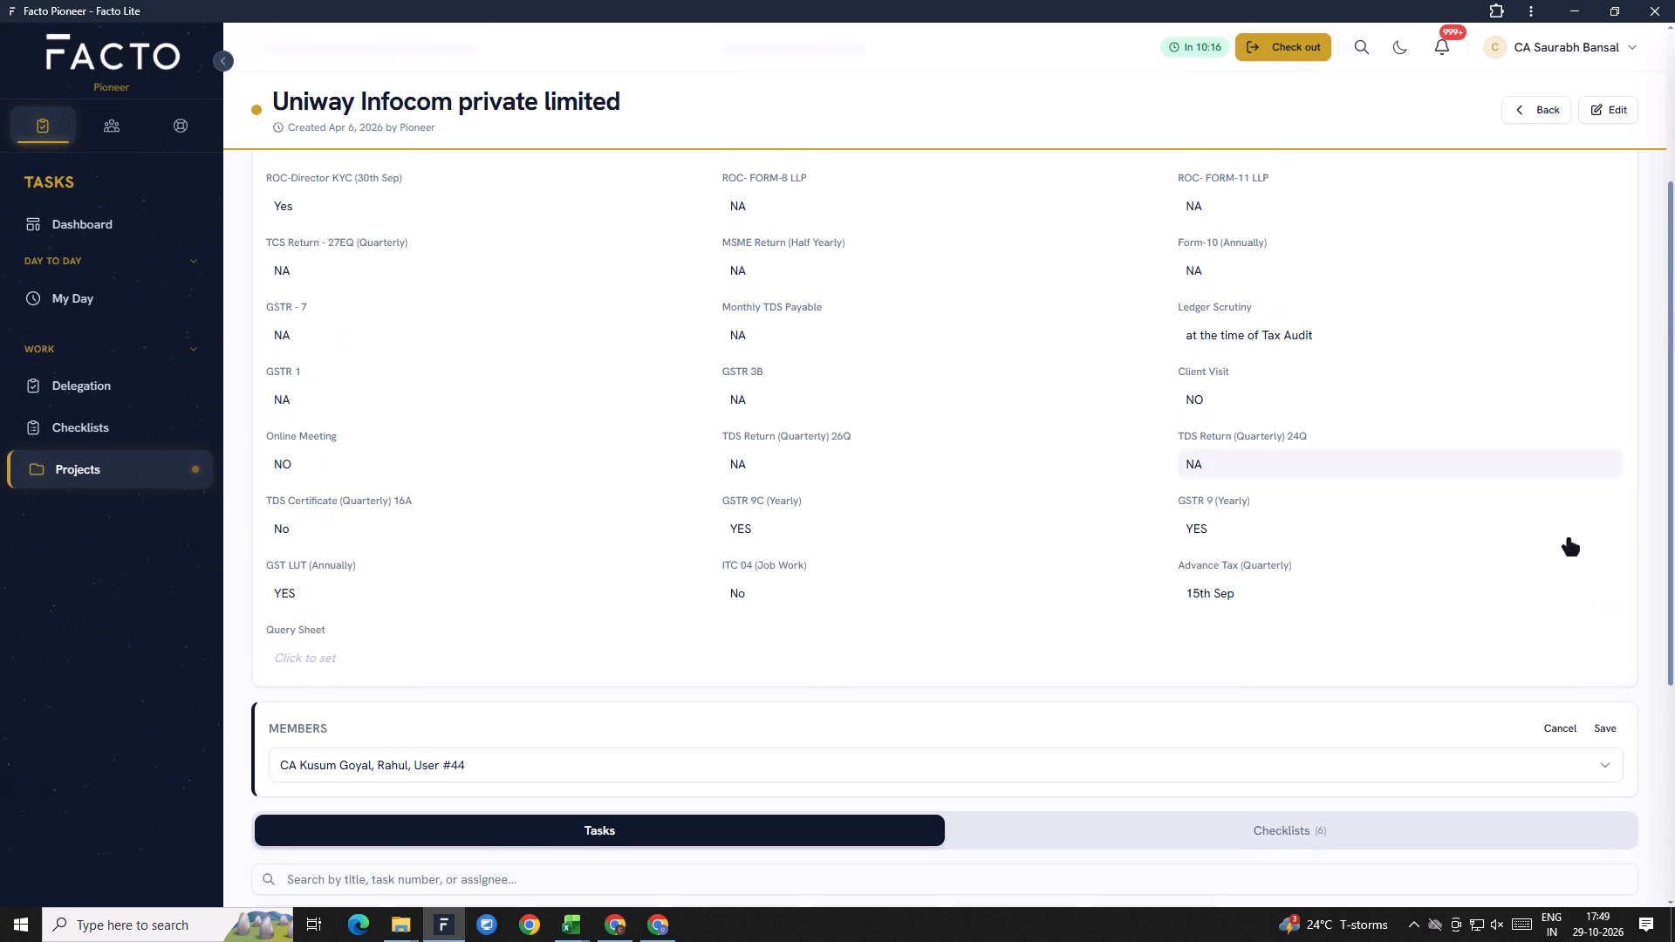
pyautogui.click(1606, 726)
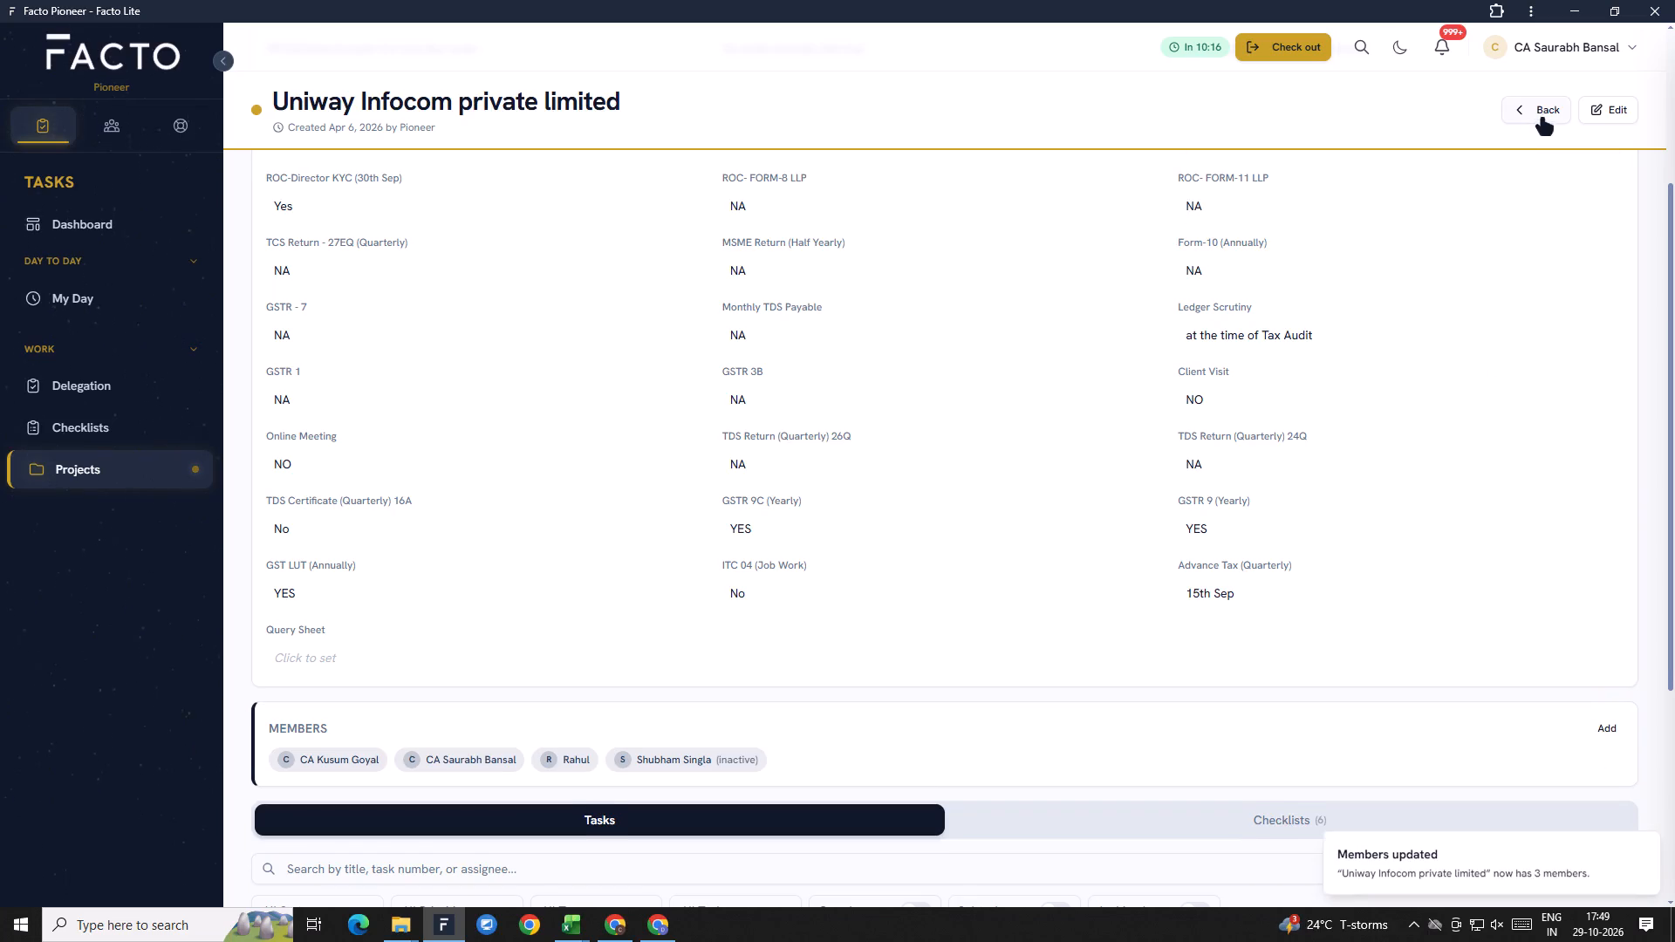
# Return to the project list, open Uniway Infocom from its second page and review its members.
pyautogui.click(1542, 117)
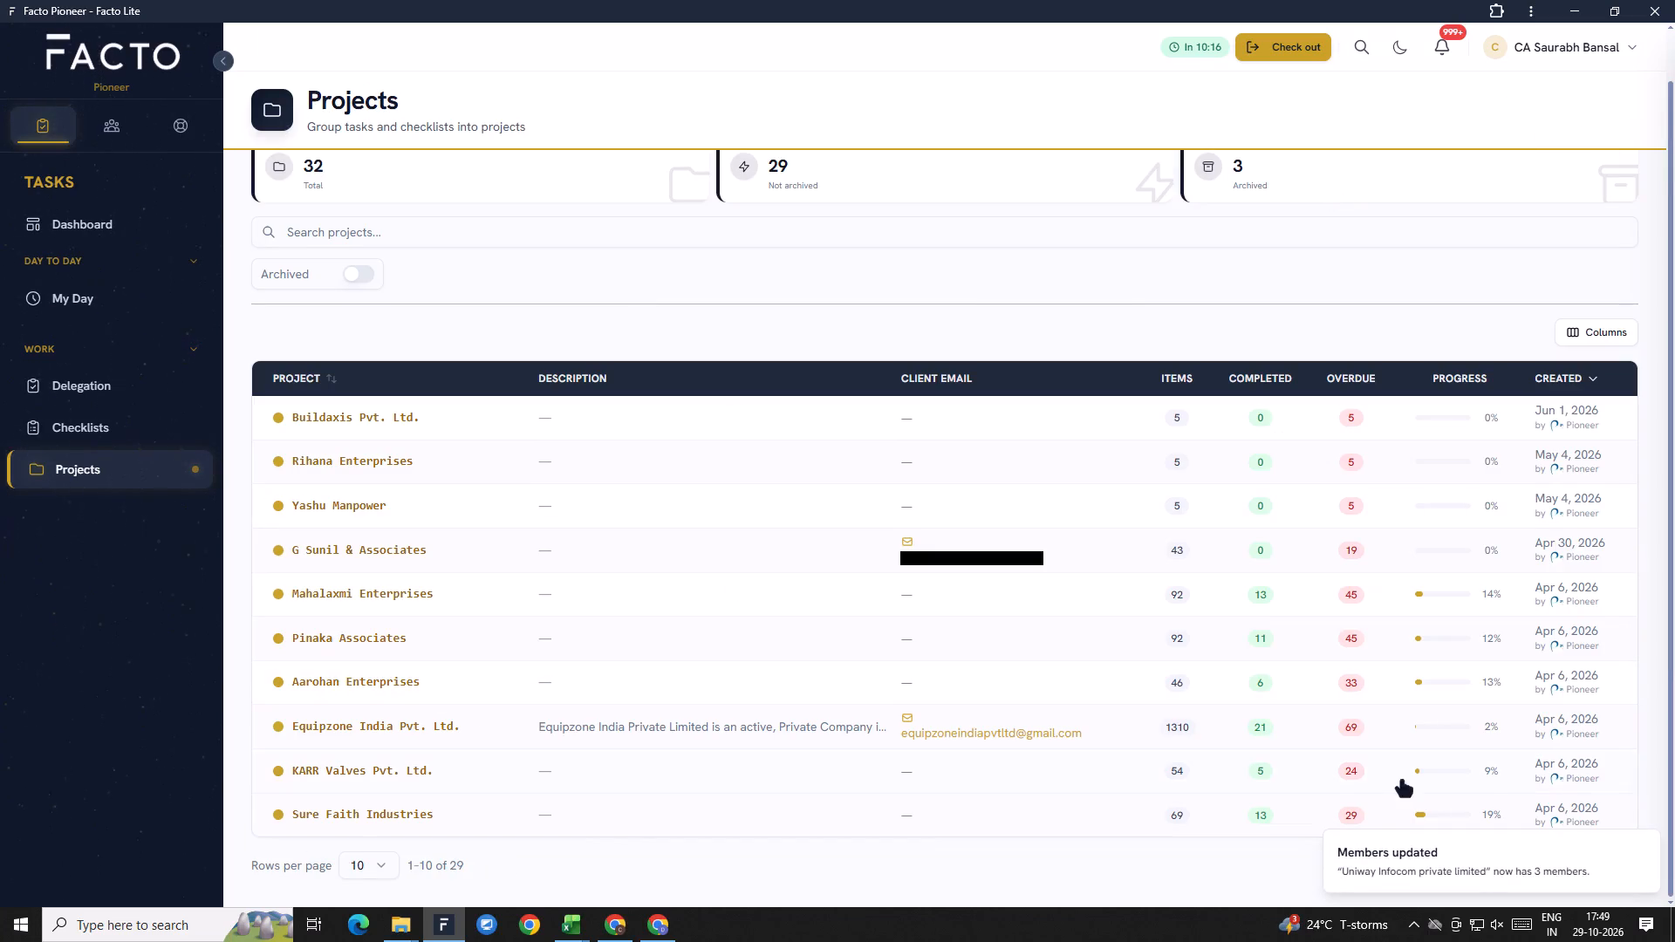
pyautogui.click(1247, 873)
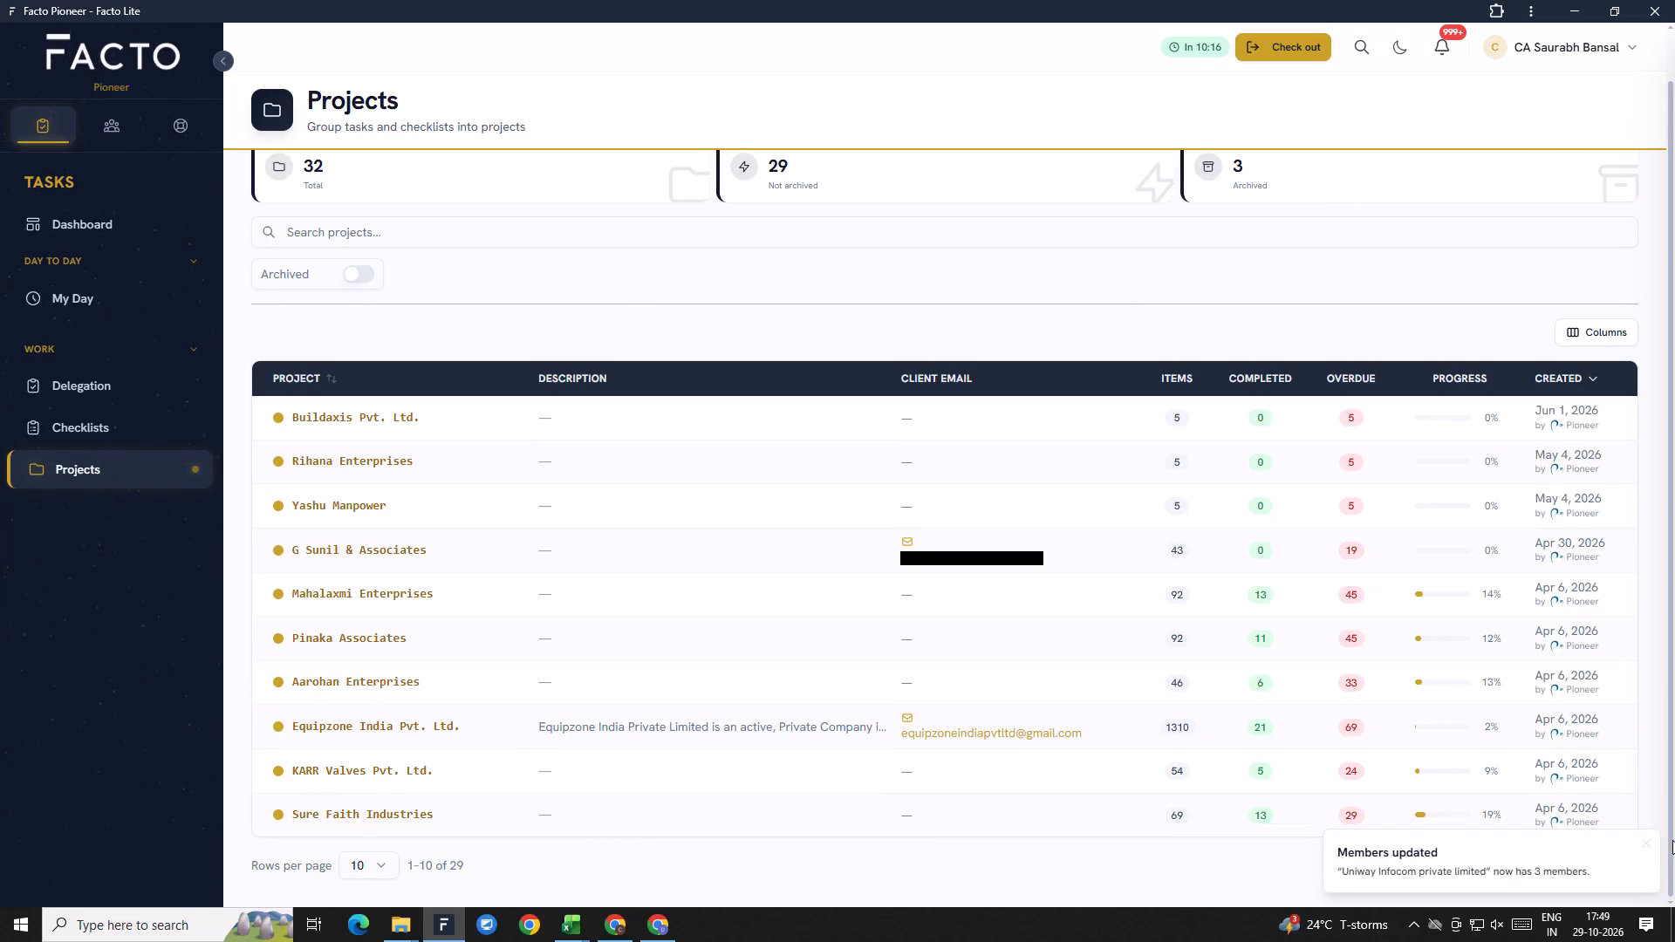
pyautogui.click(1647, 843)
pyautogui.click(1557, 867)
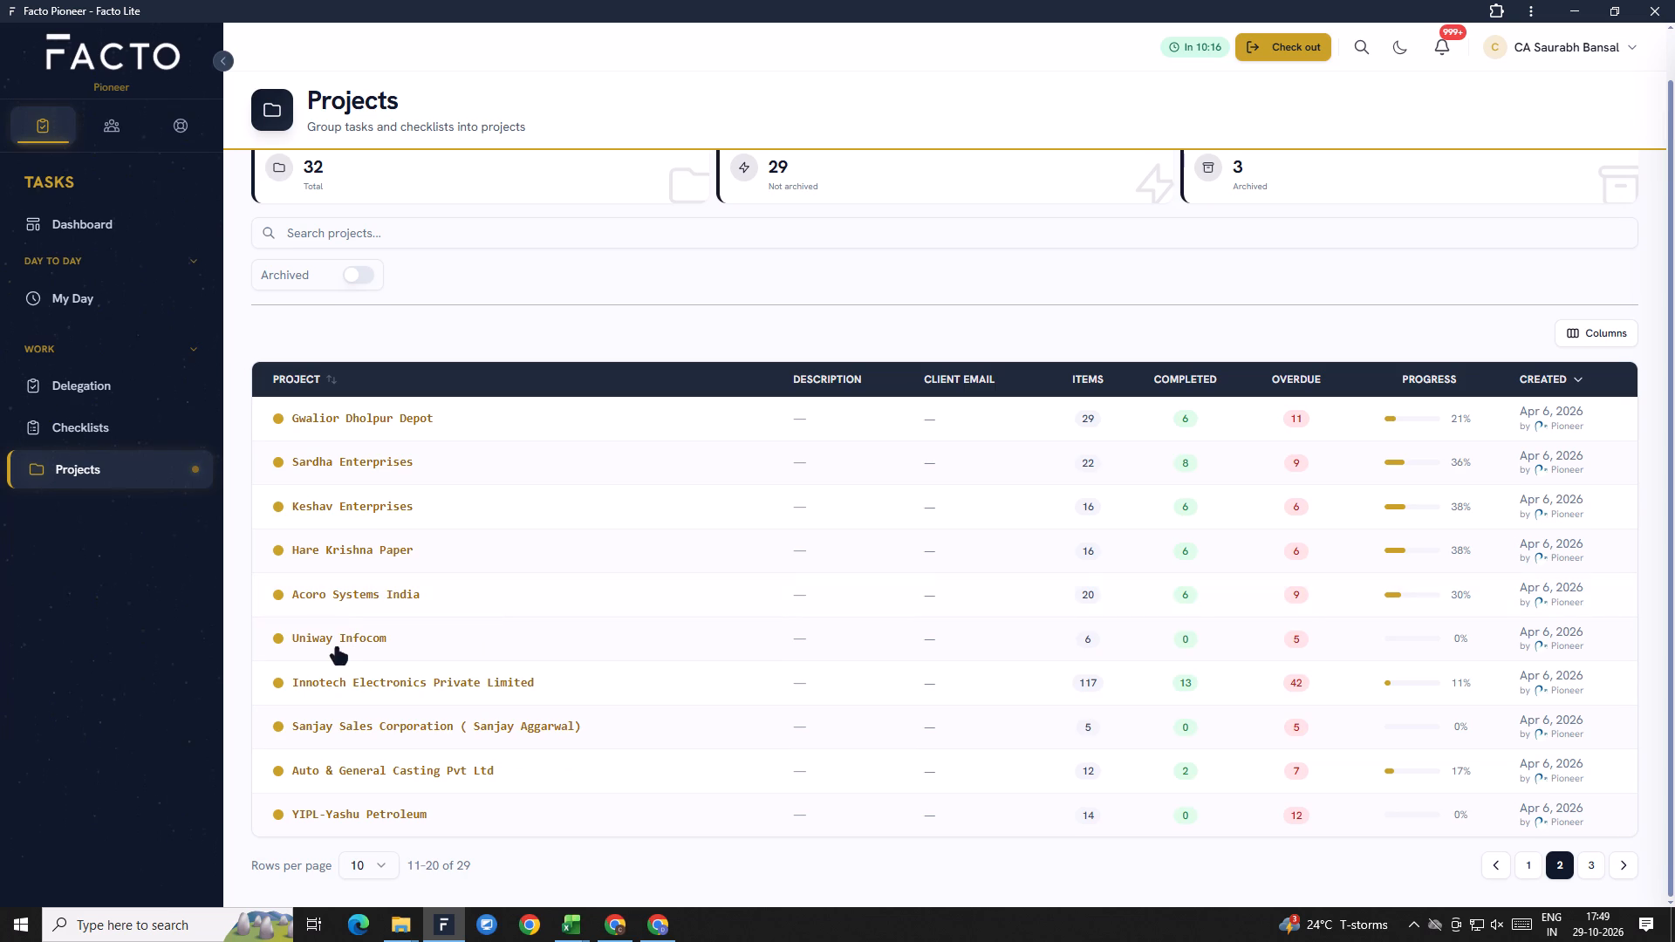
pyautogui.click(337, 645)
pyautogui.scroll(-11, 1560, 336)
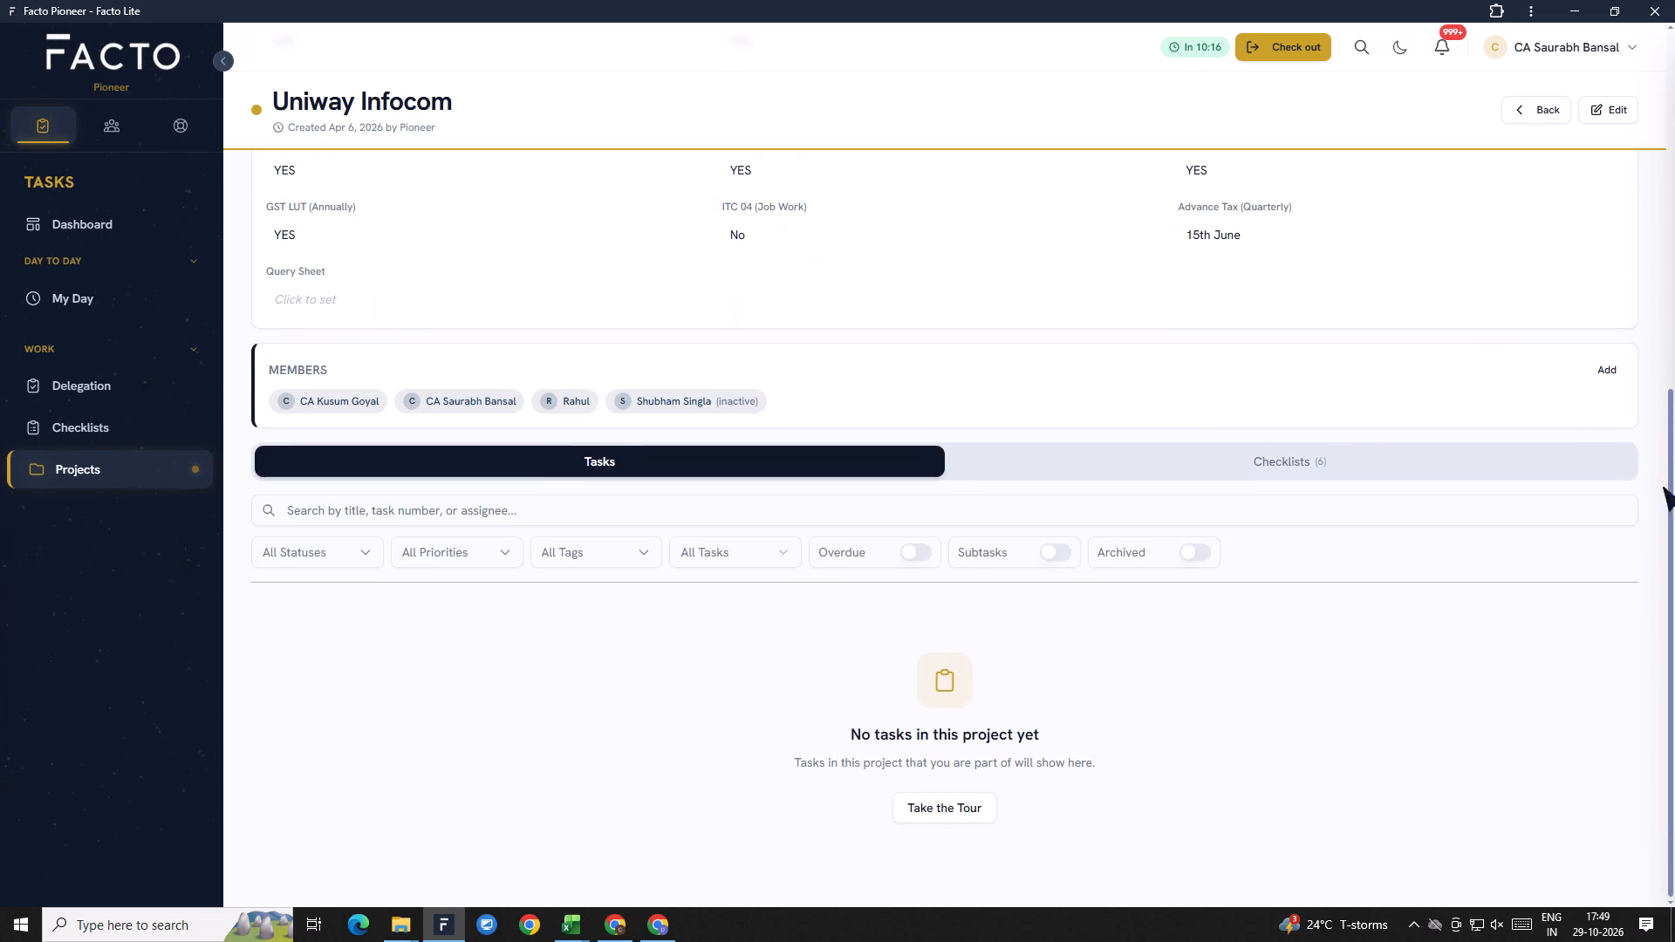
# Remove the signed-in user's own account from the Uniway Infocom project members and save the member list.
pyautogui.click(1611, 371)
pyautogui.click(567, 403)
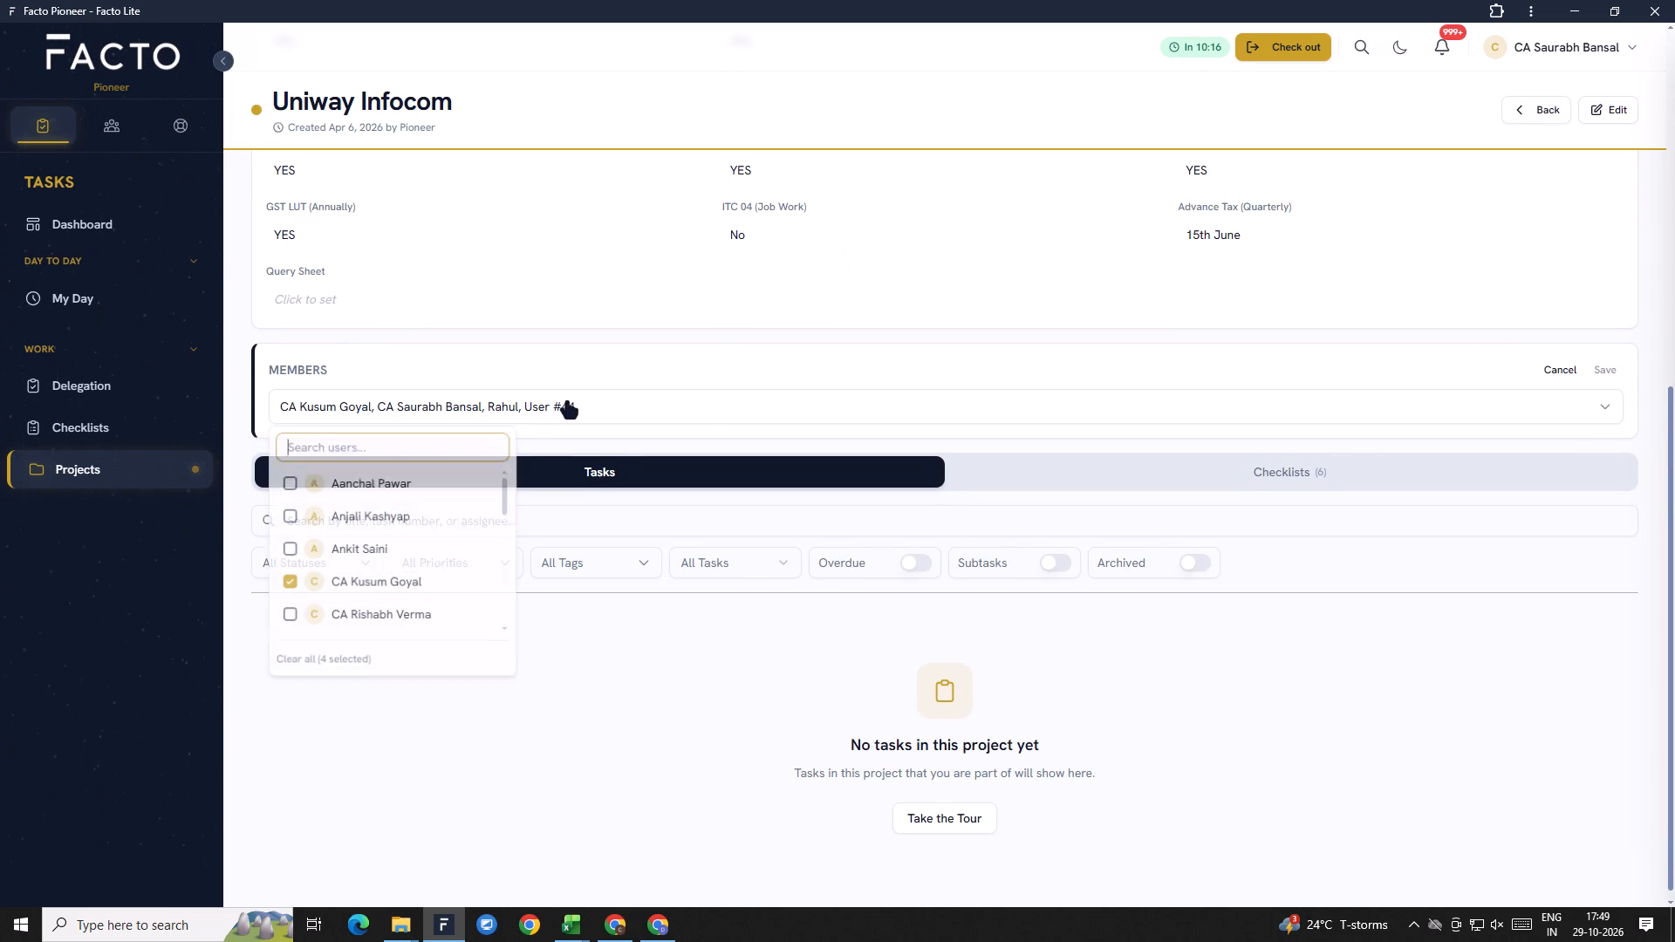
pyautogui.scroll(-2, 373, 592)
pyautogui.click(376, 487)
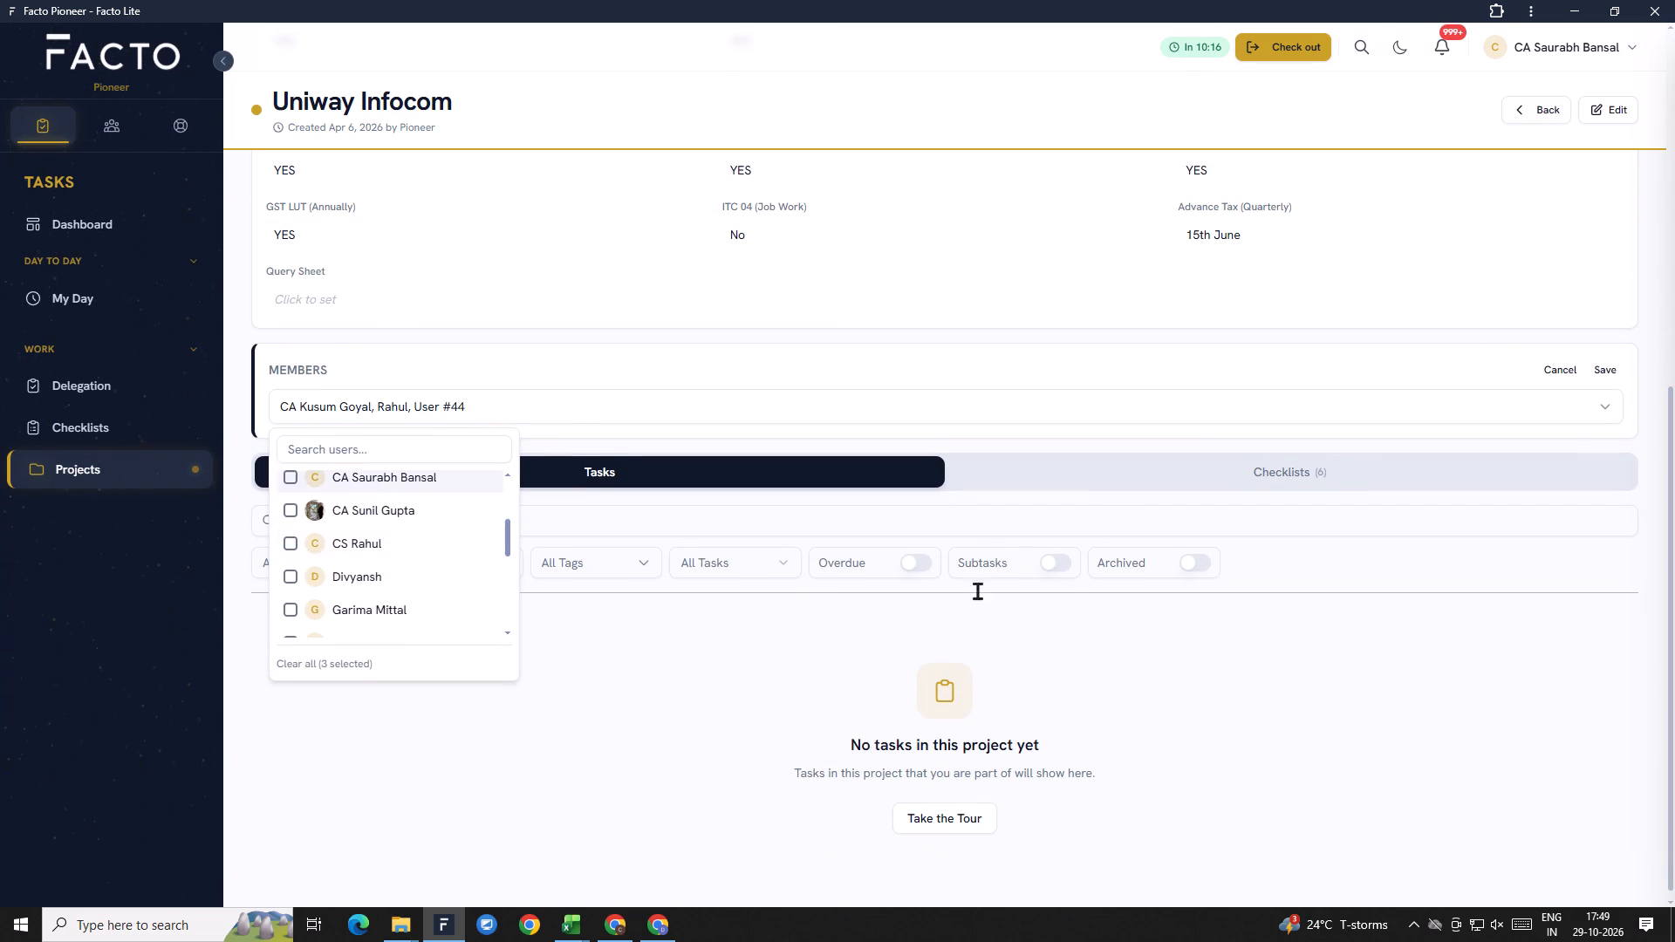
pyautogui.click(1389, 669)
pyautogui.scroll(4, 1610, 245)
pyautogui.click(1592, 709)
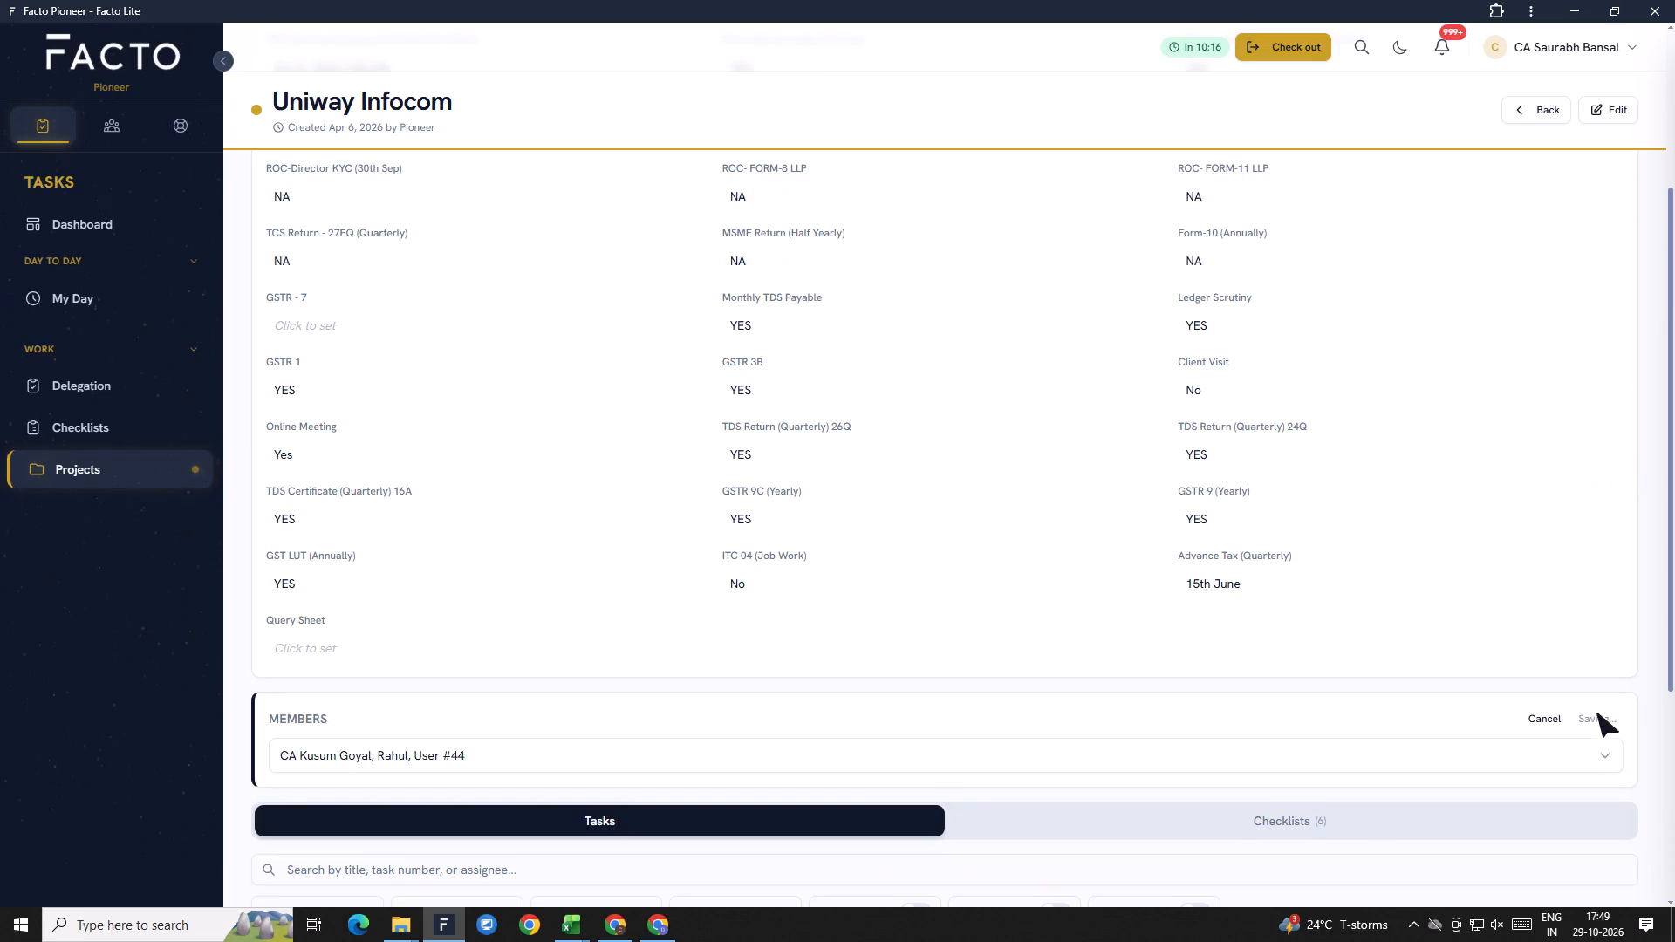
# Return to the project list, open Innotech Electronics Private Limited from its second page and review its members.
pyautogui.click(1543, 113)
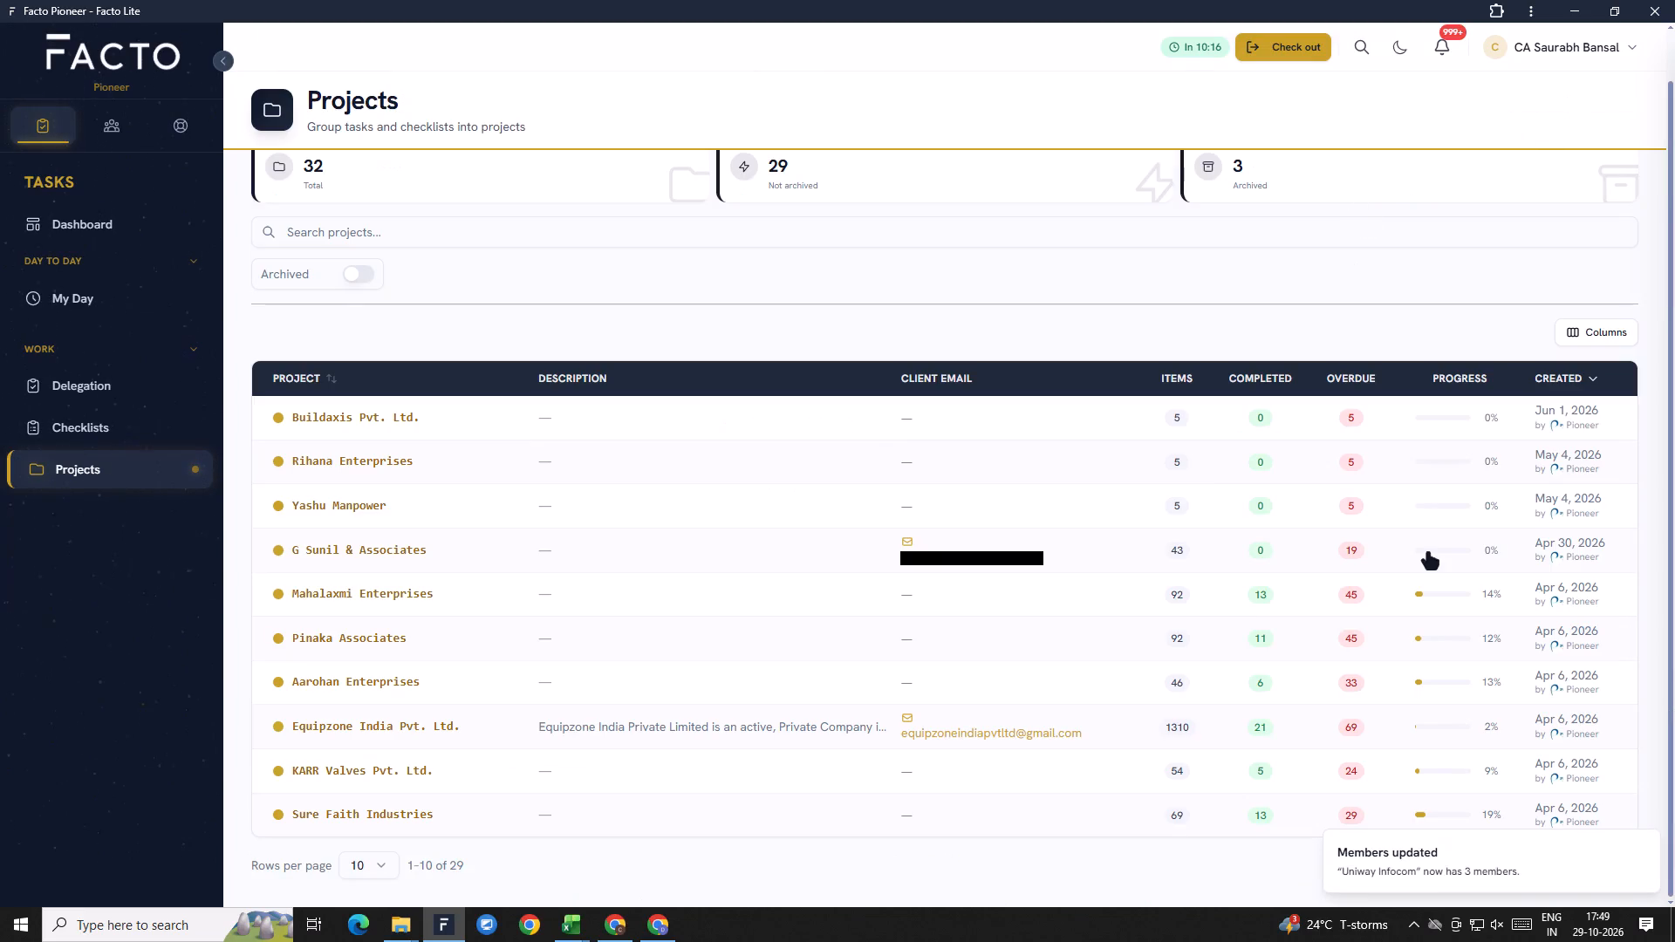
pyautogui.scroll(-5, 1439, 549)
pyautogui.scroll(-4, 1002, 677)
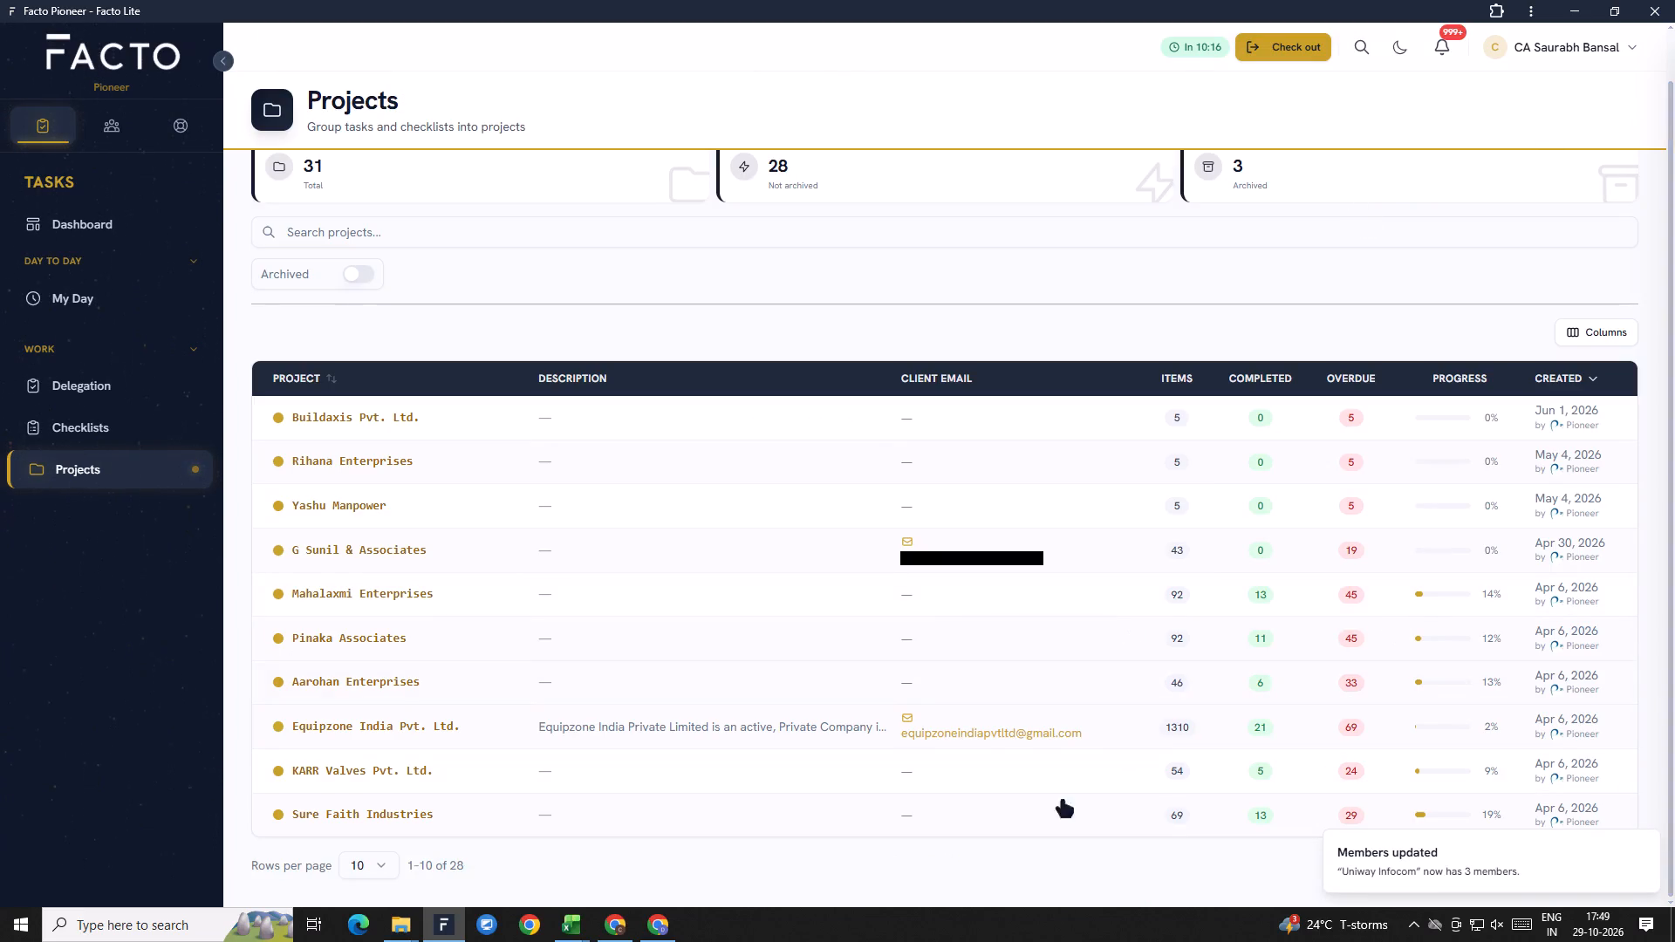
pyautogui.click(1643, 849)
pyautogui.click(1555, 871)
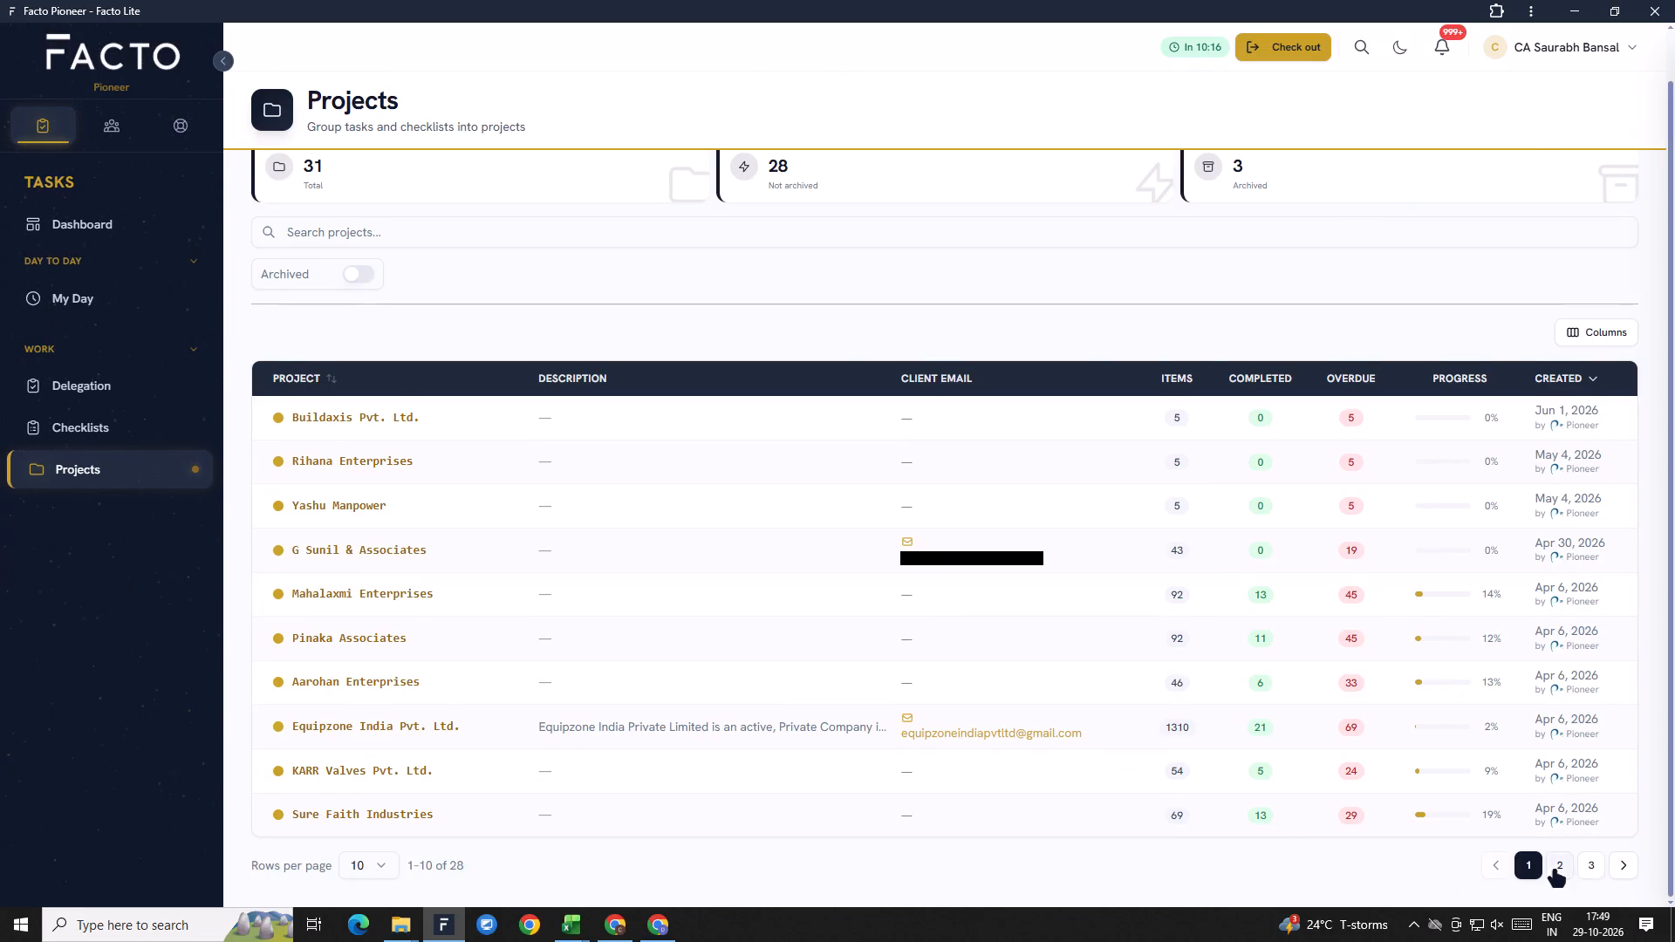
pyautogui.scroll(-2, 422, 647)
pyautogui.click(437, 638)
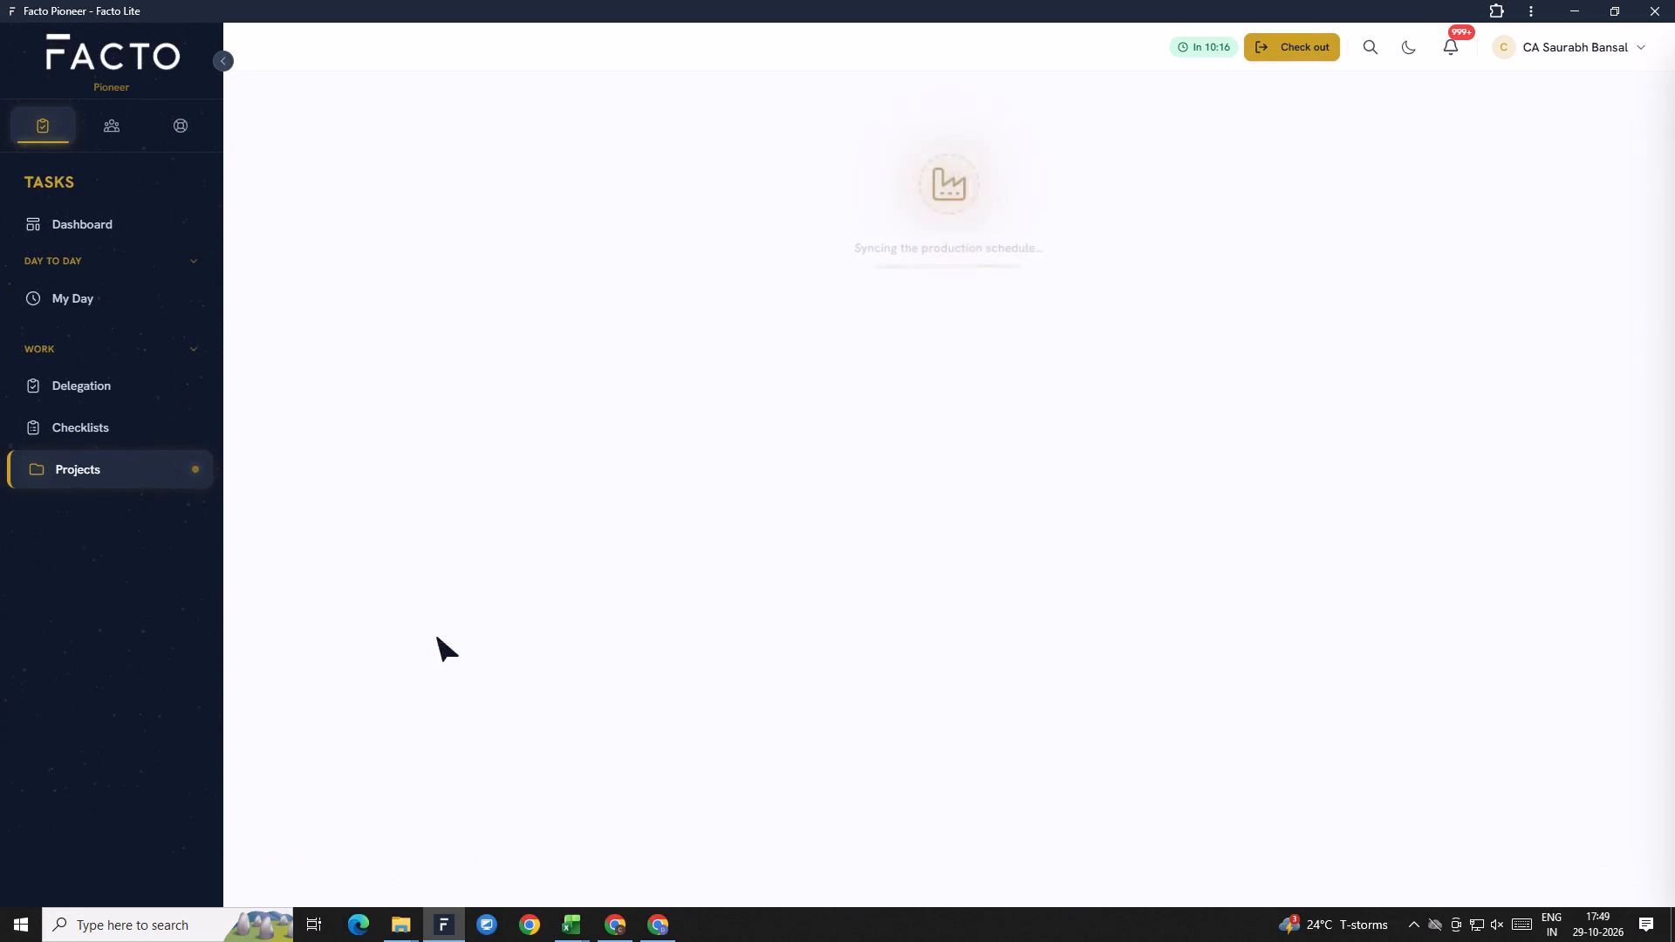
pyautogui.scroll(-7, 780, 514)
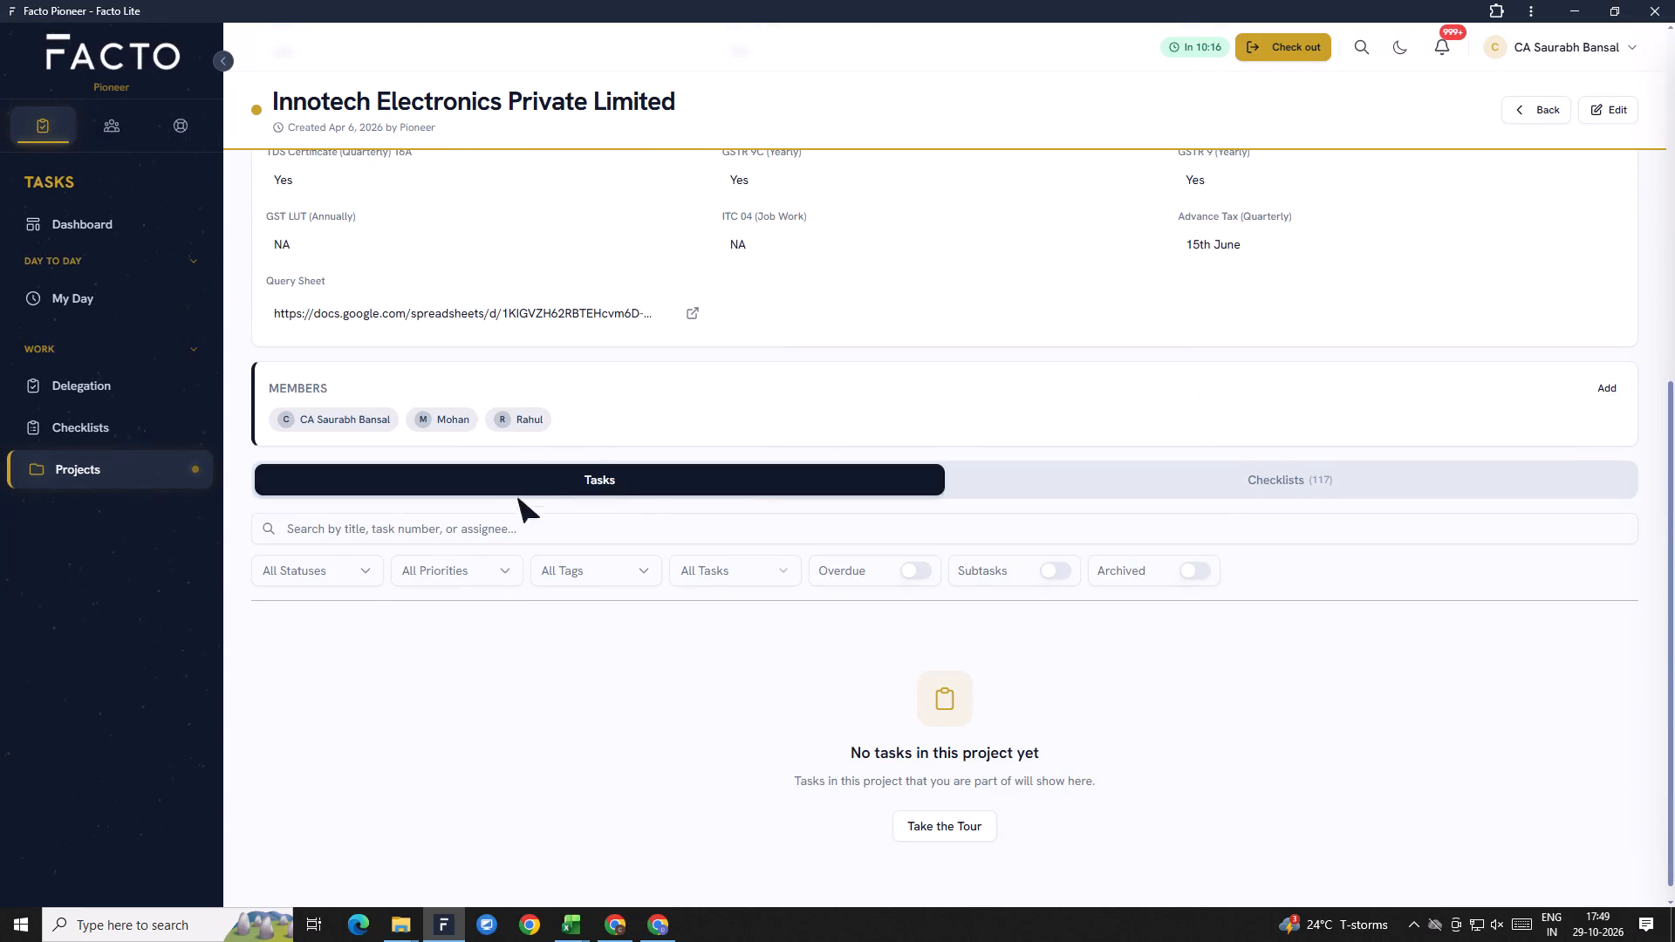
# Switch to Excel, find "inno" and apply the same green fill to the Innotech Electronics Private Limited row, columns B to F.
pyautogui.hotkey('alt', 'Tab')
pyautogui.click(659, 595)
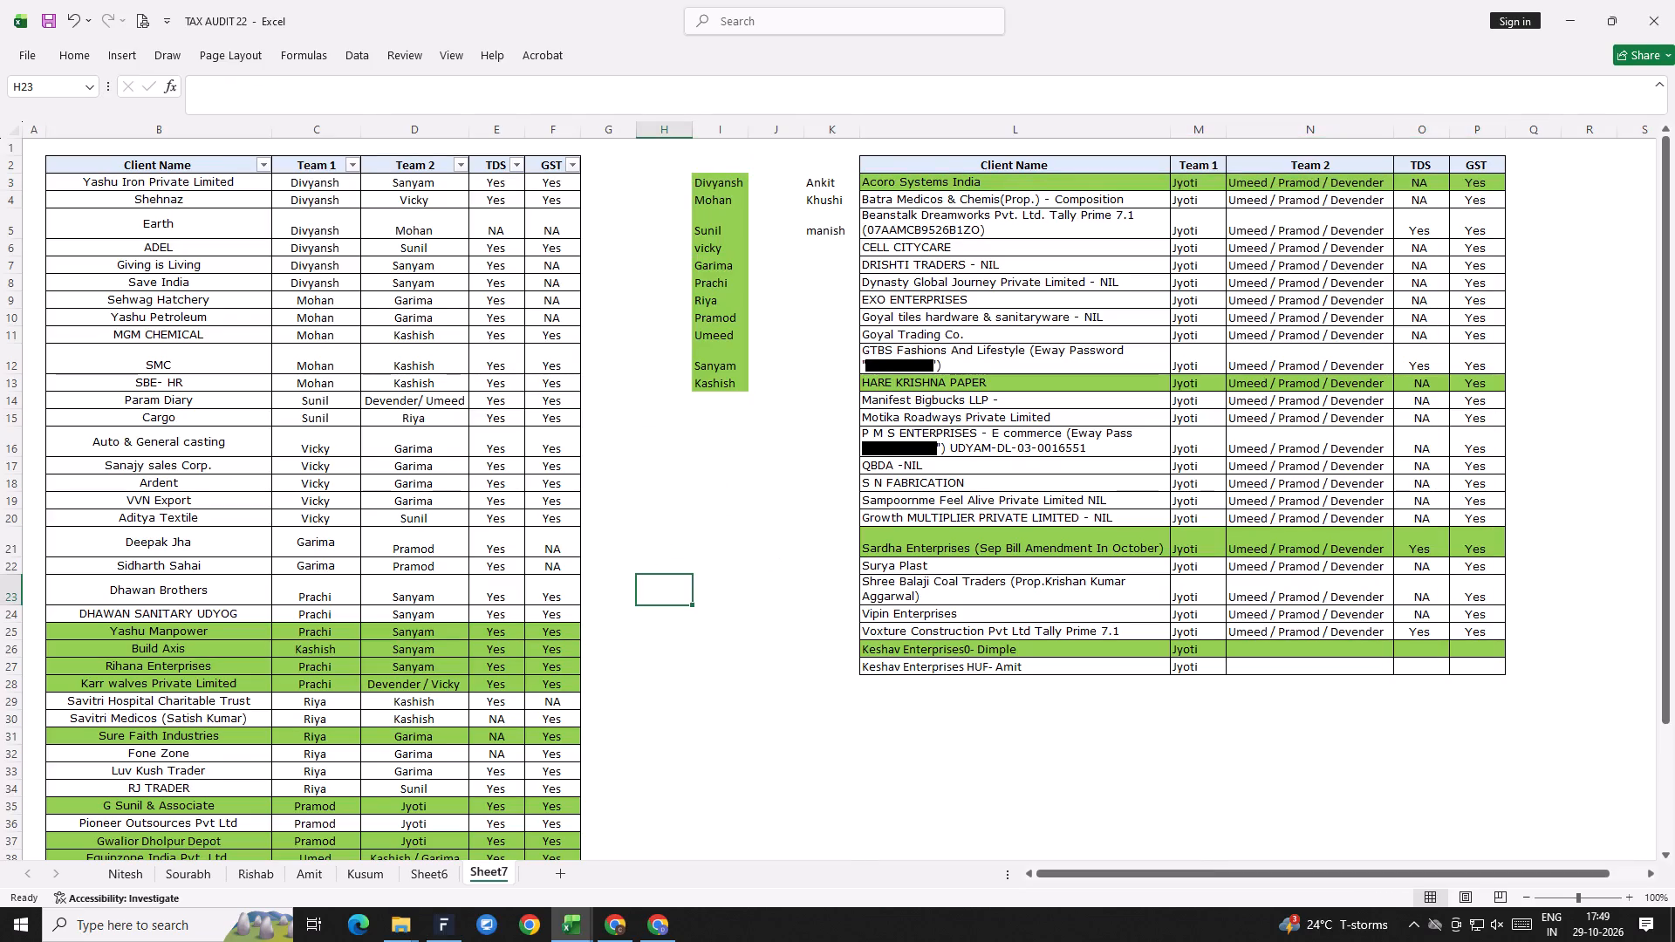
pyautogui.hotkey('ctrl', 'f')
pyautogui.write('inno')
pyautogui.press('Return')
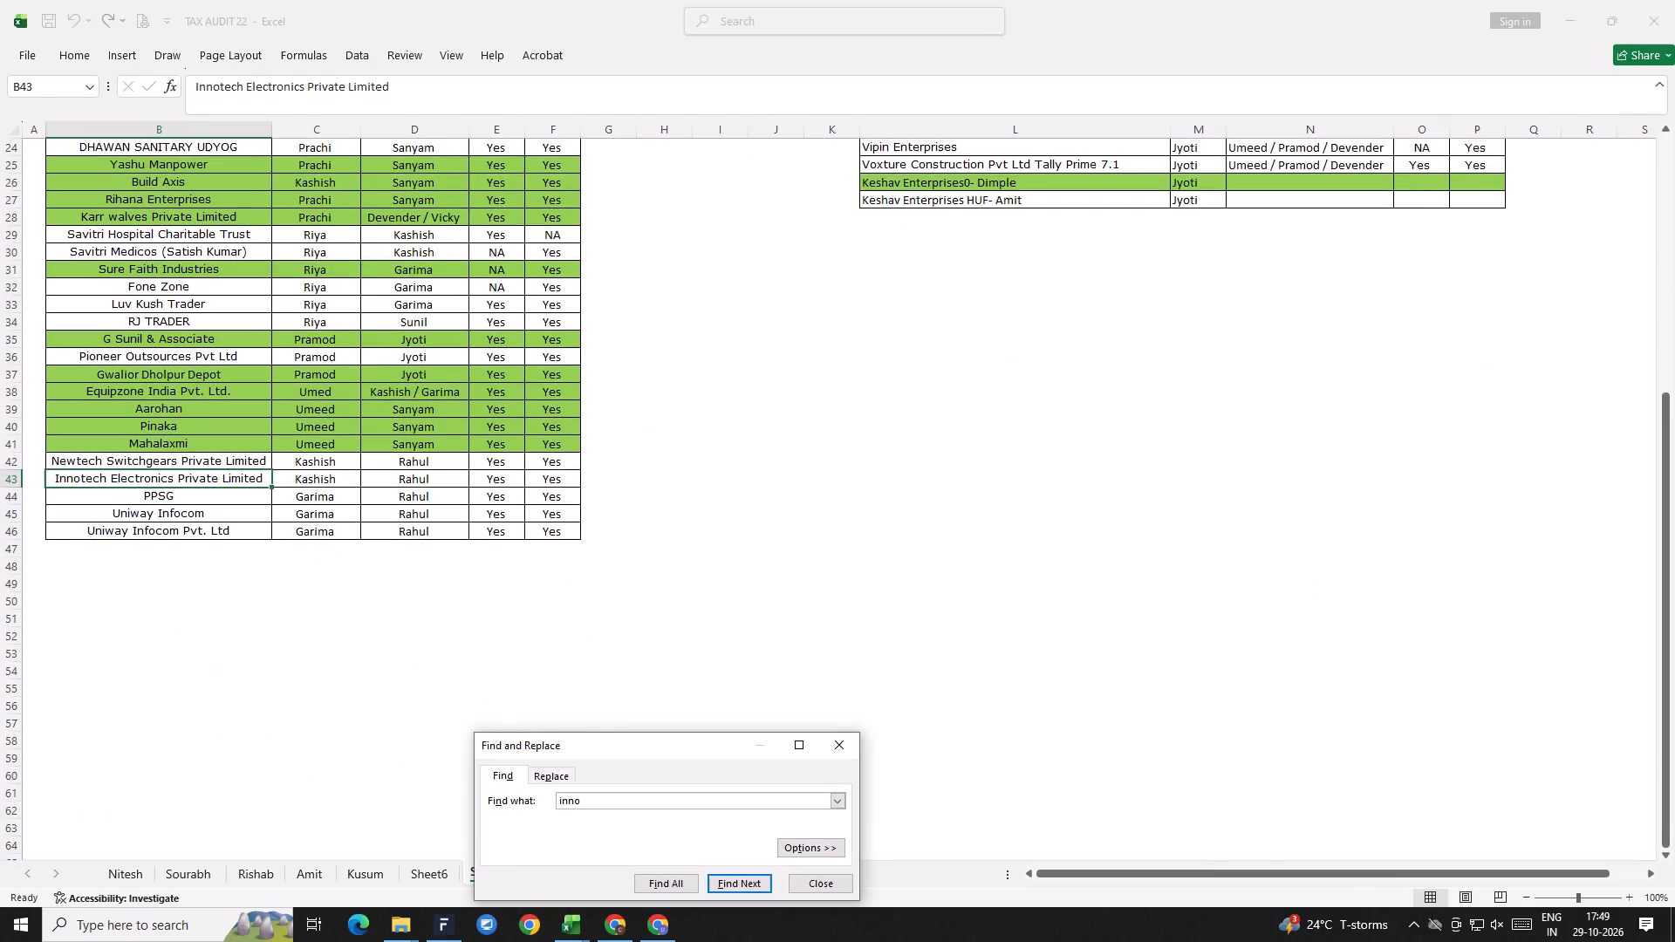
pyautogui.press('Escape')
pyautogui.hotkey('shift', 'Right')
pyautogui.hotkey('shift', 'Right')
pyautogui.hotkey('shift', 'Right')
pyautogui.hotkey('shift', 'Right')
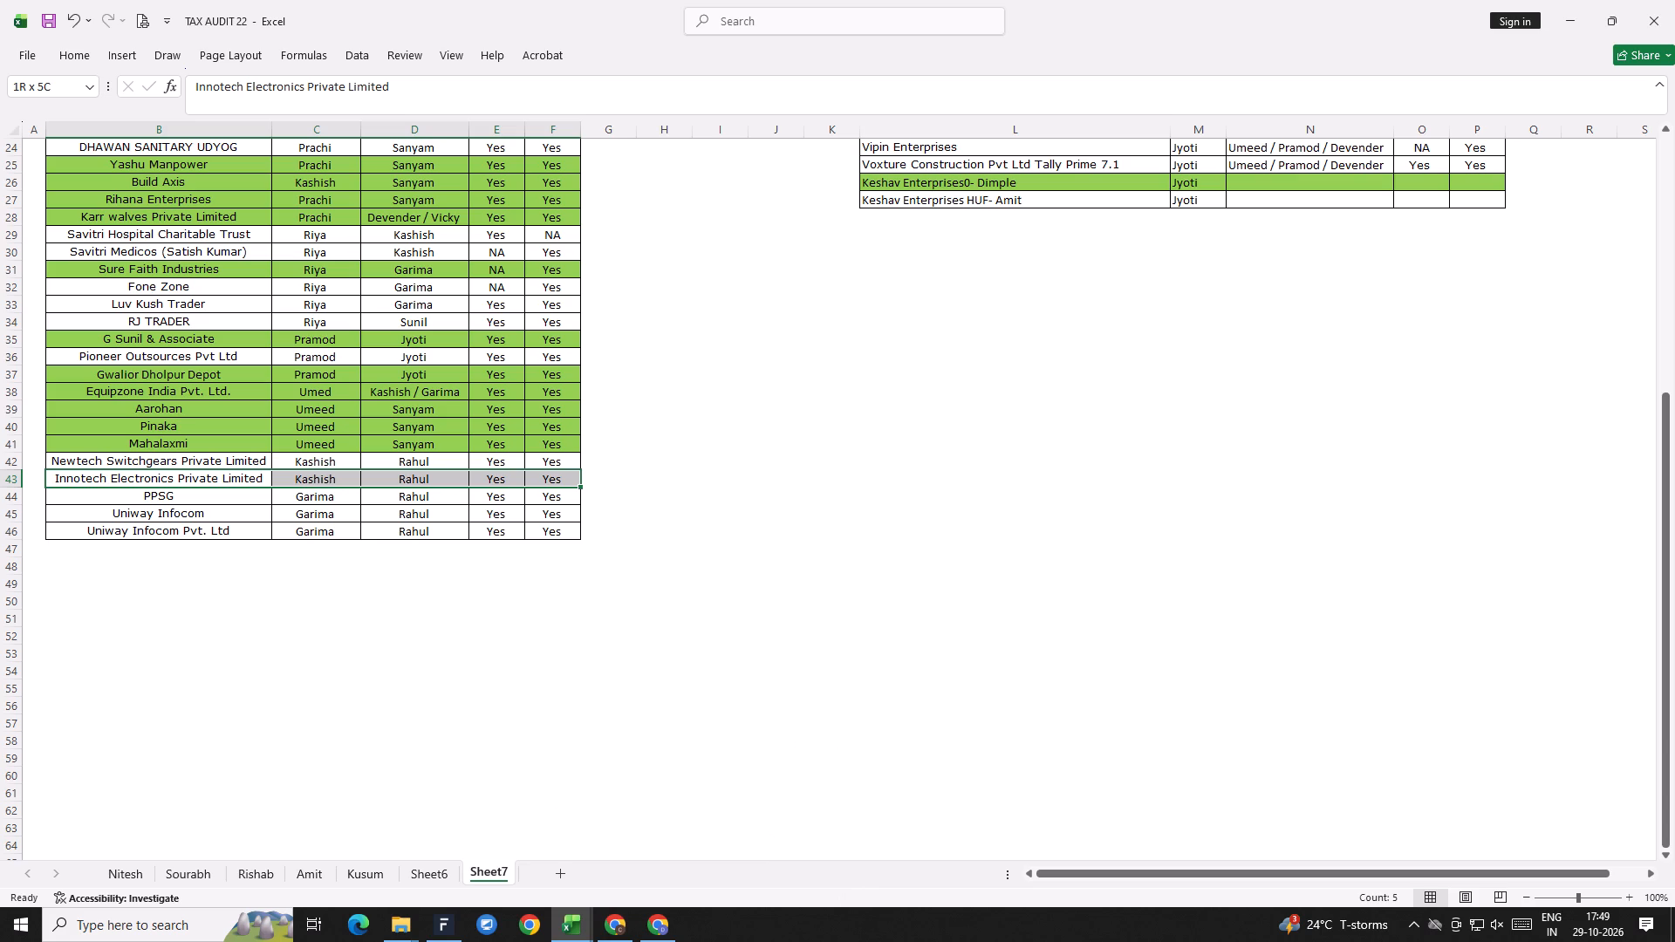
pyautogui.click(74, 52)
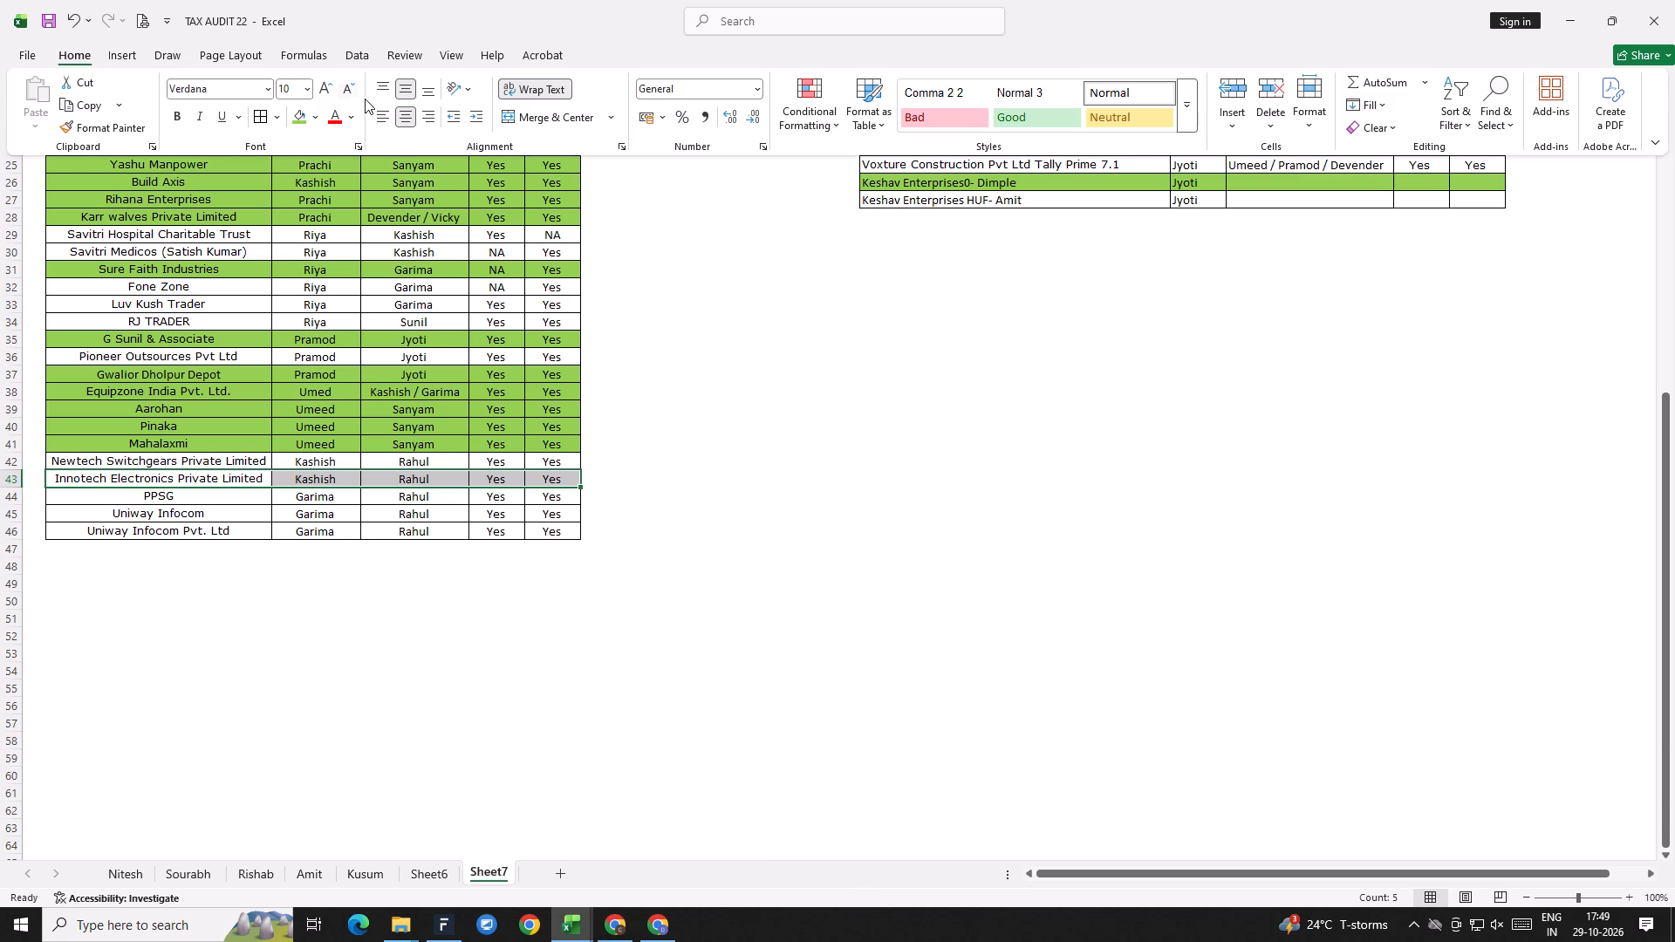
pyautogui.click(291, 117)
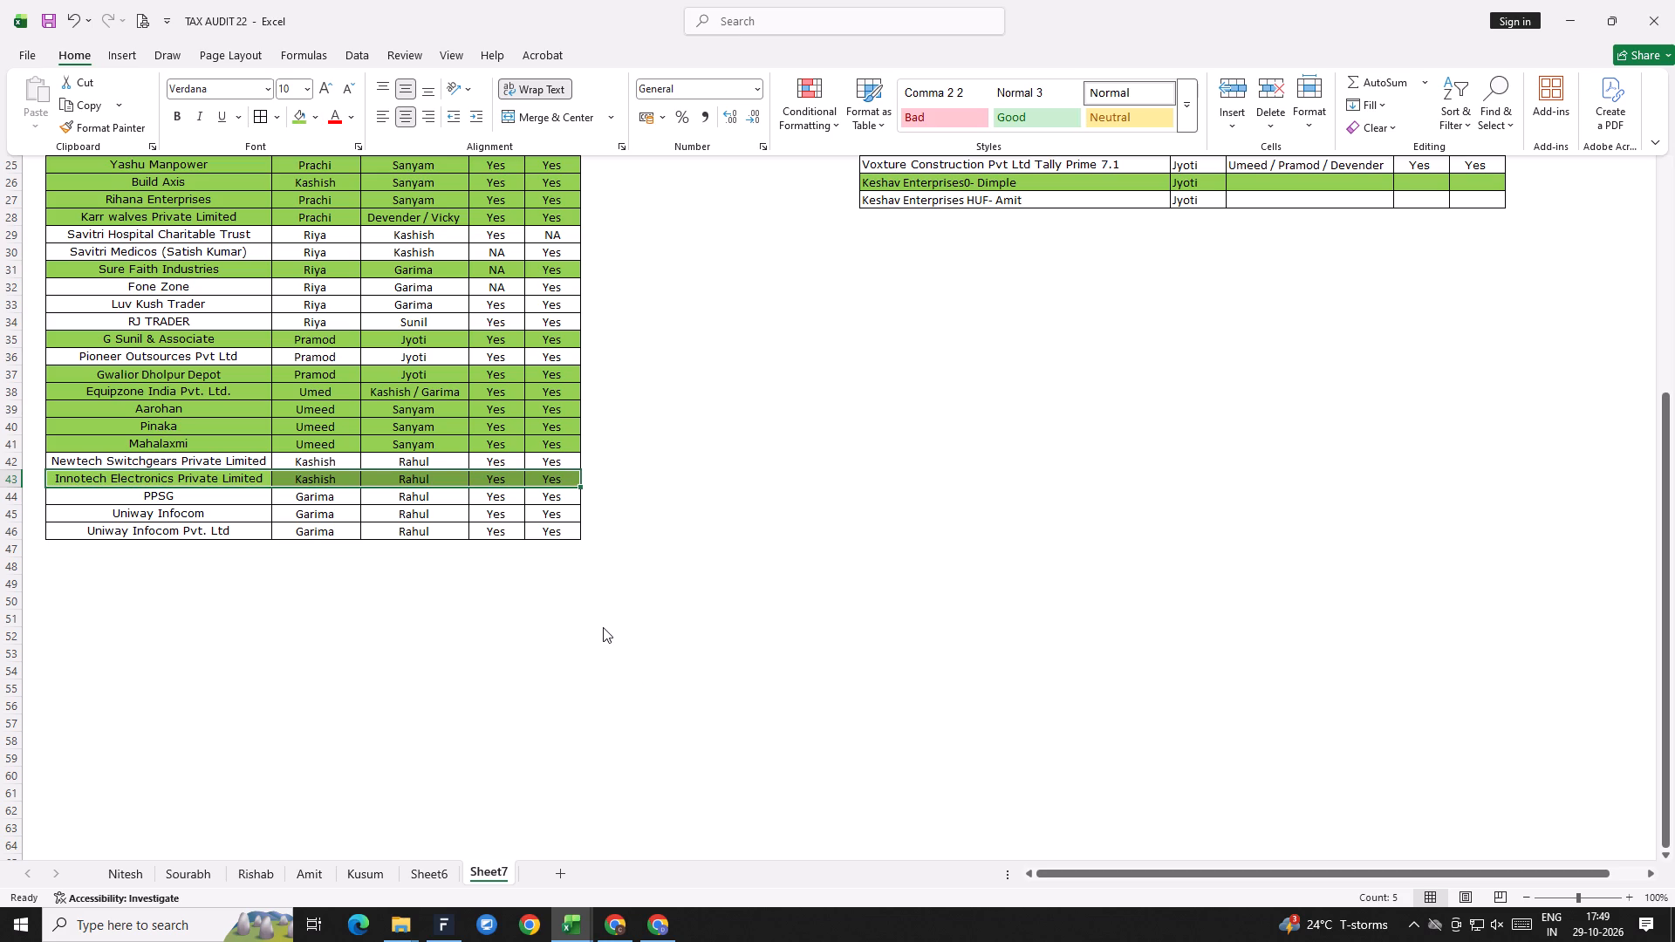
# Switch to Facto, replace Mohan with Kashish in the Innotech Electronics Private Limited members, save, and recheck the client's row in Excel.
pyautogui.hotkey('alt', 'Tab')
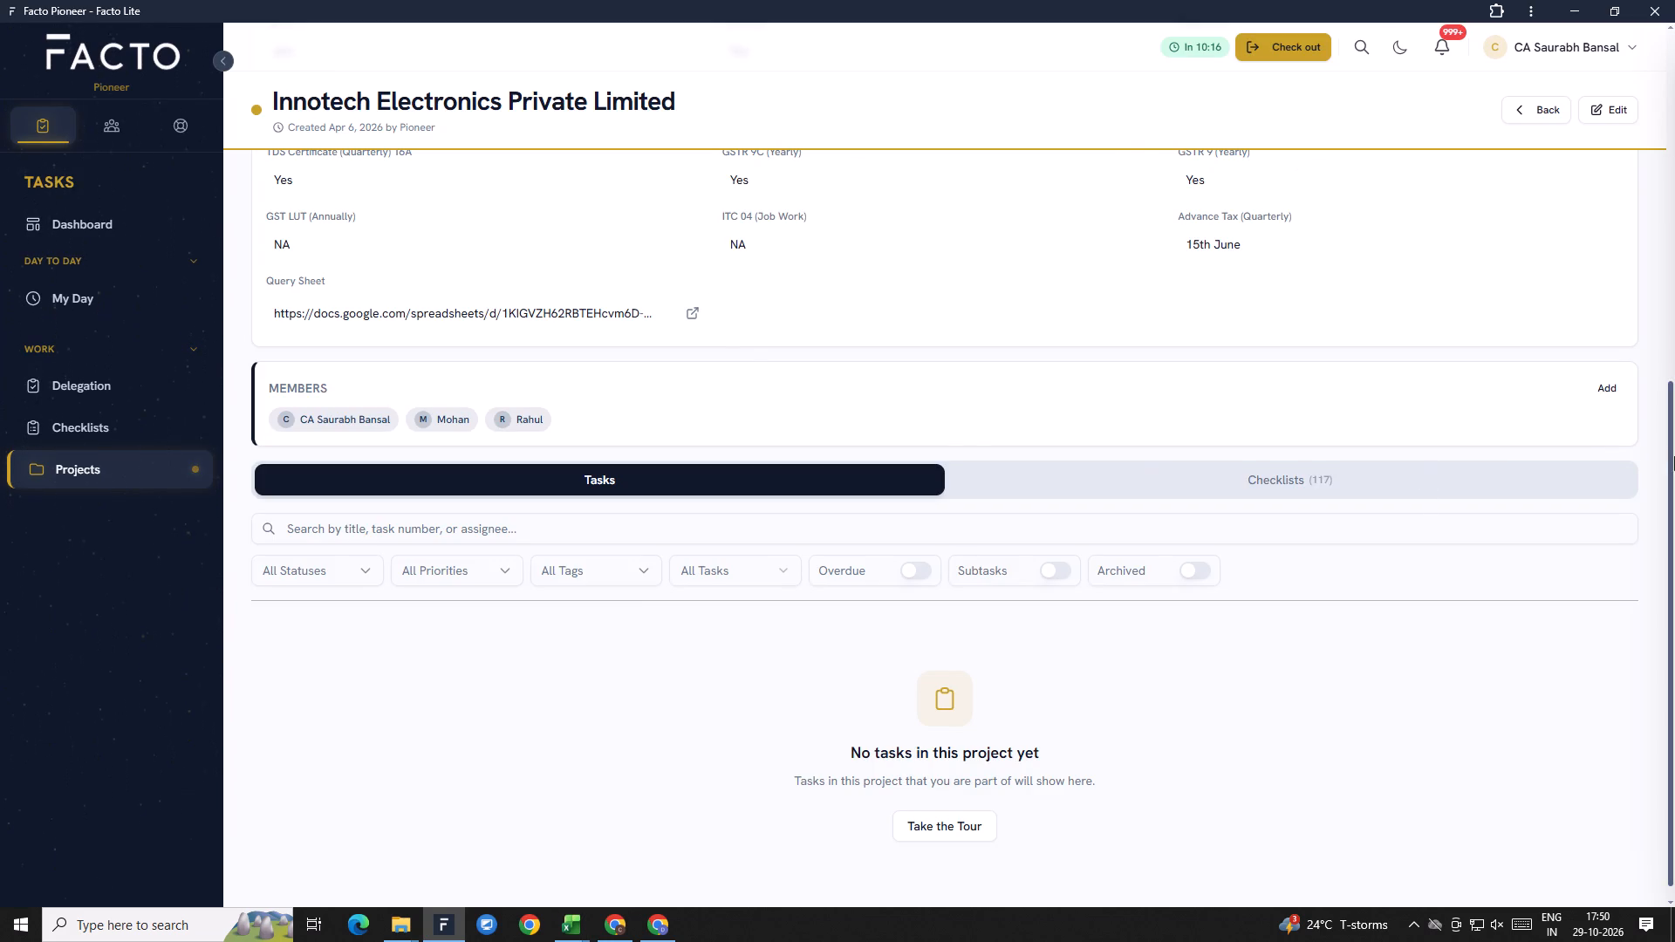
pyautogui.click(1601, 392)
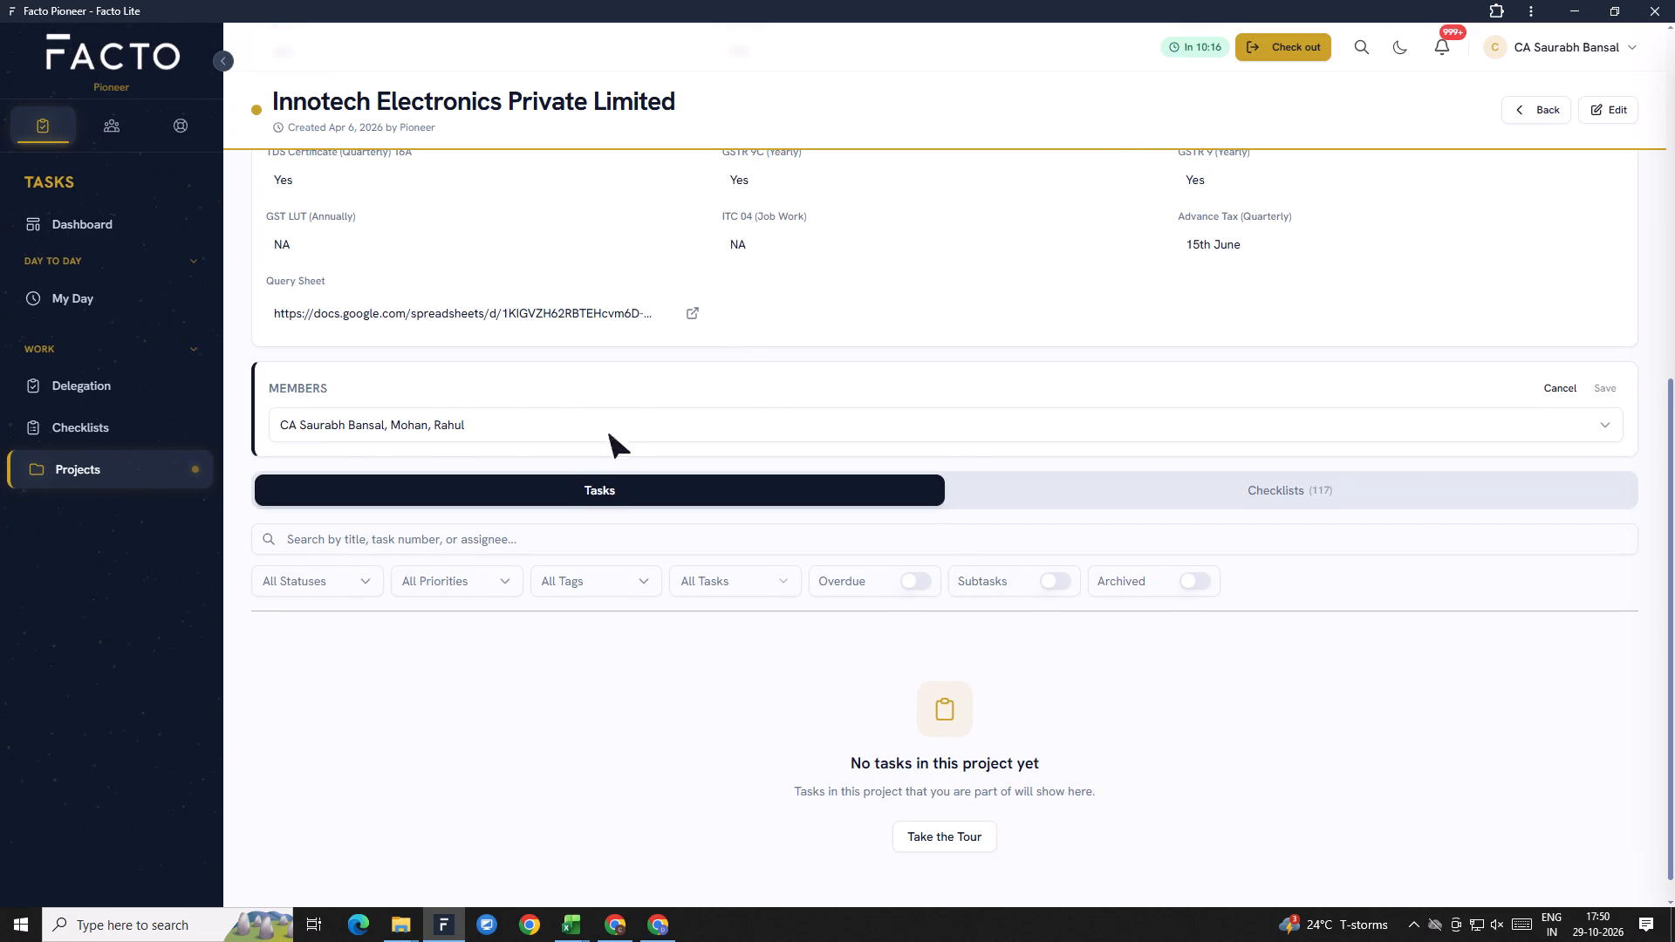
pyautogui.click(504, 436)
pyautogui.scroll(-1, 437, 570)
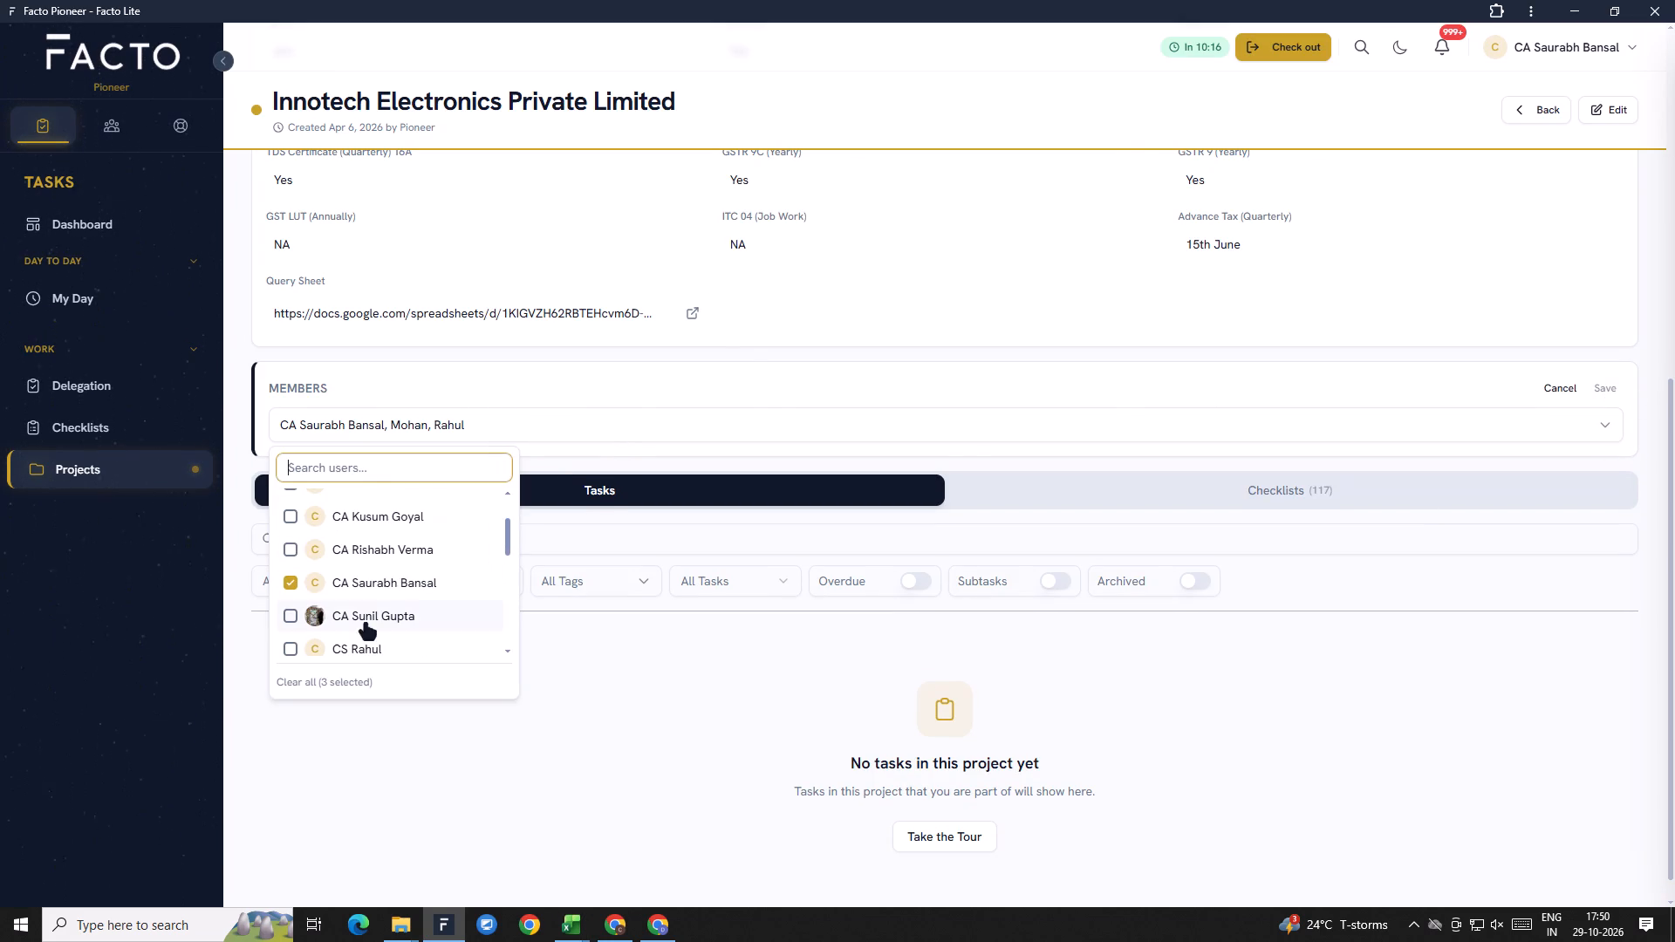
pyautogui.scroll(-5, 366, 593)
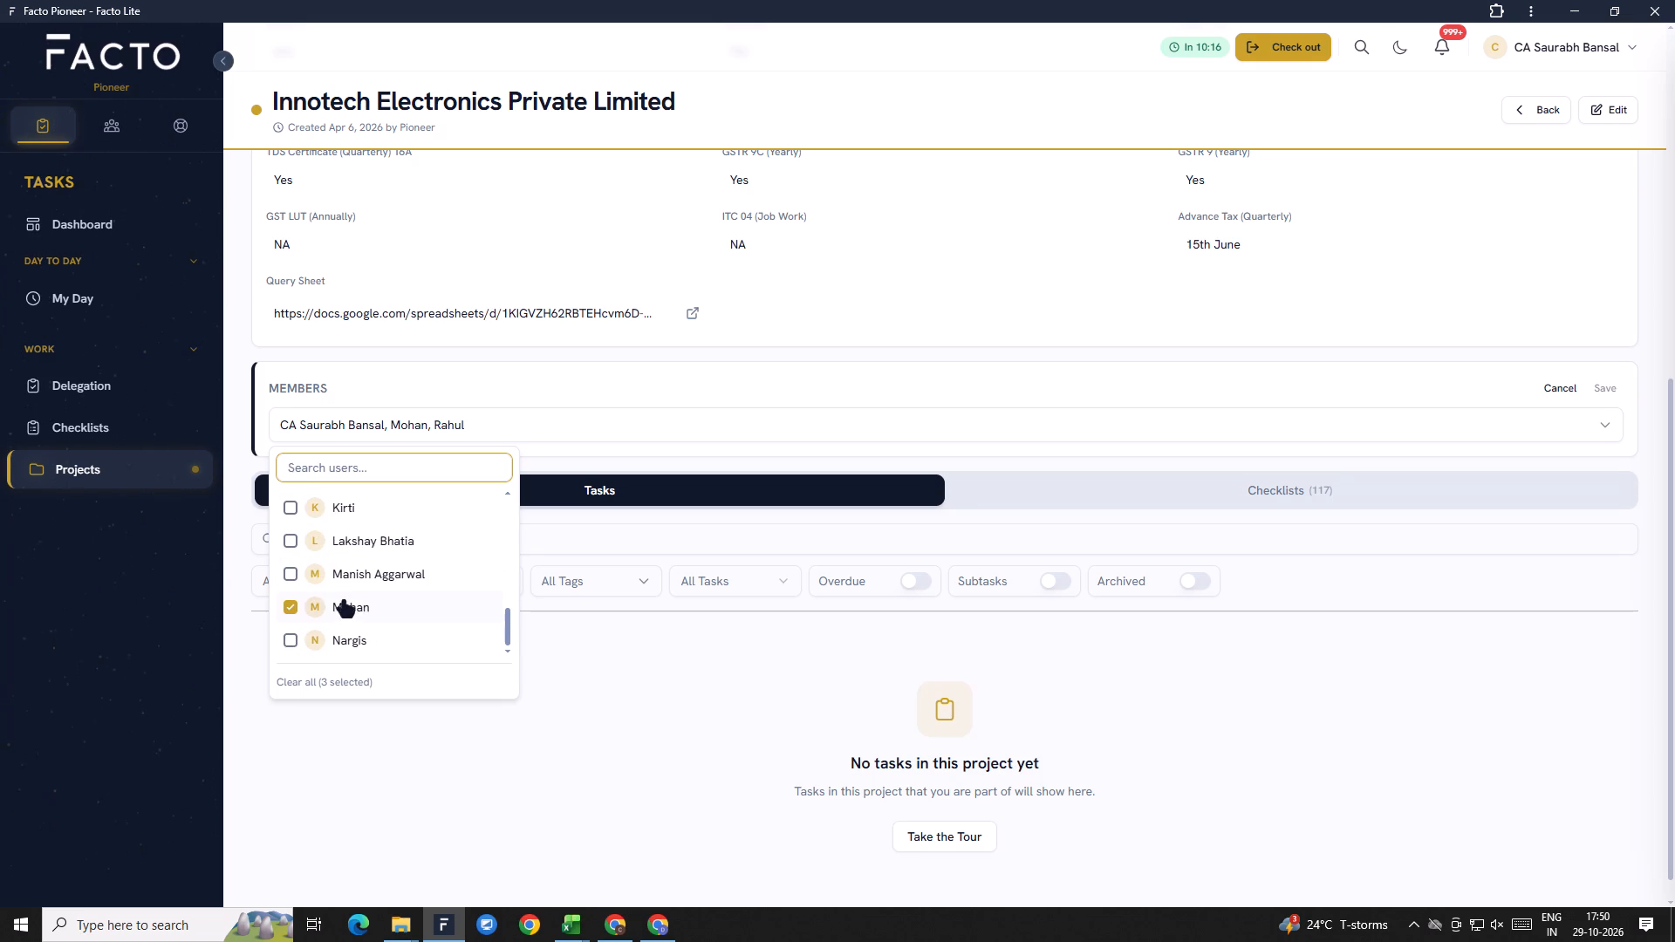
pyautogui.click(341, 600)
pyautogui.scroll(-2, 392, 602)
pyautogui.click(394, 472)
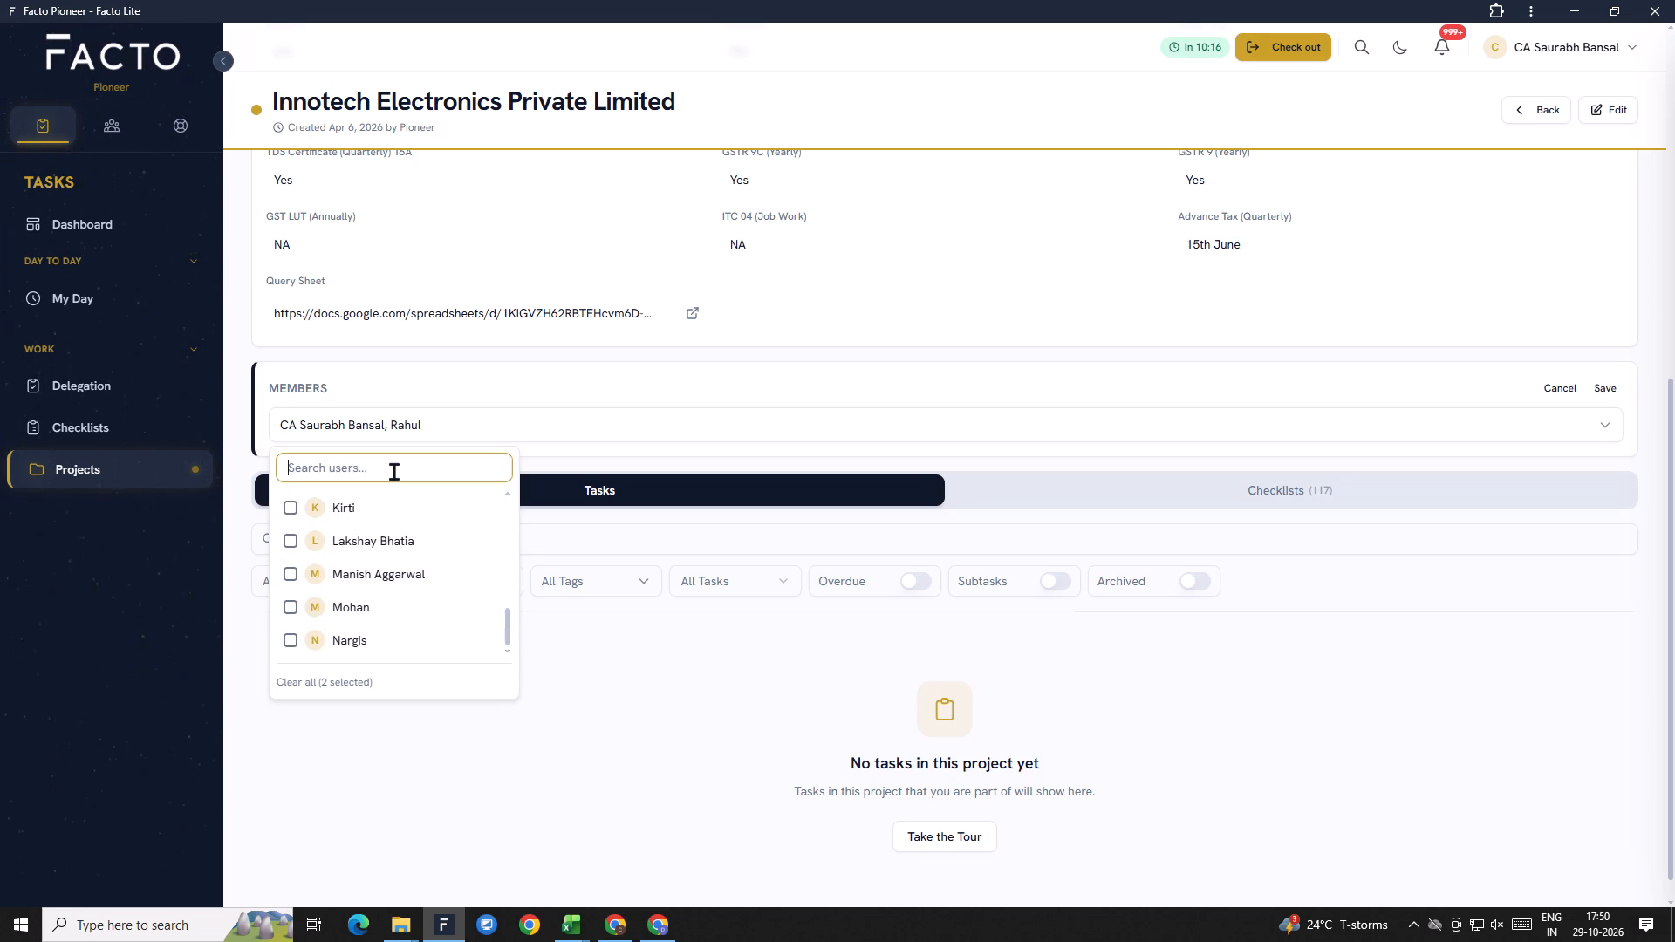
pyautogui.write('kash')
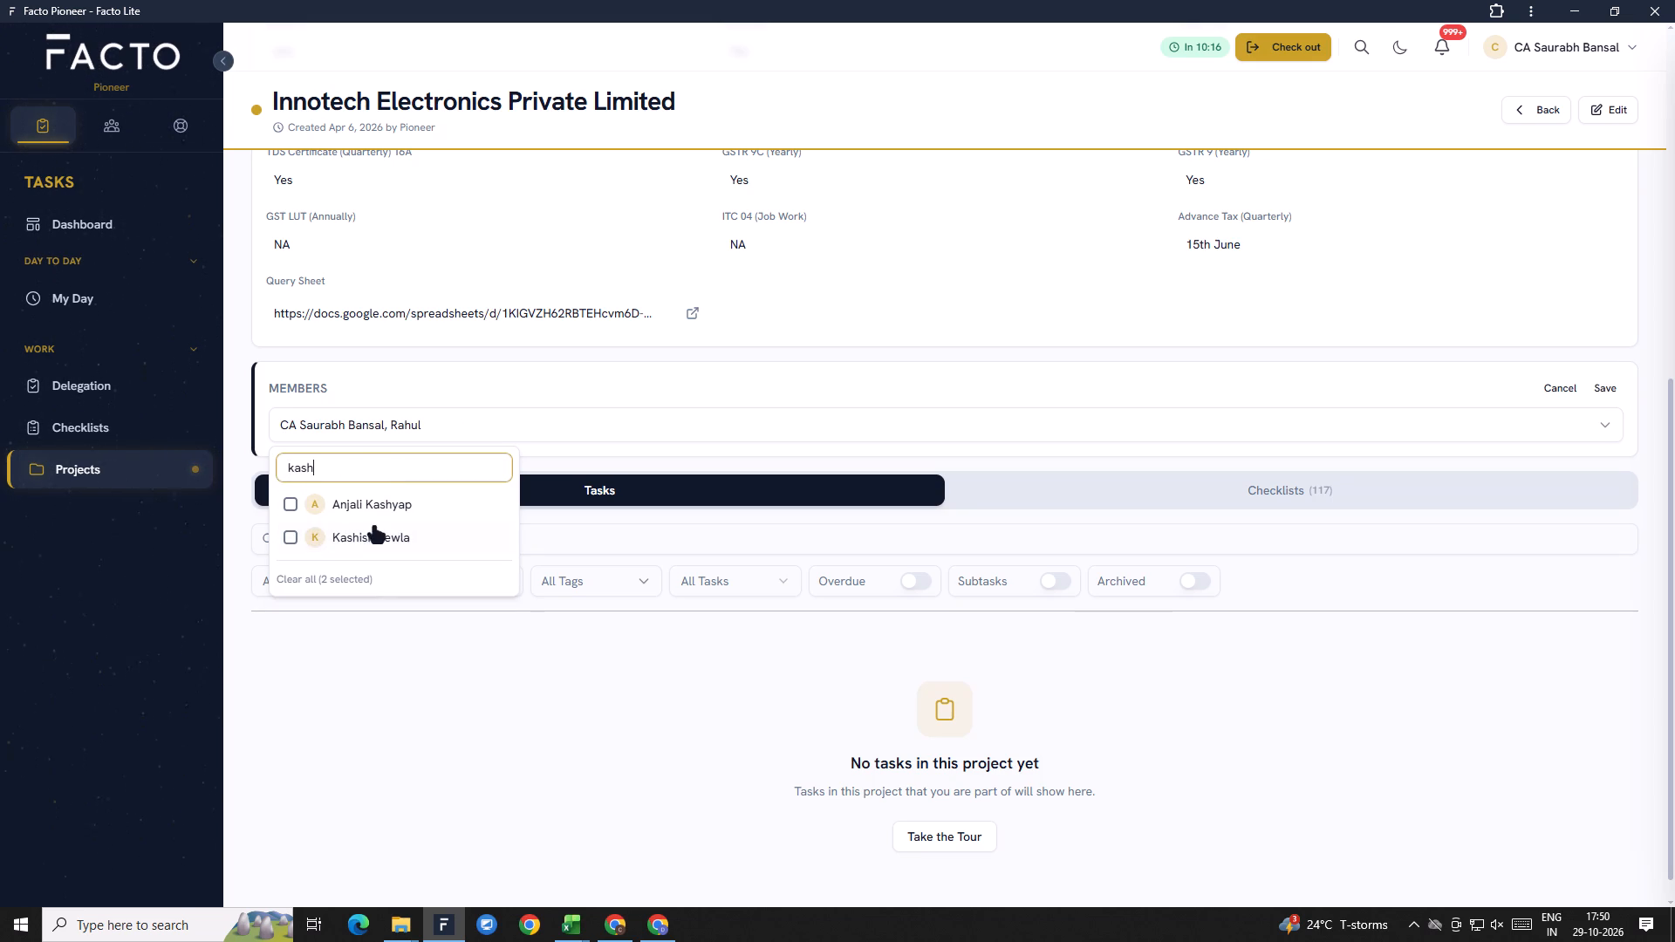
pyautogui.click(374, 529)
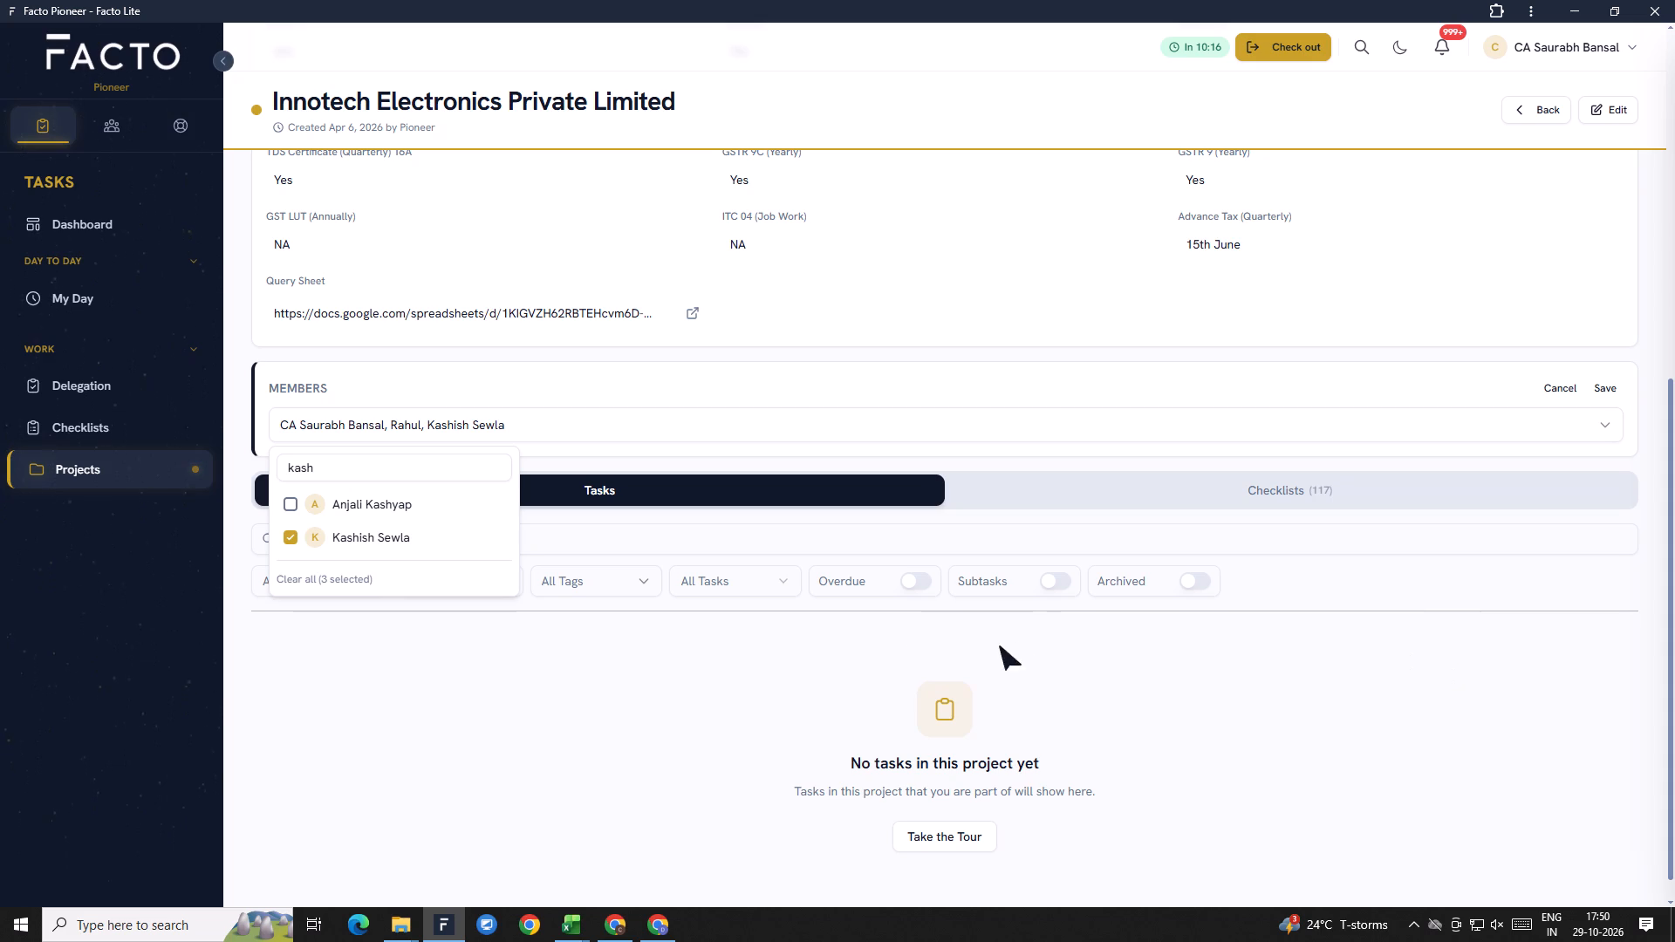
pyautogui.click(488, 675)
pyautogui.click(1607, 392)
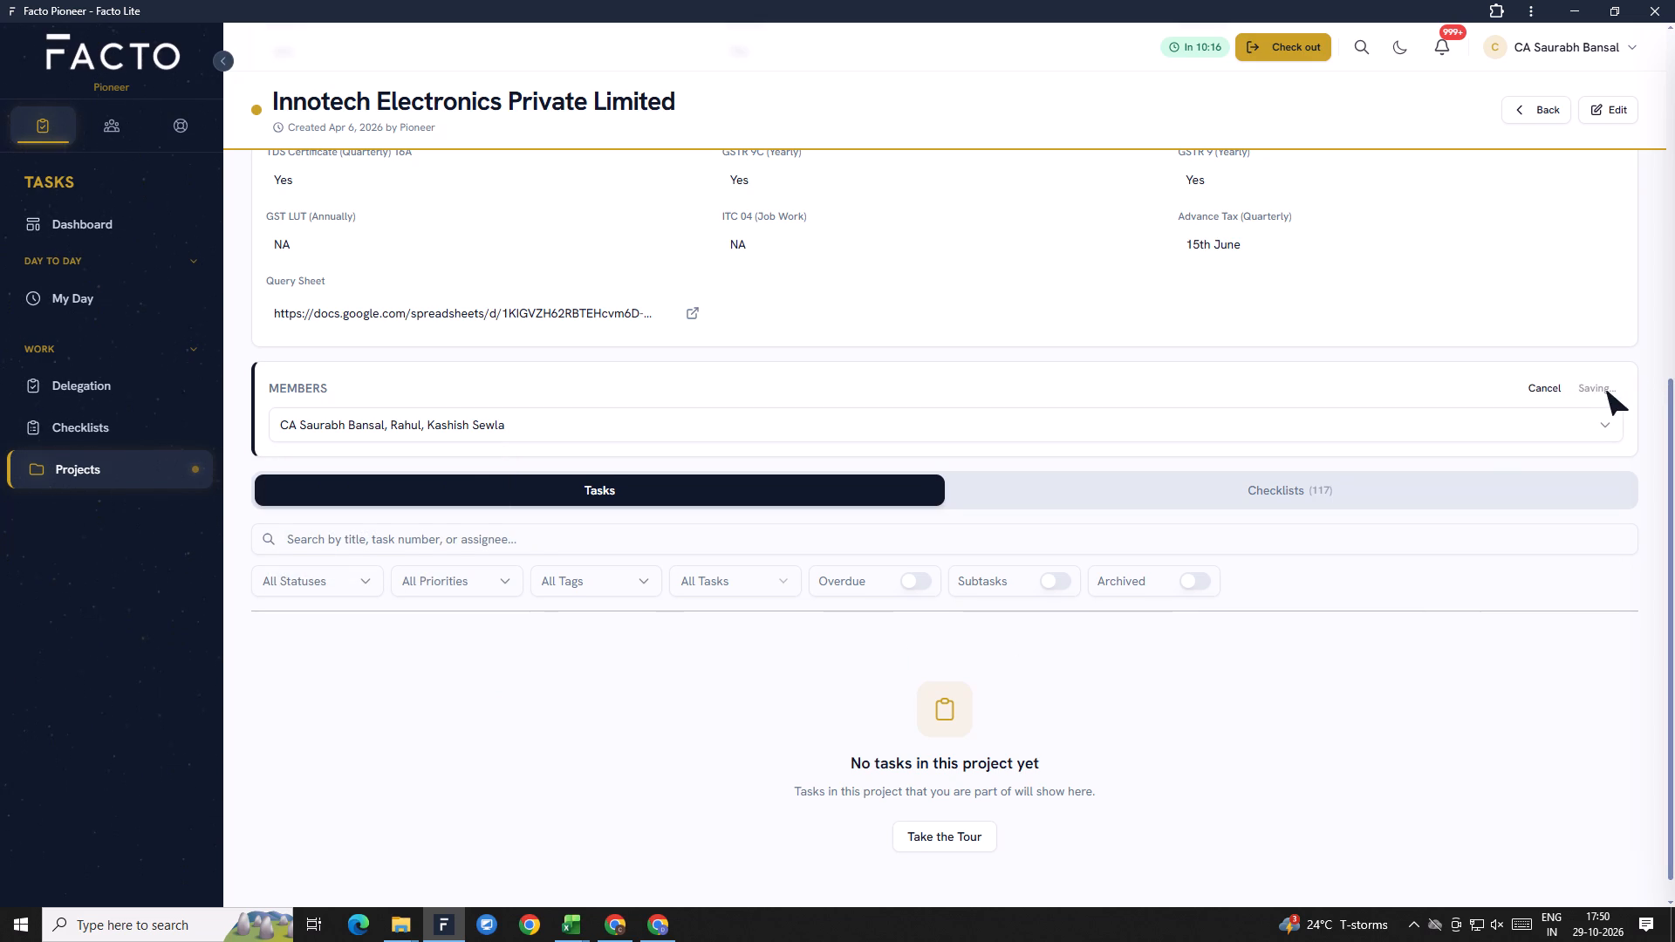
pyautogui.hotkey('alt', 'Tab')
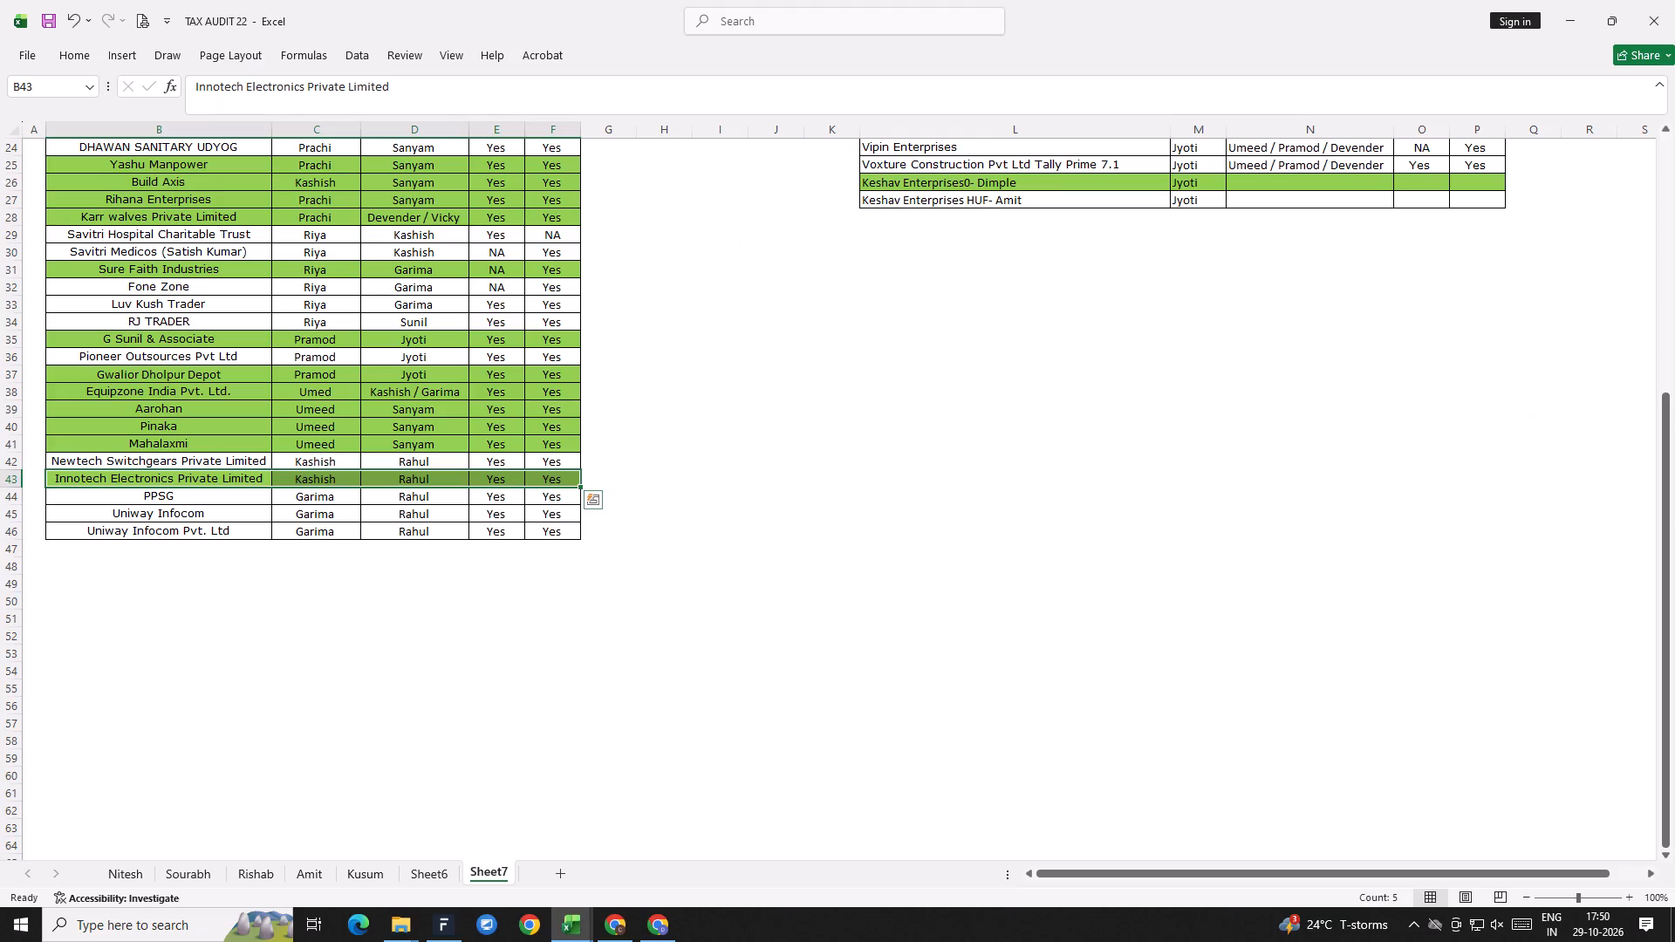
pyautogui.hotkey('alt', 'Tab')
# Return to the project list, open Sanjay Sales Corporation from its second page and review its custom fields and members.
pyautogui.click(1523, 110)
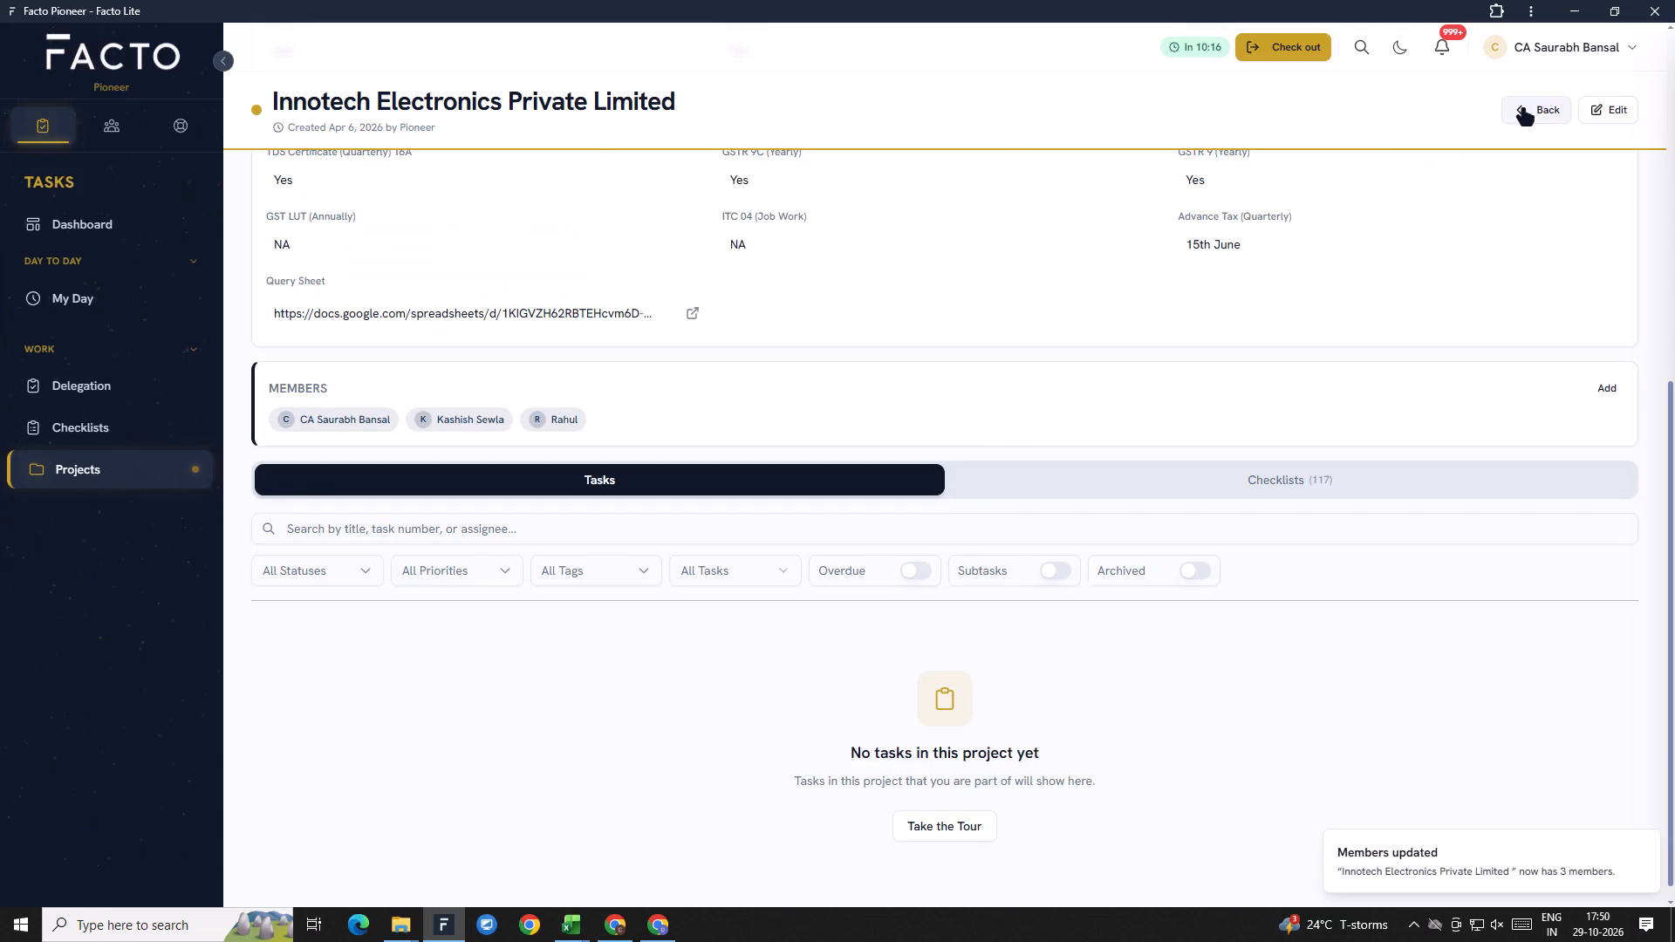
pyautogui.scroll(-4, 1605, 681)
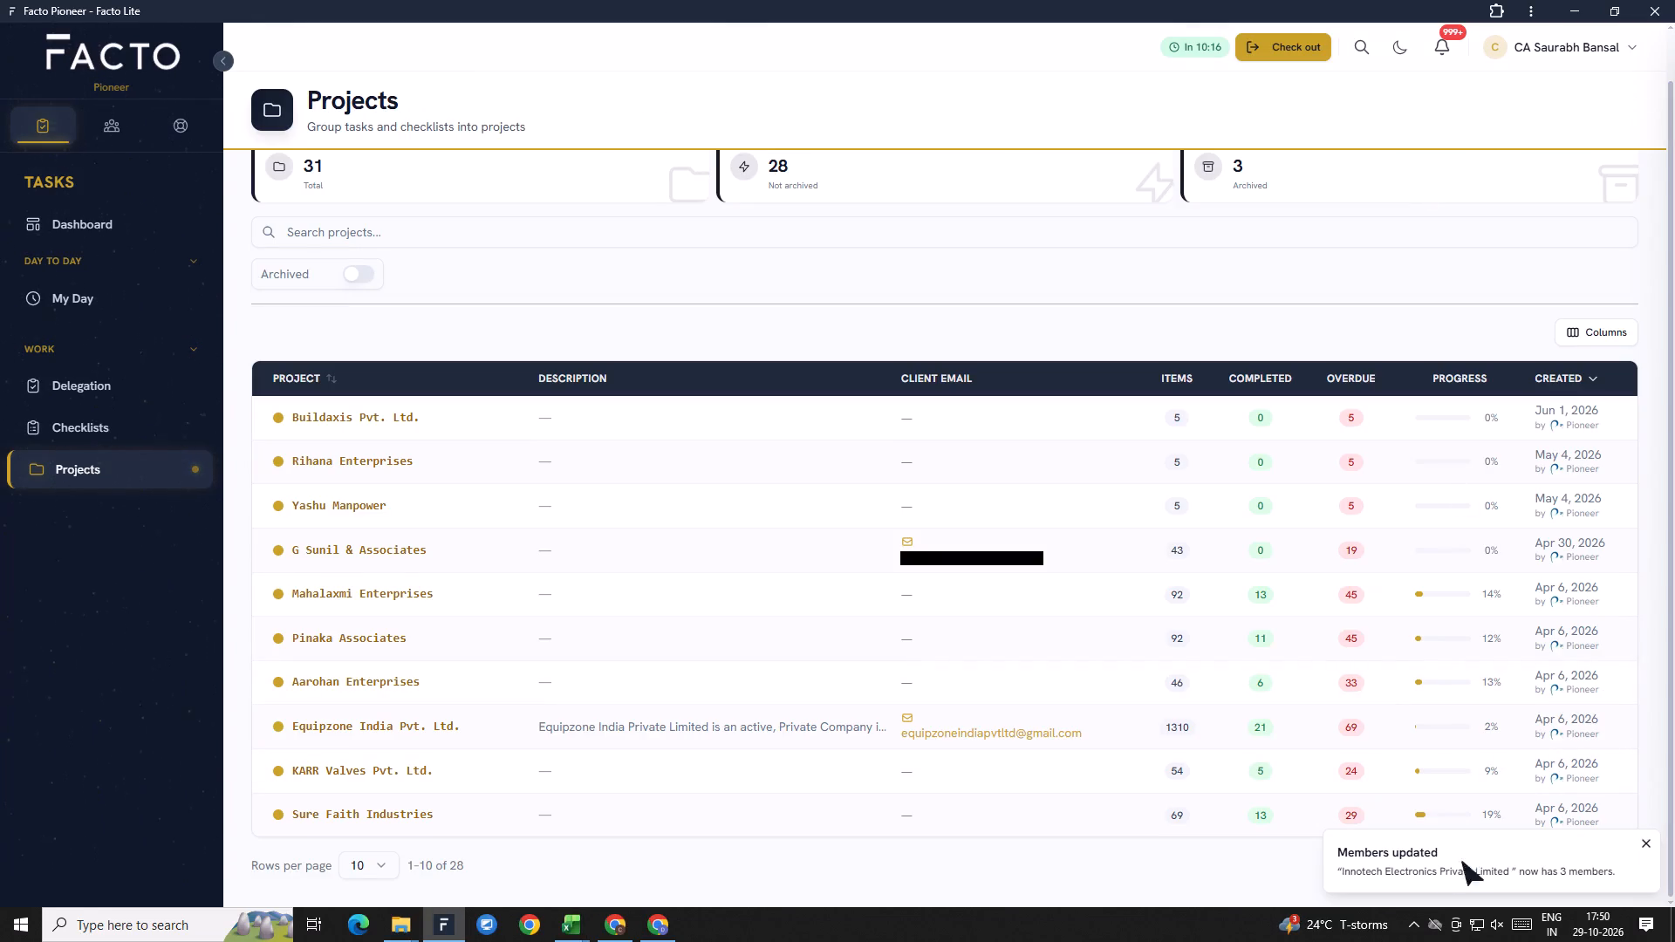
pyautogui.click(1651, 844)
pyautogui.click(1554, 865)
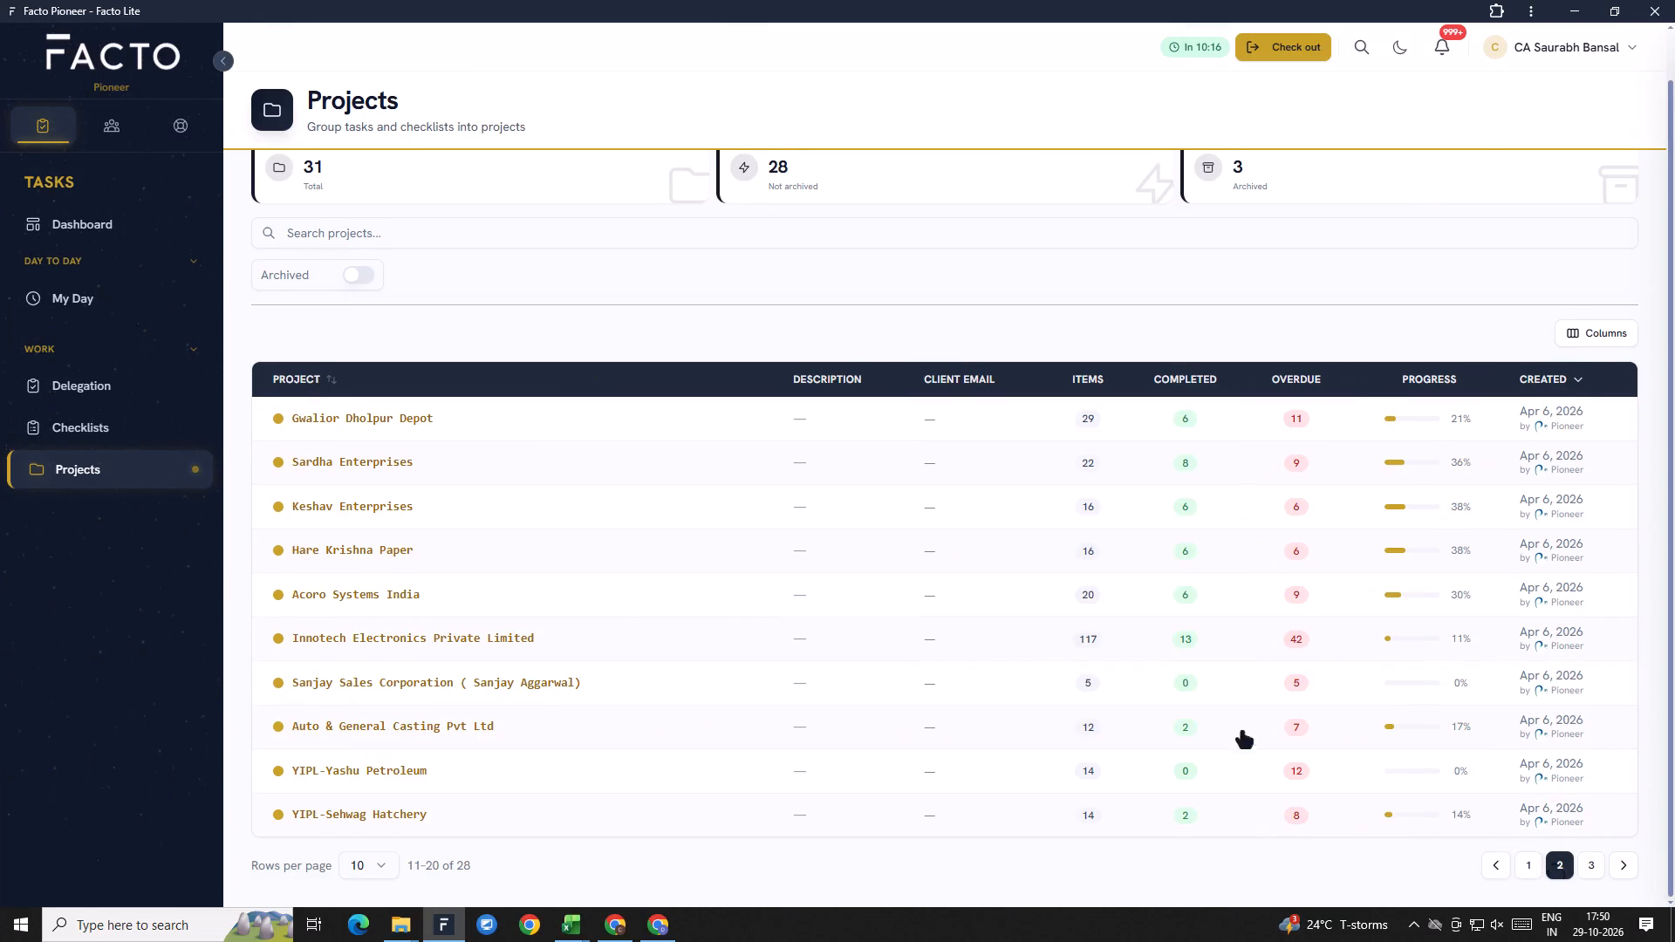
pyautogui.scroll(-4, 436, 648)
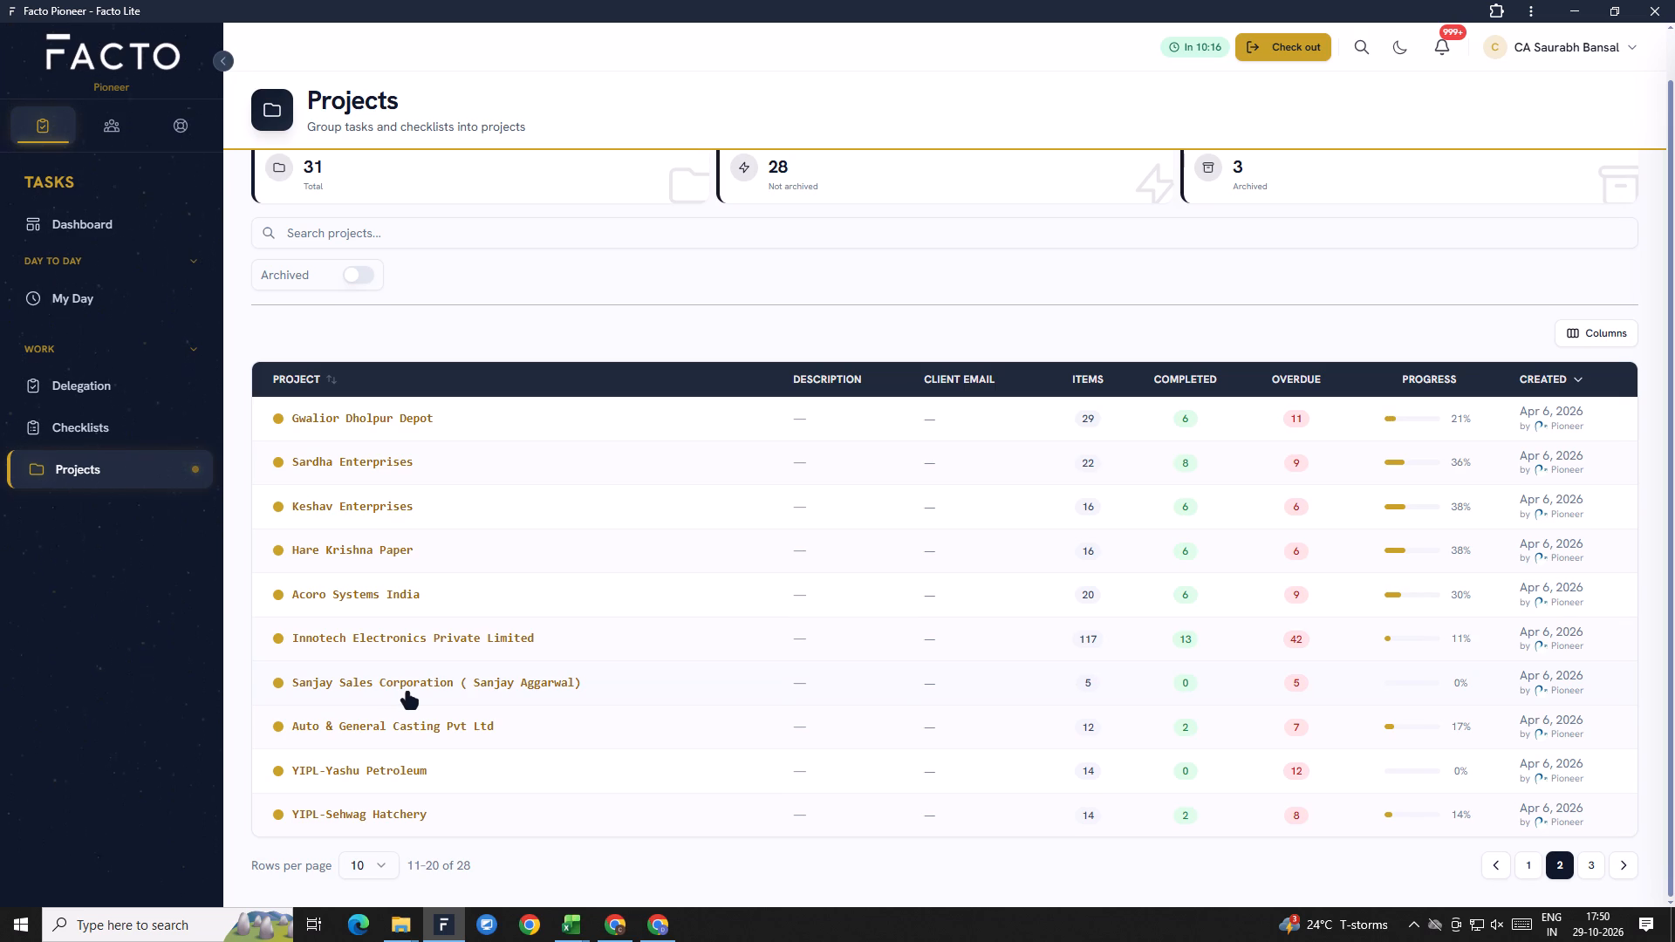
pyautogui.click(407, 693)
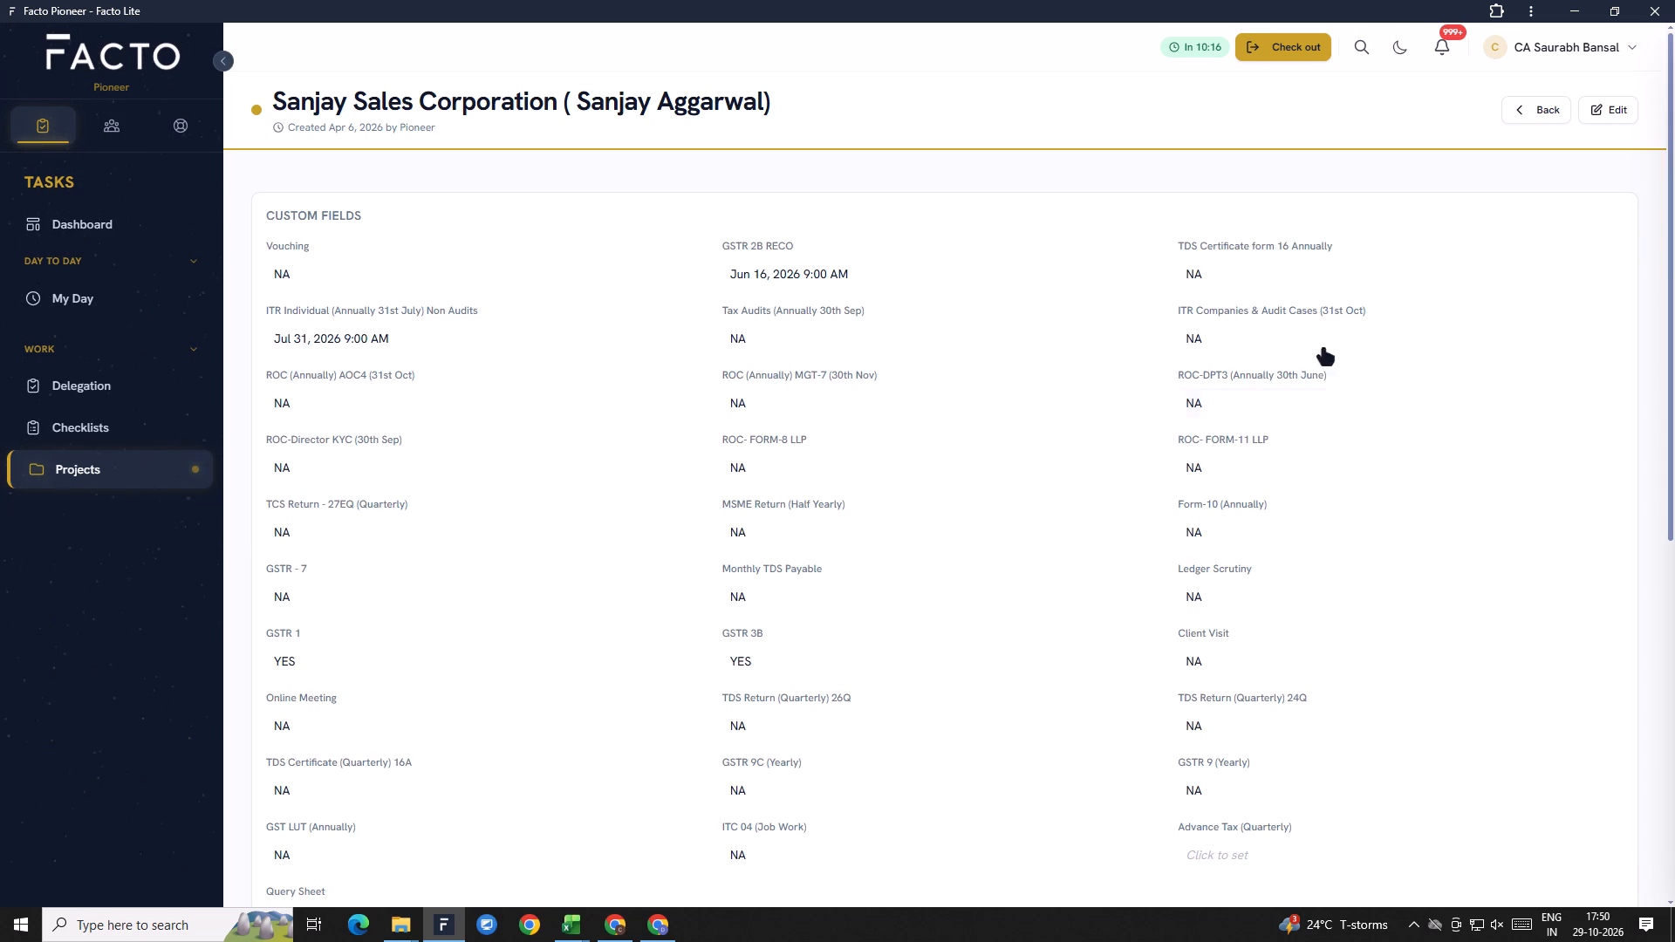
pyautogui.scroll(-9, 1476, 351)
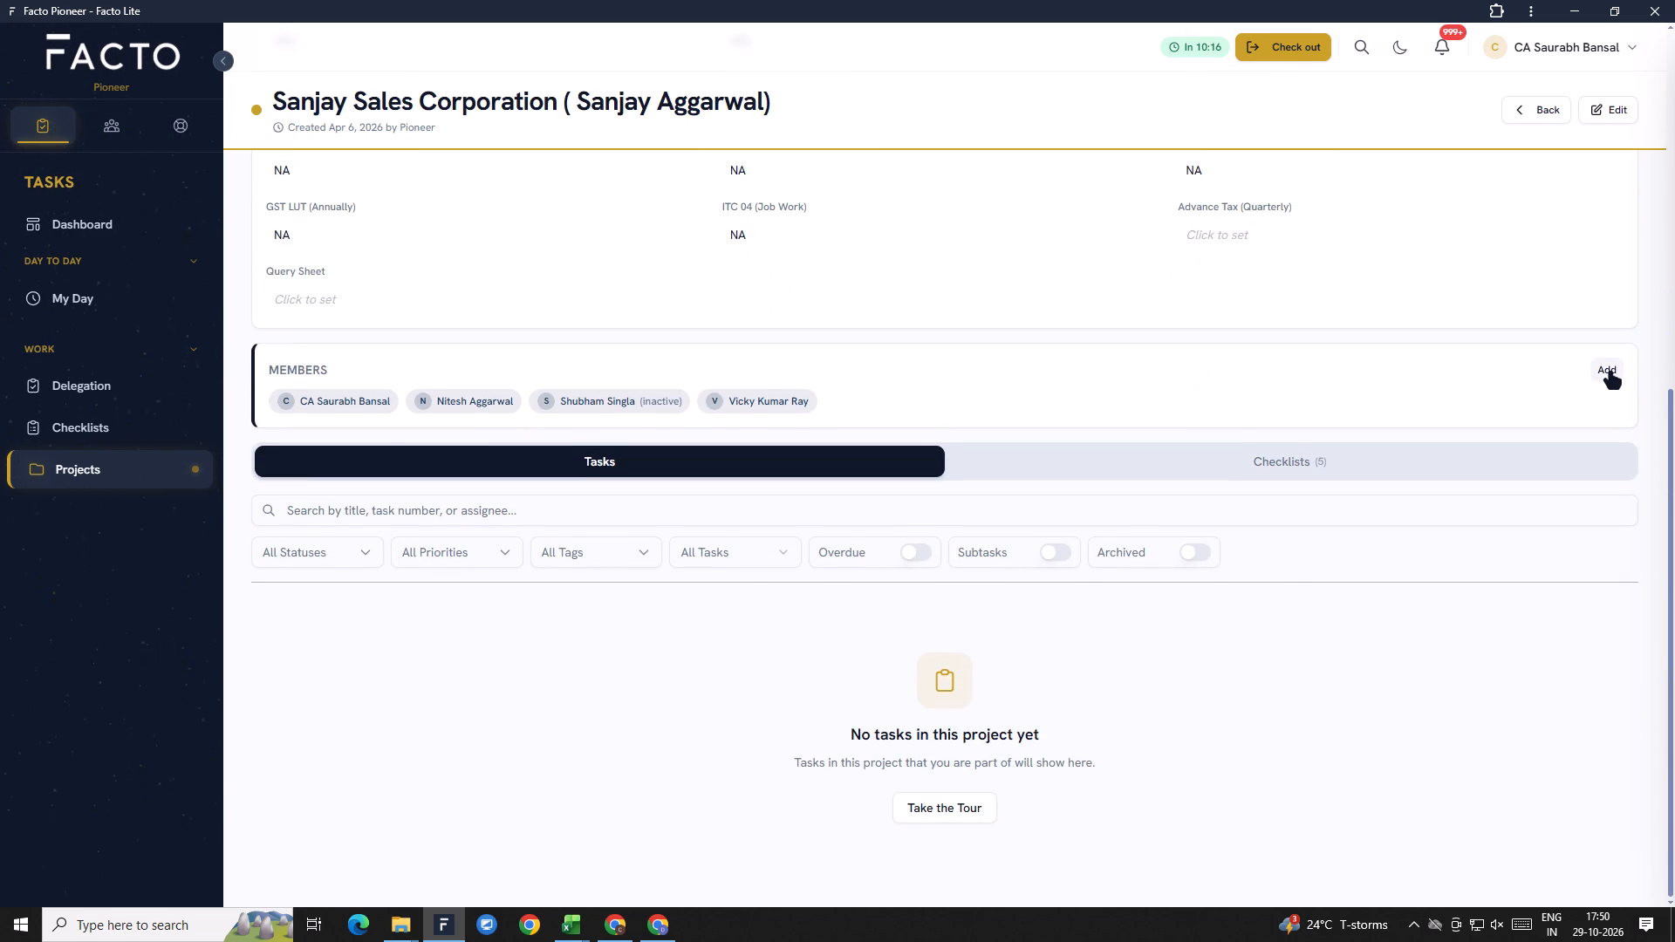
# Remove the signed-in user from the Sanjay Sales Corporation project members and save.
pyautogui.click(1525, 370)
pyautogui.click(1598, 363)
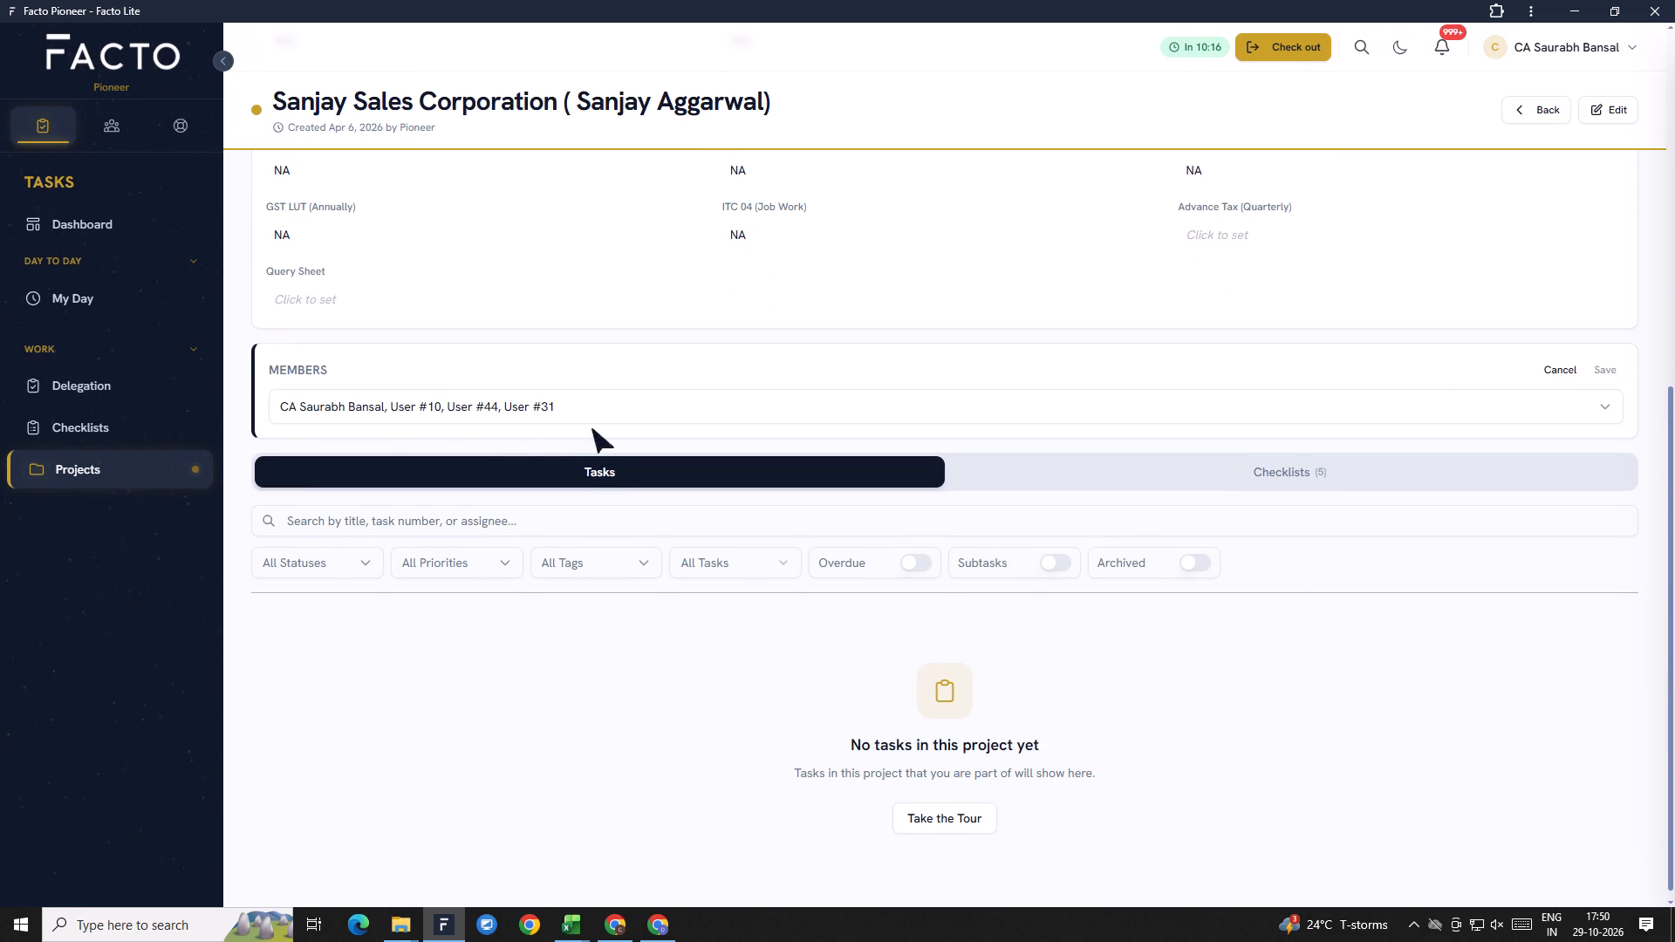
pyautogui.click(646, 404)
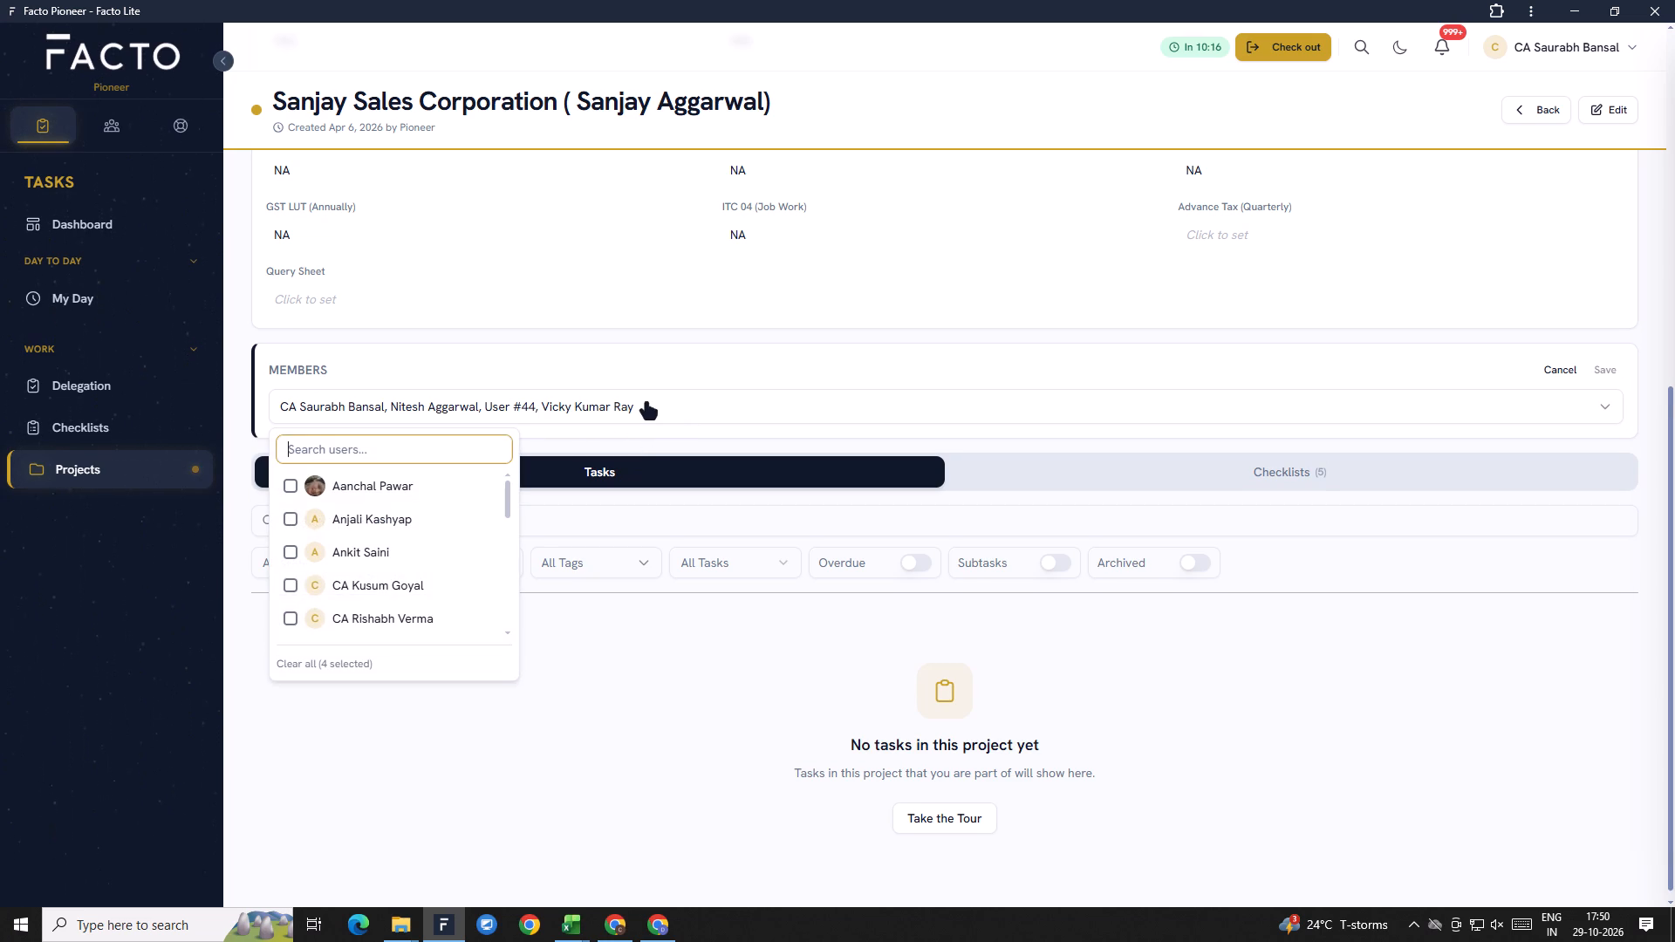
pyautogui.scroll(-2, 398, 560)
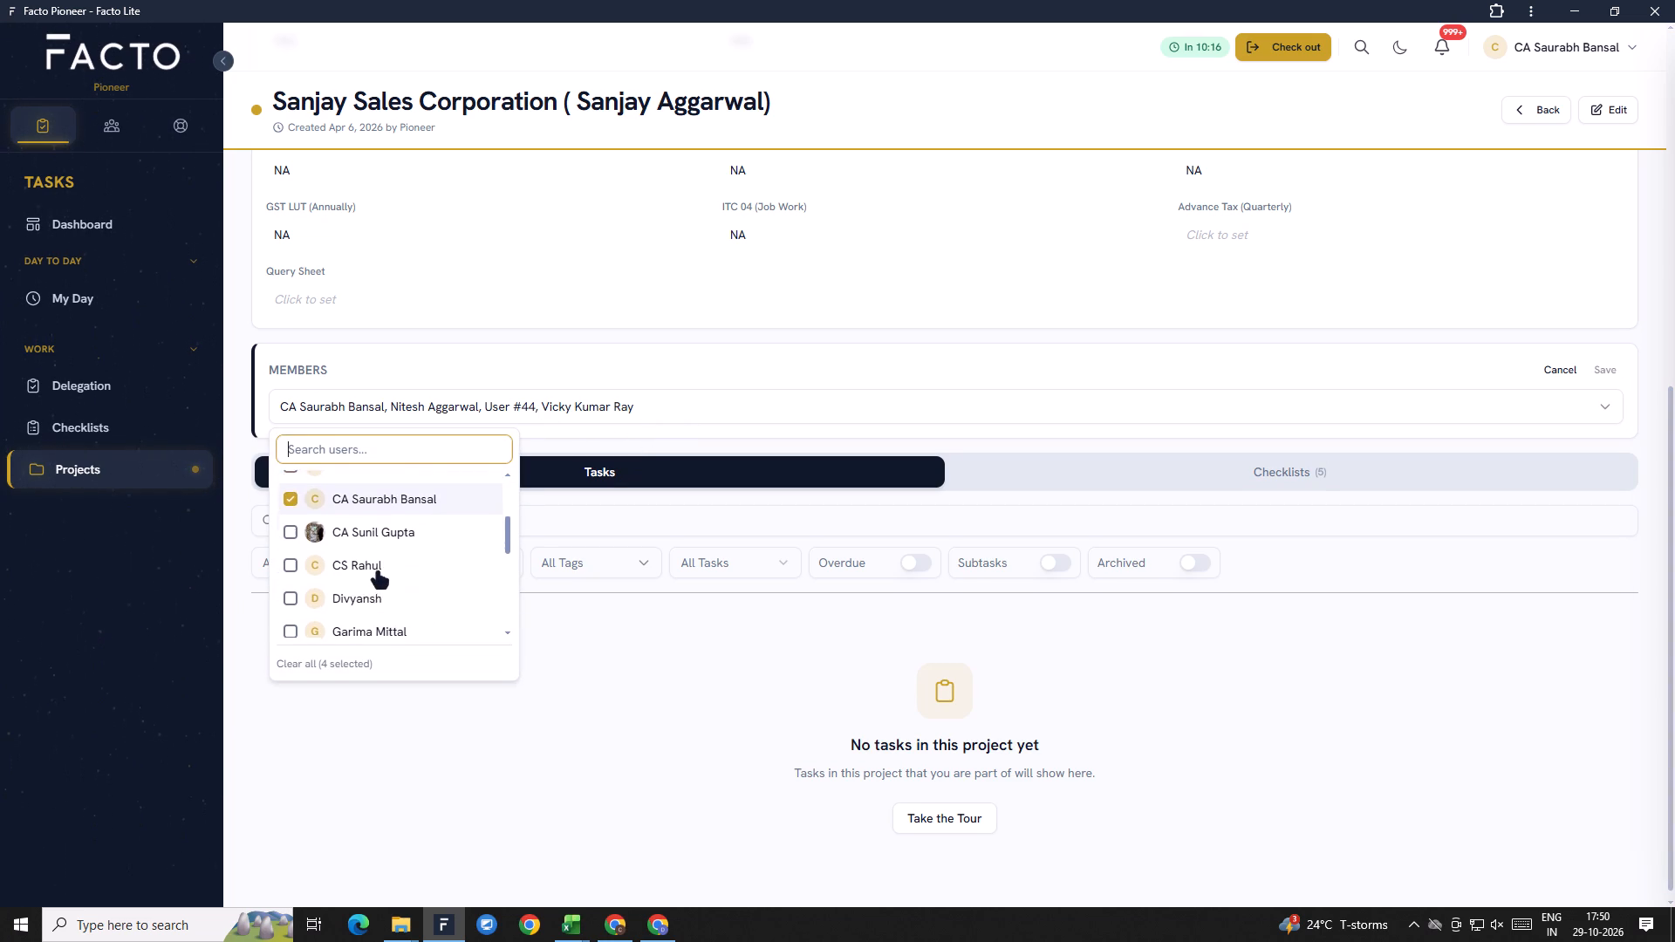
pyautogui.click(389, 475)
pyautogui.click(1371, 671)
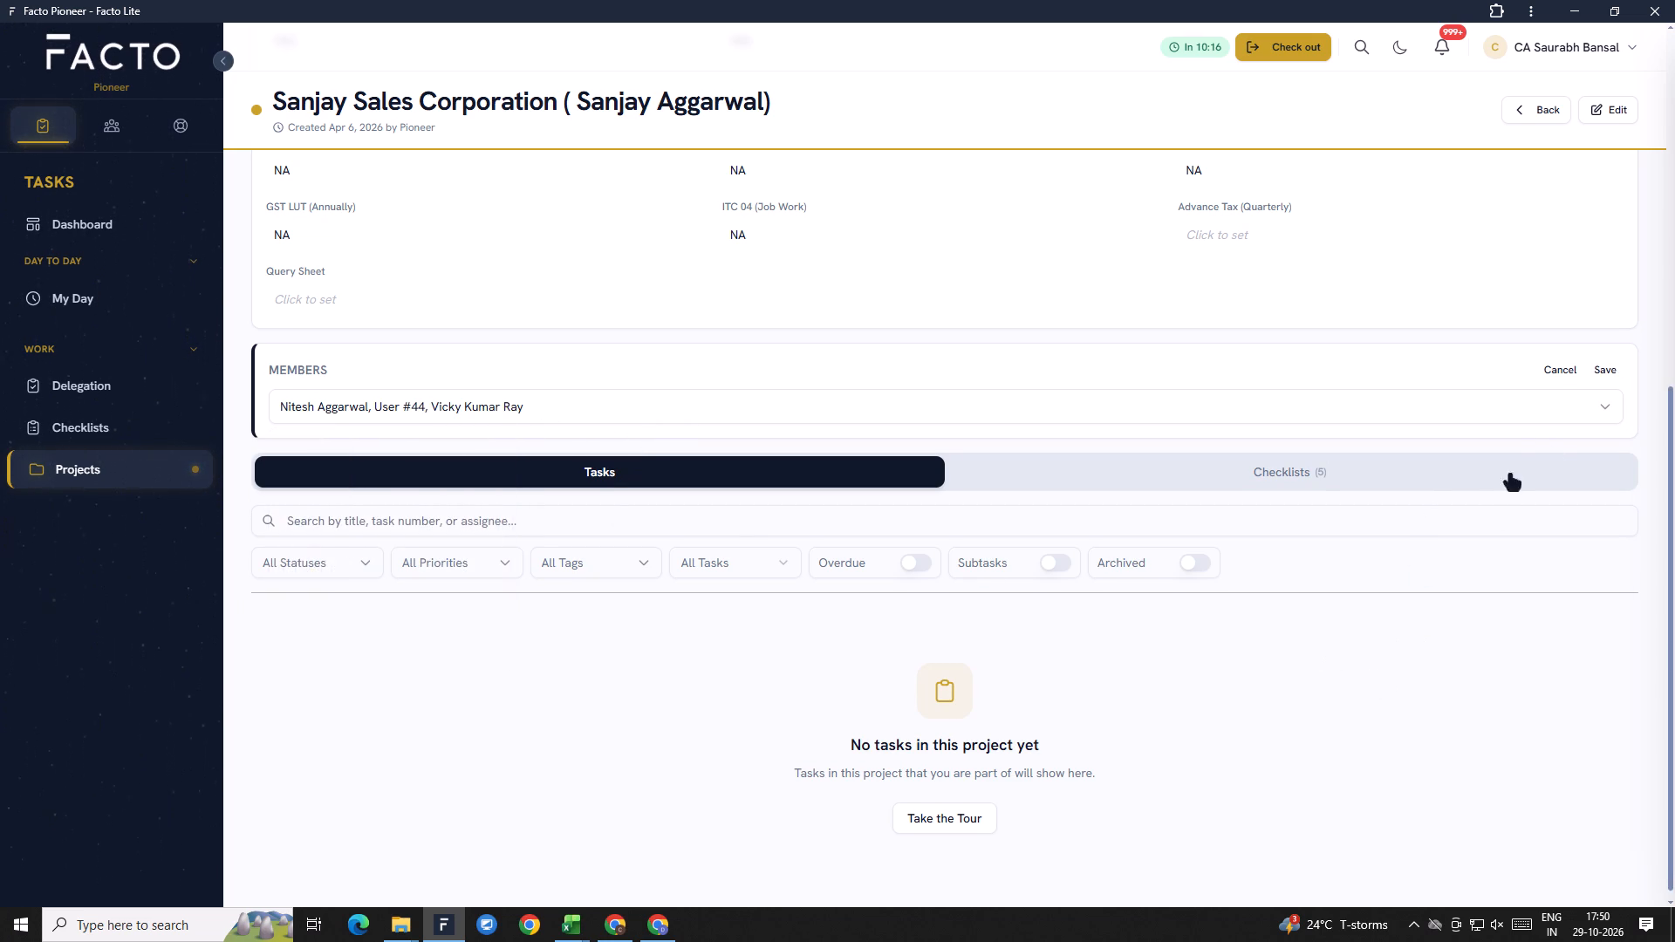
pyautogui.click(1610, 368)
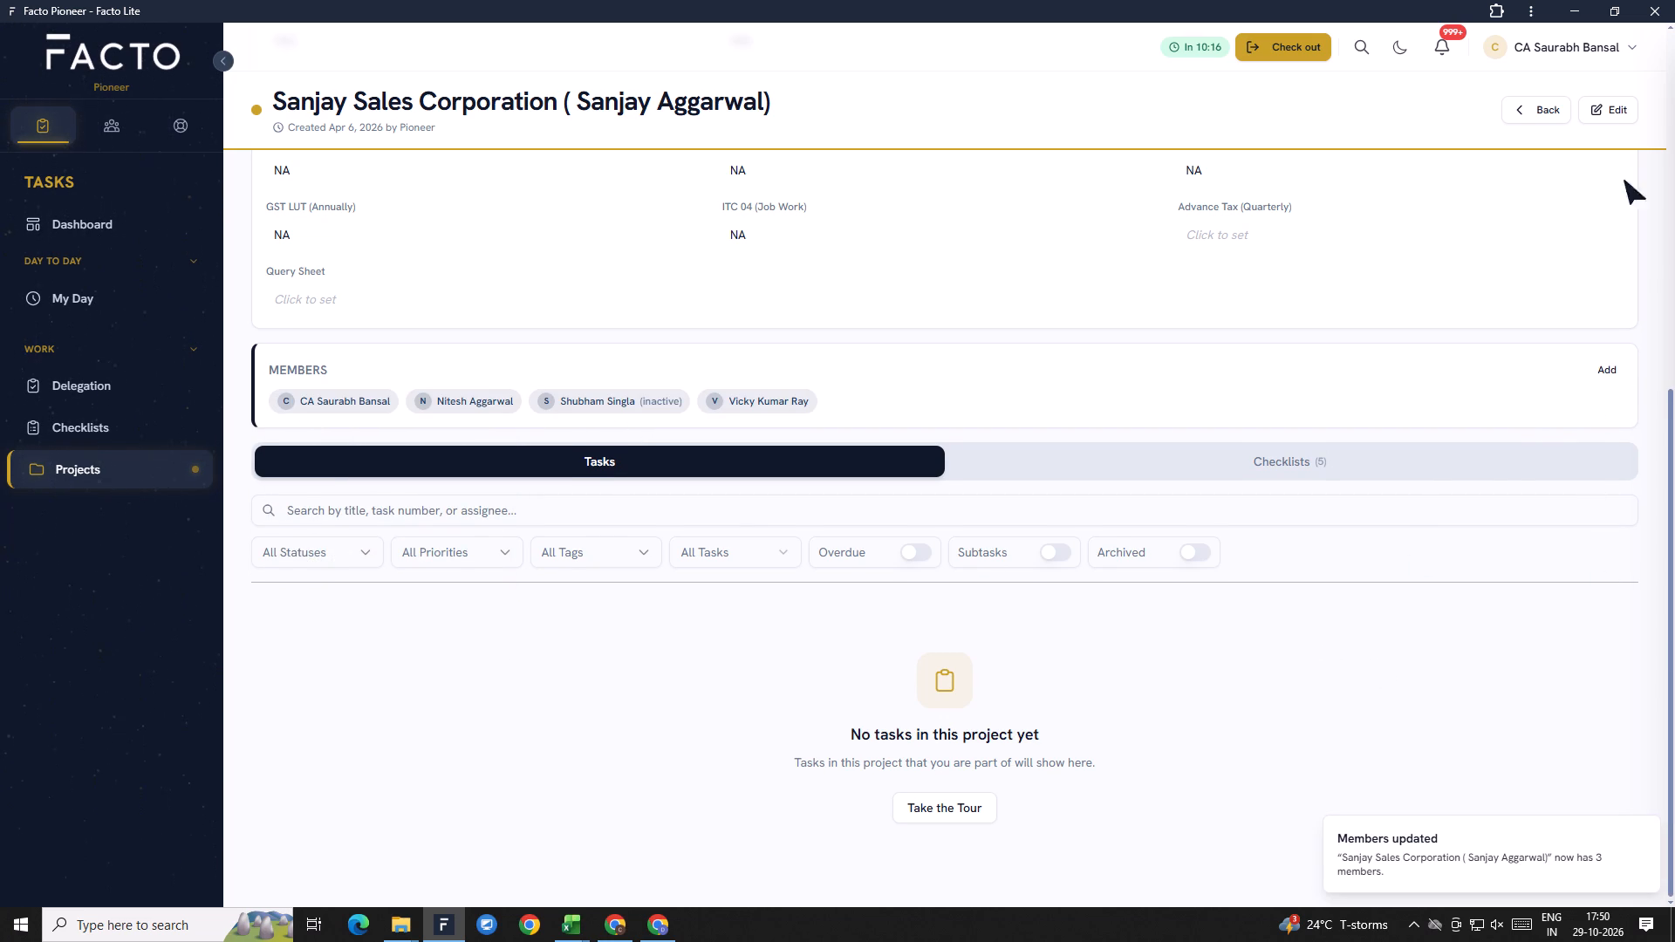
# Return to the project list, open Auto & General Casting Pvt Ltd from its second page and review its custom fields and members.
pyautogui.click(1531, 112)
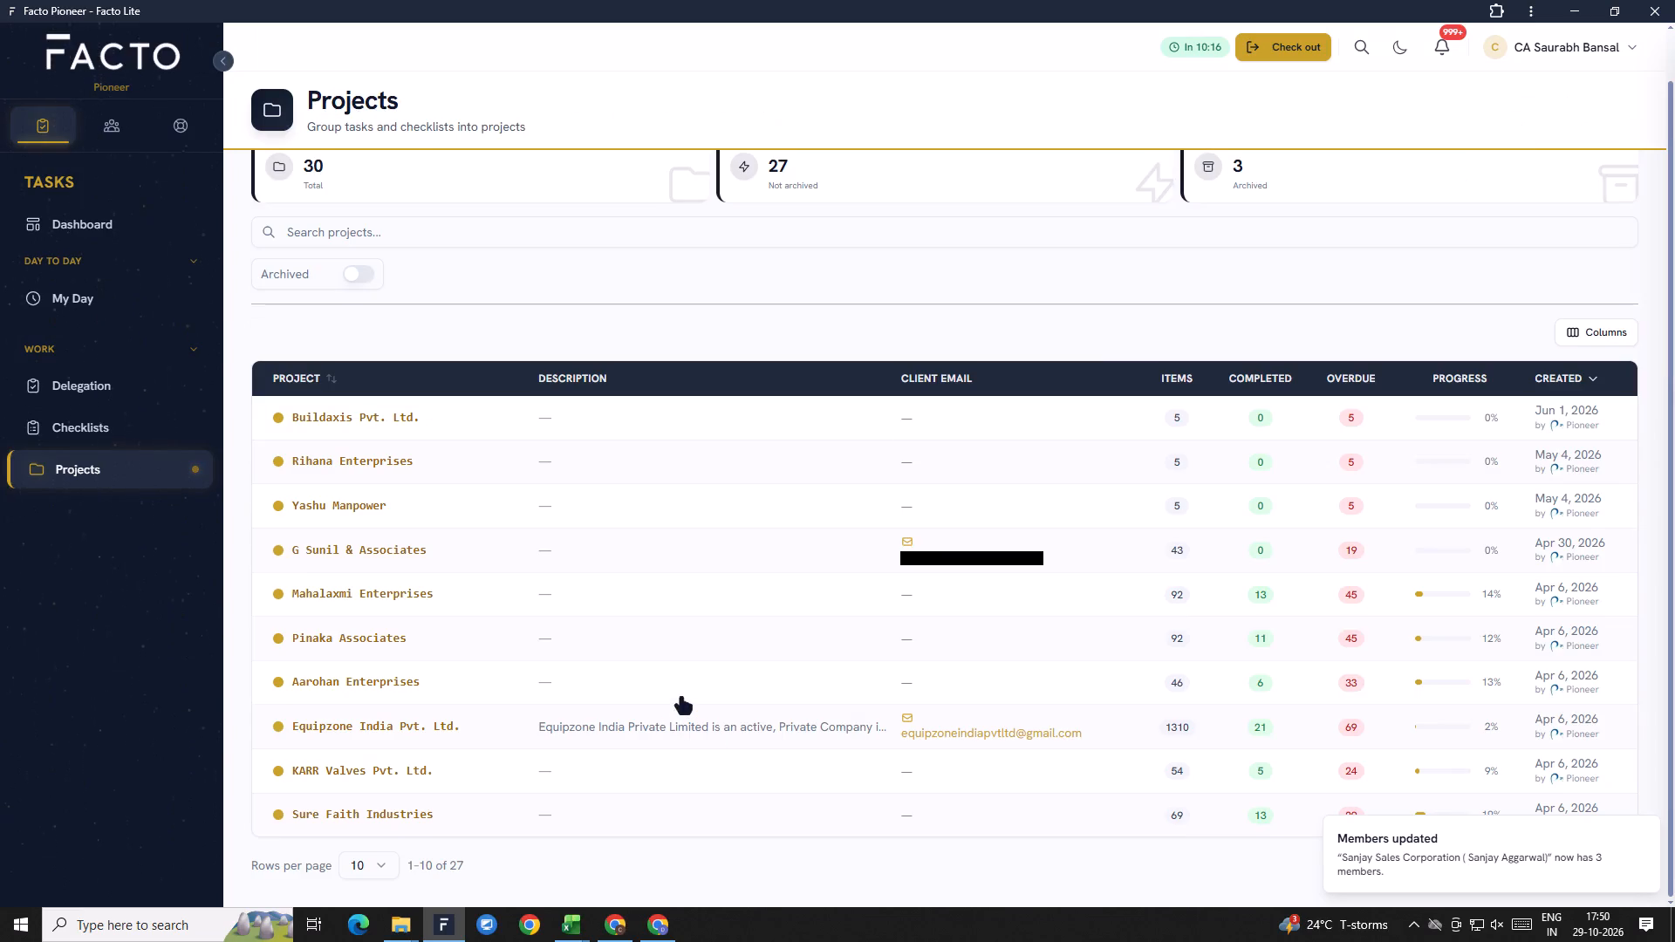
pyautogui.scroll(-3, 512, 670)
pyautogui.click(1646, 828)
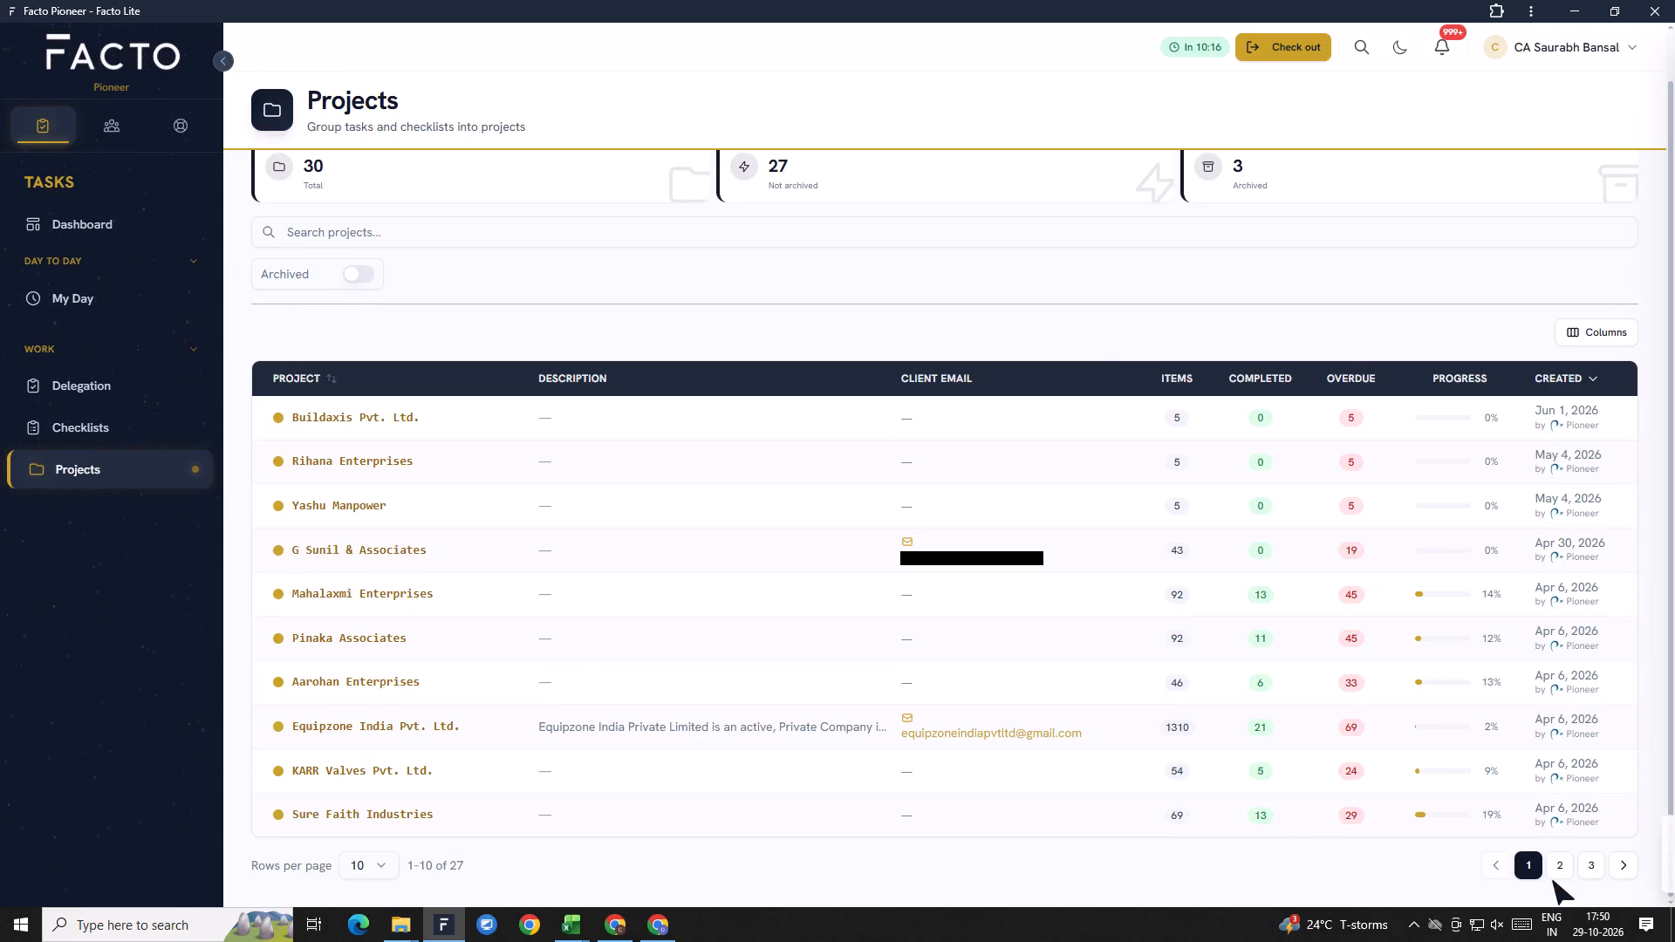
pyautogui.click(1559, 871)
pyautogui.scroll(-2, 460, 677)
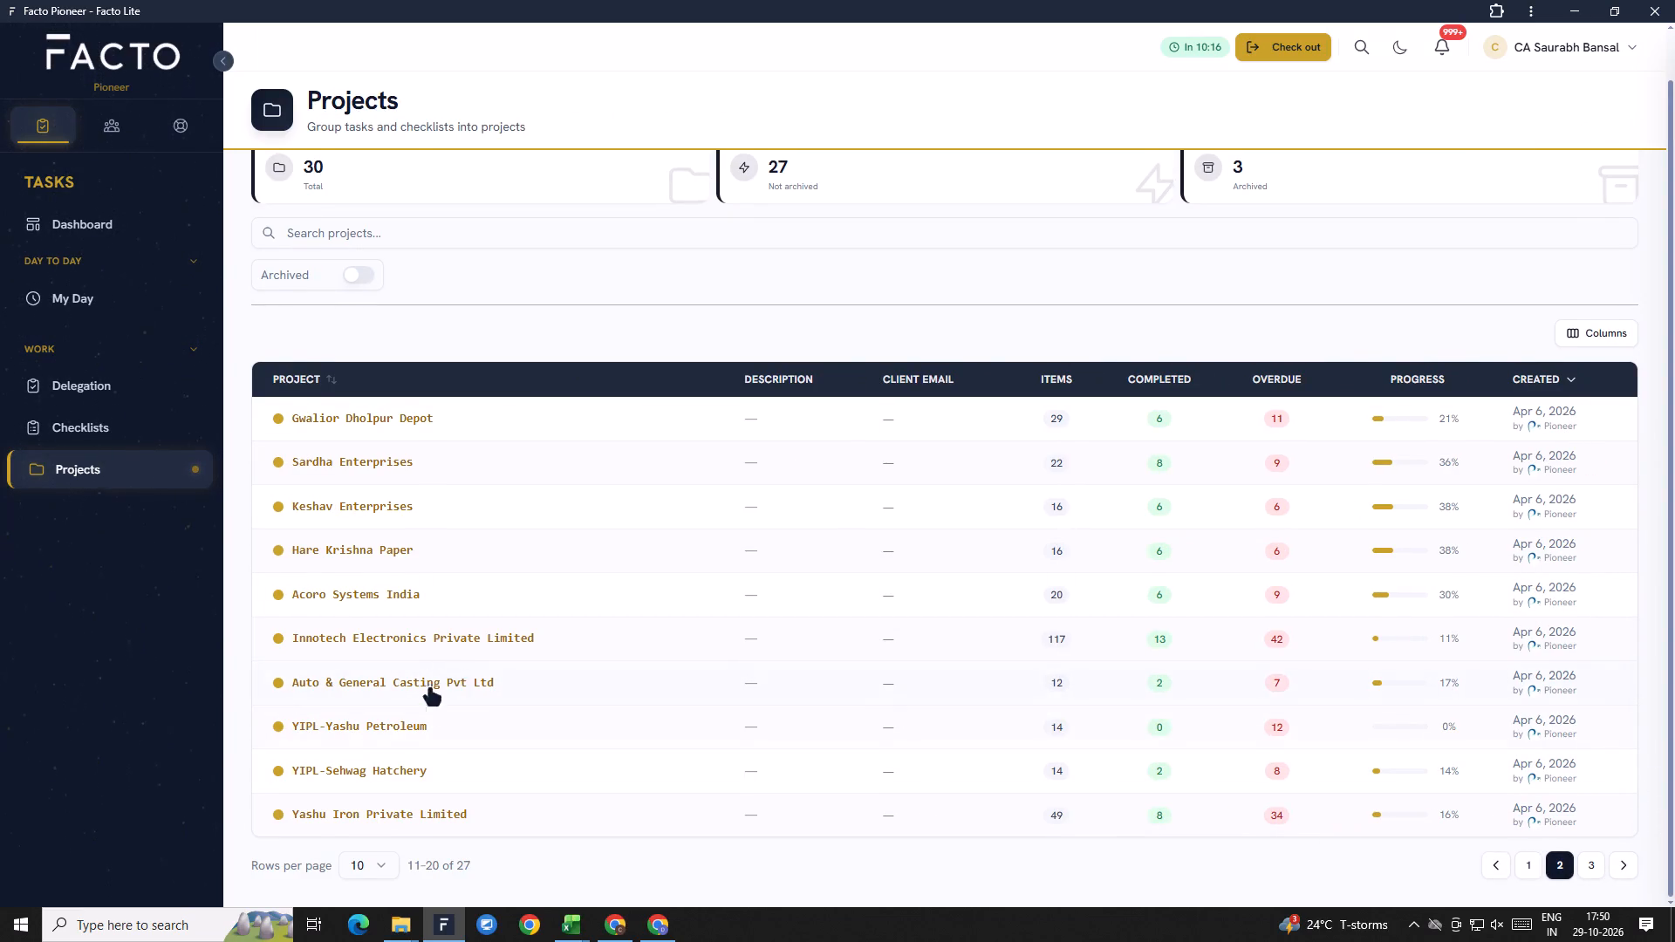
pyautogui.click(467, 685)
pyautogui.scroll(-5, 1568, 276)
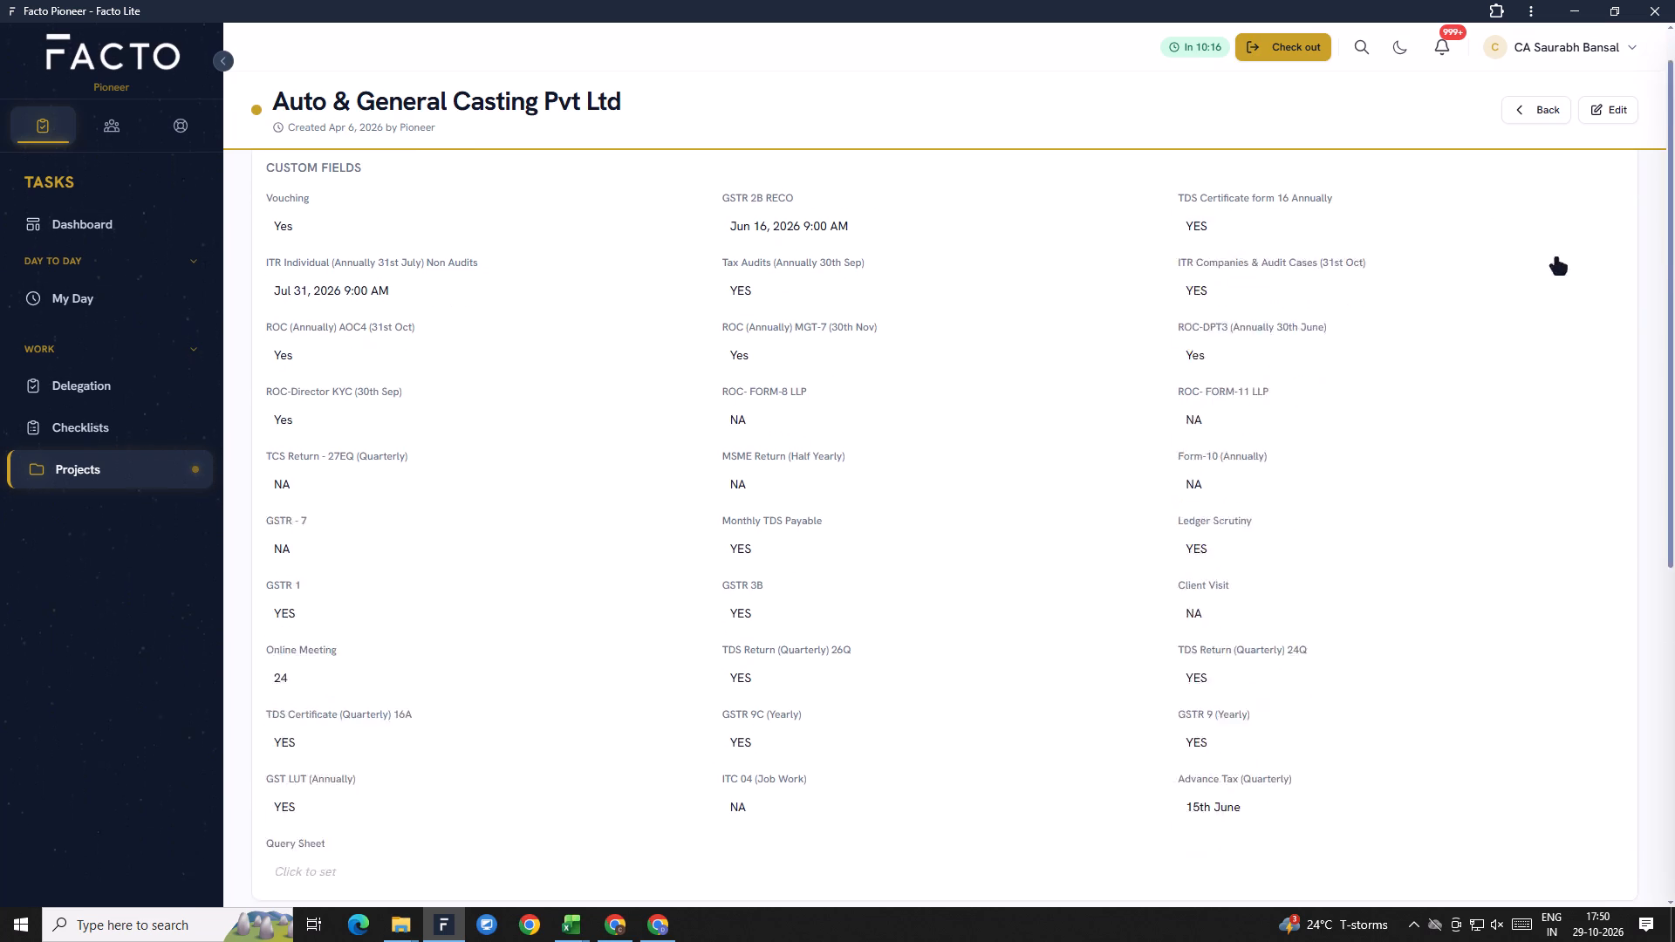
pyautogui.scroll(-5, 1425, 426)
# Remove the signed-in user from the Auto & General Casting Pvt Ltd project members and save.
pyautogui.click(1610, 374)
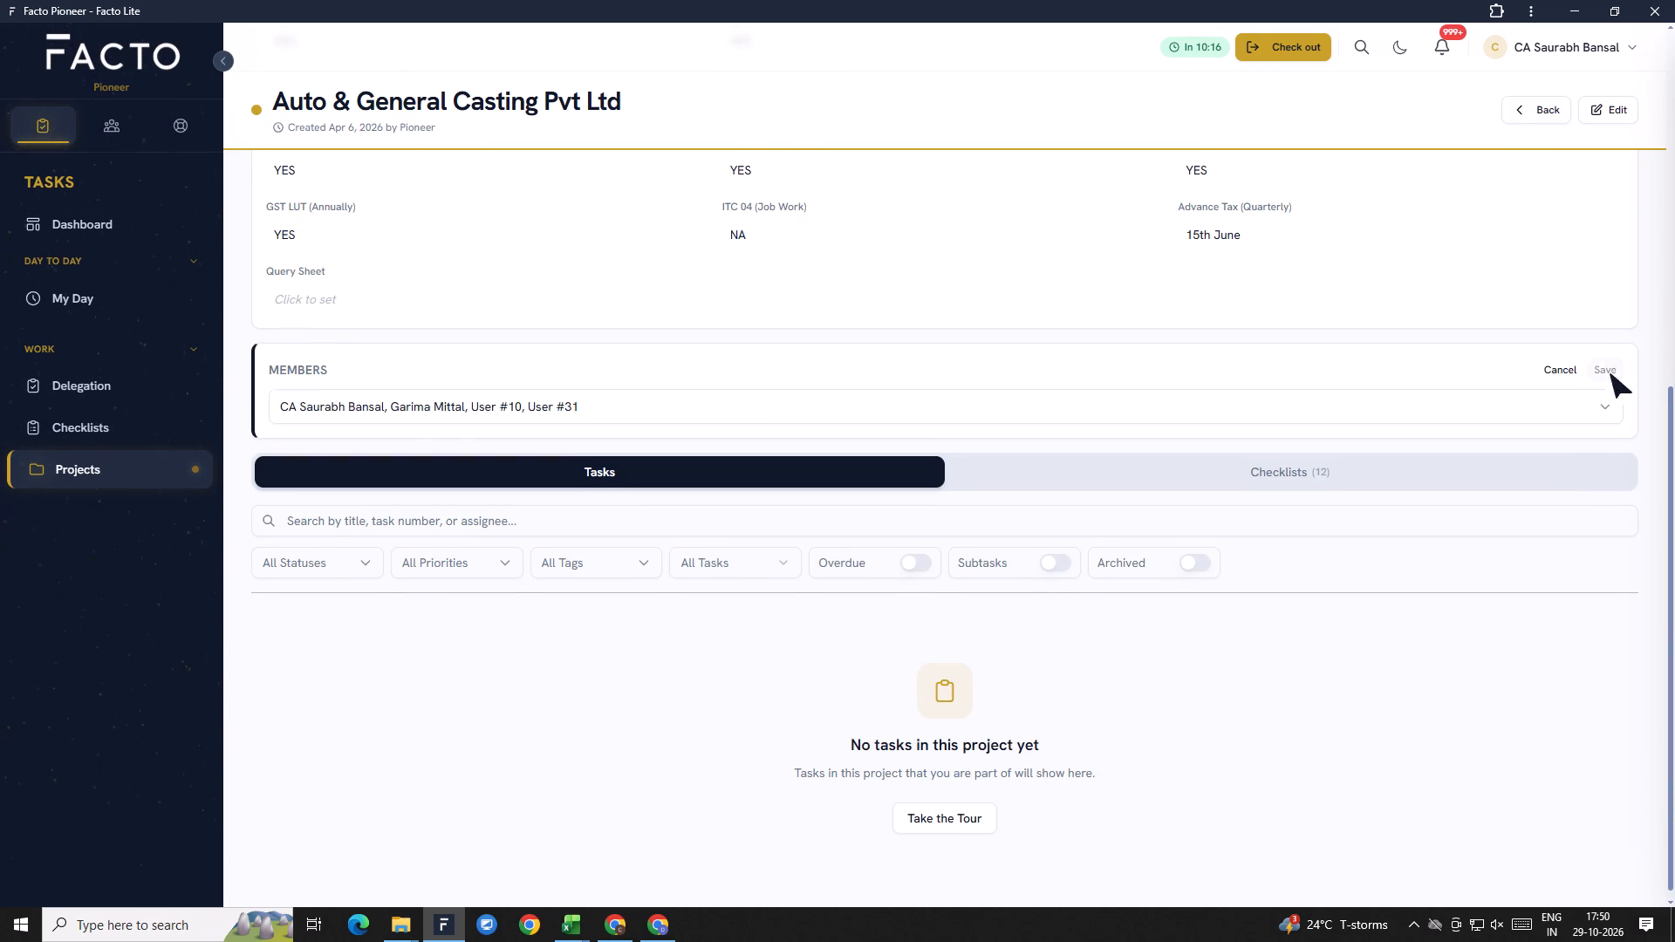
pyautogui.click(640, 404)
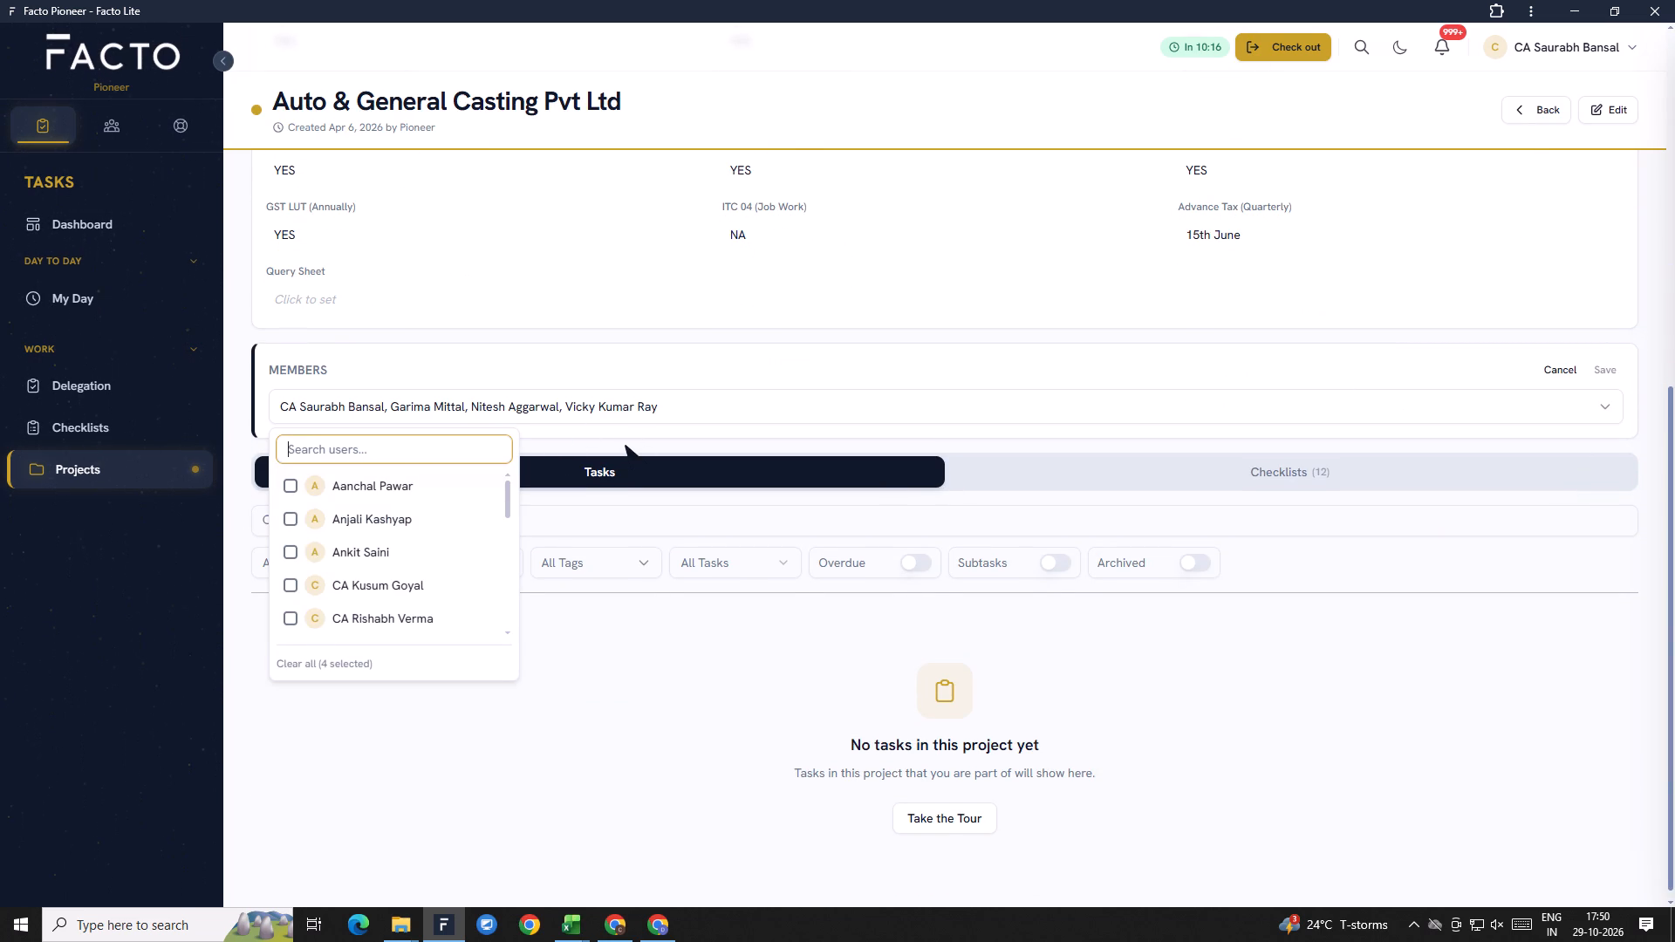
pyautogui.scroll(-2, 379, 524)
pyautogui.click(376, 486)
pyautogui.click(599, 720)
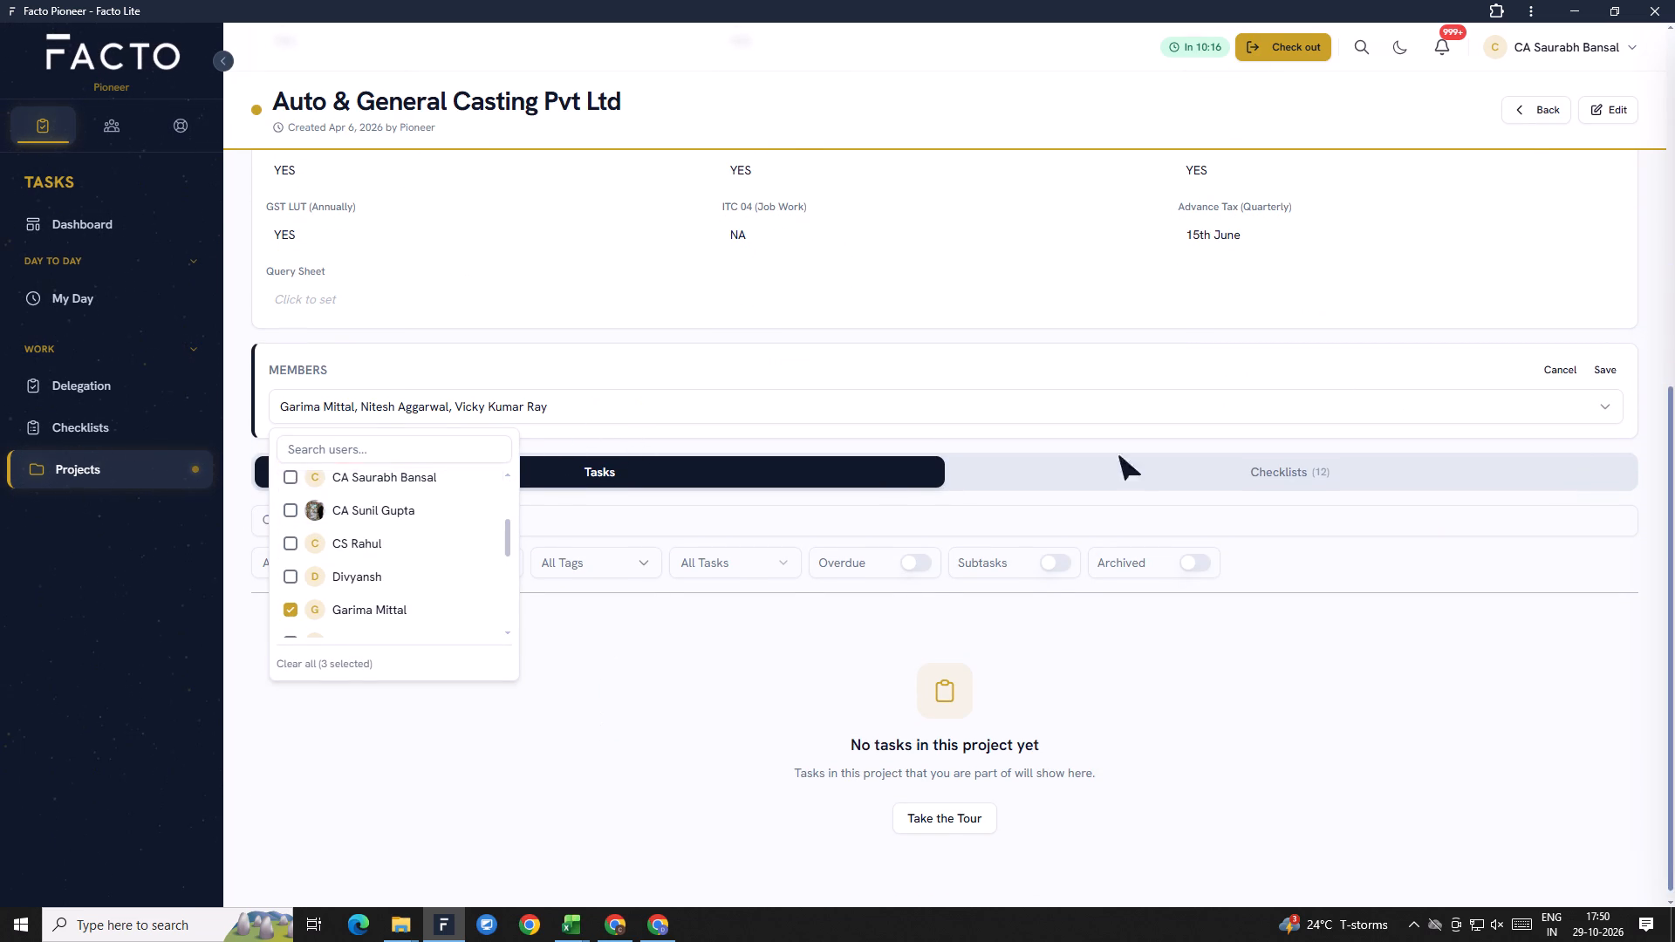
pyautogui.click(1609, 372)
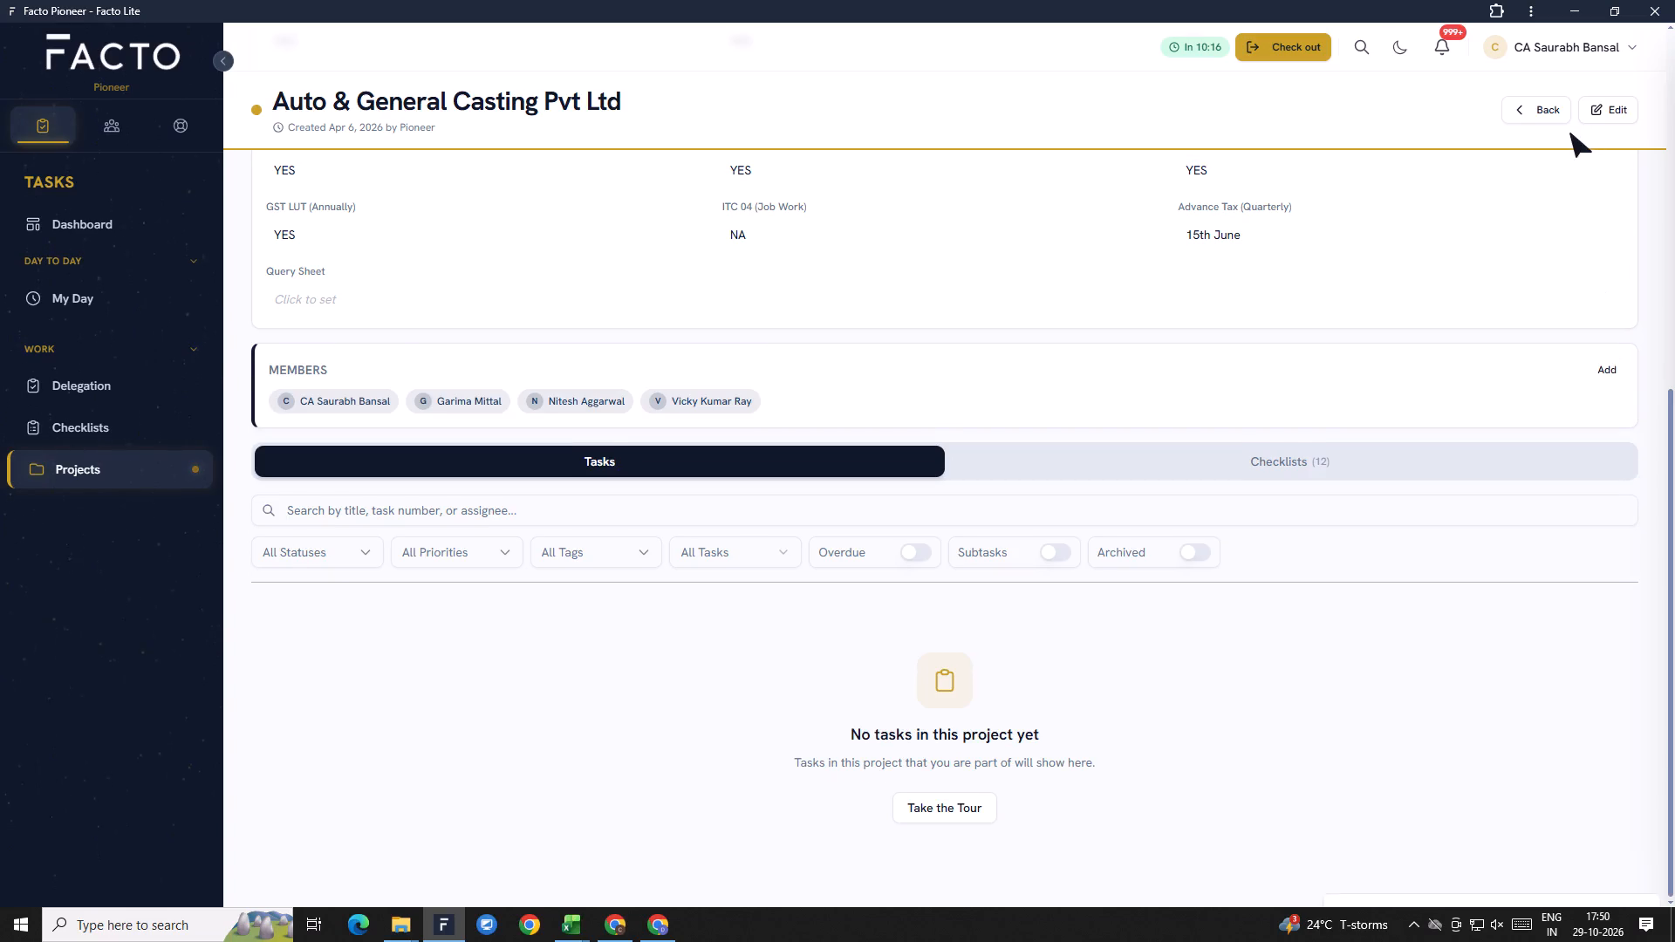
# Return to the project list, open YIPL-Yashu Petroleum from its second page and review its custom fields and members.
pyautogui.click(1539, 116)
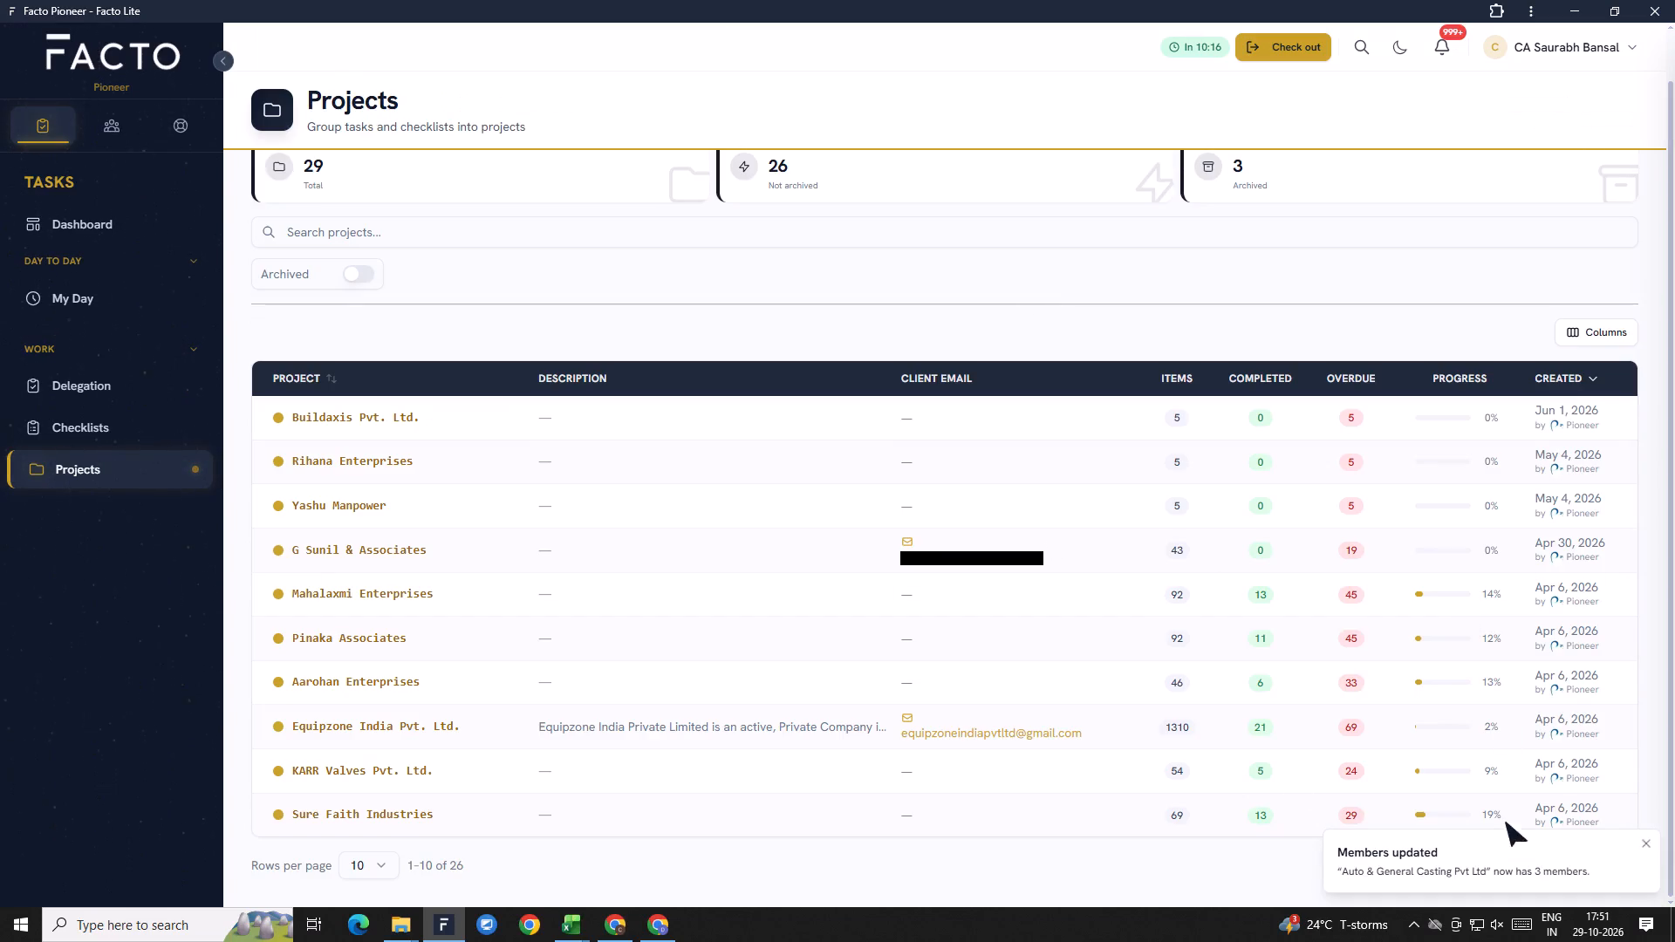
pyautogui.click(1640, 847)
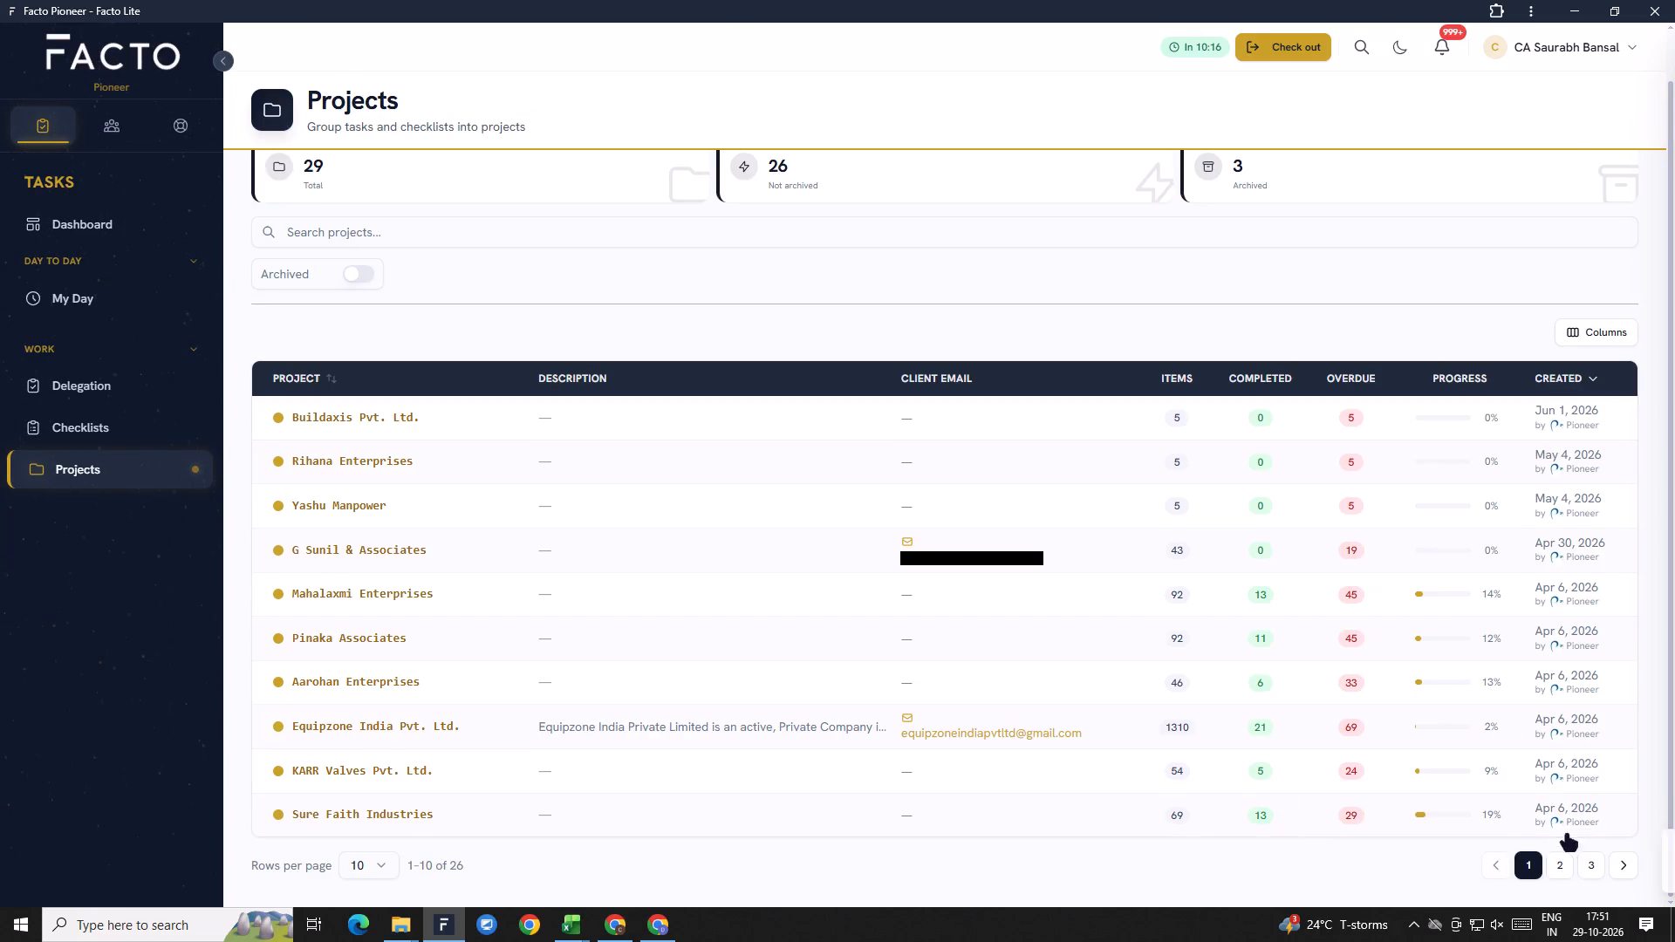
pyautogui.click(1563, 863)
pyautogui.scroll(-1, 530, 679)
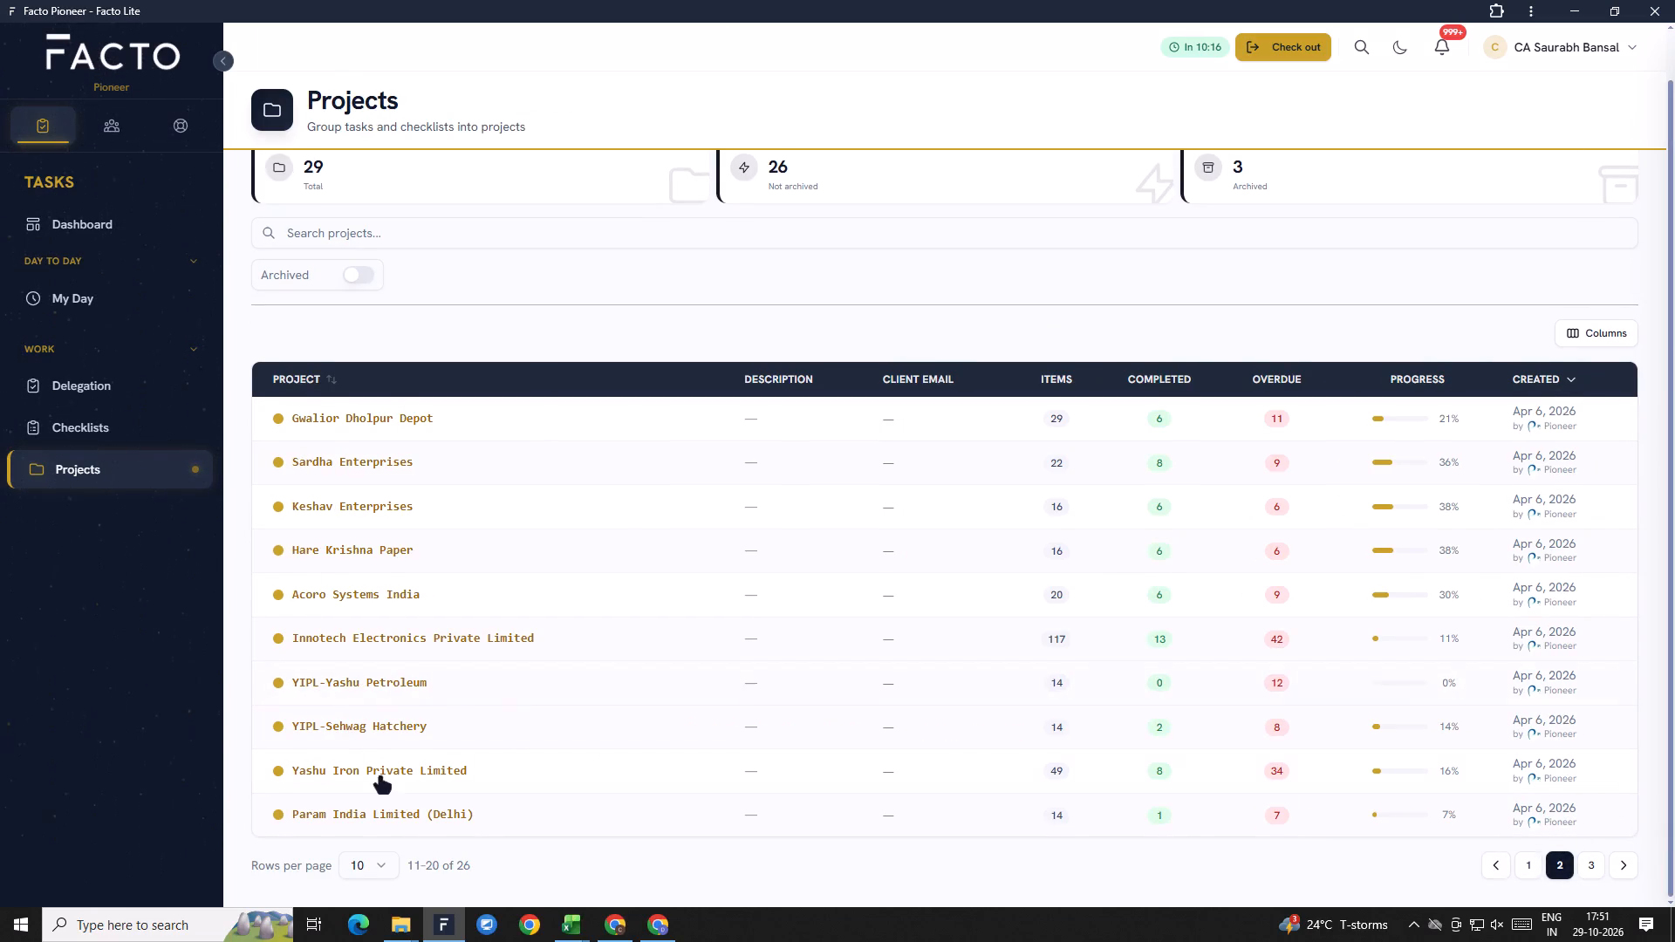
pyautogui.click(444, 691)
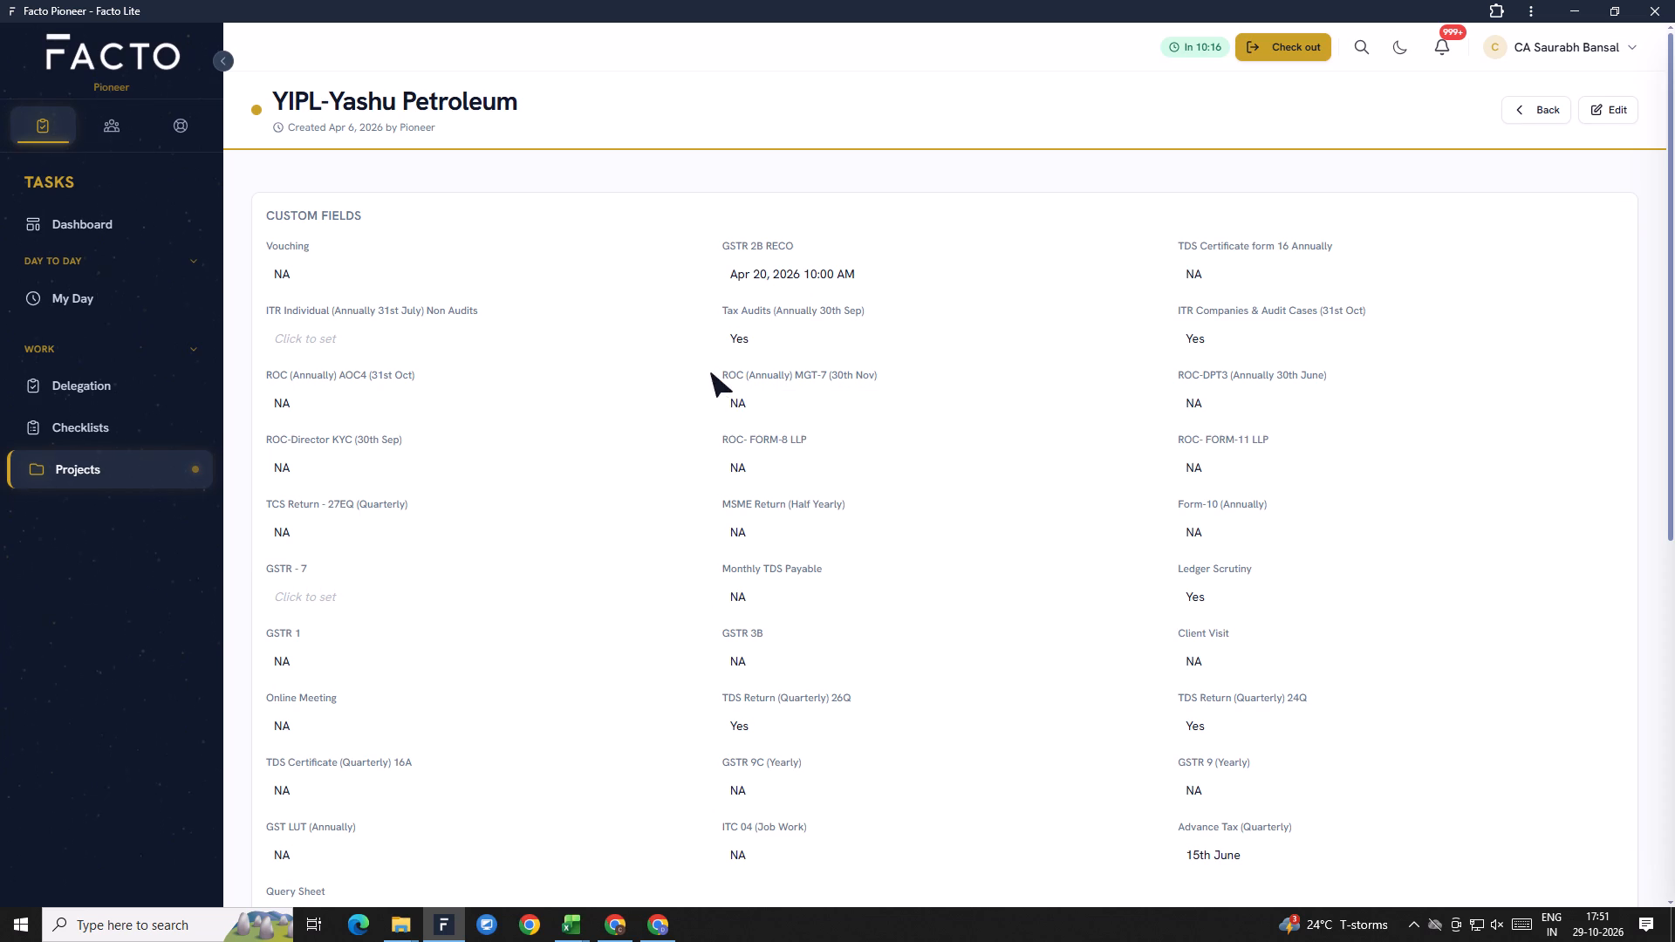
pyautogui.scroll(-1, 733, 489)
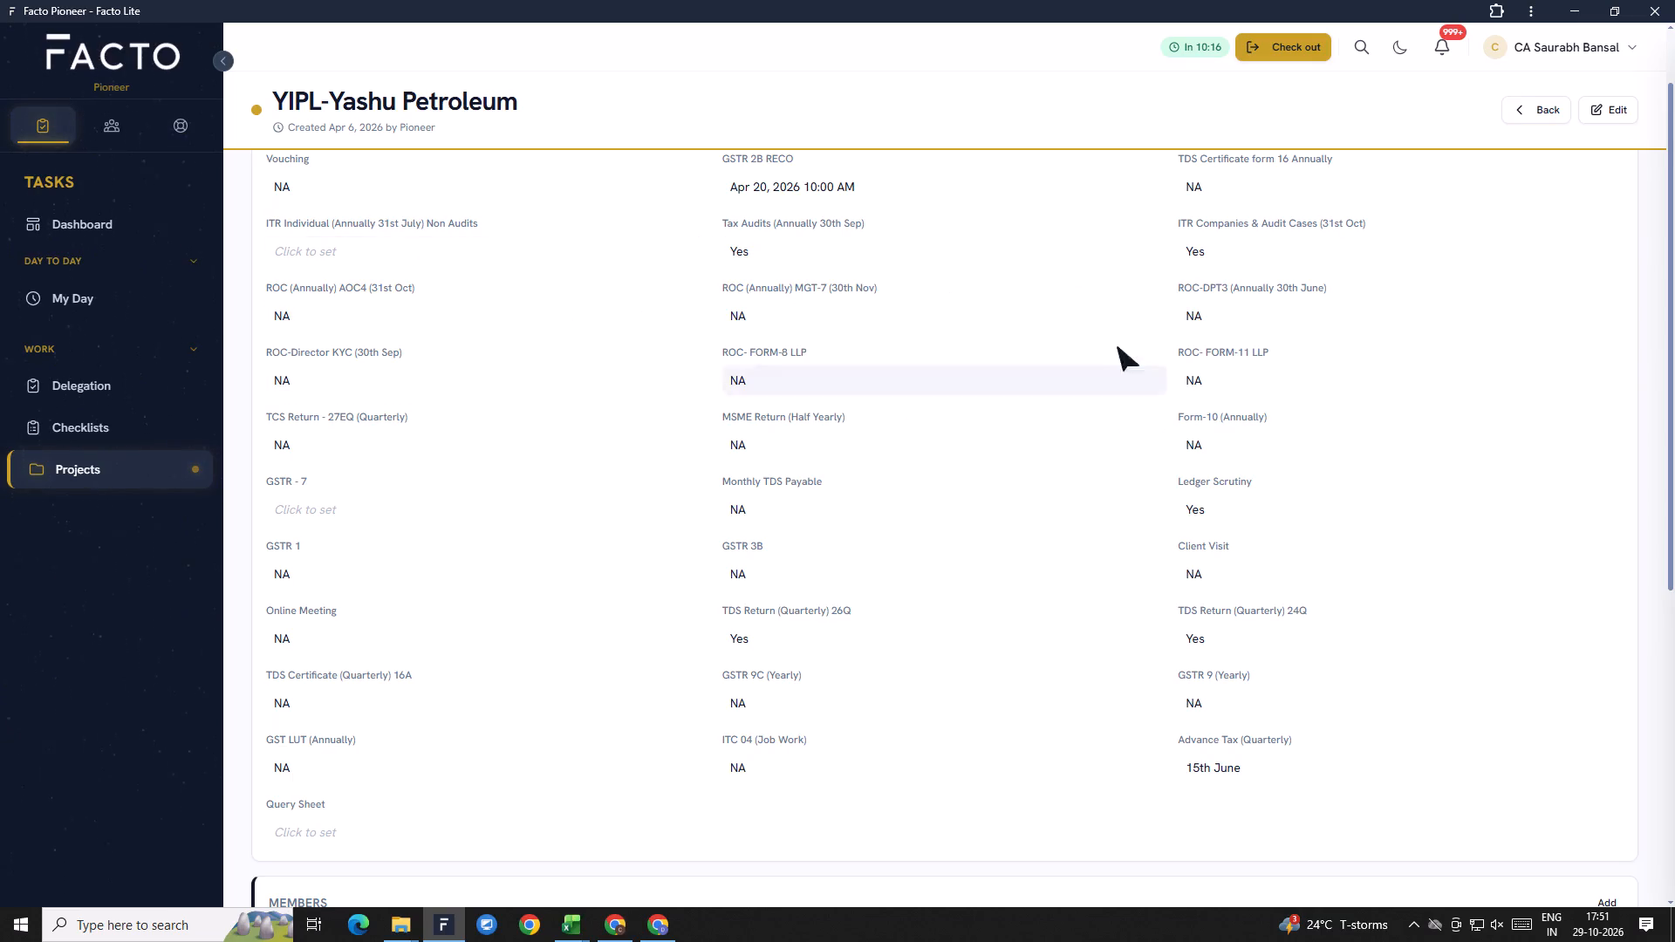
pyautogui.scroll(-4, 974, 363)
pyautogui.scroll(-4, 770, 392)
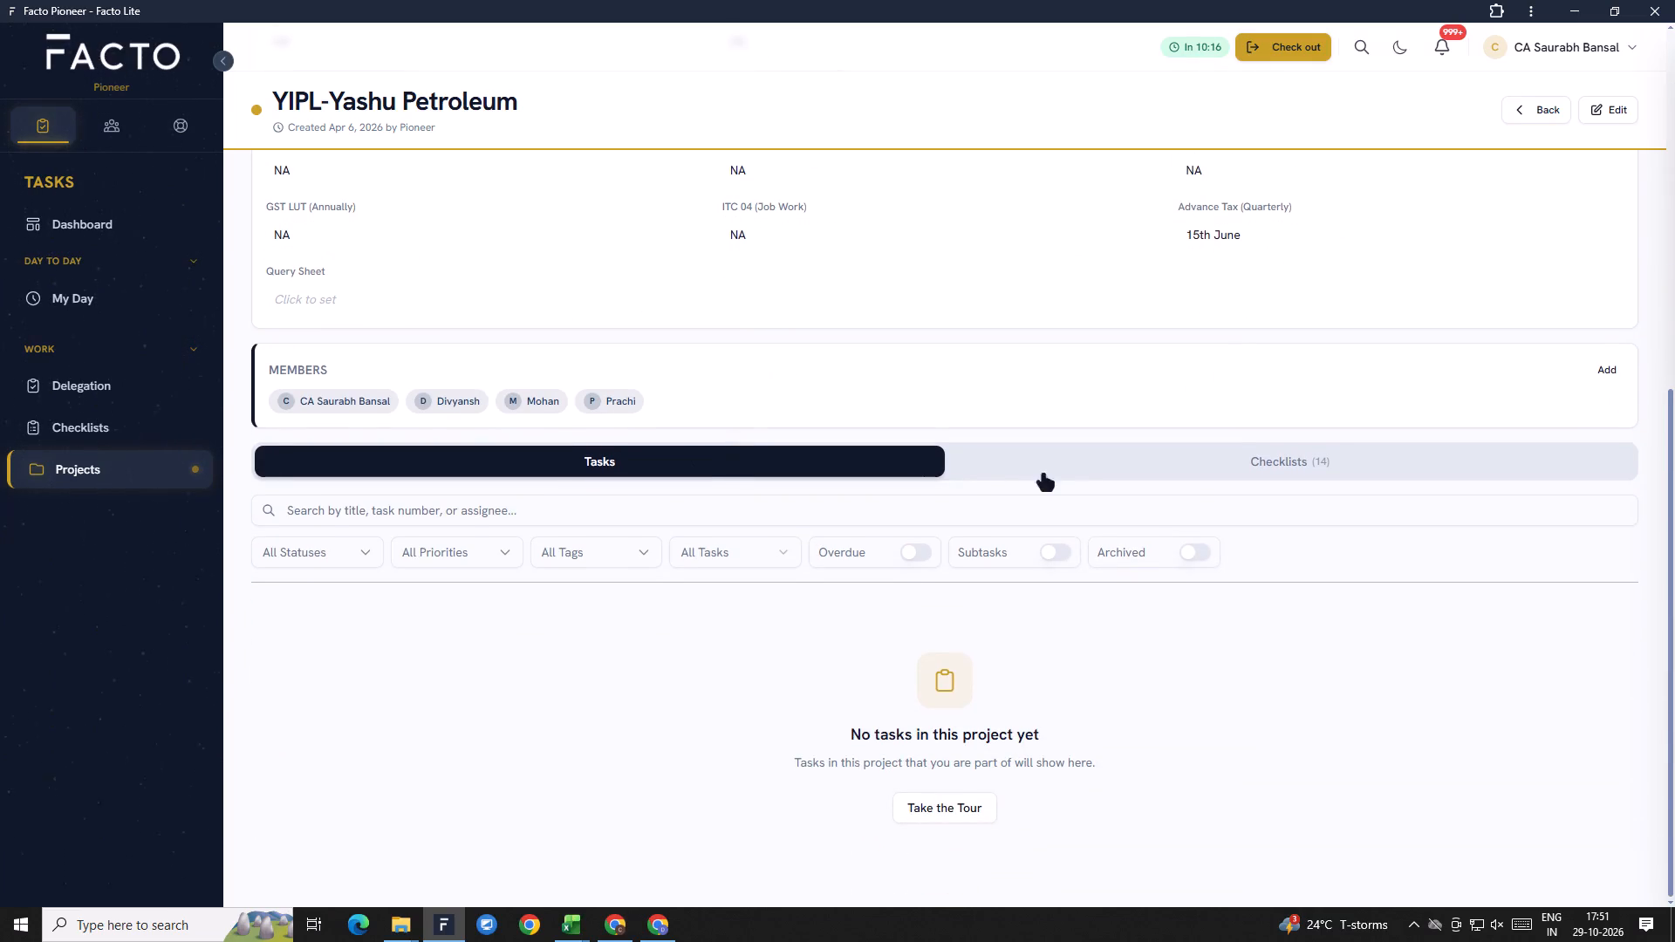
# Switch to Excel, find "pet" and apply the same green fill to the Yashu Petroleum row, columns B to F.
pyautogui.hotkey('alt', 'Tab')
pyautogui.click(579, 590)
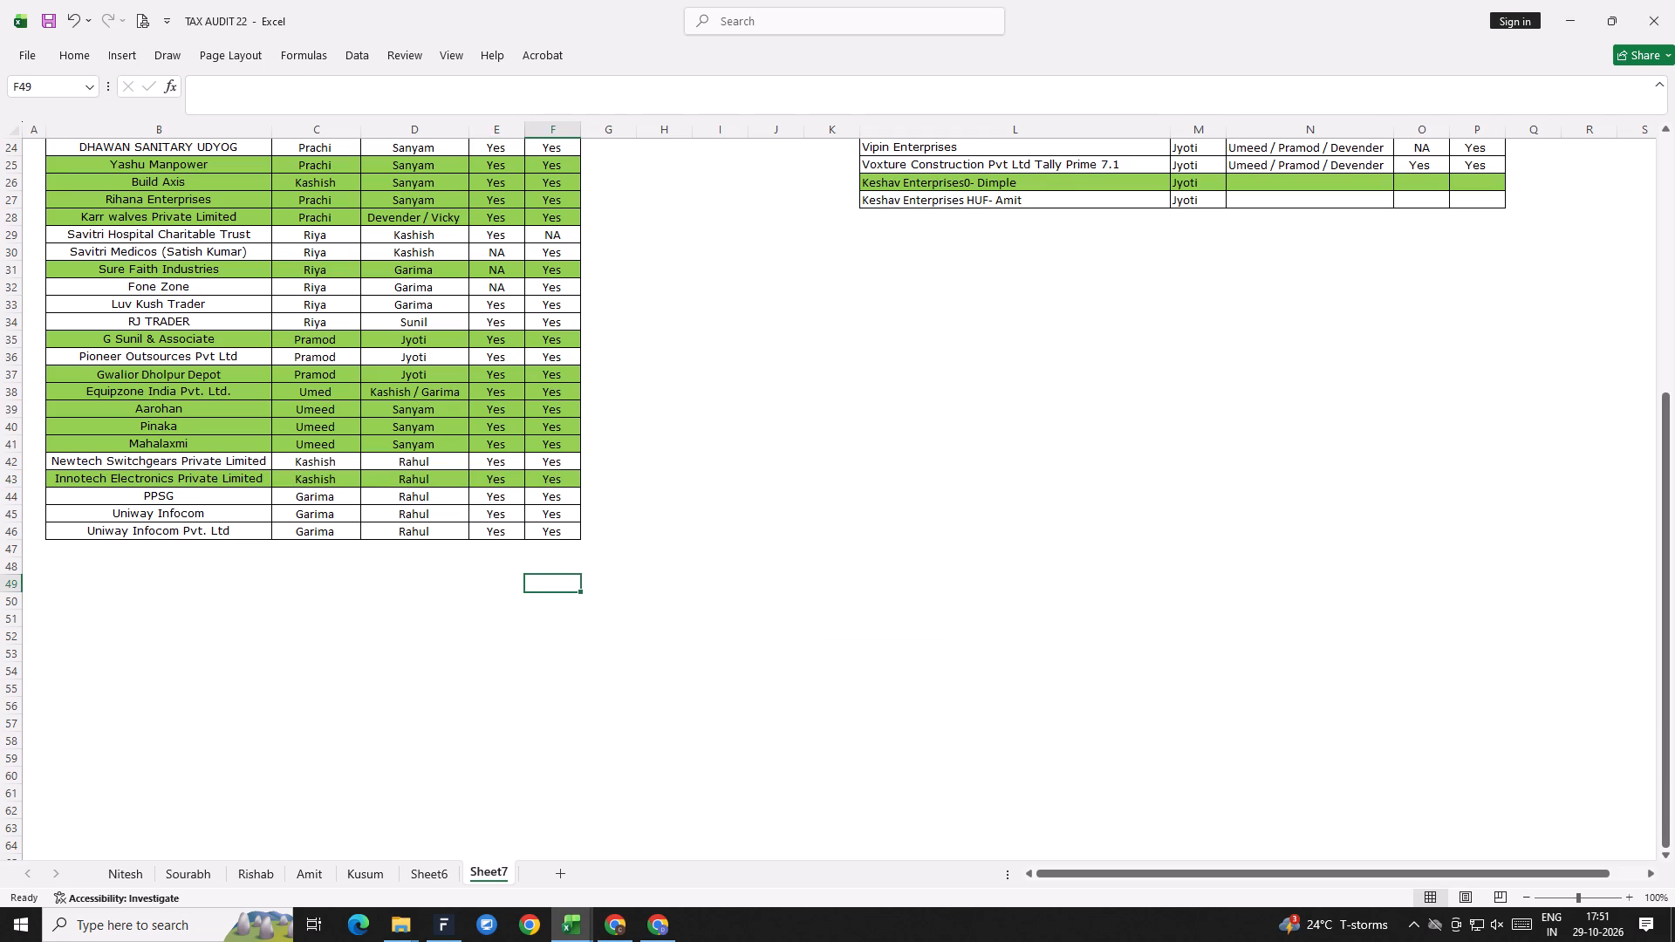
pyautogui.hotkey('ctrl', 'f')
pyautogui.write('pet')
pyautogui.press('Return')
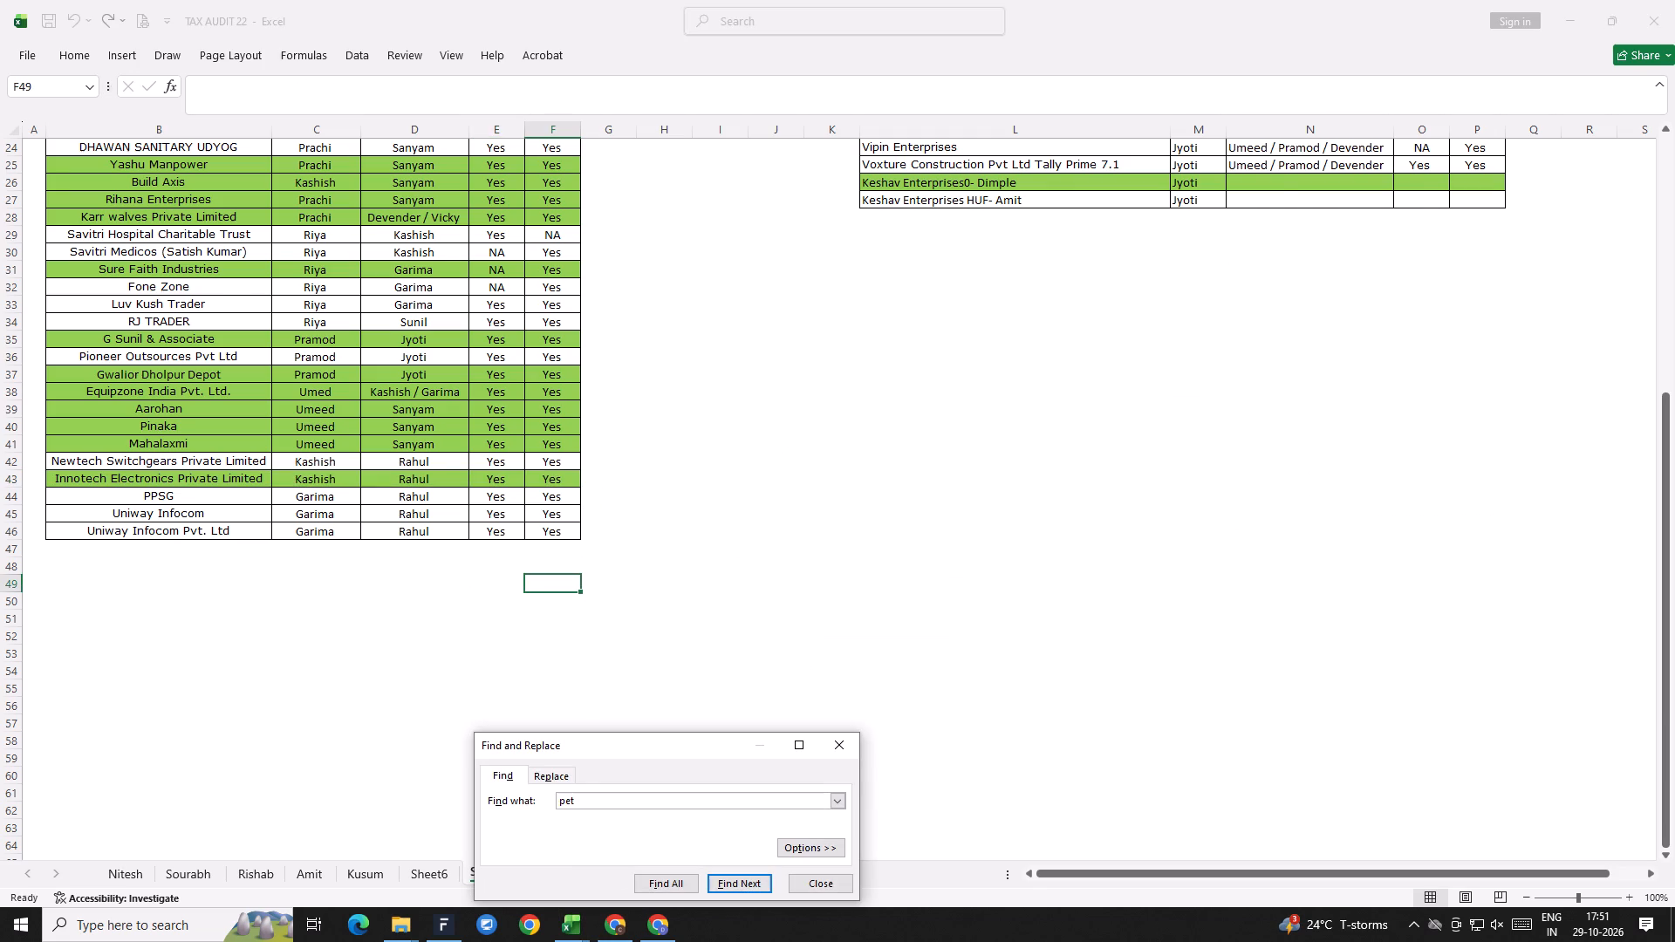
pyautogui.press('Escape')
pyautogui.hotkey('shift', 'Right')
pyautogui.hotkey('shift', 'Right')
pyautogui.hotkey('shift', 'Right')
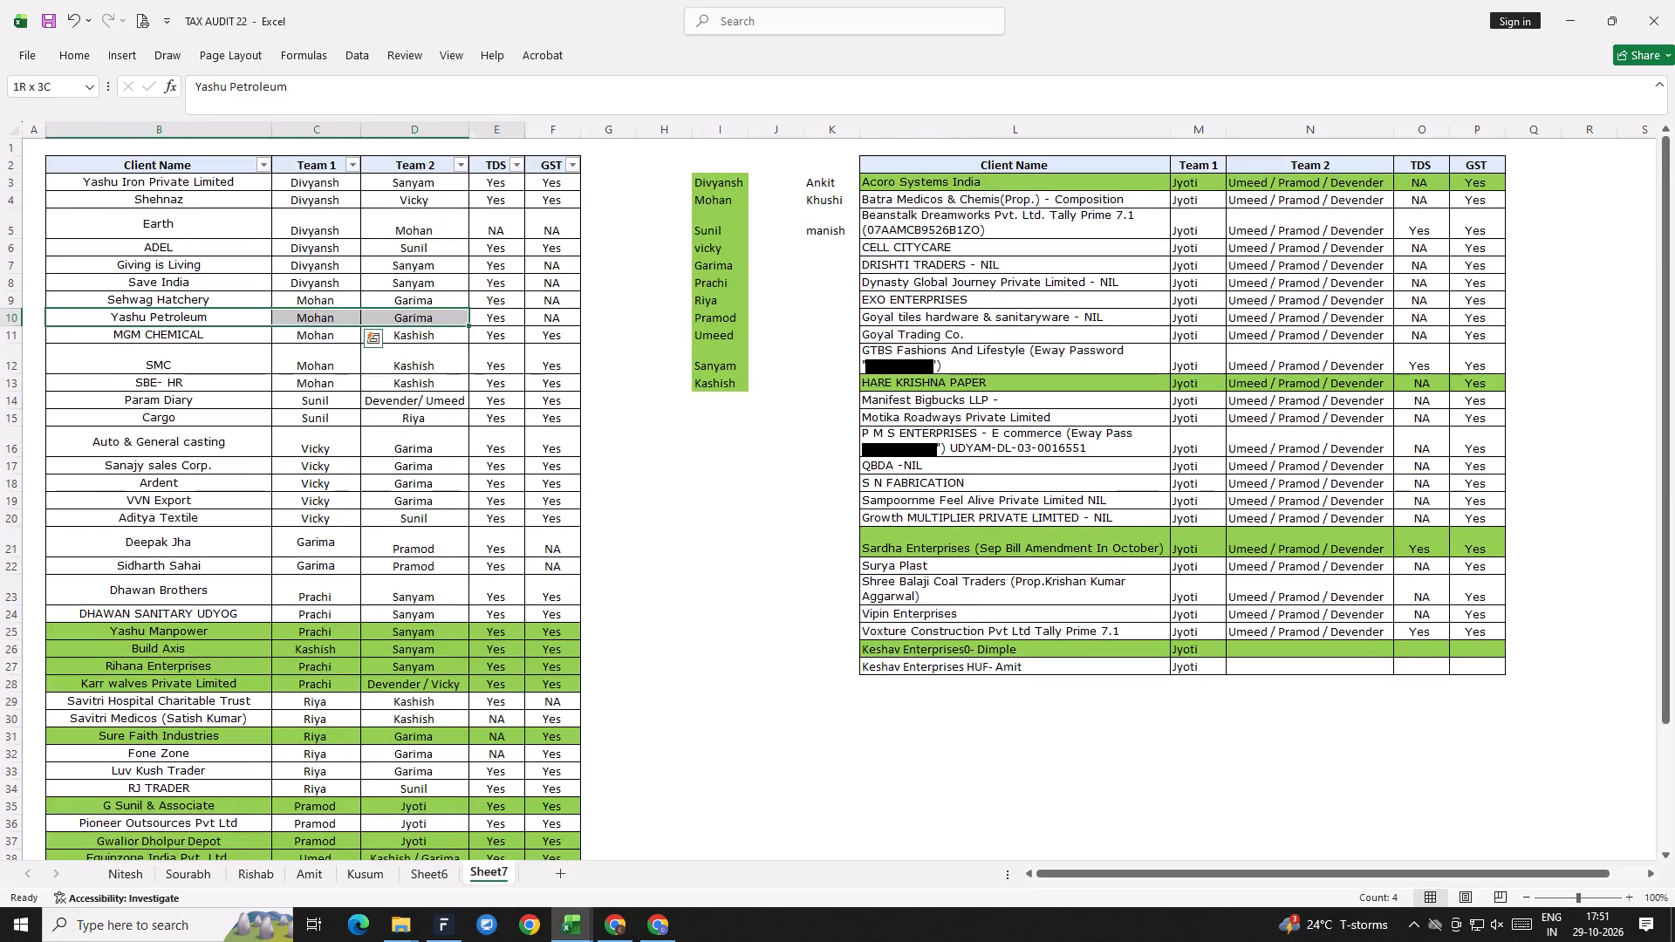
pyautogui.hotkey('shift', 'Right')
pyautogui.click(100, 87)
pyautogui.click(79, 60)
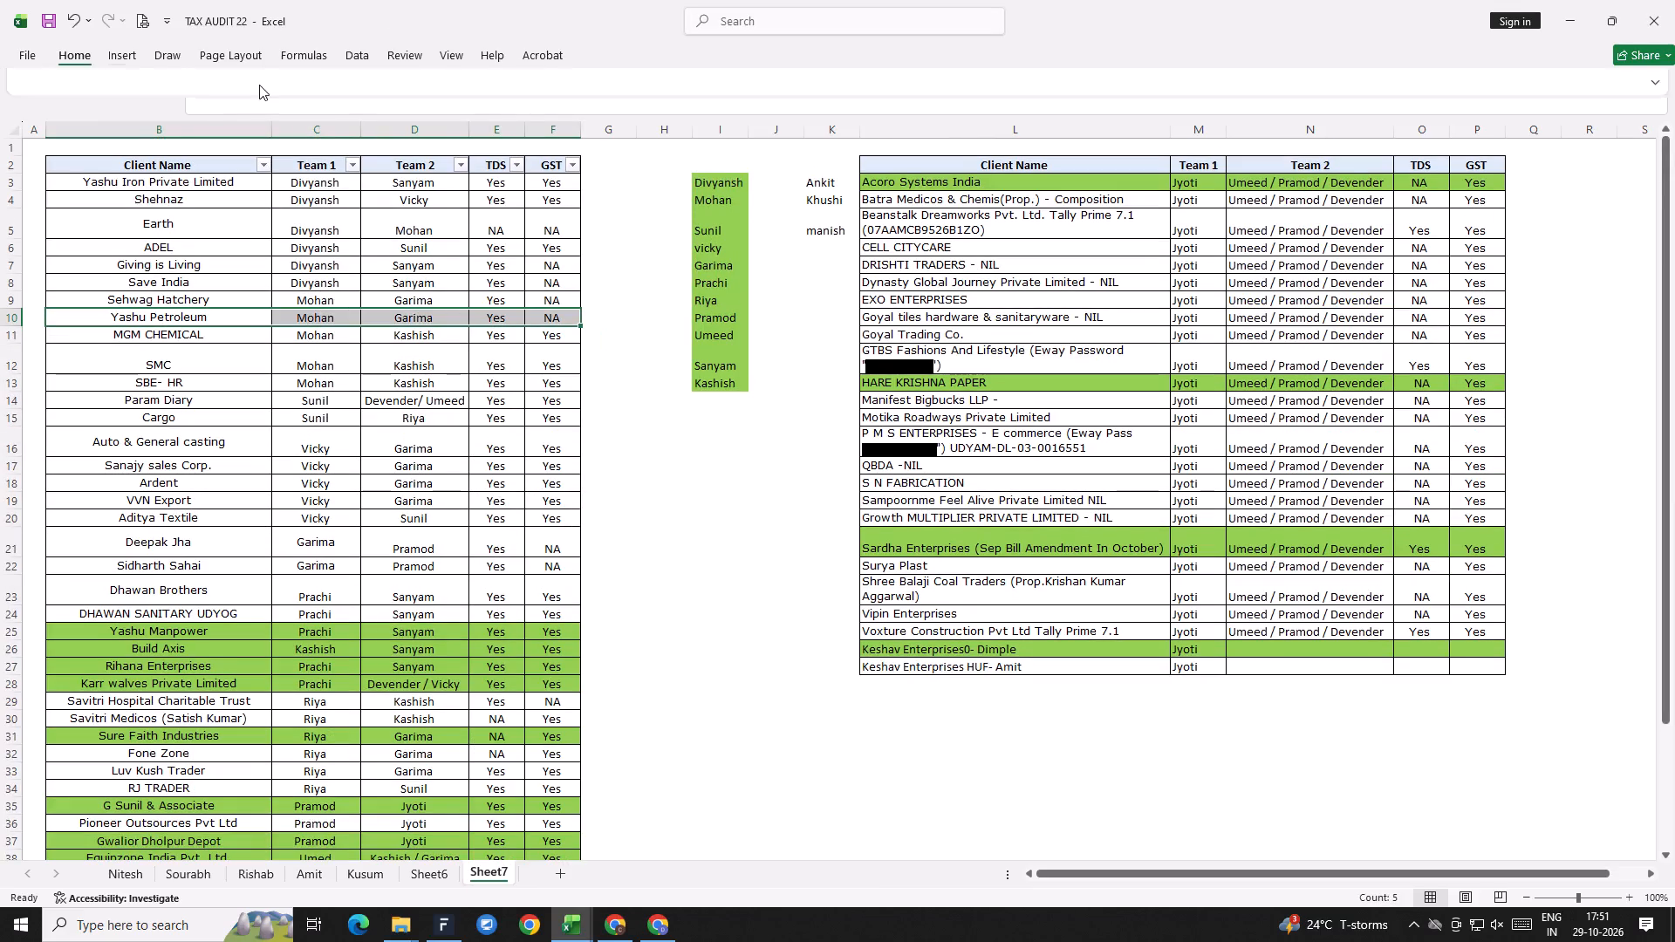
pyautogui.click(298, 113)
pyautogui.click(779, 447)
# Switch to Facto, open the YIPL-Yashu Petroleum members for editing and deselect Prachi.
pyautogui.hotkey('alt', 'Tab')
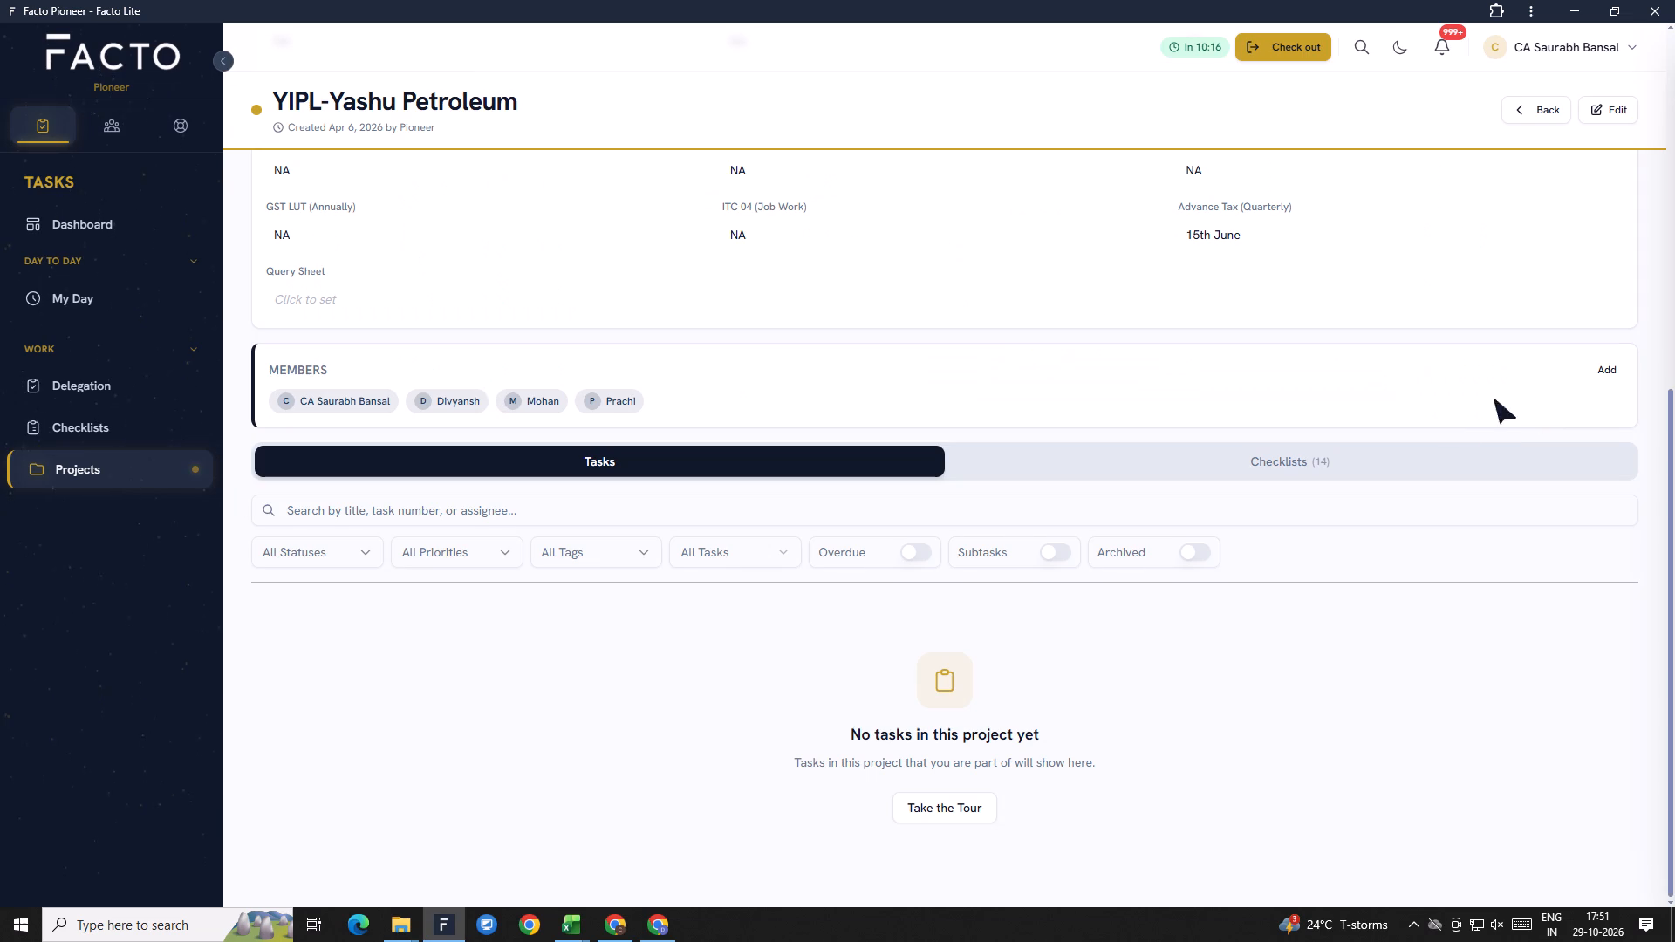
pyautogui.scroll(9, 1524, 406)
pyautogui.scroll(-3, 1457, 420)
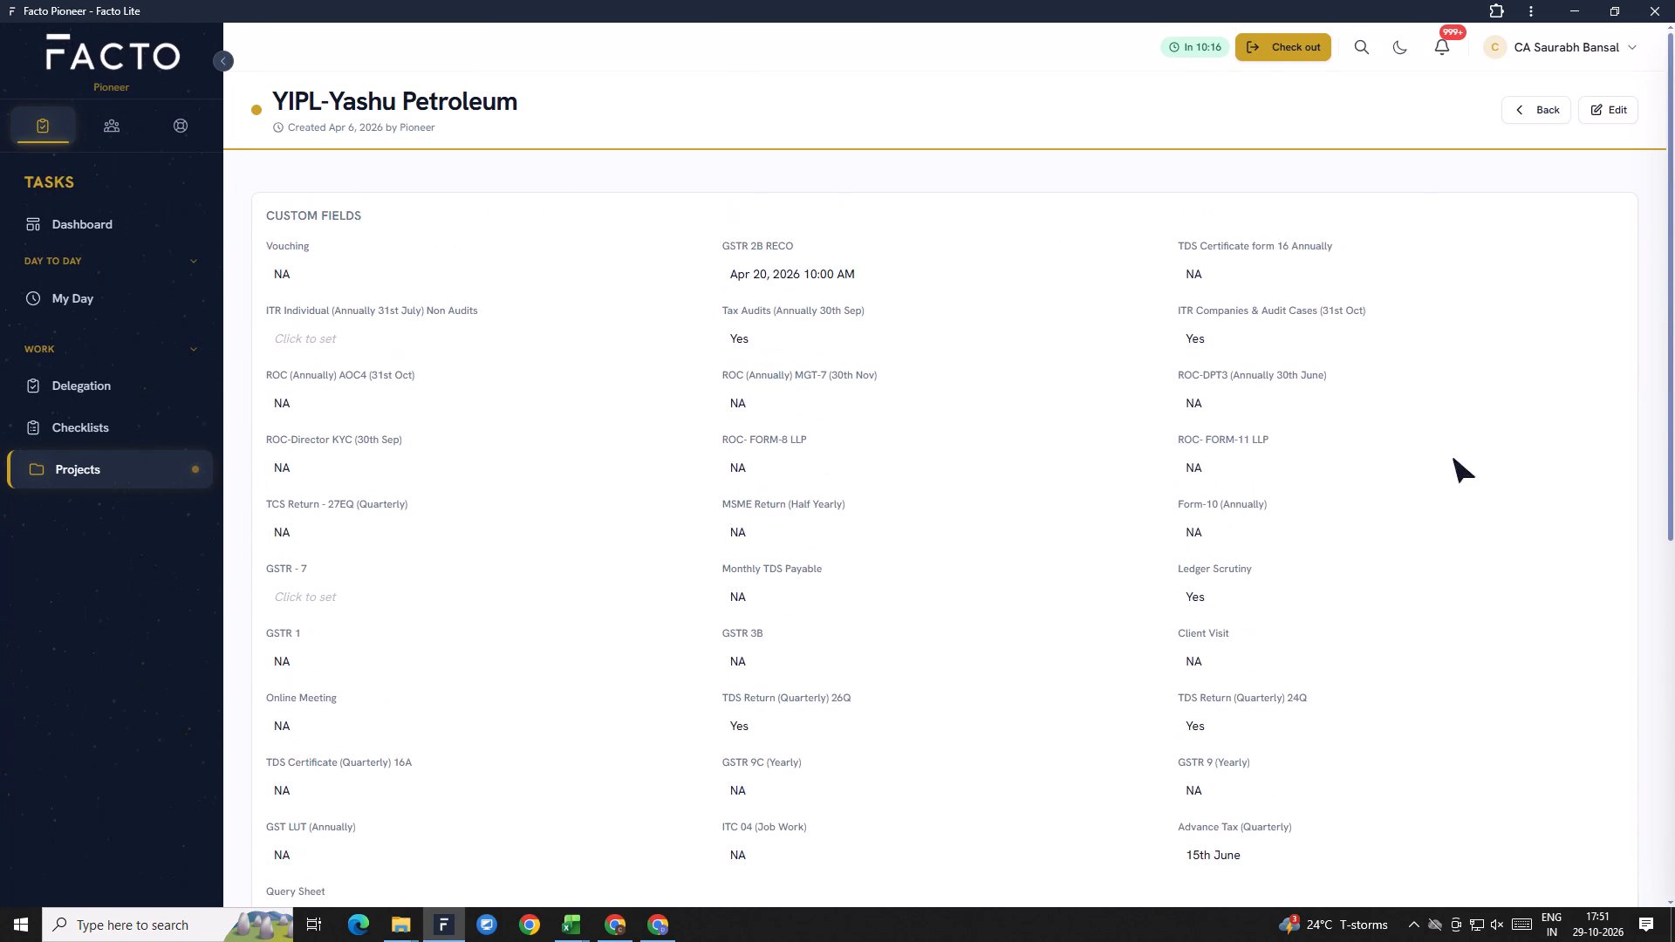
pyautogui.scroll(-4, 1453, 459)
pyautogui.click(1608, 378)
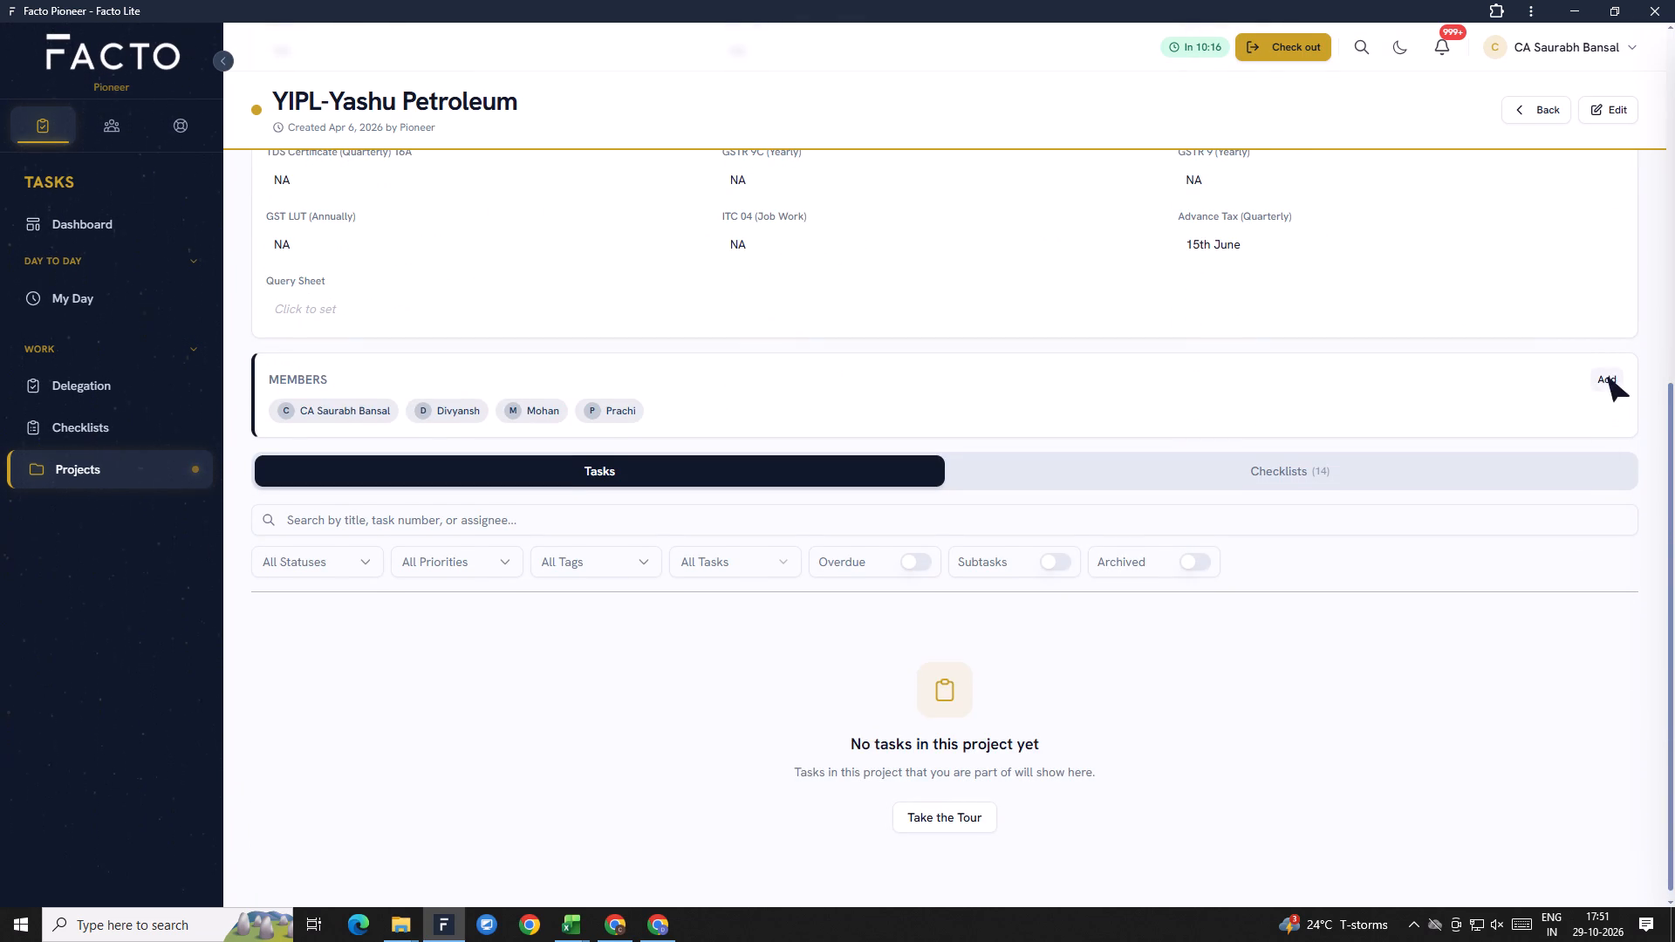
pyautogui.click(561, 418)
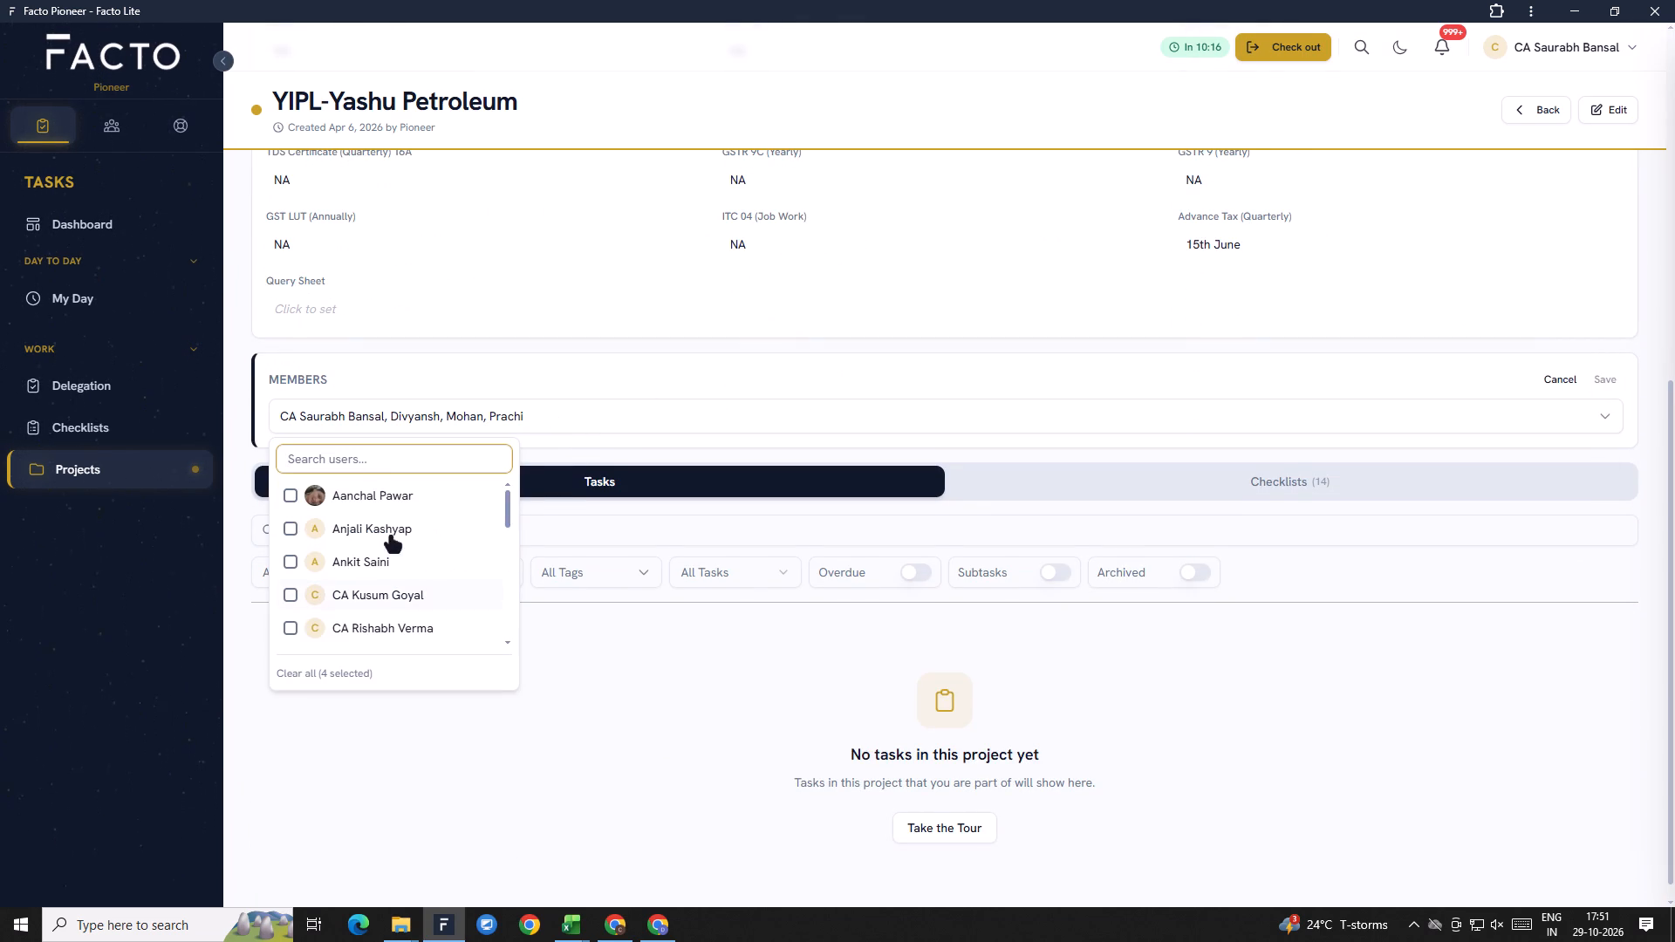
pyautogui.write('pora')
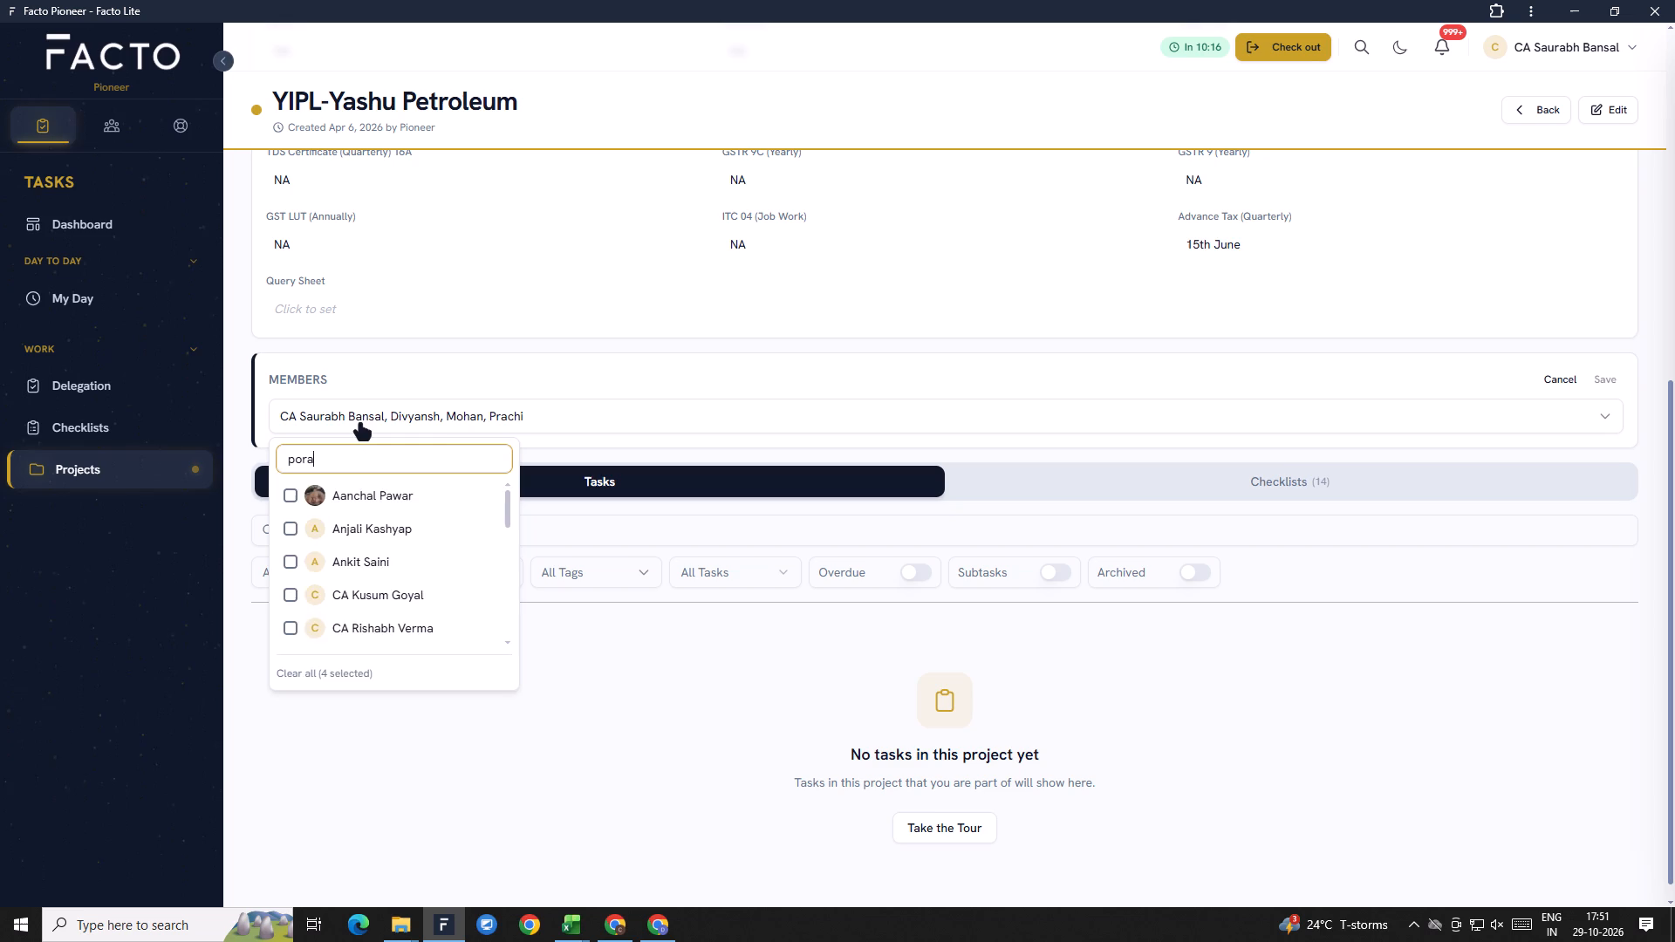
pyautogui.press('BackSpace')
pyautogui.press('BackSpace')
pyautogui.press('BackSpace')
pyautogui.write('ra')
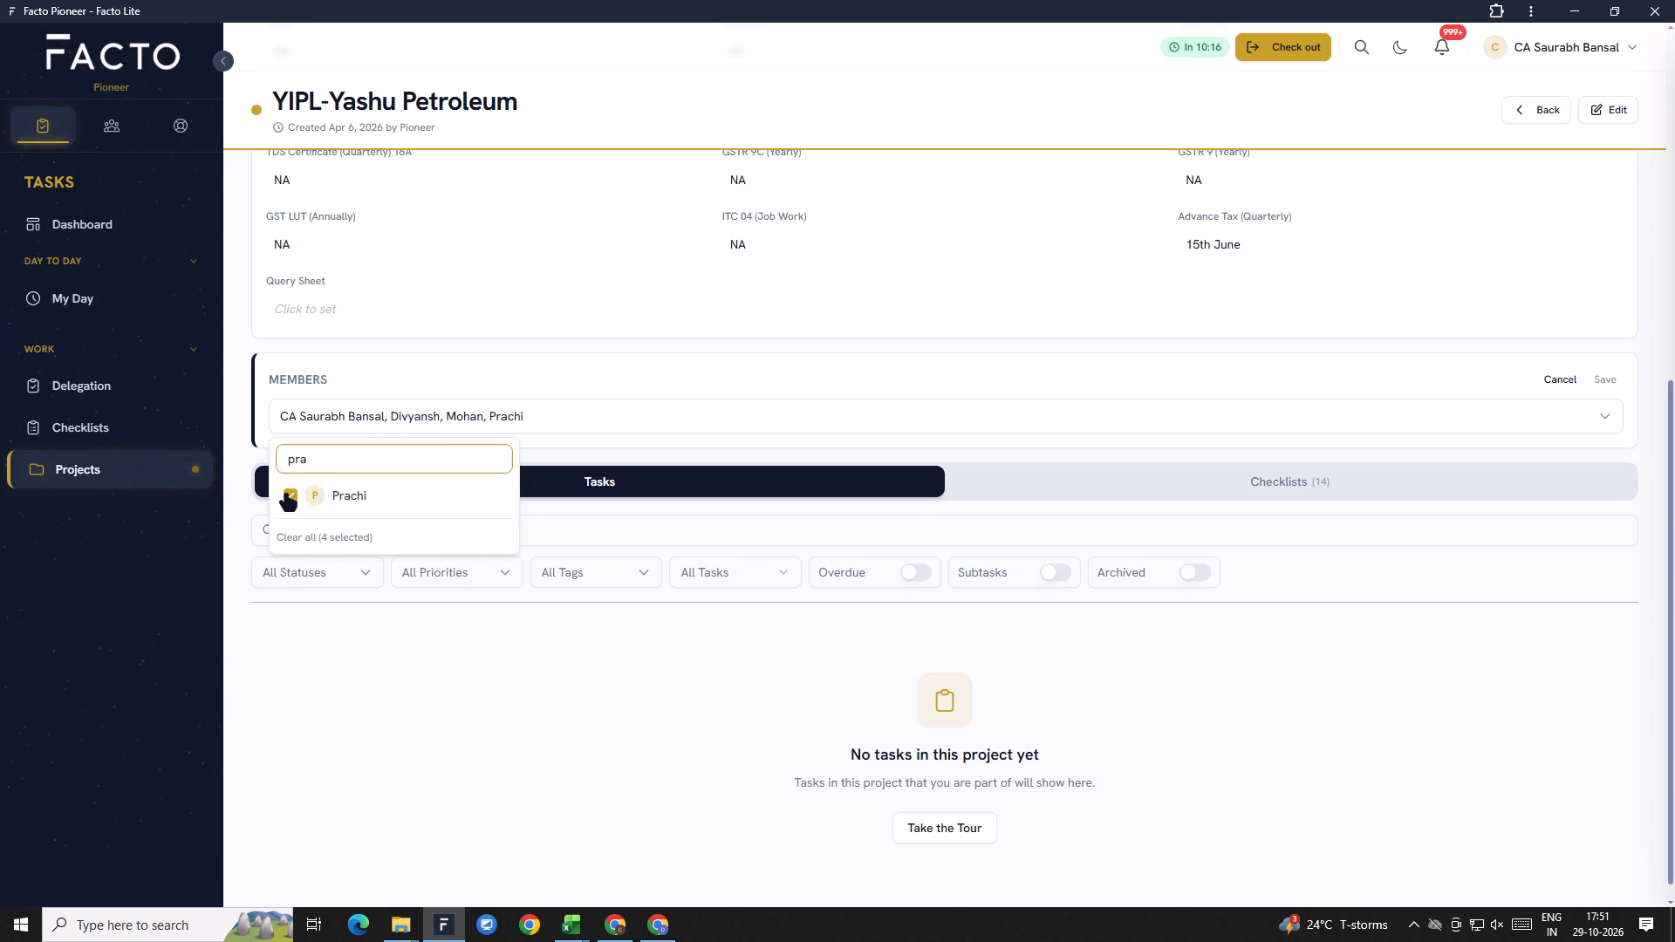
pyautogui.click(286, 495)
# Search the member picker for "garima" and add Garima to the YIPL-Yashu Petroleum members.
pyautogui.click(391, 469)
pyautogui.press('BackSpace')
pyautogui.press('BackSpace')
pyautogui.press('BackSpace')
pyautogui.press('BackSpace')
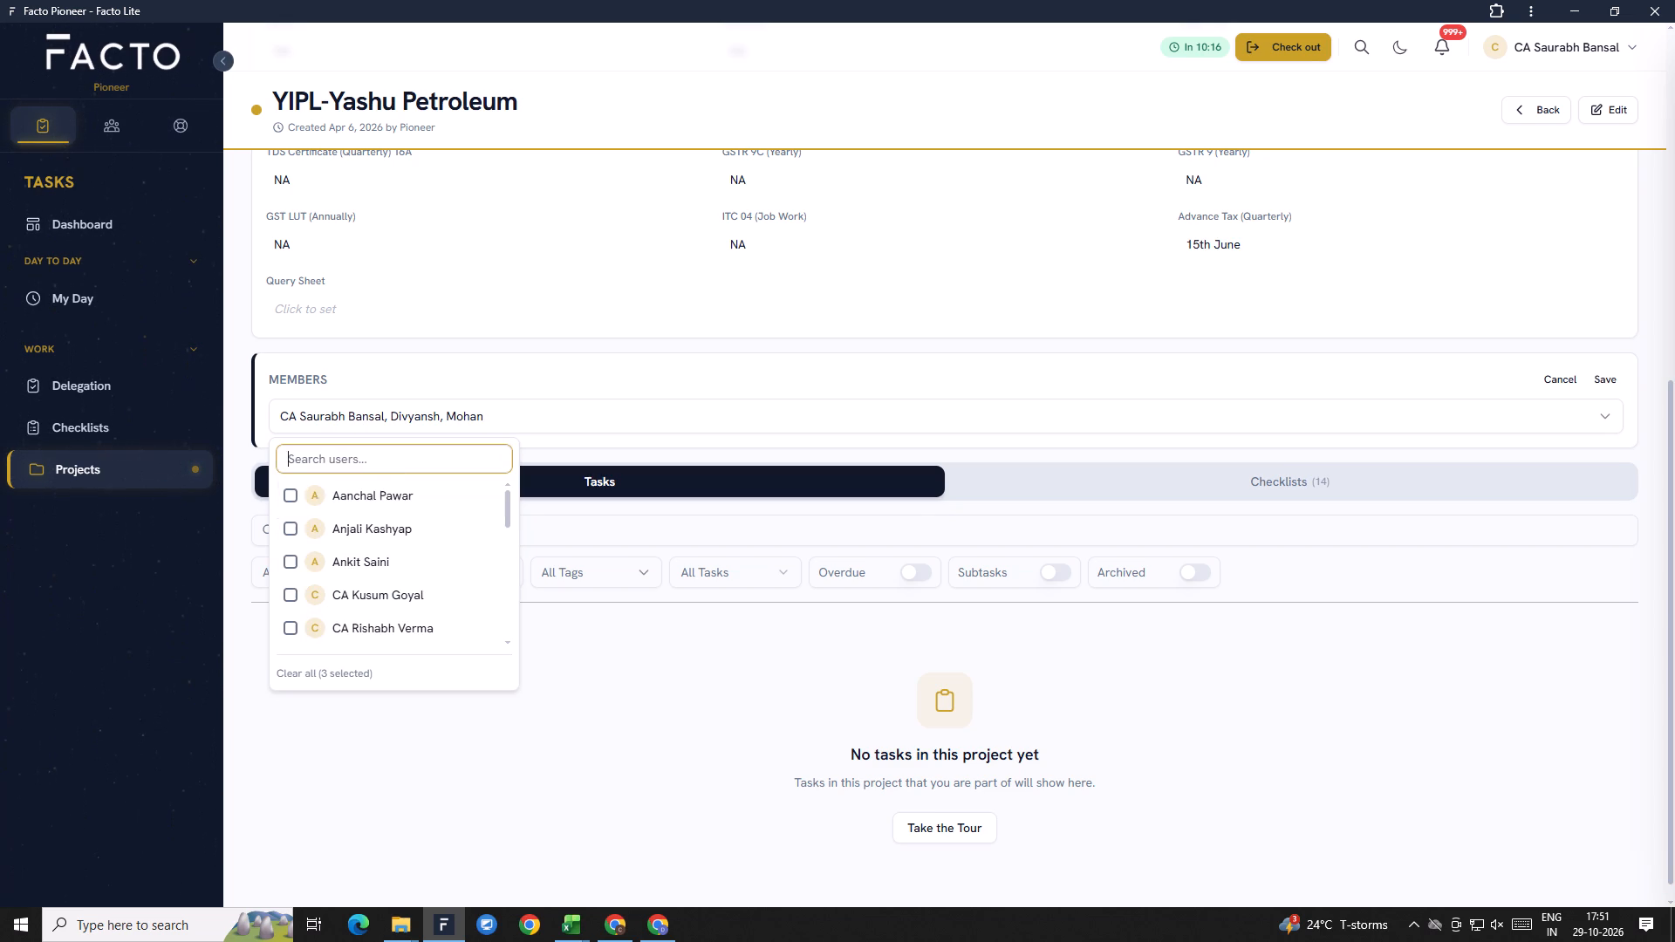
pyautogui.write('garima')
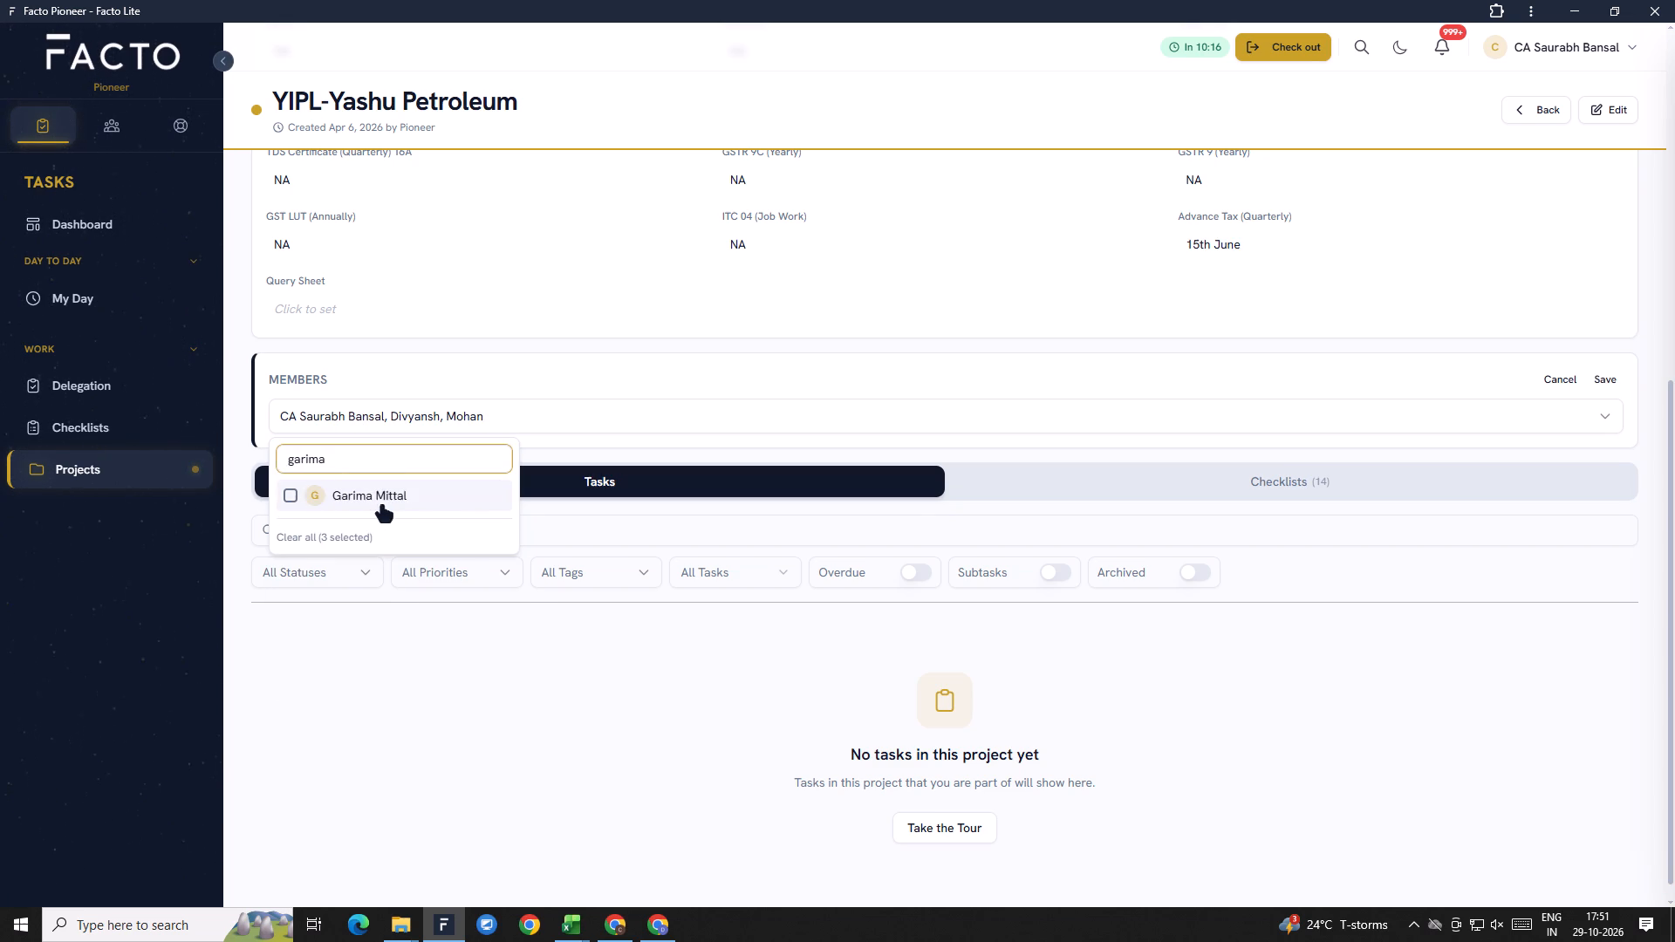
pyautogui.click(386, 506)
pyautogui.click(612, 752)
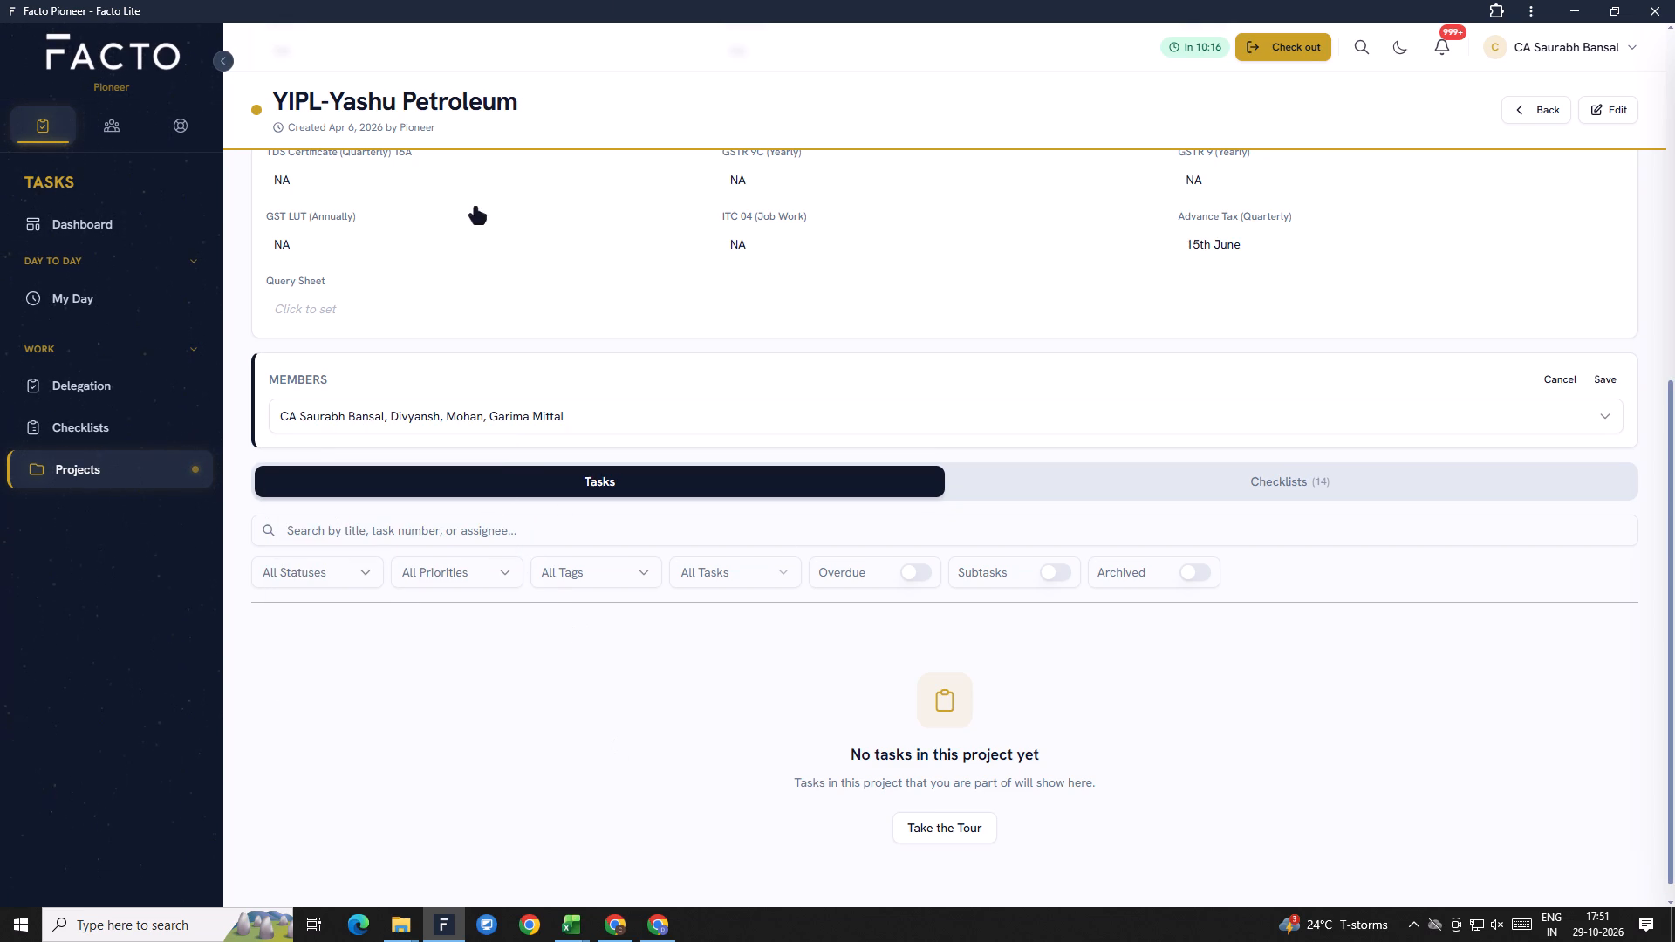
# Search the member picker for "div", deselect Divyansh and save the YIPL-Yashu Petroleum members.
pyautogui.click(429, 427)
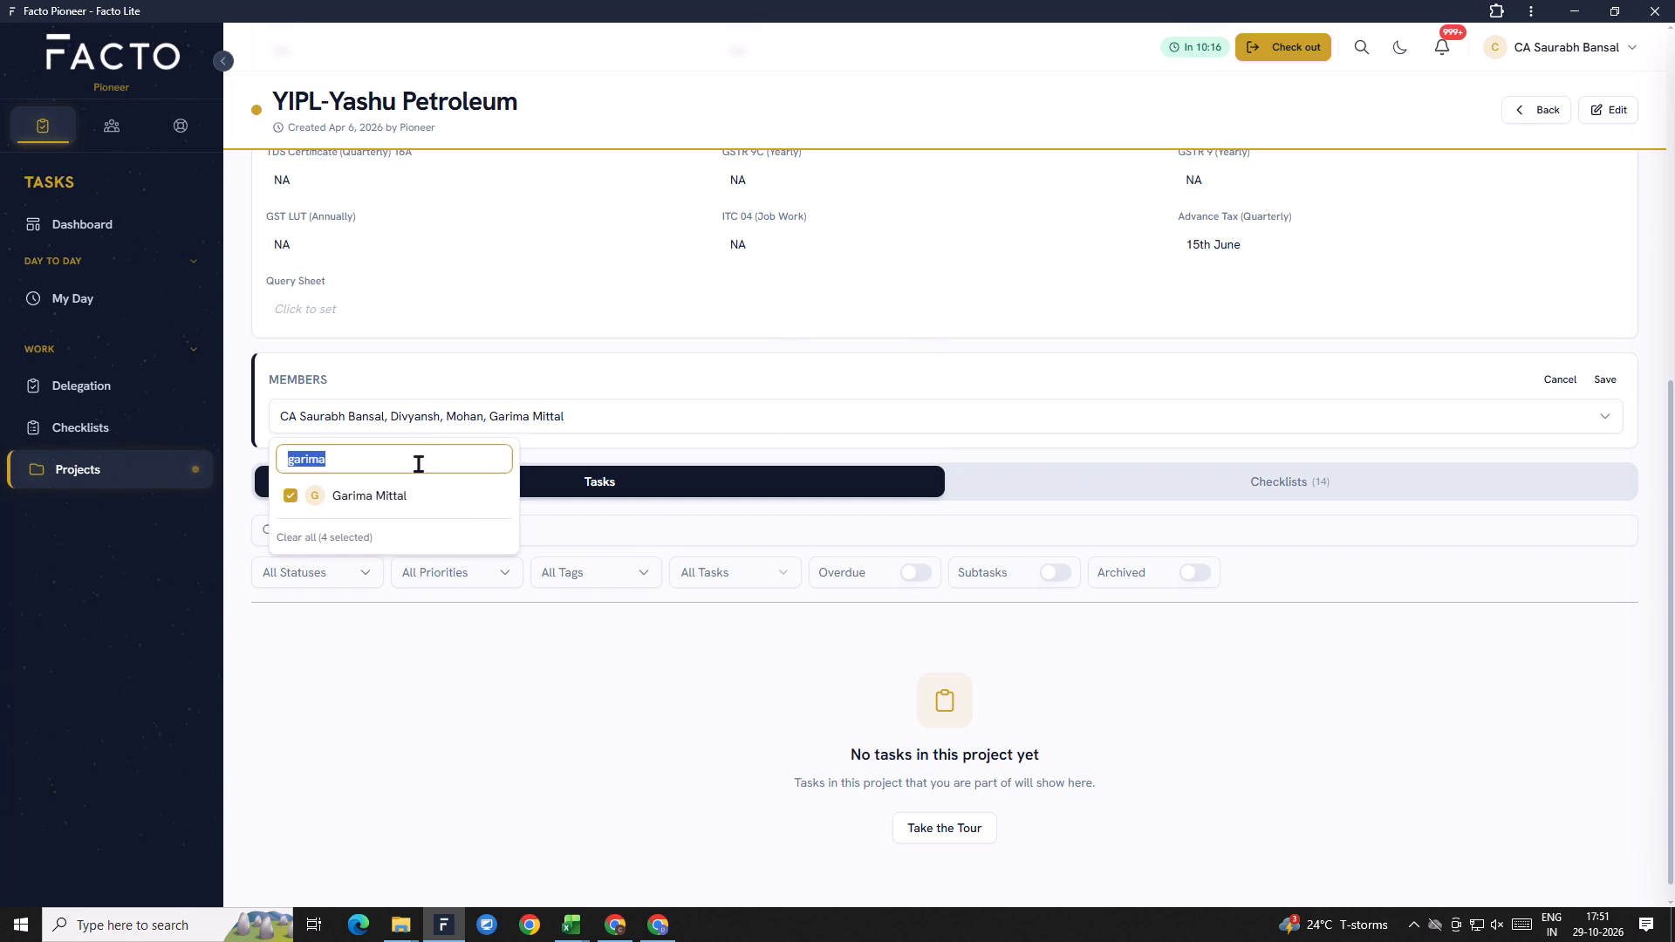
pyautogui.write('div')
pyautogui.click(400, 501)
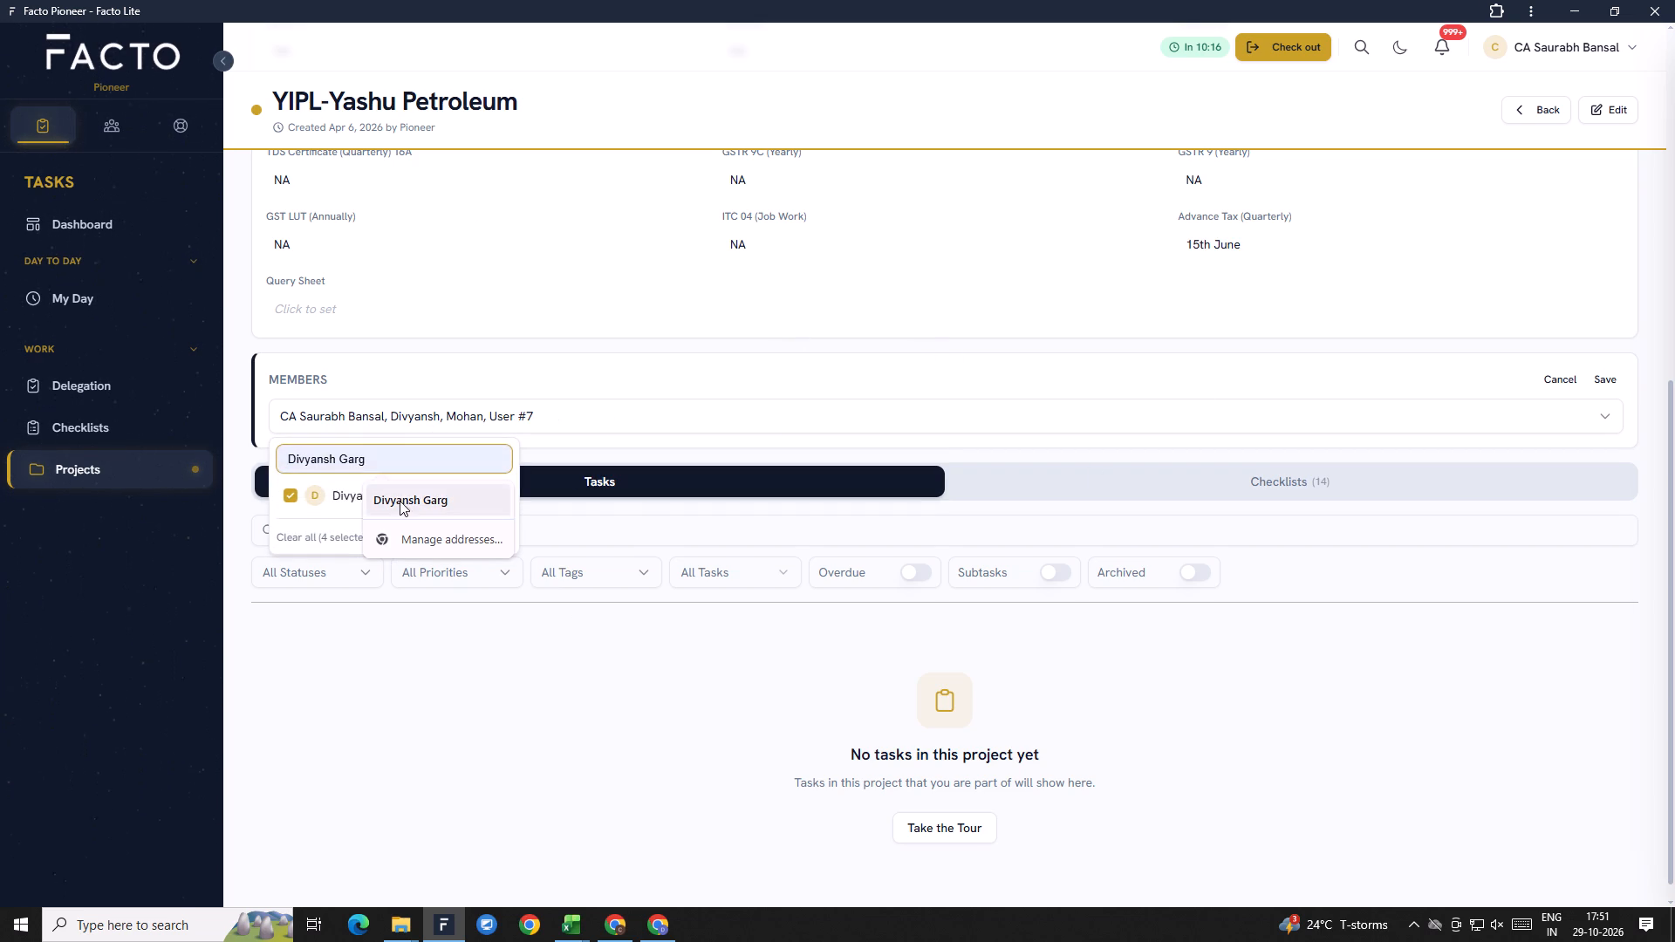
pyautogui.click(332, 494)
pyautogui.click(1610, 379)
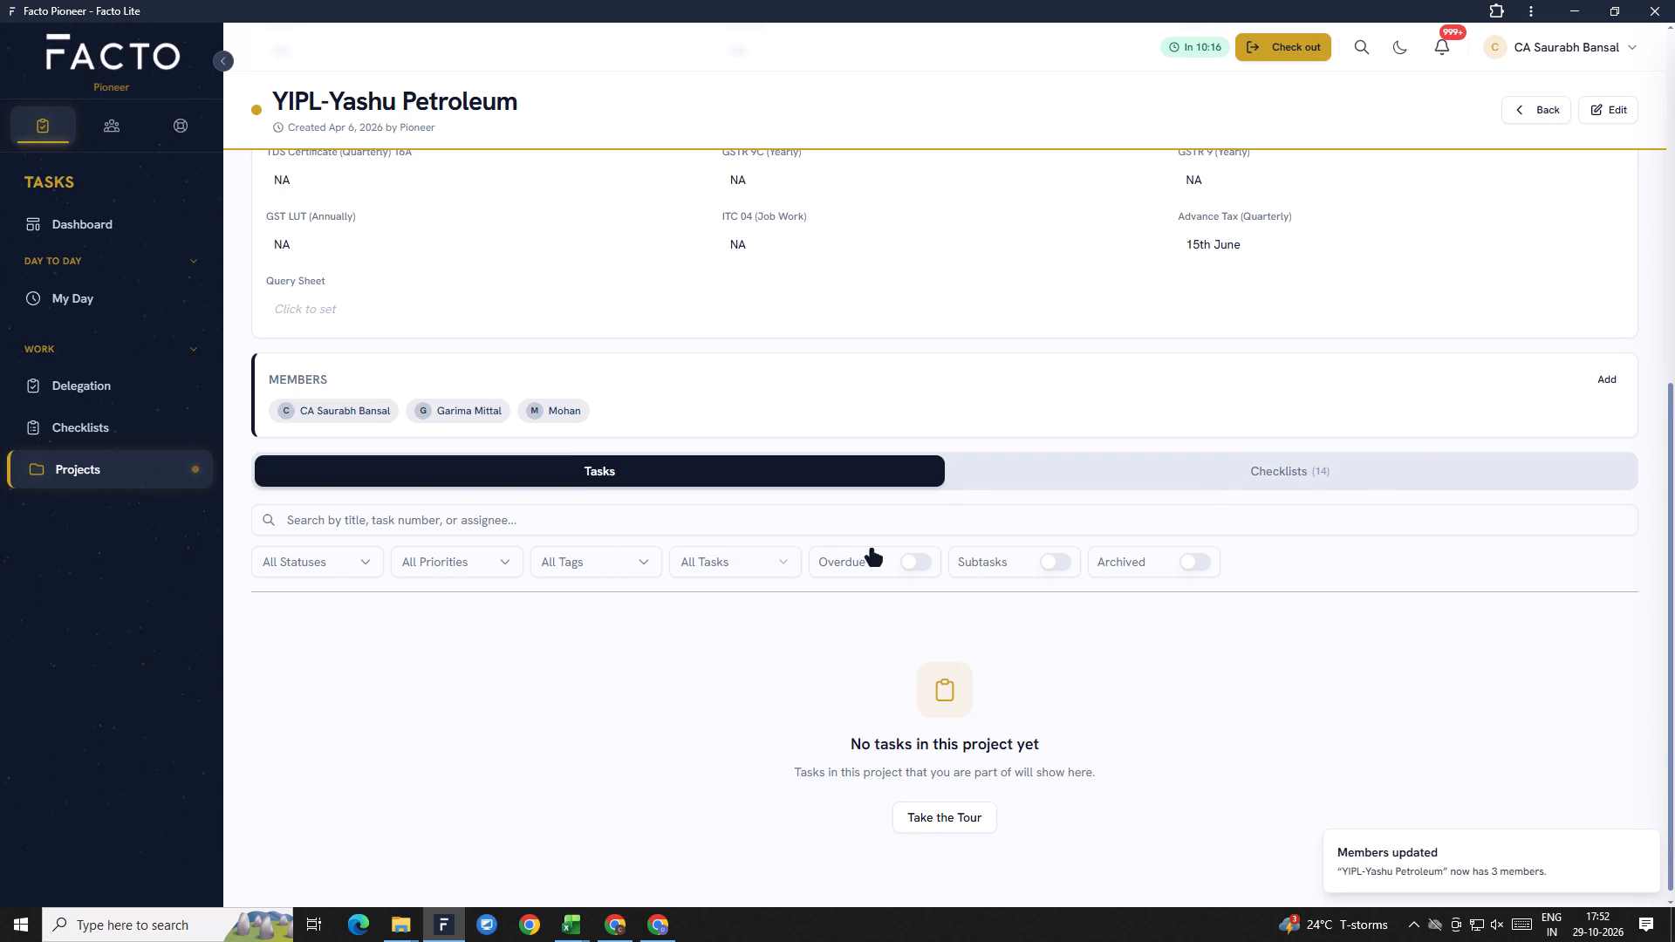
# Check the Yashu Petroleum row in Excel, return to the Facto project list and show its second page.
pyautogui.hotkey('alt', 'Tab')
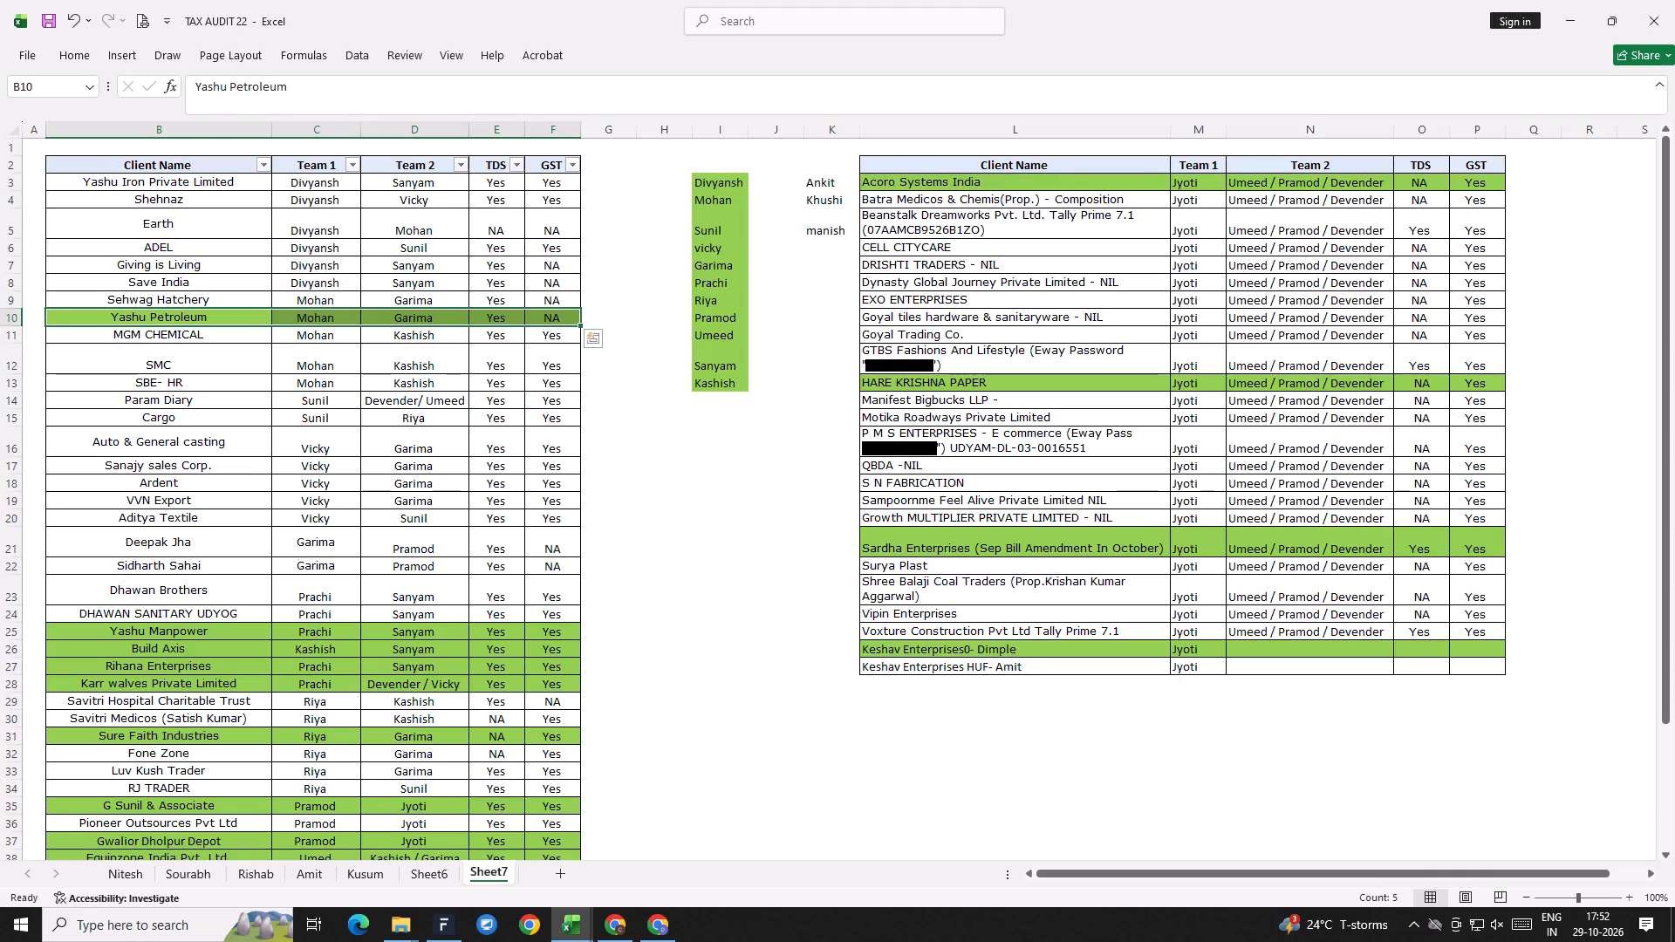
pyautogui.hotkey('alt', 'Tab')
pyautogui.scroll(6, 1463, 402)
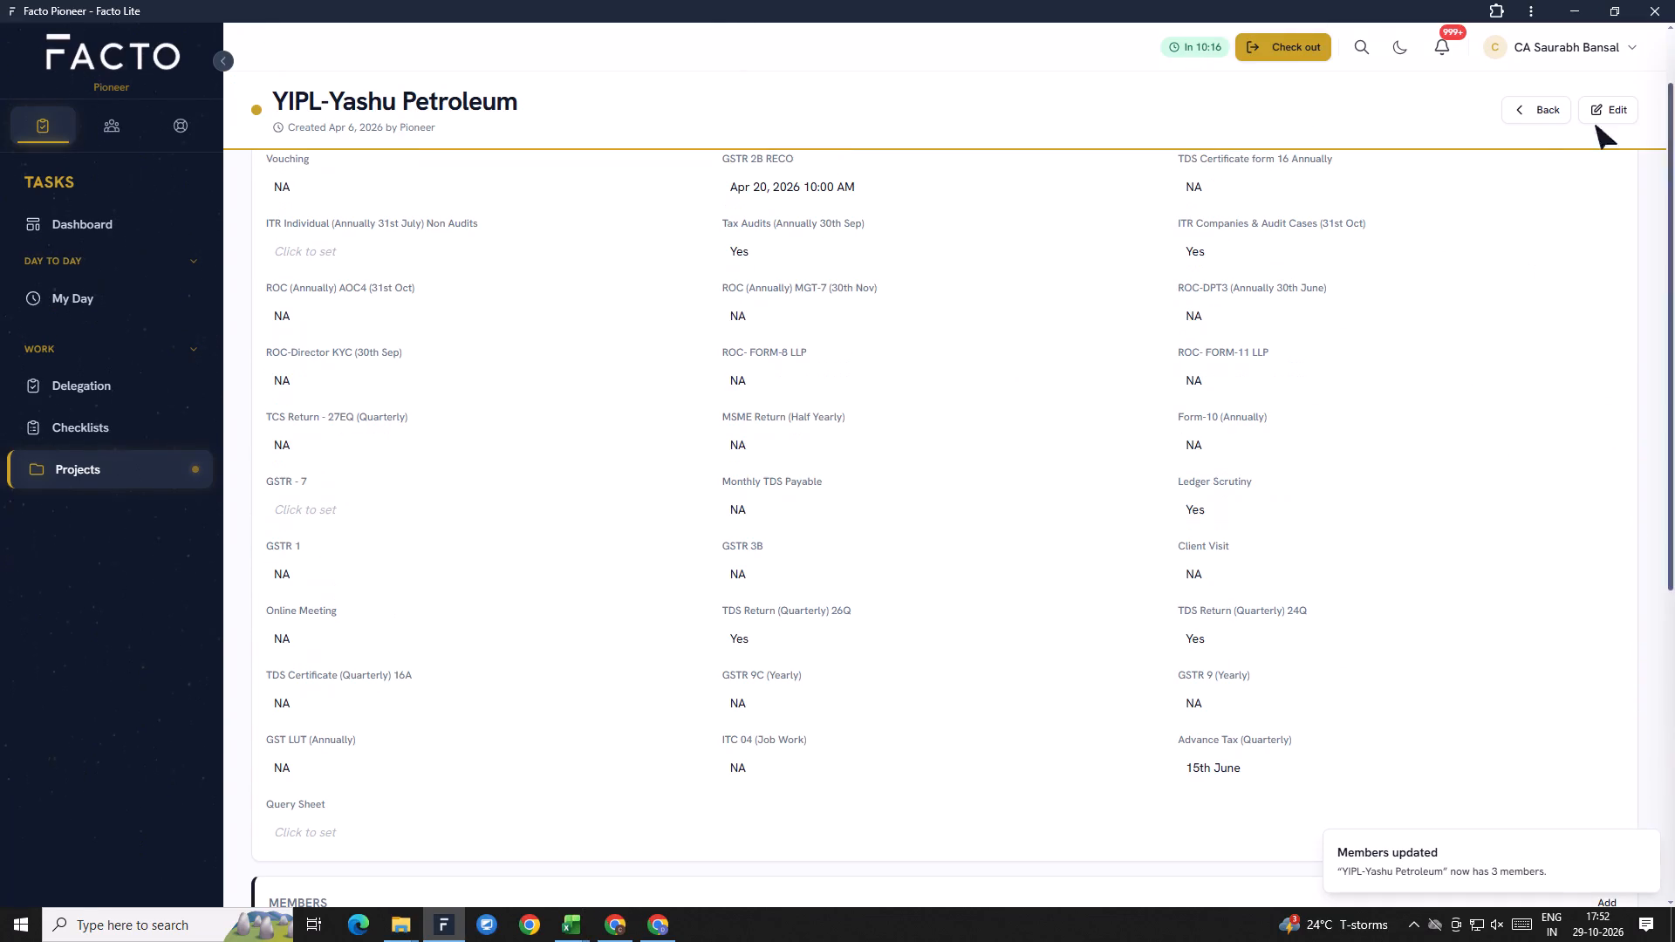
pyautogui.click(1536, 115)
pyautogui.scroll(-4, 707, 582)
pyautogui.click(1645, 848)
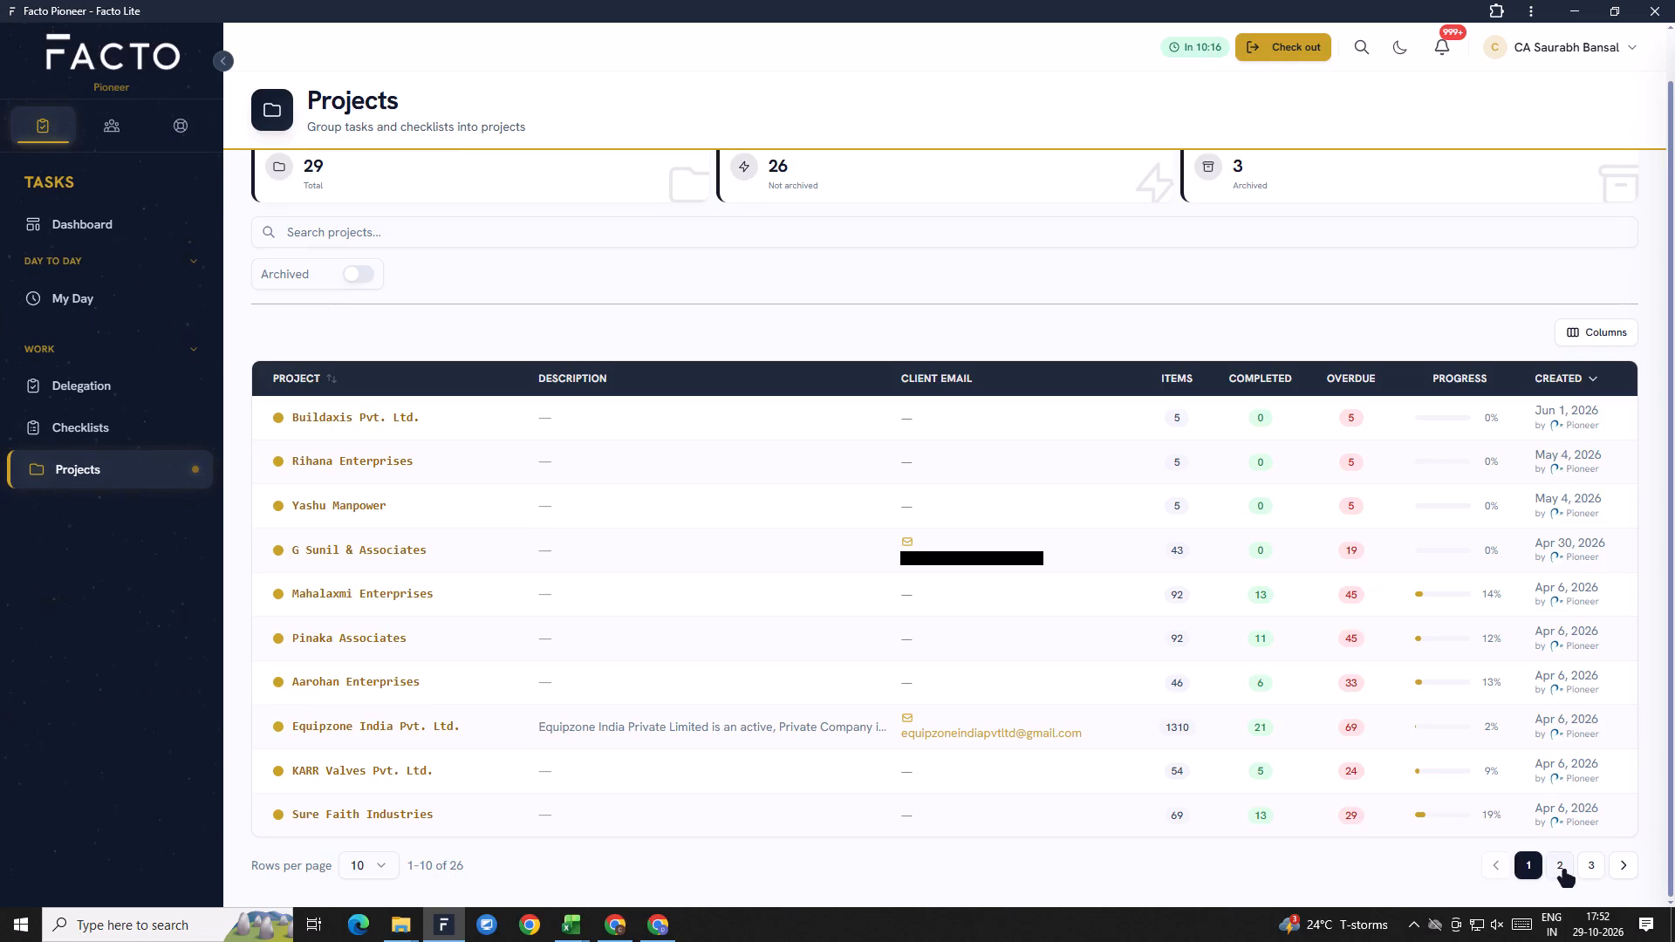
pyautogui.click(1564, 871)
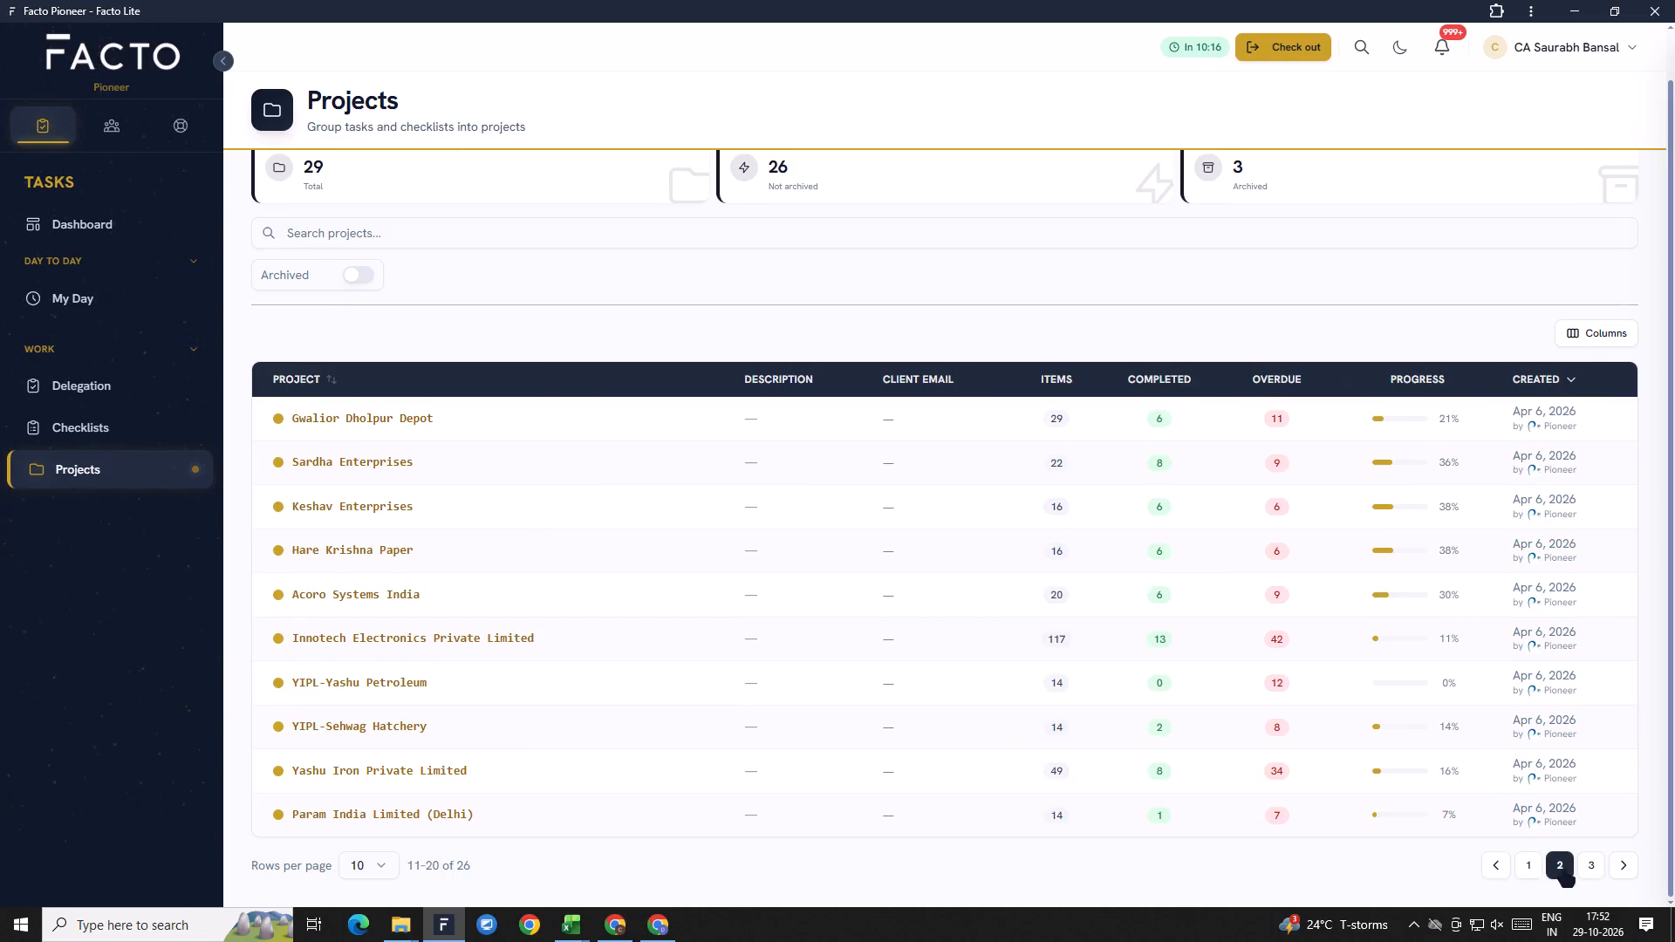
# Switch to Excel and apply the same green fill to the Sehwag Hatchery row, columns B to F.
pyautogui.hotkey('alt', 'Tab')
pyautogui.click(654, 507)
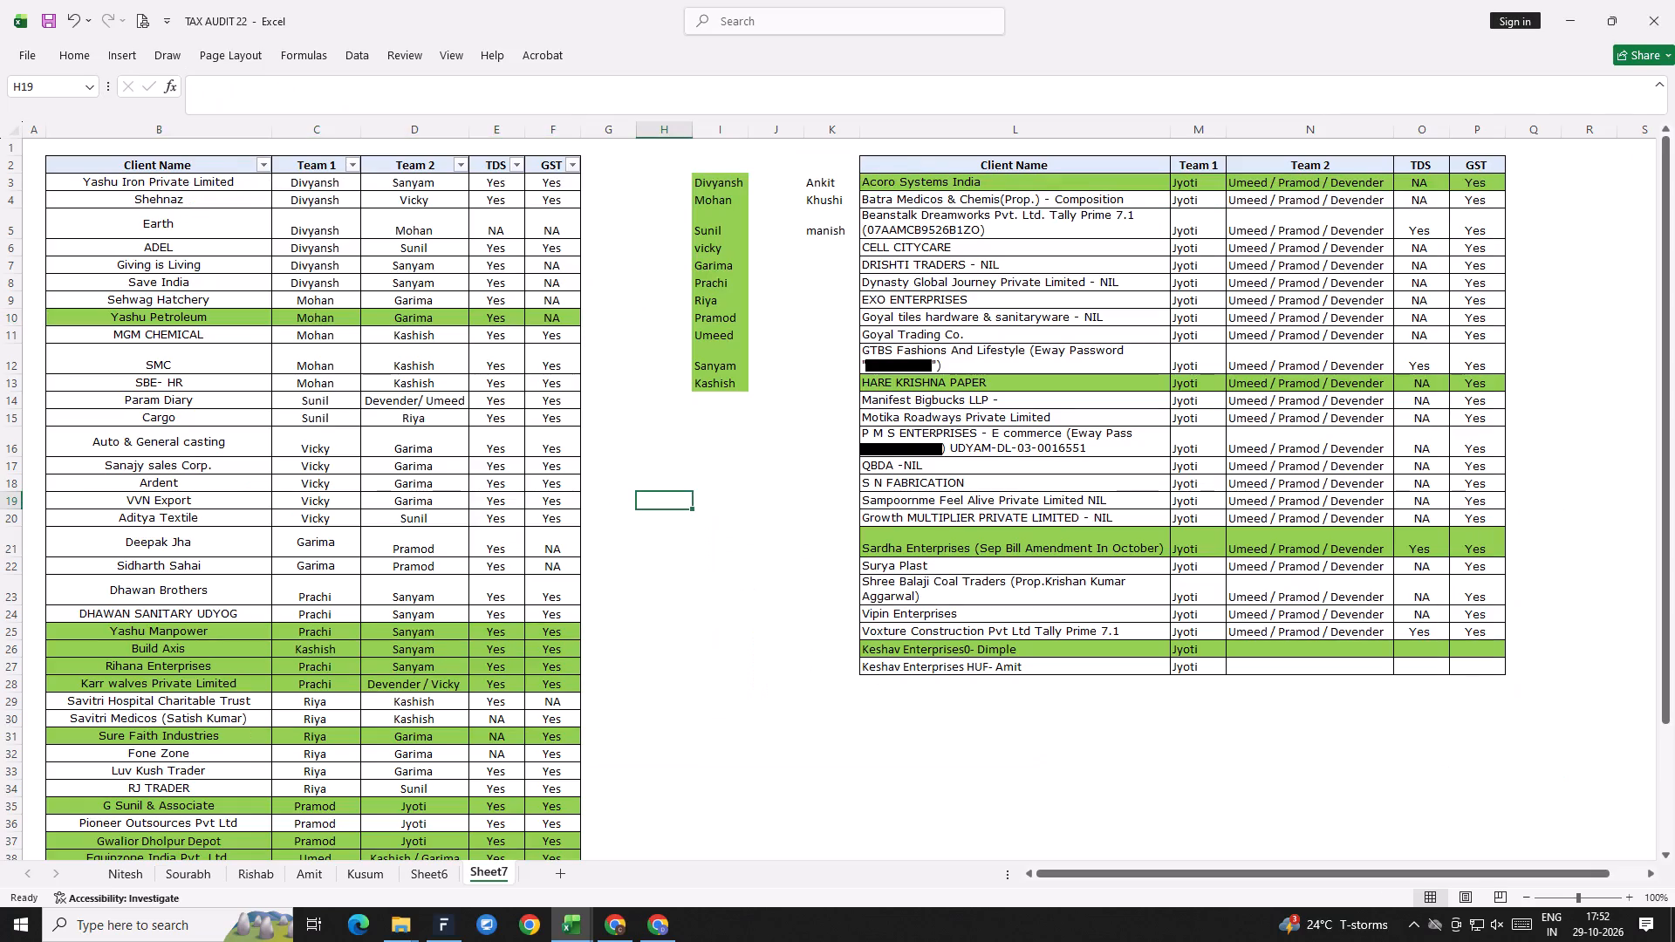
pyautogui.click(153, 306)
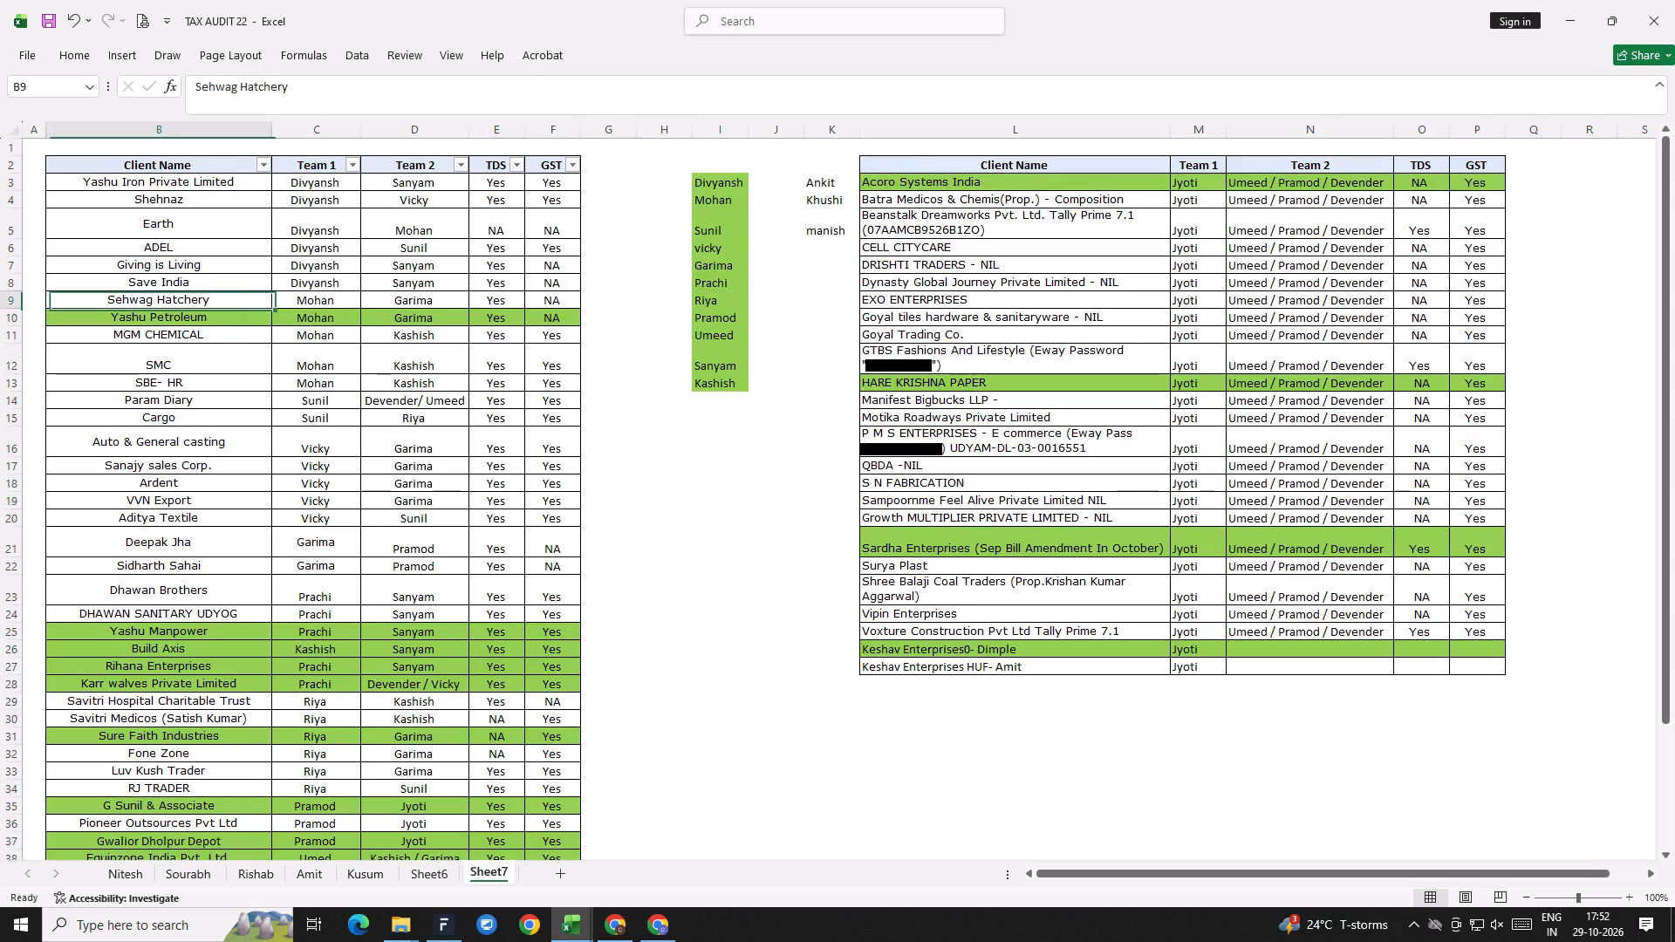
pyautogui.hotkey('shift', 'Right')
pyautogui.hotkey('shift', 'Right')
pyautogui.hotkey('shift', 'Right')
pyautogui.hotkey('shift', 'Right')
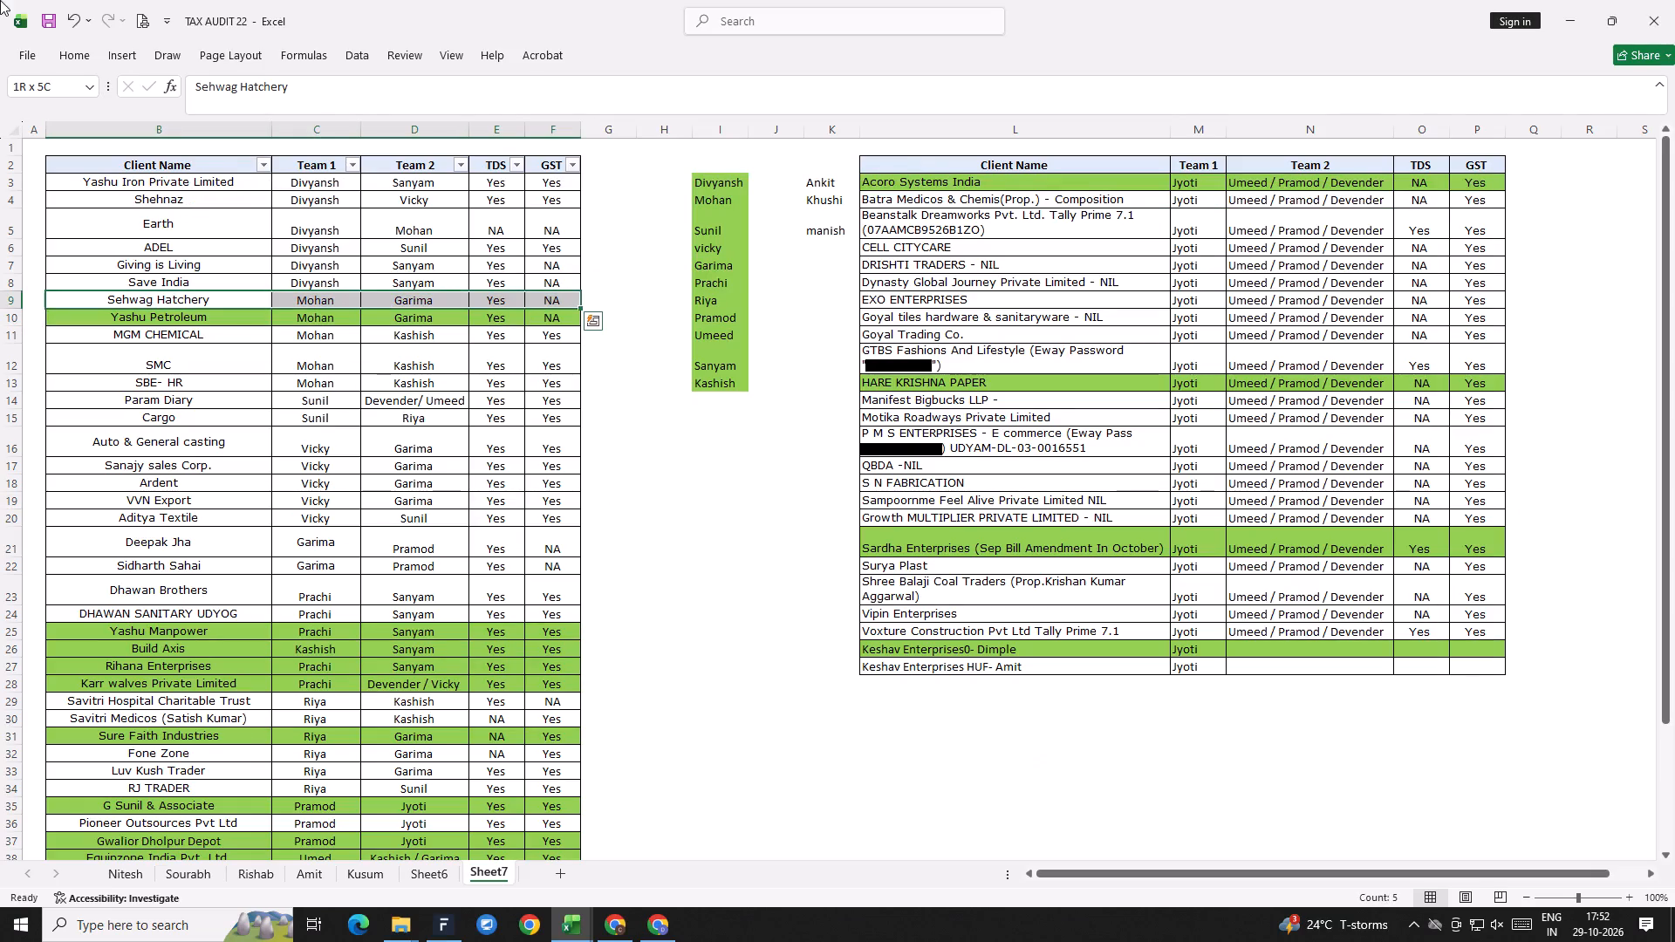
pyautogui.click(57, 58)
pyautogui.click(297, 115)
pyautogui.click(691, 483)
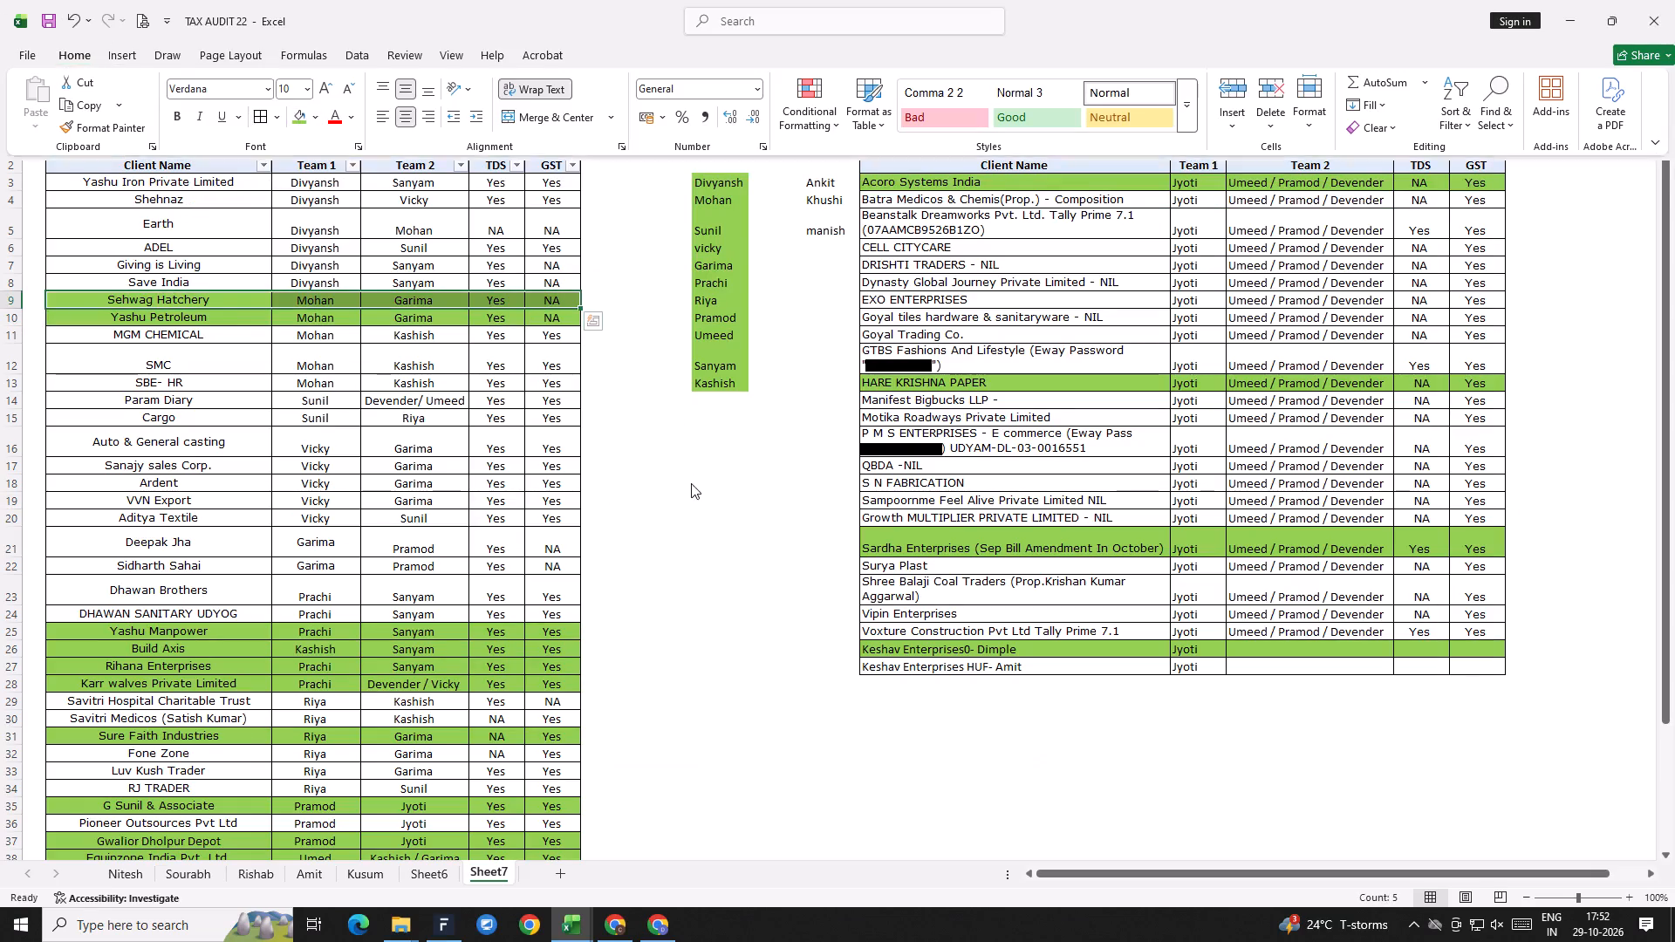
# Switch to Facto, open YIPL-Sehwag Hatchery and compare its members with the team columns in the Excel client list.
pyautogui.hotkey('alt', 'Tab')
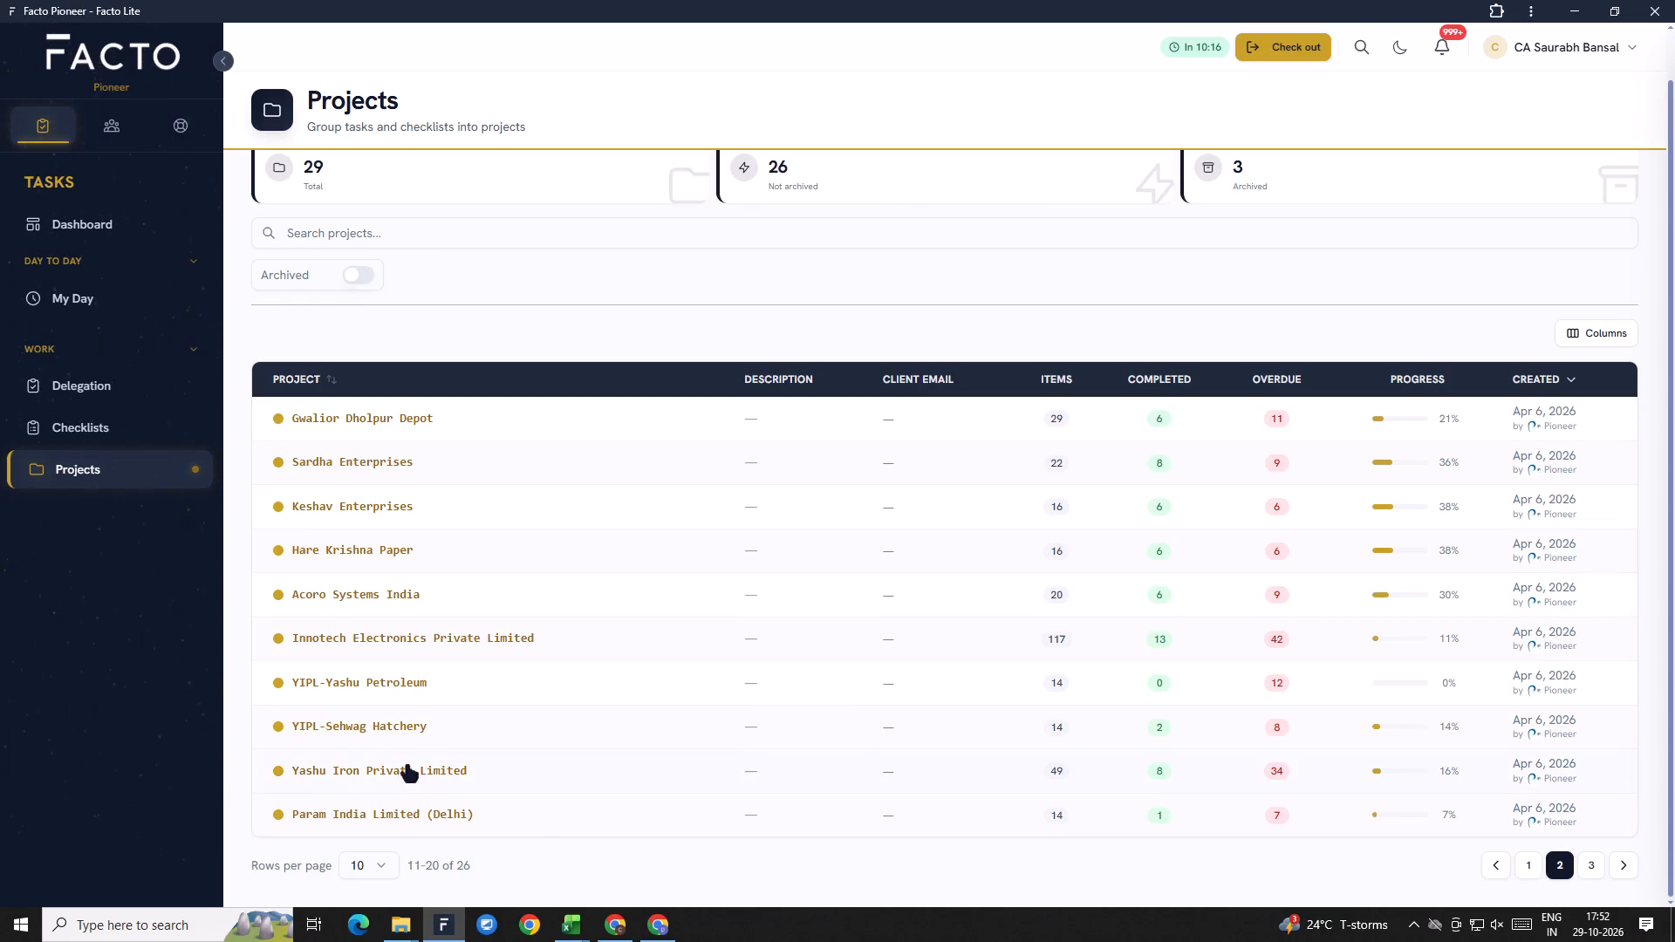
pyautogui.click(365, 720)
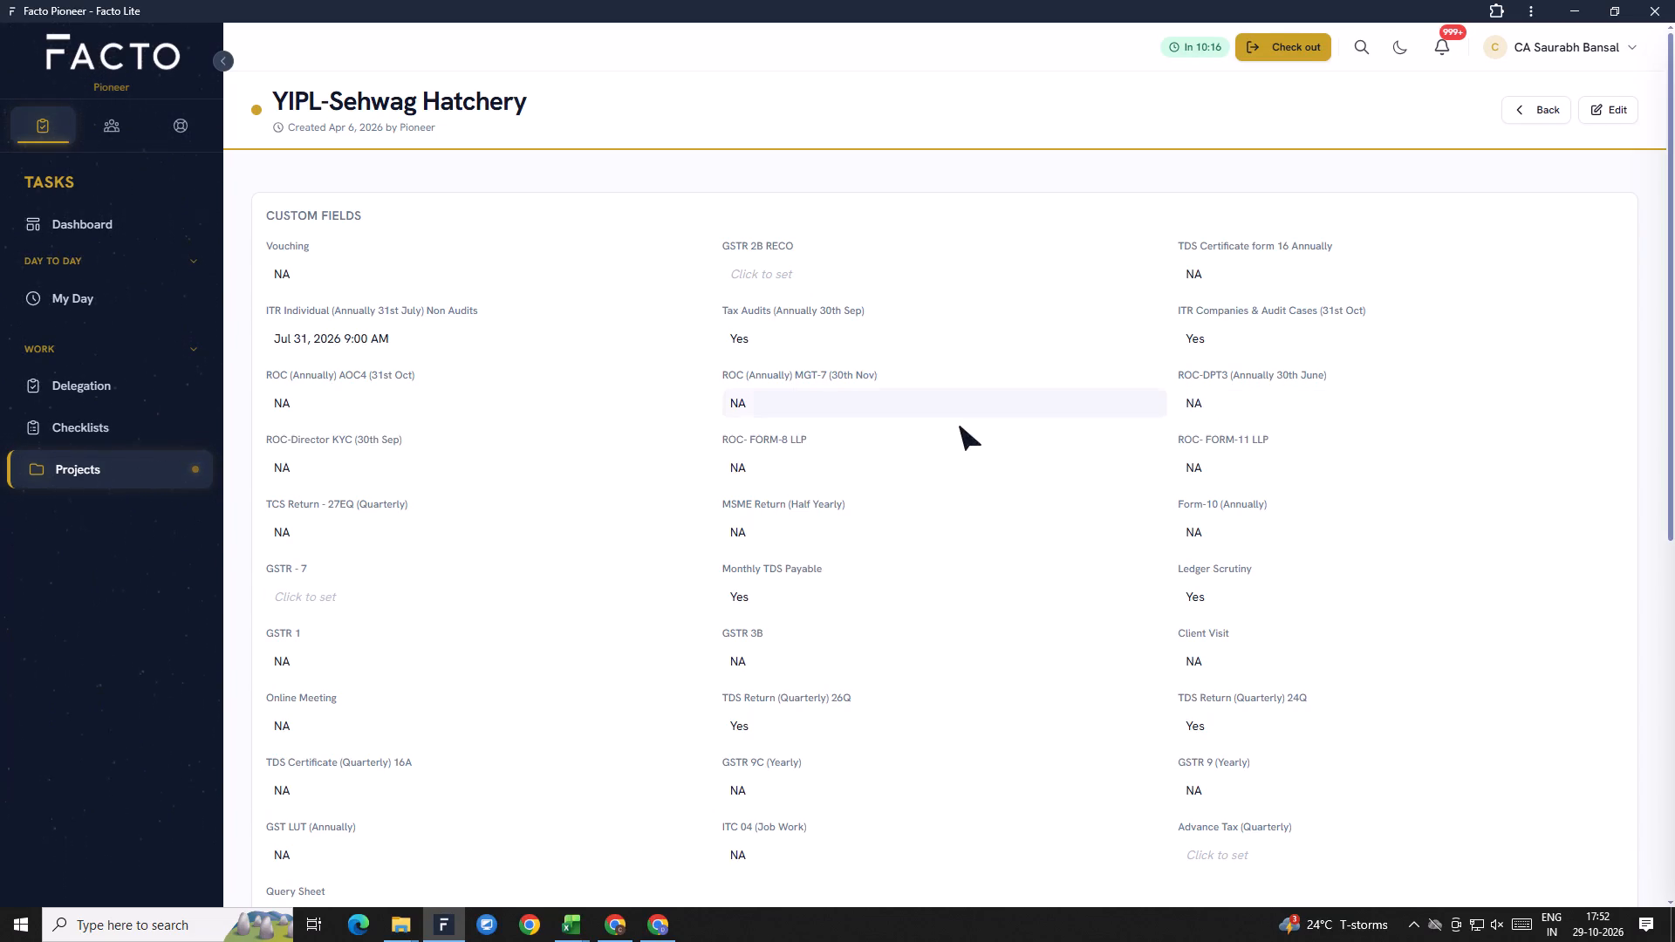
pyautogui.scroll(-5, 830, 440)
pyautogui.hotkey('alt', 'Tab')
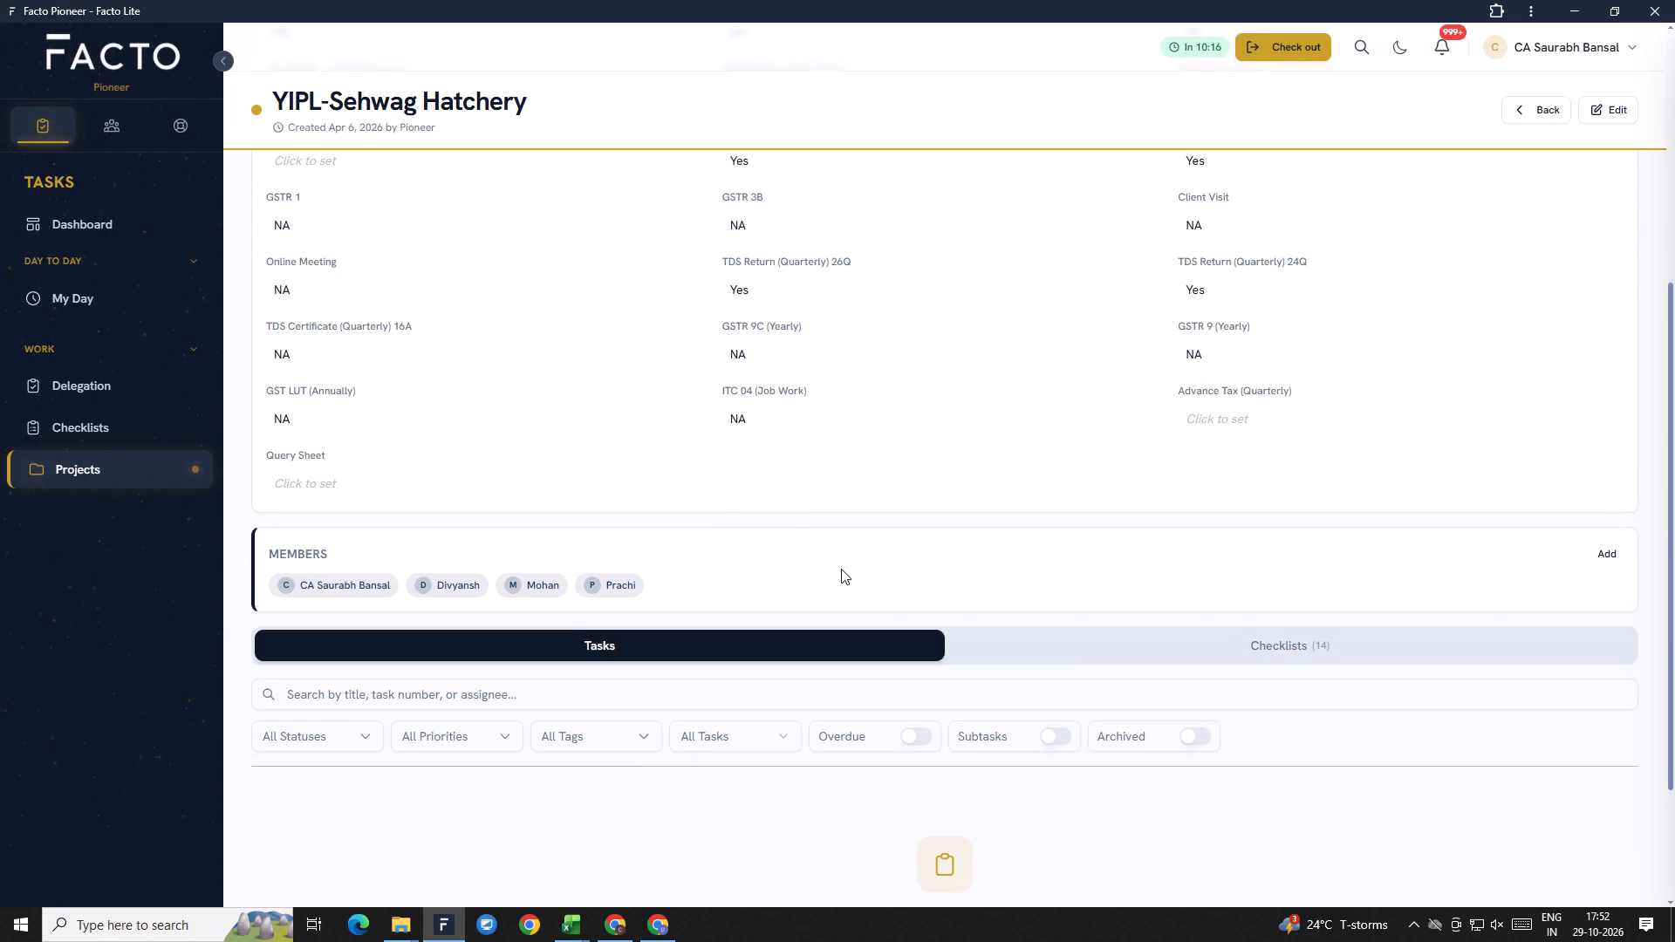
pyautogui.hotkey('alt', 'Tab')
# Open the YIPL-Sehwag Hatchery members for editing, search for "prac" and deselect Prachi.
pyautogui.click(1619, 556)
pyautogui.click(585, 593)
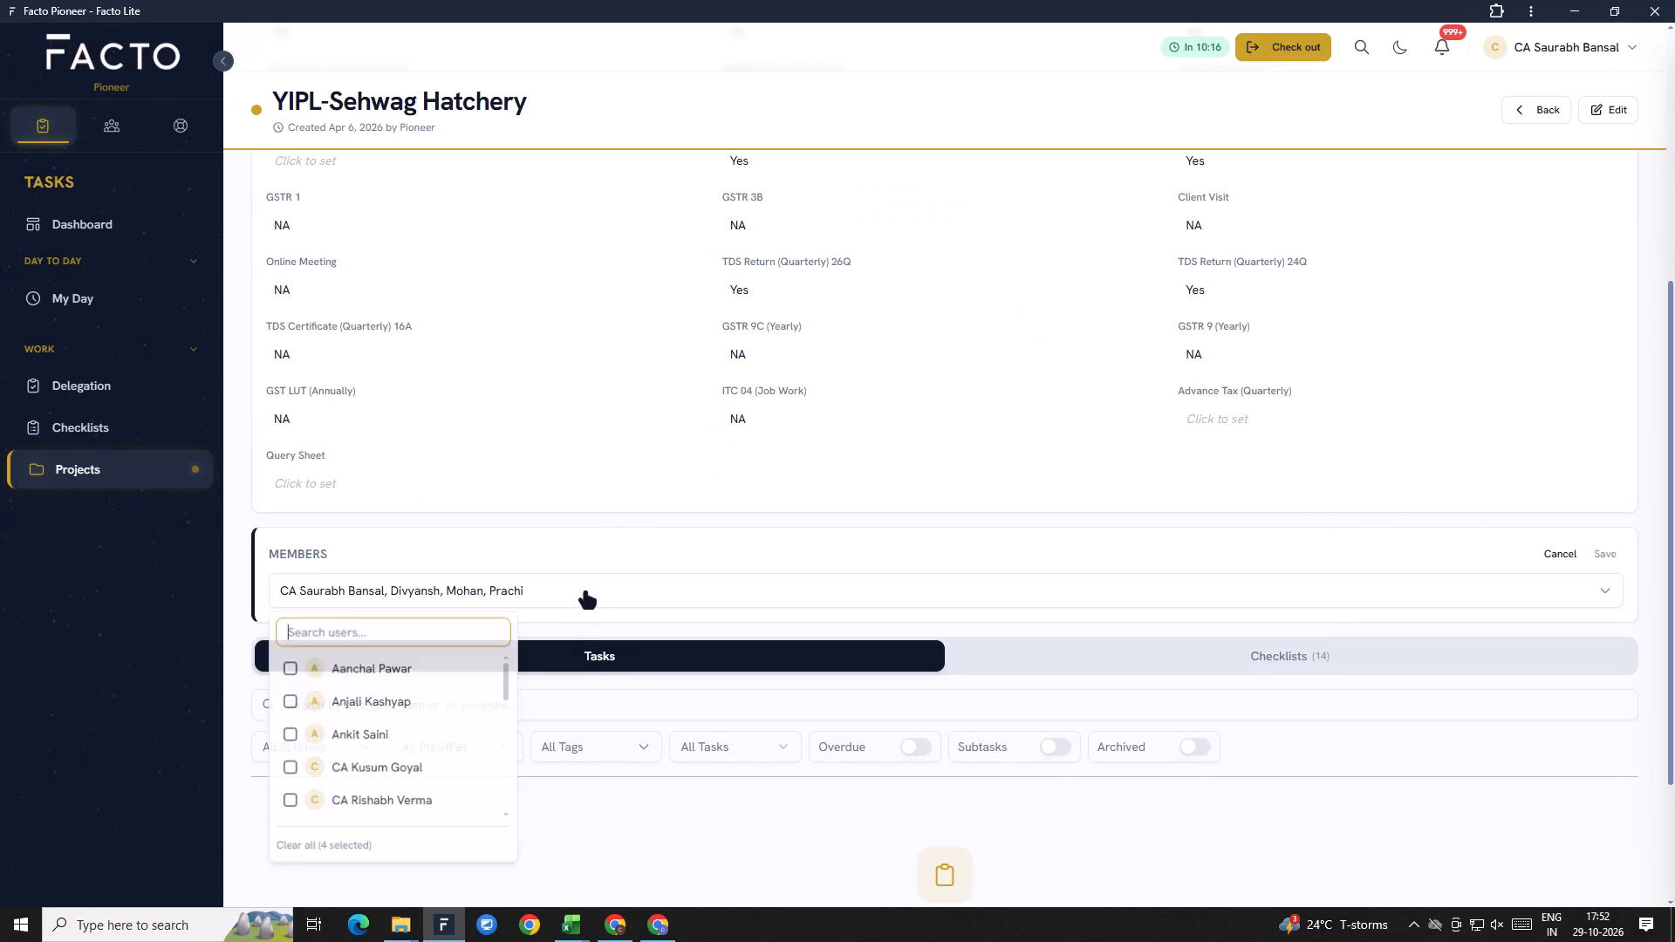
pyautogui.write('prac')
pyautogui.click(348, 668)
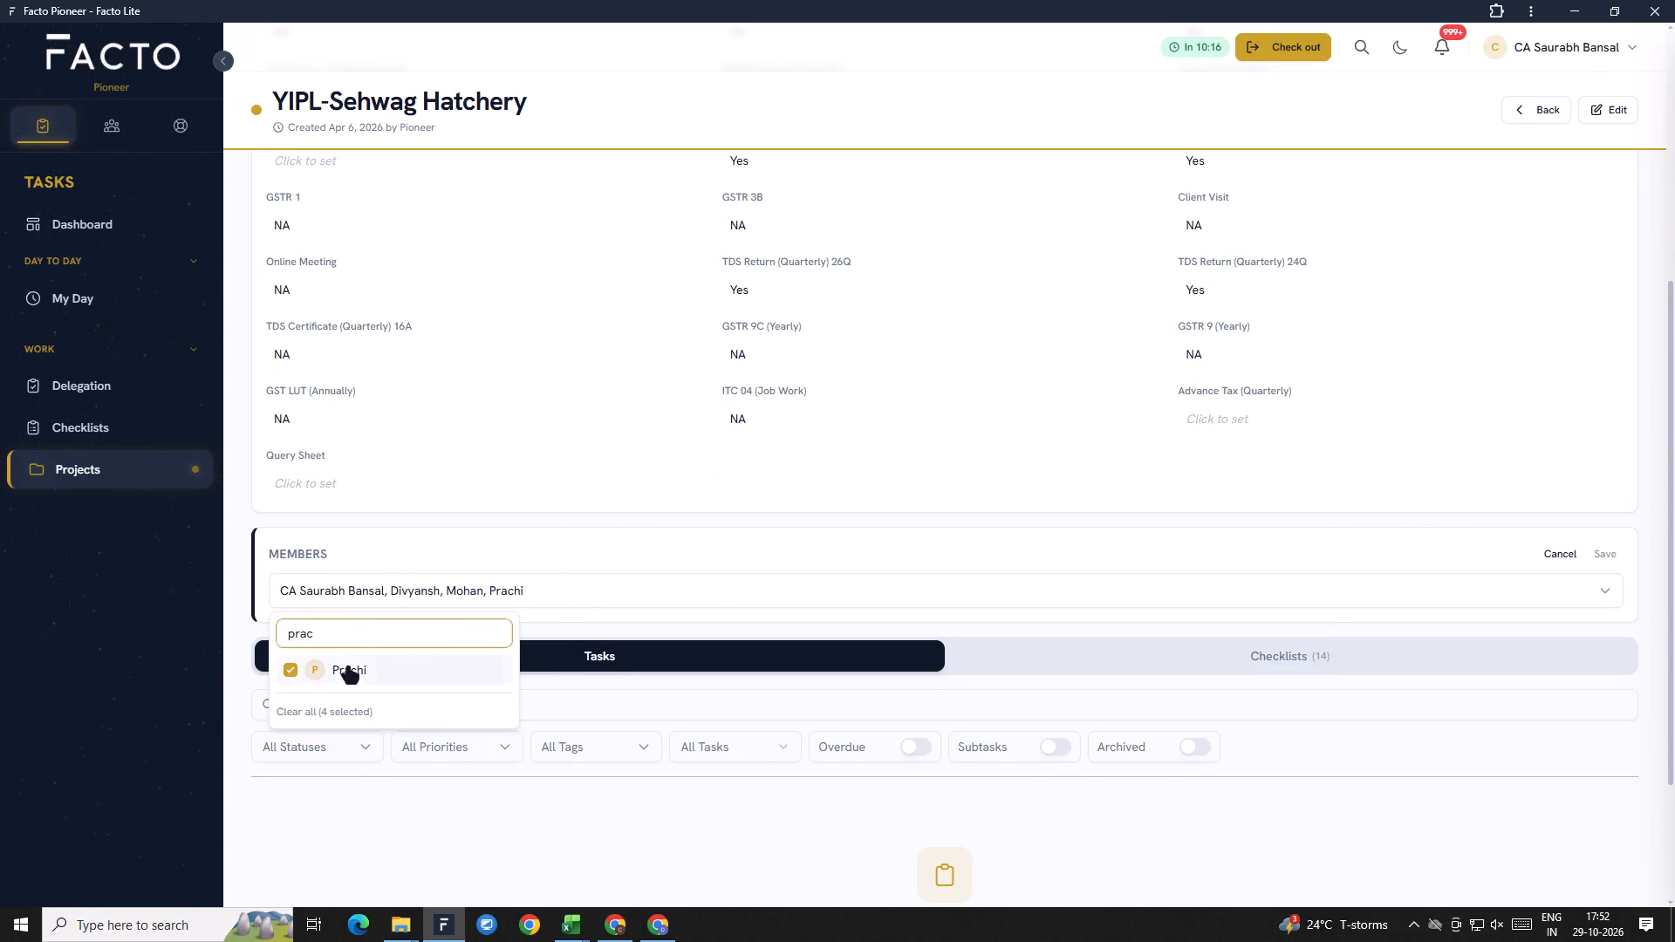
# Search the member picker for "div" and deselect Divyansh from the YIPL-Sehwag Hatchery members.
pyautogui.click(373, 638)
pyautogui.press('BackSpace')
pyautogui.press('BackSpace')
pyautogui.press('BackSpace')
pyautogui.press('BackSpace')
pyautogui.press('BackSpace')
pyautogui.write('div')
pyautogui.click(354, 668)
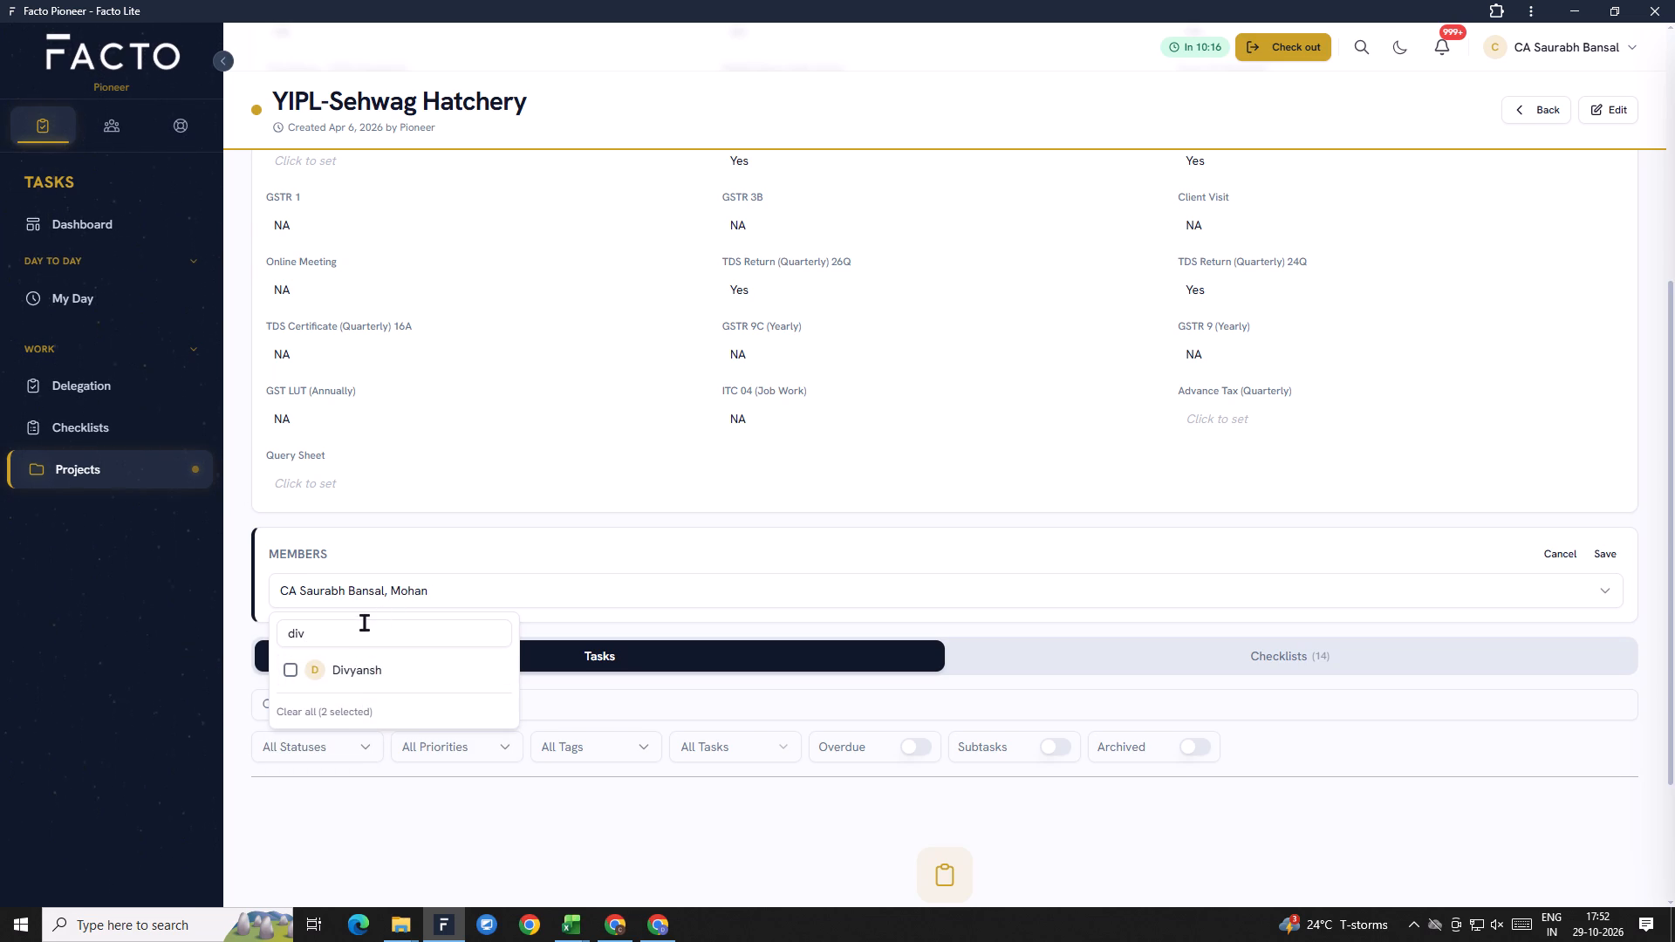
# Search the member picker for "Gar" and add Garima to the YIPL-Sehwag Hatchery members.
pyautogui.click(364, 626)
pyautogui.press('BackSpace')
pyautogui.press('BackSpace')
pyautogui.press('BackSpace')
pyautogui.press('BackSpace')
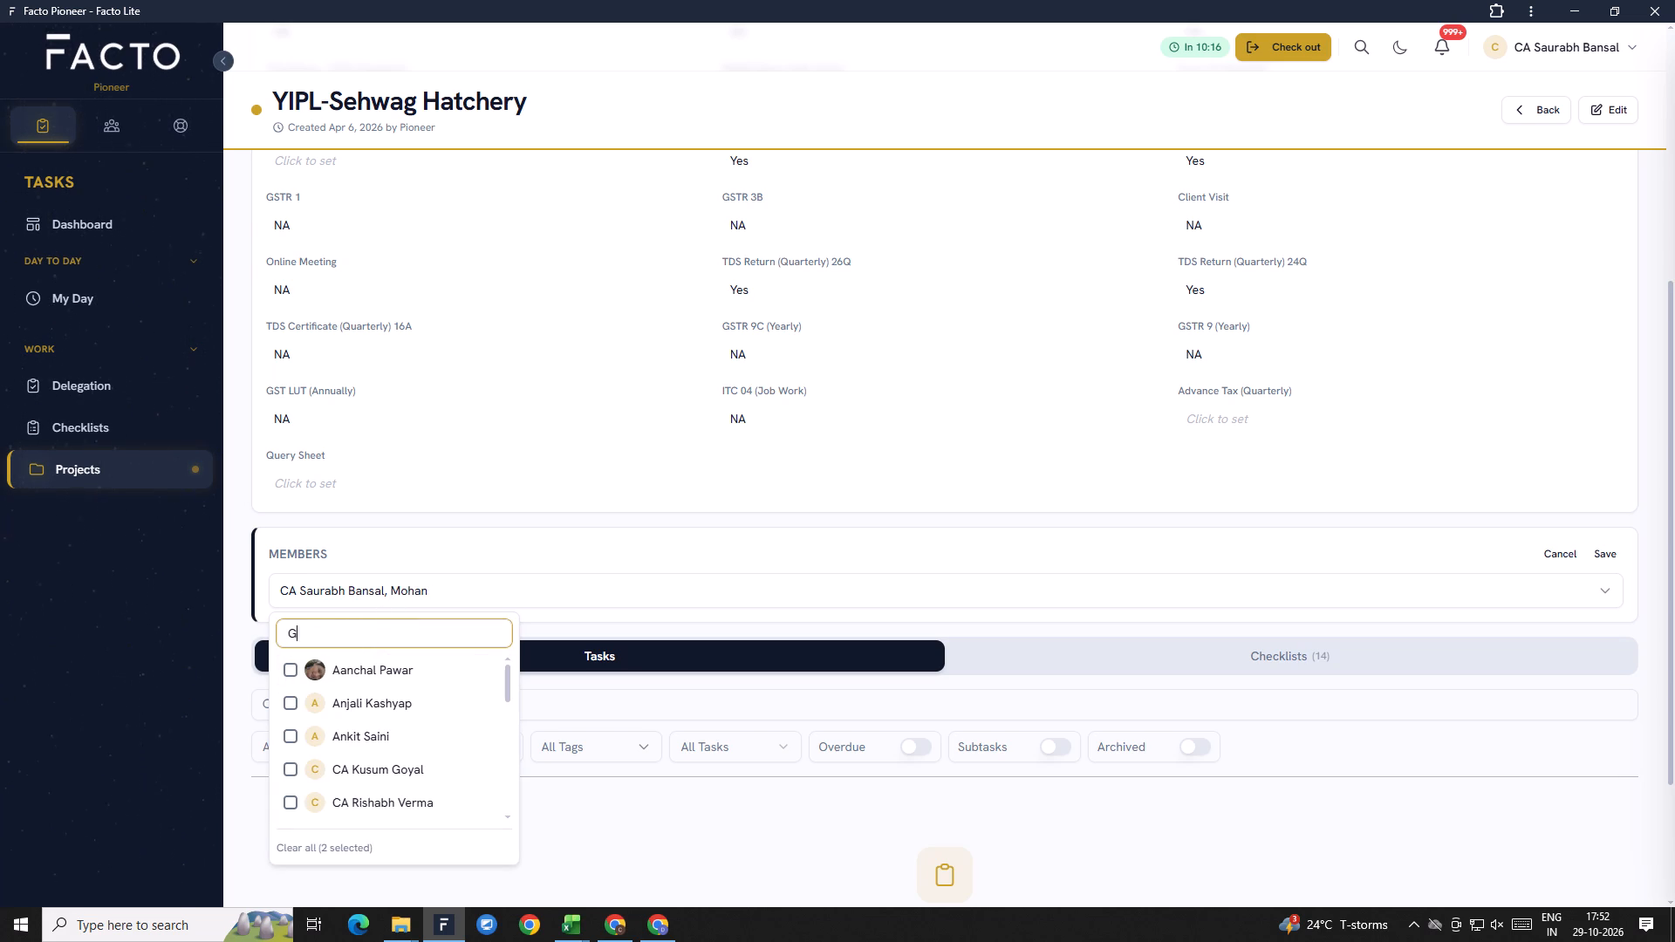
pyautogui.write('sr')
pyautogui.press('BackSpace')
pyautogui.press('BackSpace')
pyautogui.write('ar')
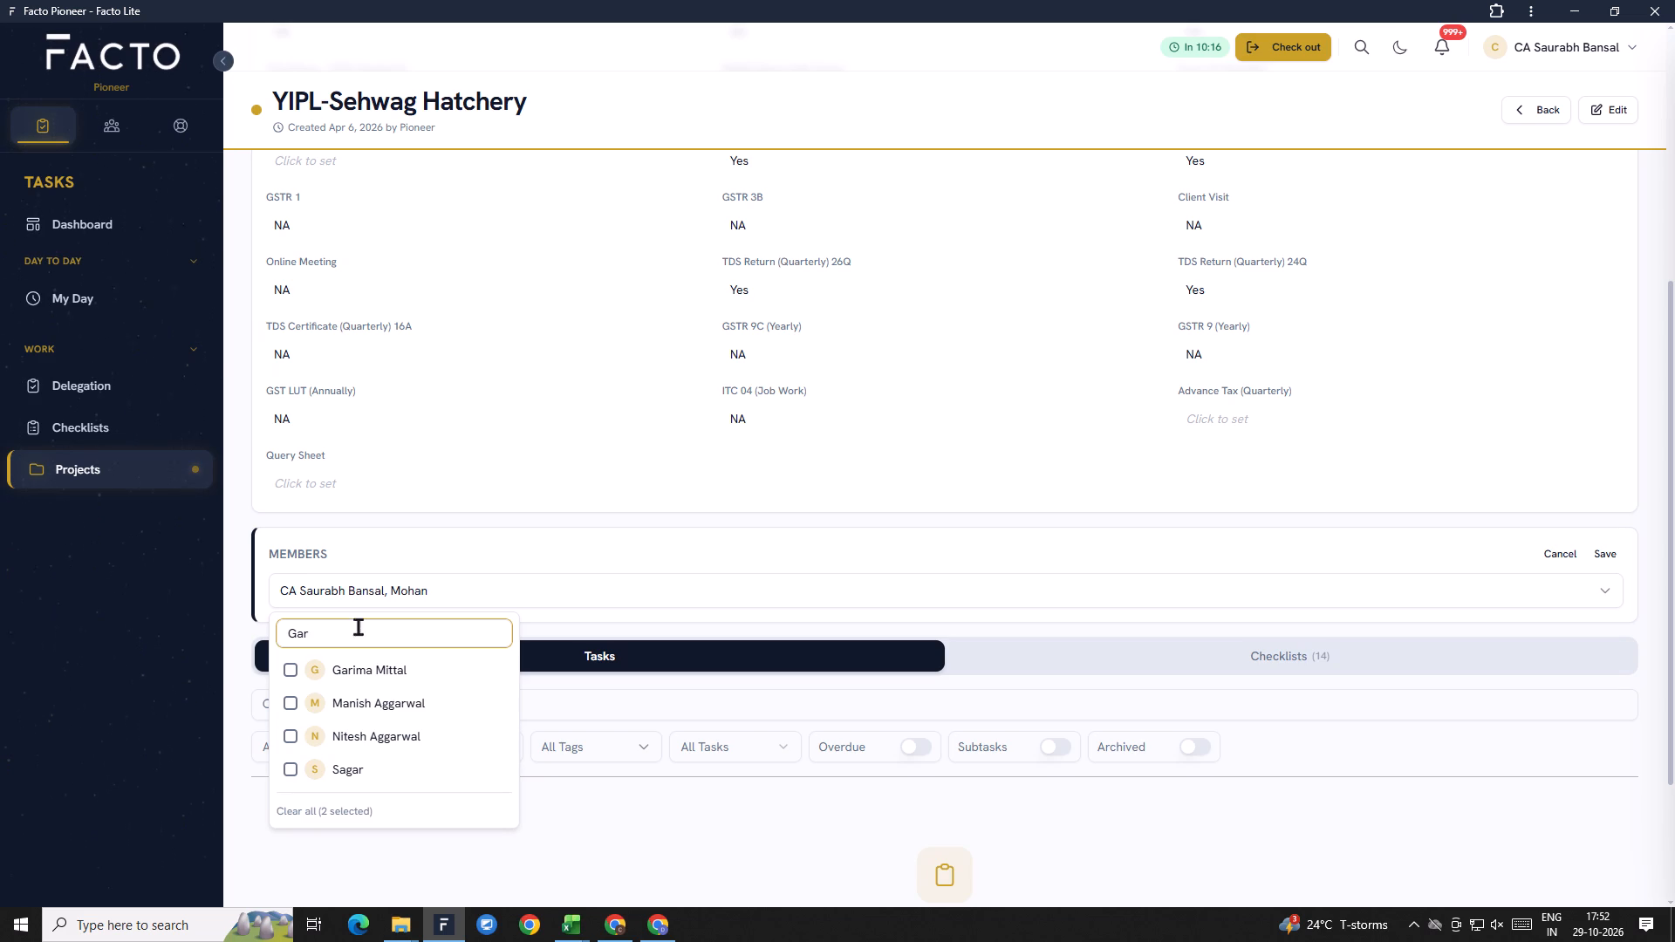
pyautogui.click(354, 666)
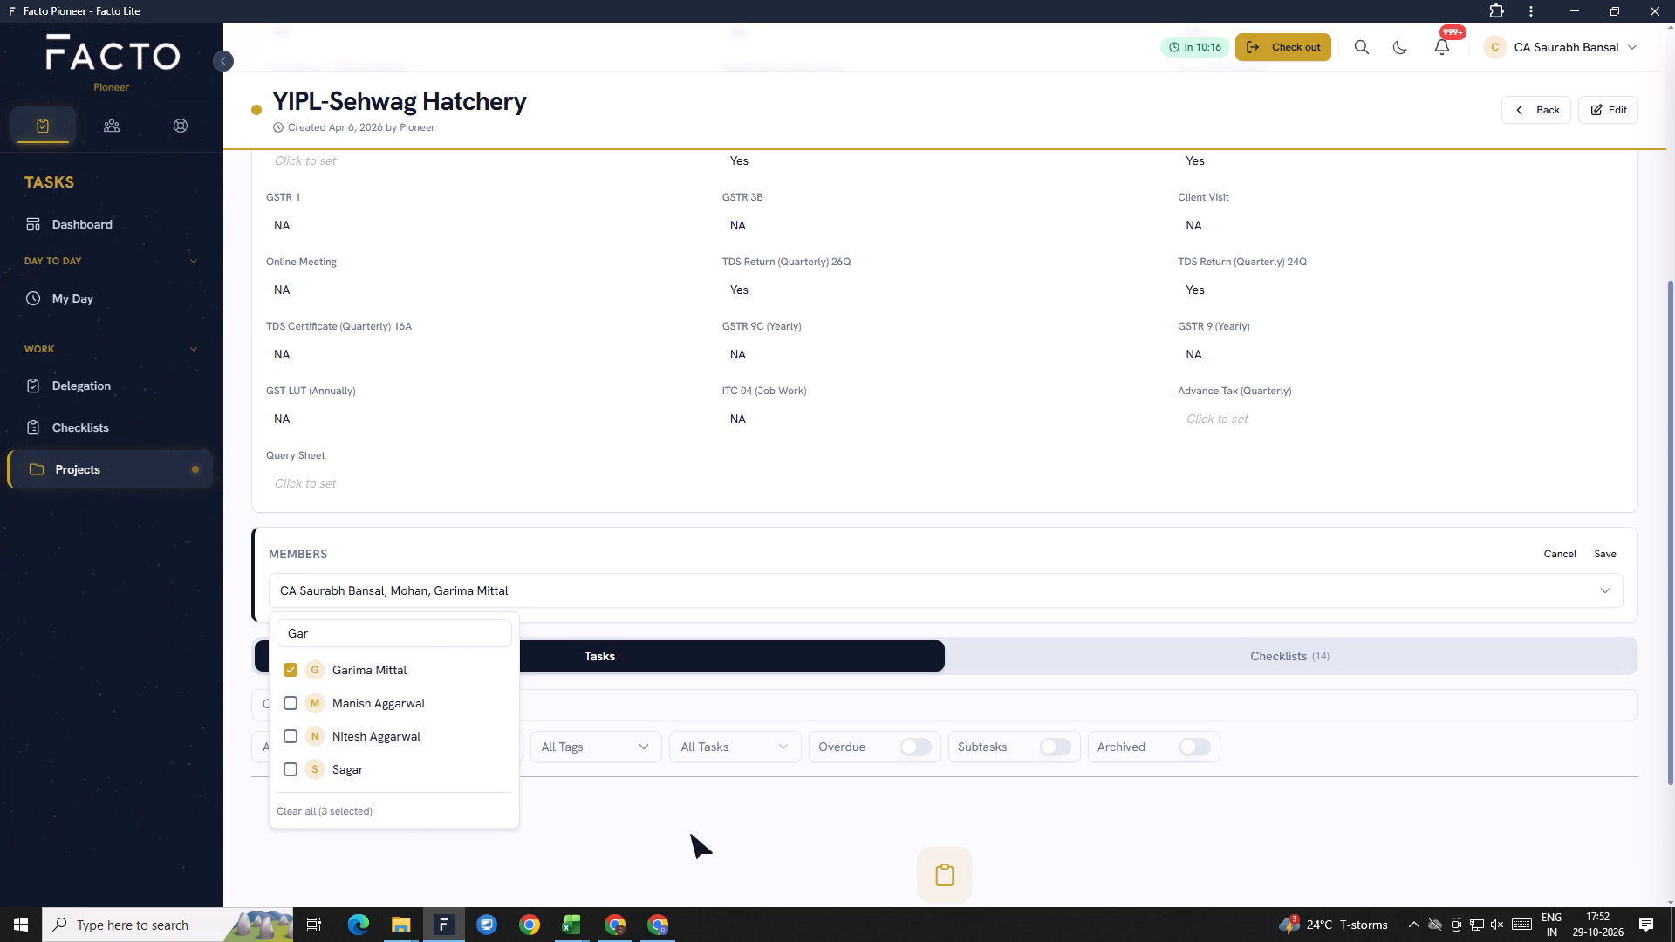
pyautogui.click(691, 835)
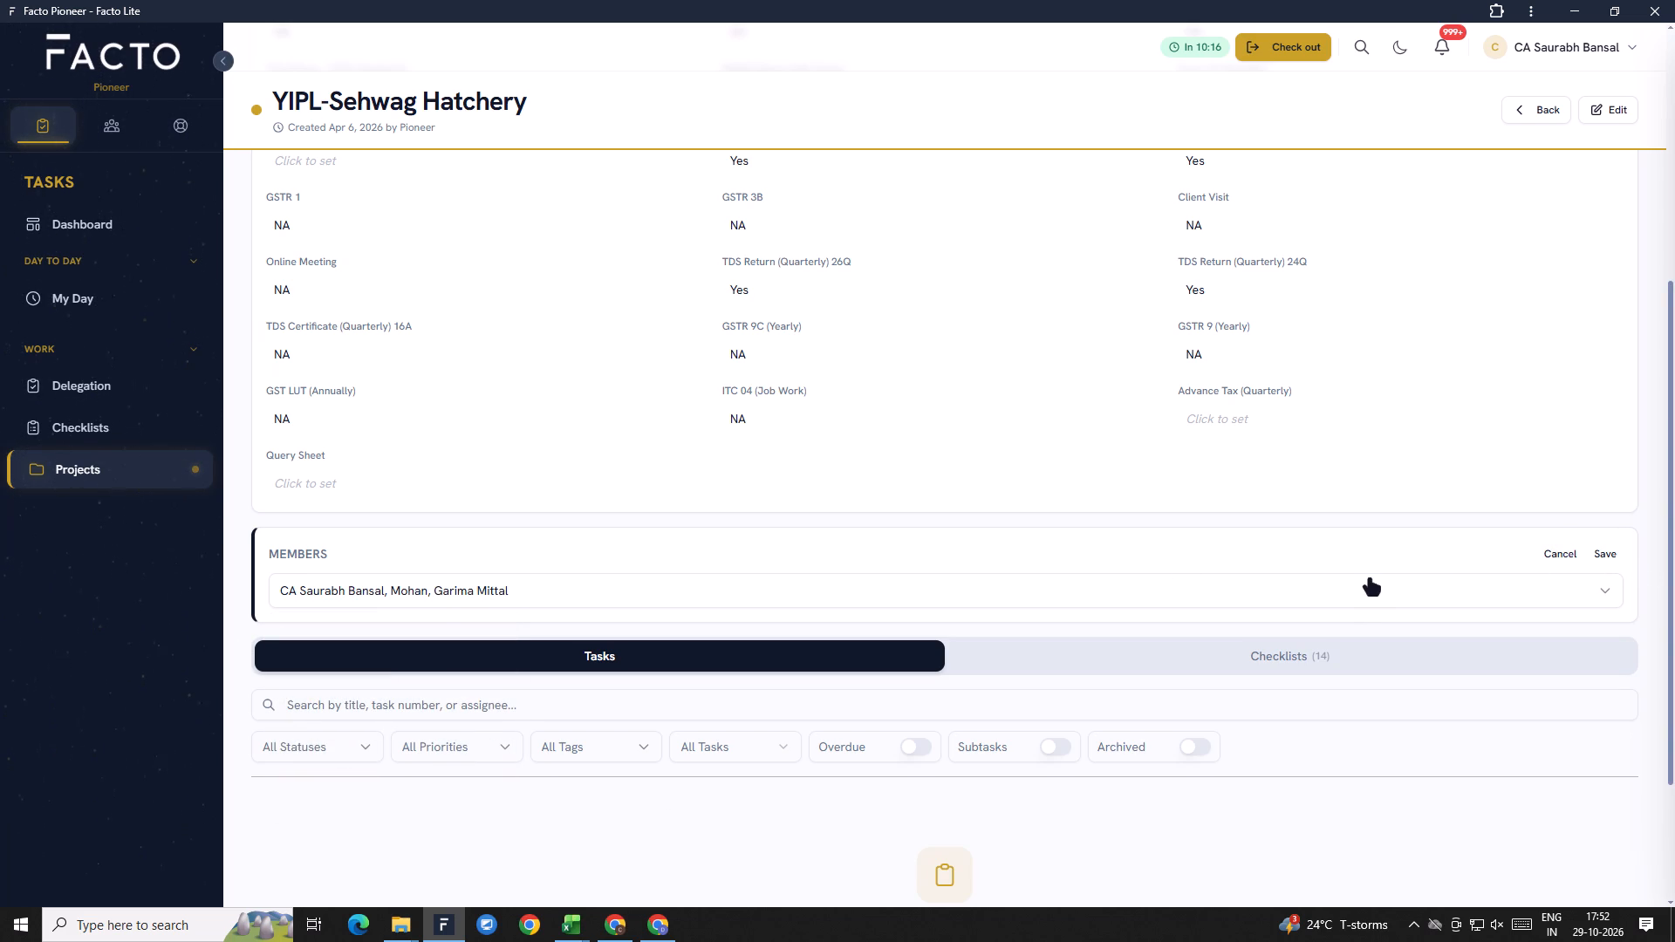
# Search the member picker for "di", add Divyansh back and save the YIPL-Sehwag Hatchery members.
pyautogui.click(1357, 601)
pyautogui.write('di')
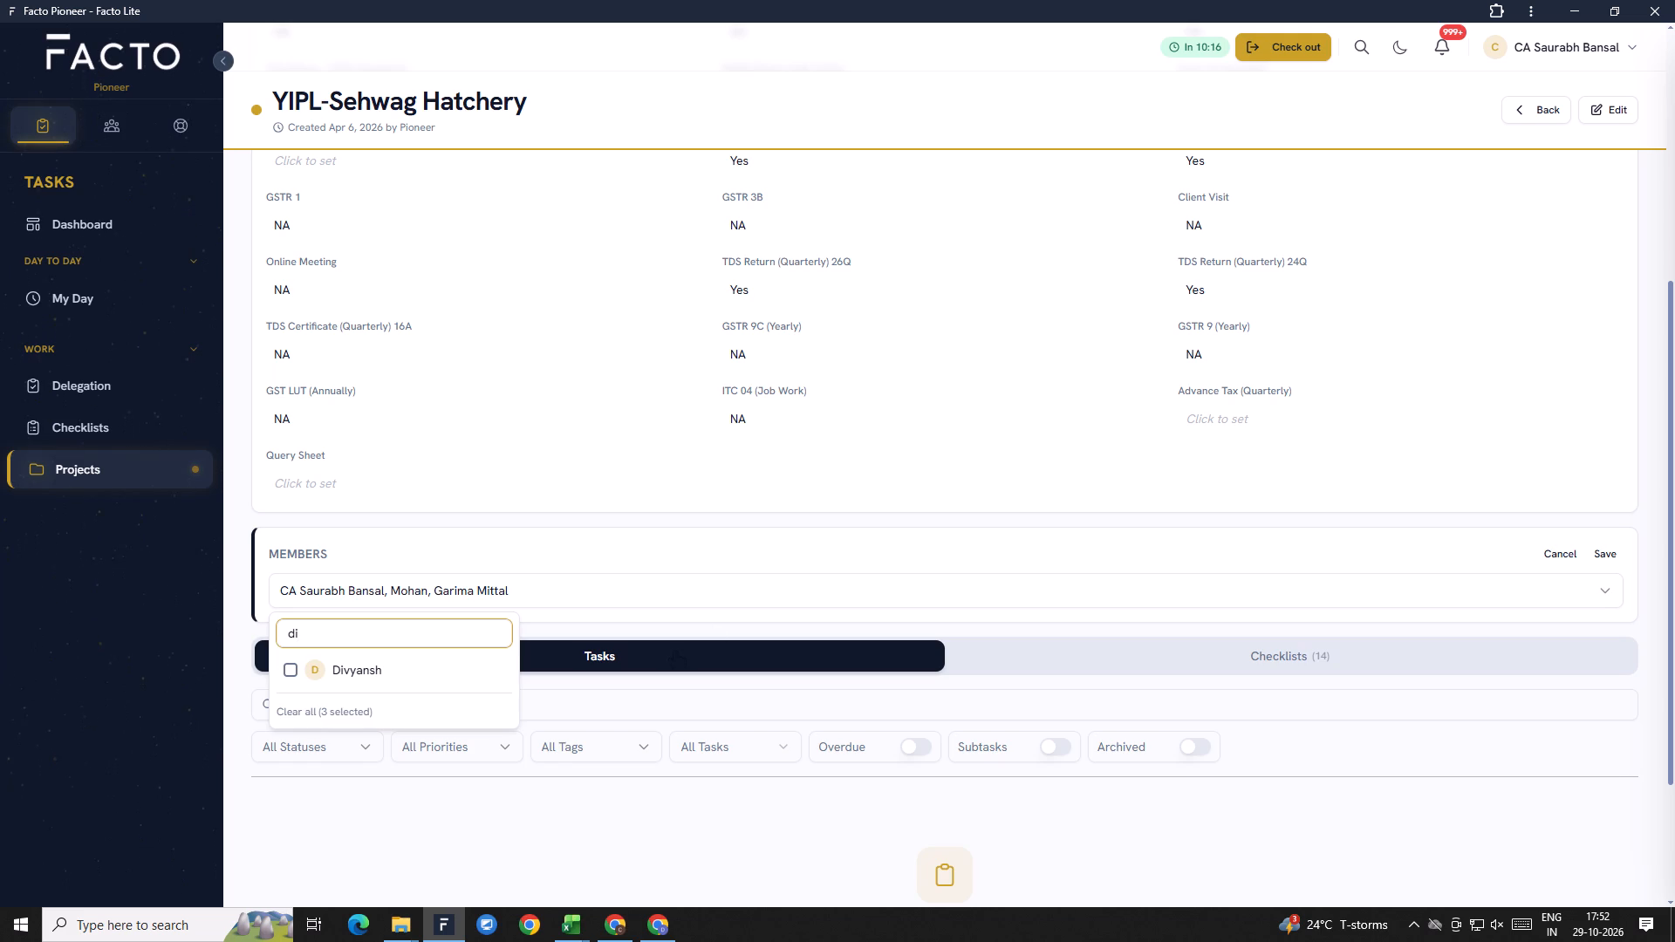
pyautogui.click(351, 663)
pyautogui.click(1602, 560)
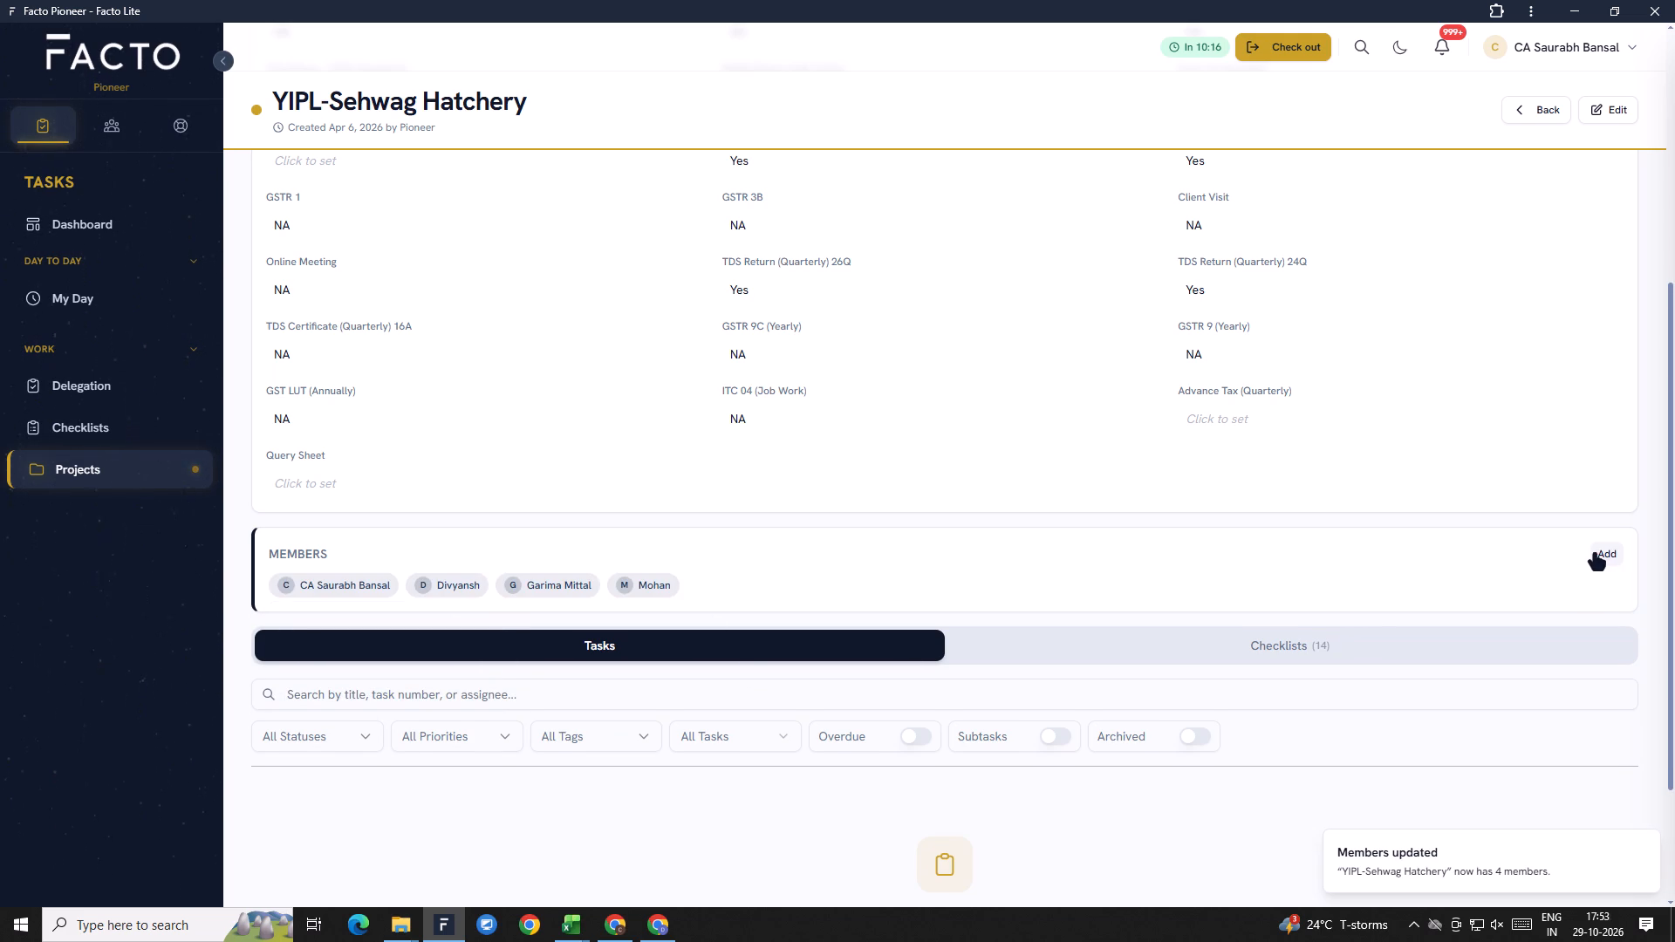
# Return to the project list, reopen YIPL-Yashu Petroleum from its second page and open its members for editing.
pyautogui.scroll(3, 1467, 350)
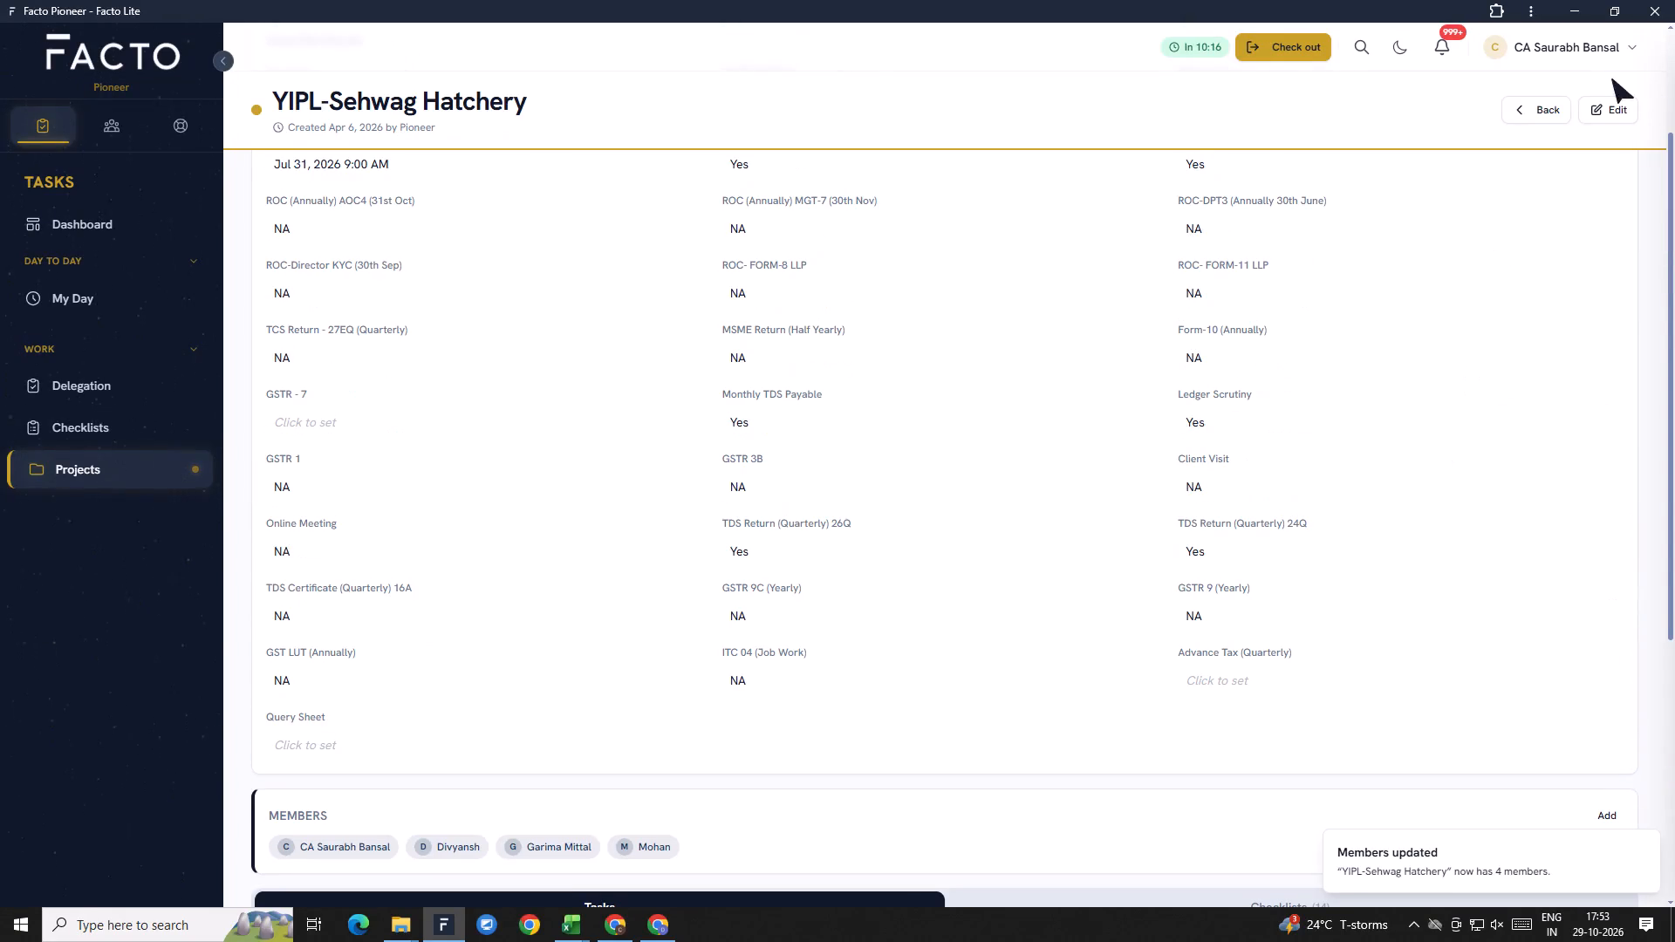
pyautogui.click(1552, 104)
pyautogui.scroll(-2, 344, 742)
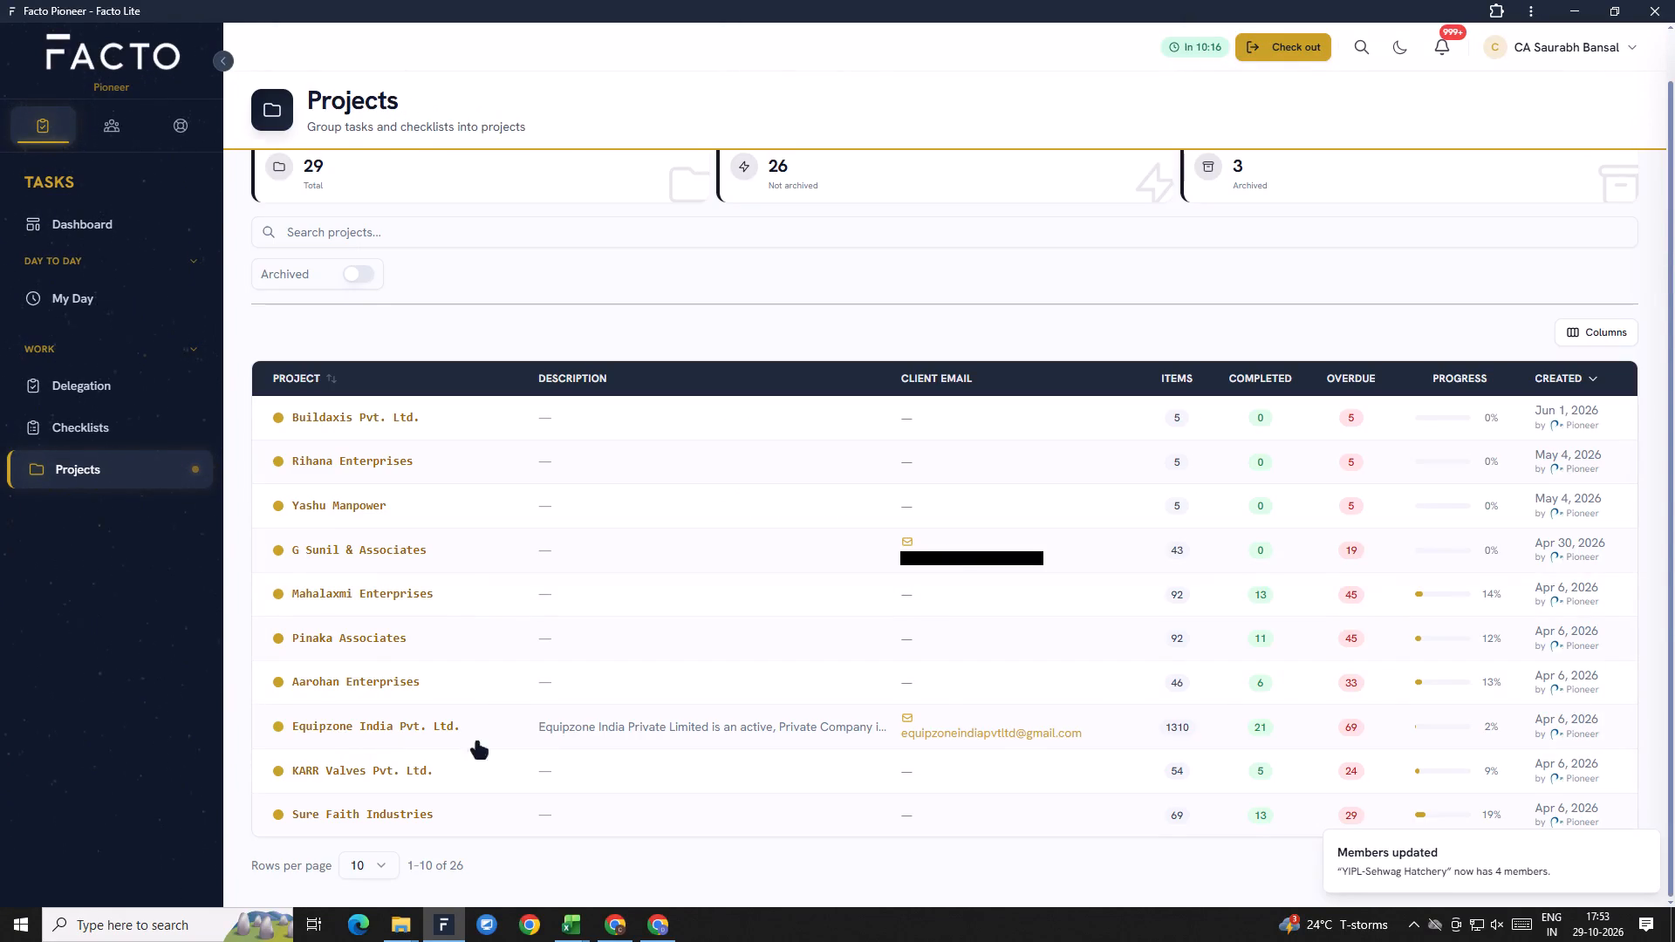
pyautogui.click(1642, 843)
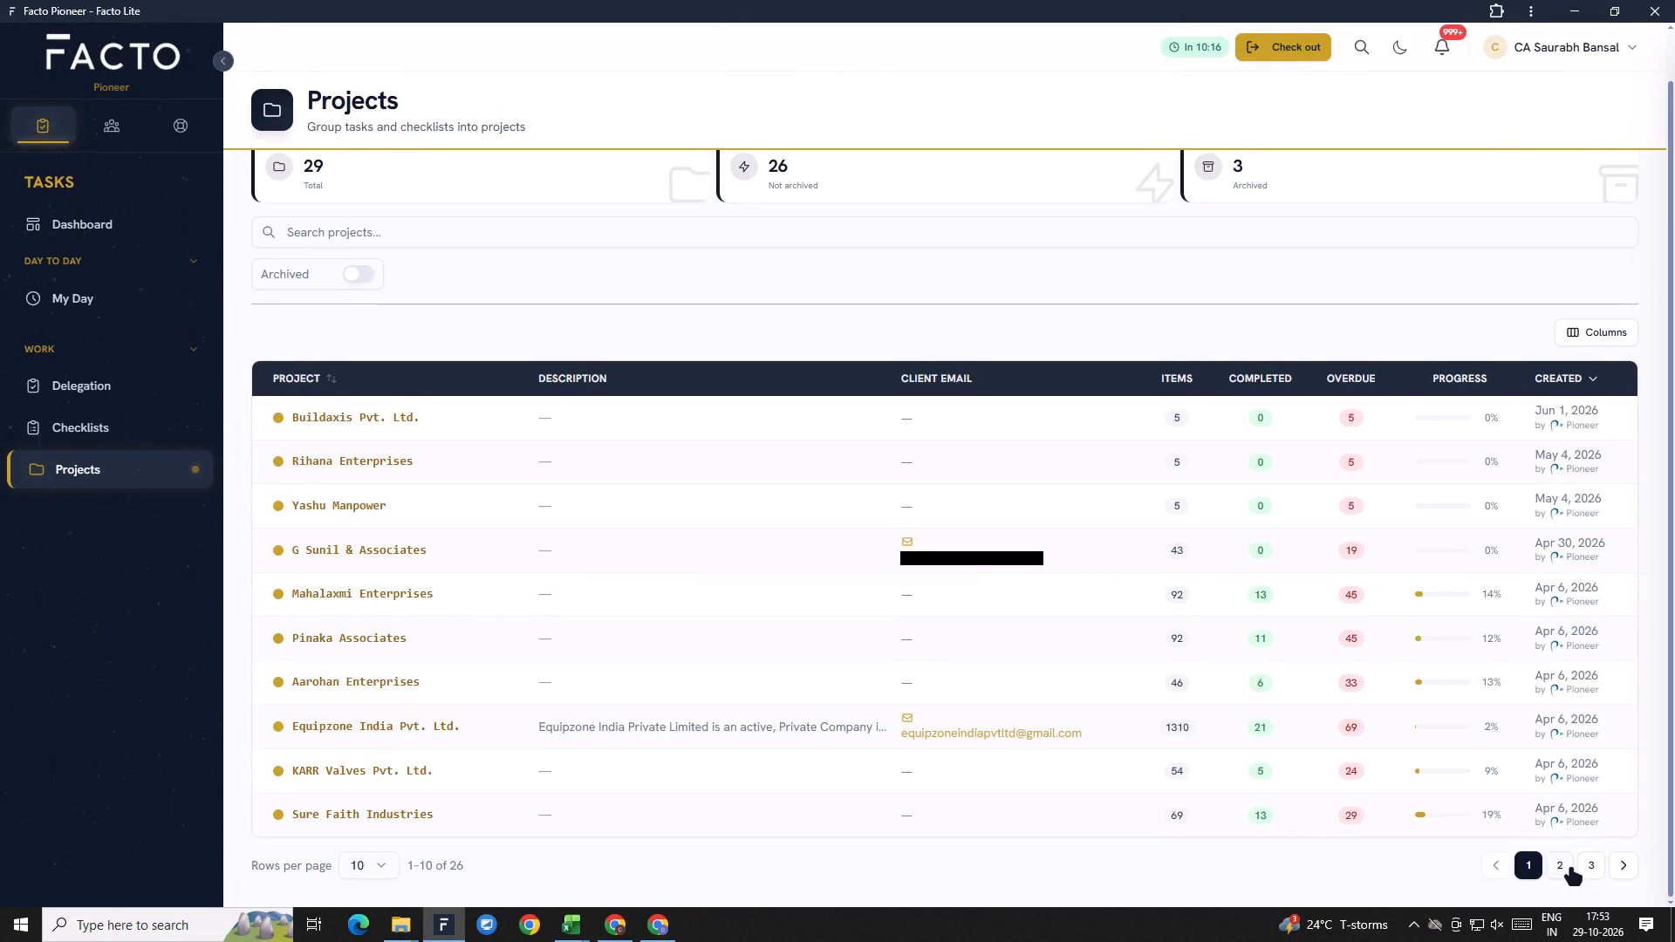
pyautogui.click(1571, 870)
pyautogui.click(417, 677)
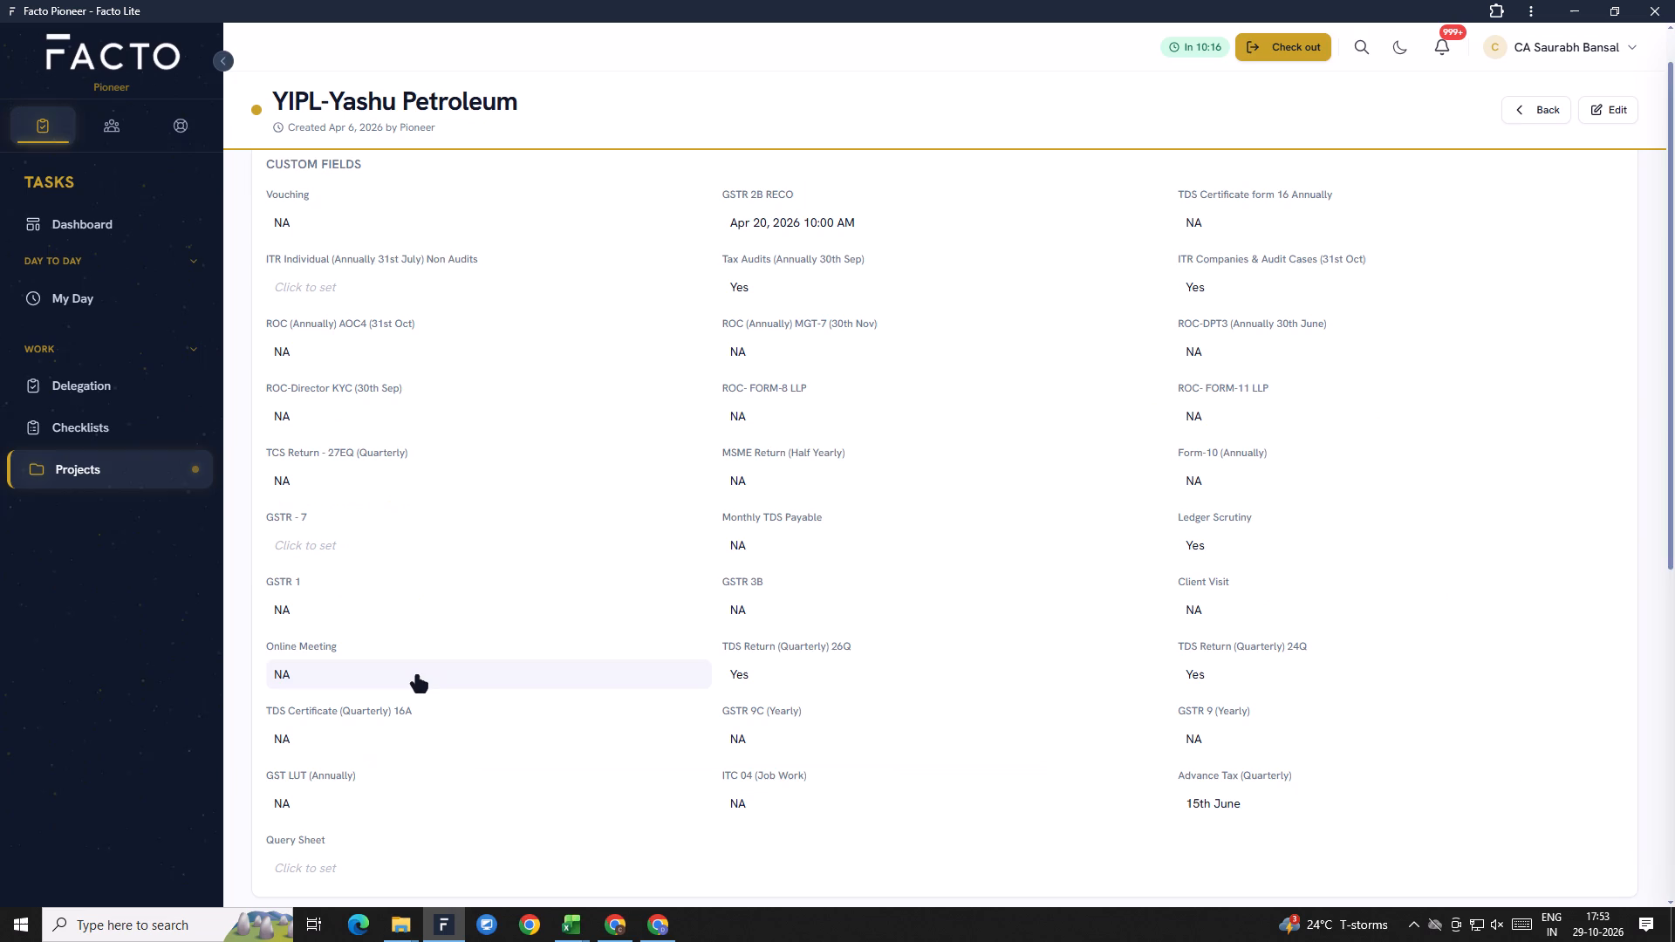
pyautogui.scroll(-6, 1527, 577)
pyautogui.click(1619, 413)
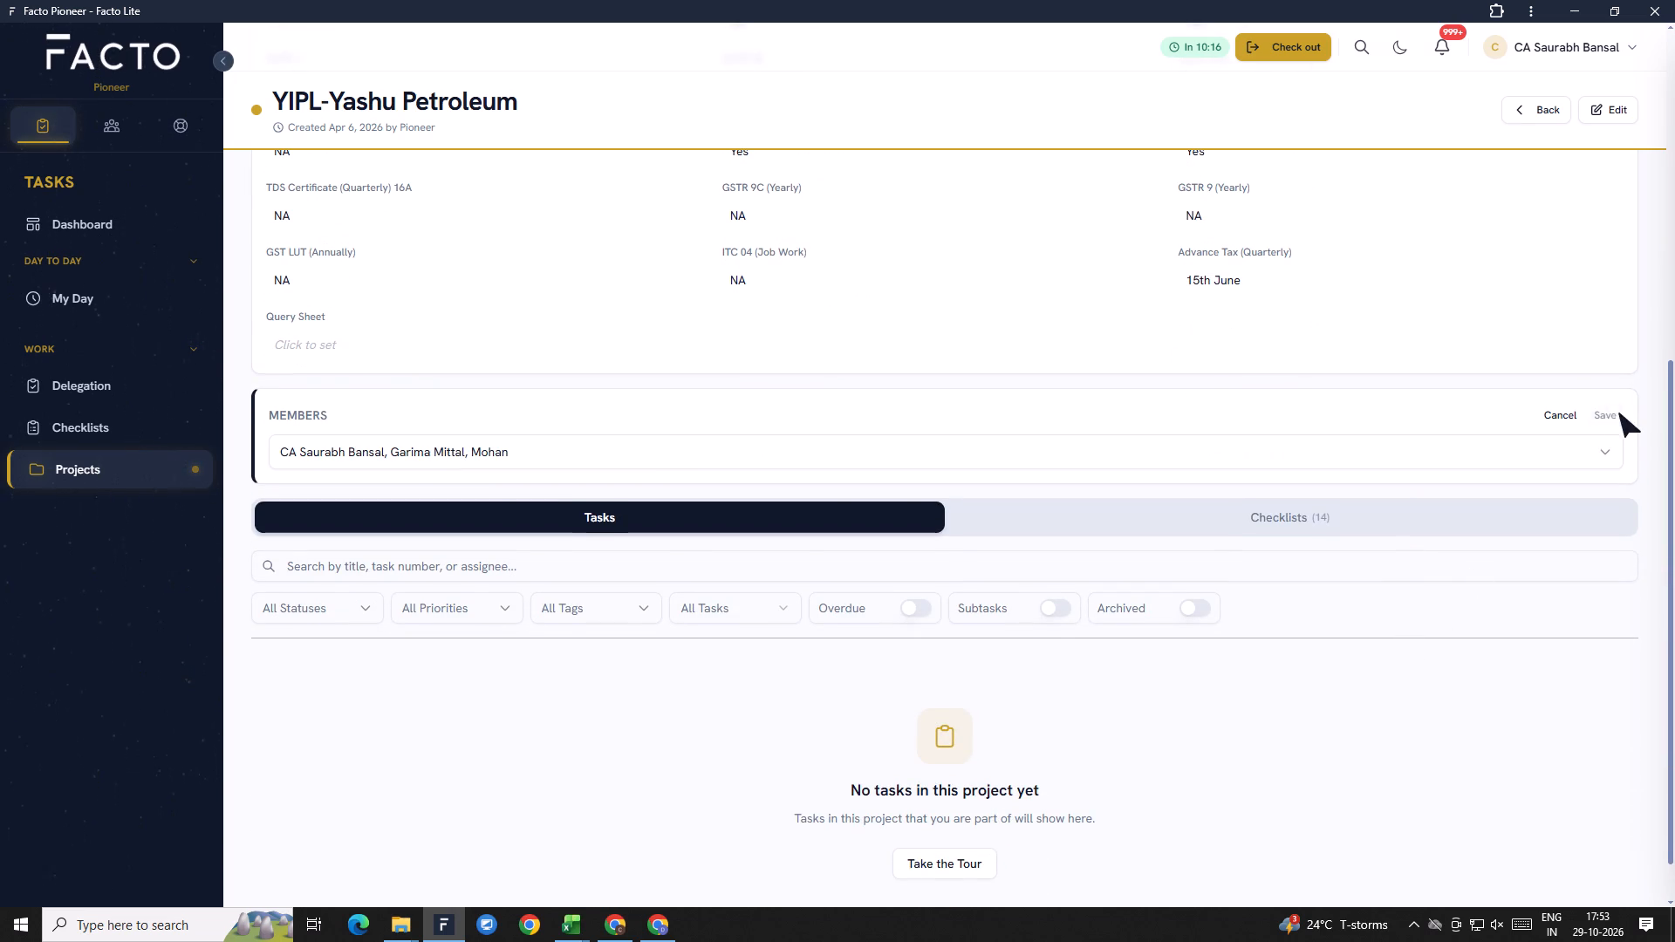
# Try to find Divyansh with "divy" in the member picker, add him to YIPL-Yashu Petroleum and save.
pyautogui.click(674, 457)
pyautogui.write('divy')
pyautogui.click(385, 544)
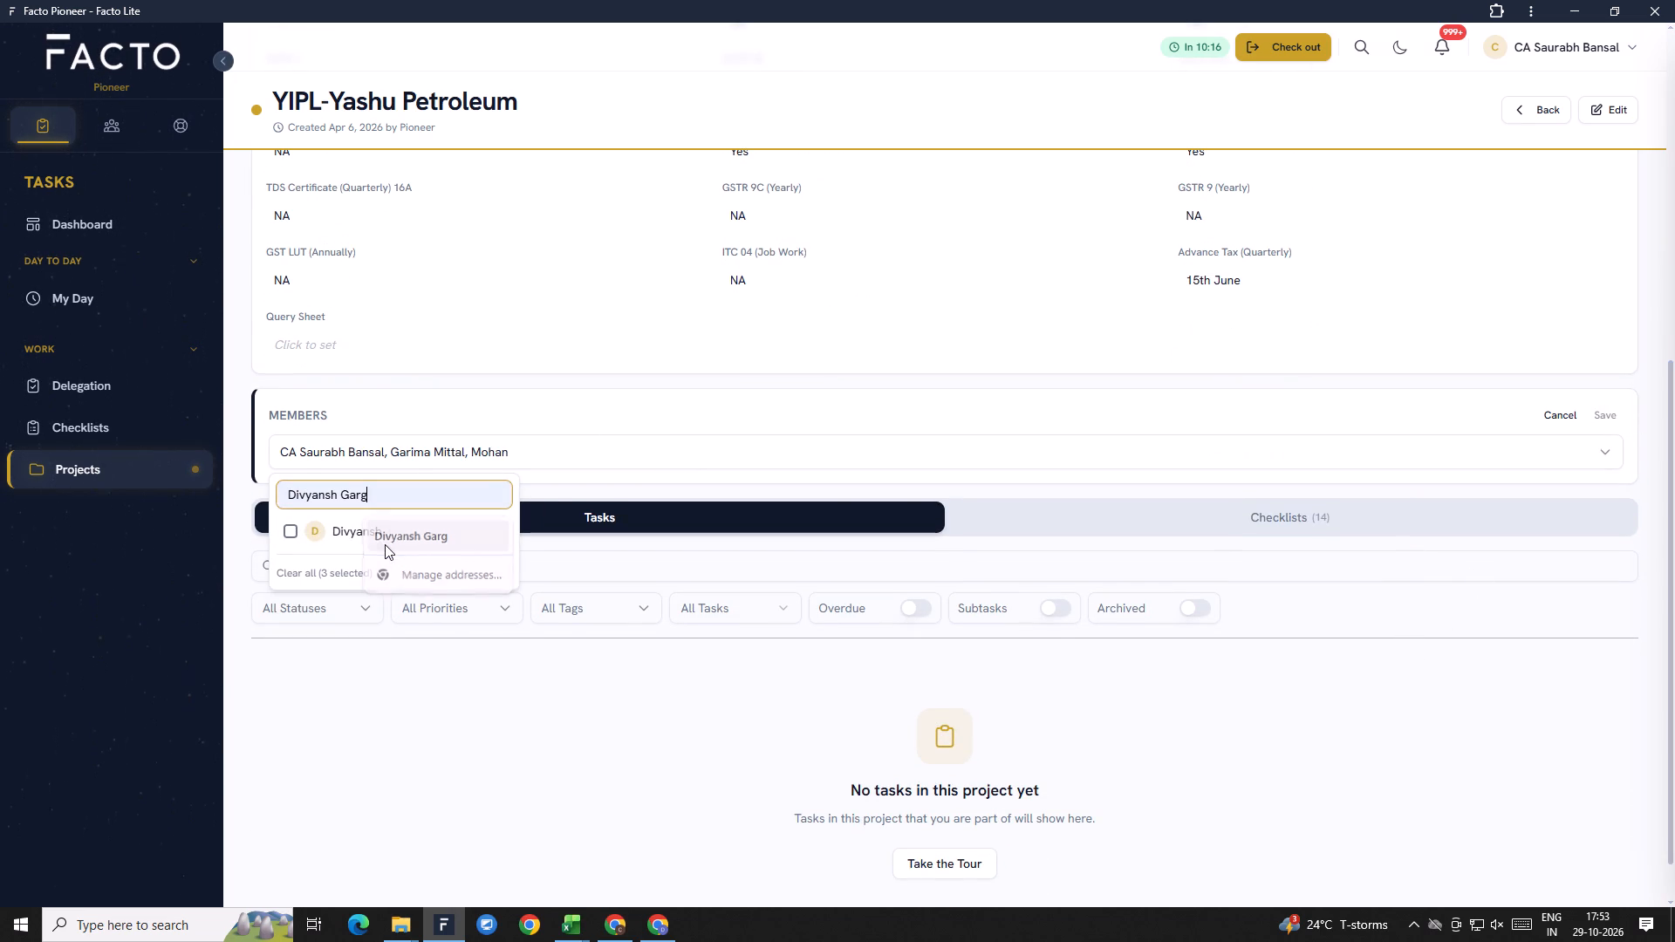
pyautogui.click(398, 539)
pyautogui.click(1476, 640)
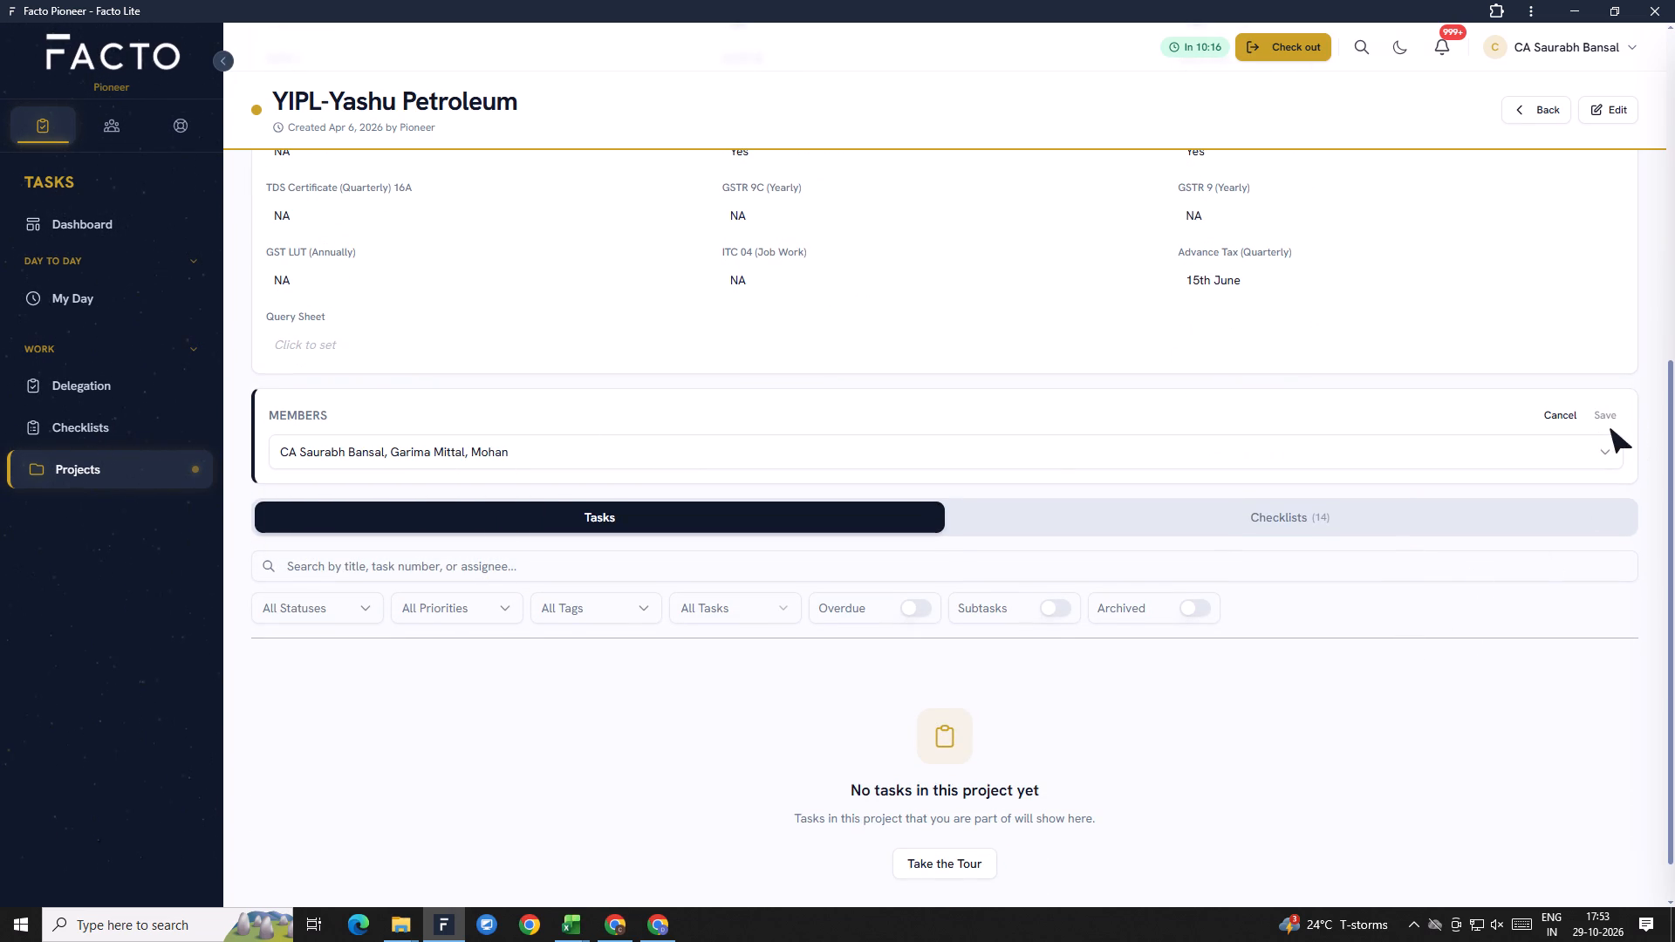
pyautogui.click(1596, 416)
# Shorten the member search to "Divyansh", add Divyansh to the YIPL-Yashu Petroleum members and save.
pyautogui.click(615, 463)
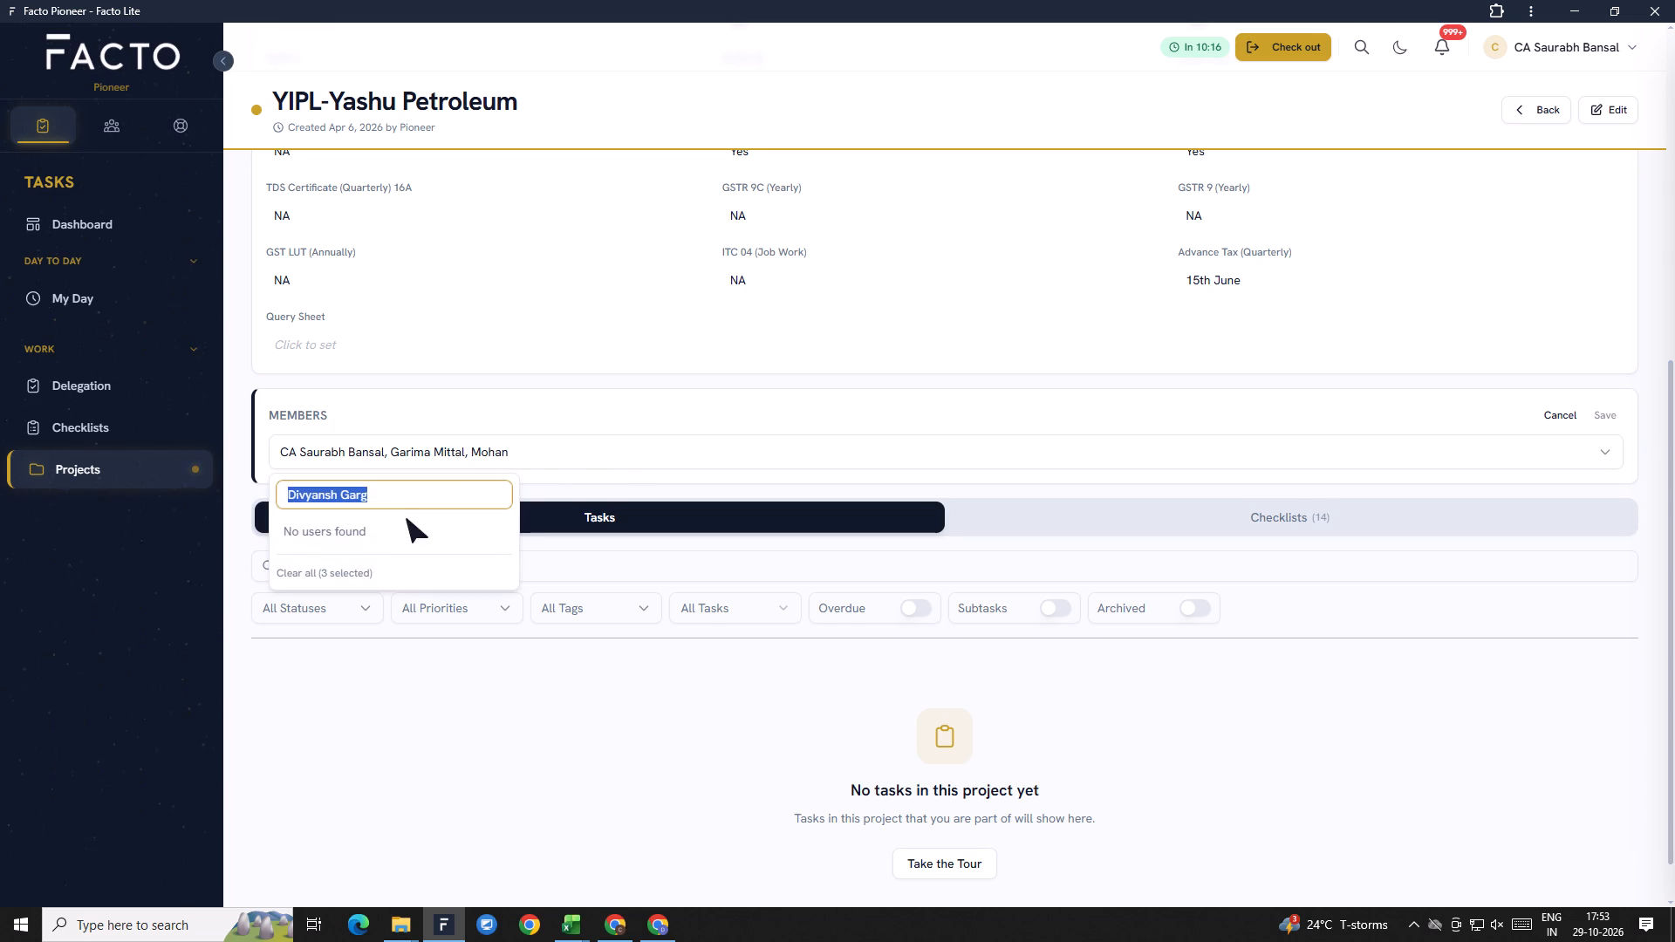
pyautogui.click(392, 500)
pyautogui.press('BackSpace')
pyautogui.press('BackSpace')
pyautogui.press('BackSpace')
pyautogui.press('BackSpace')
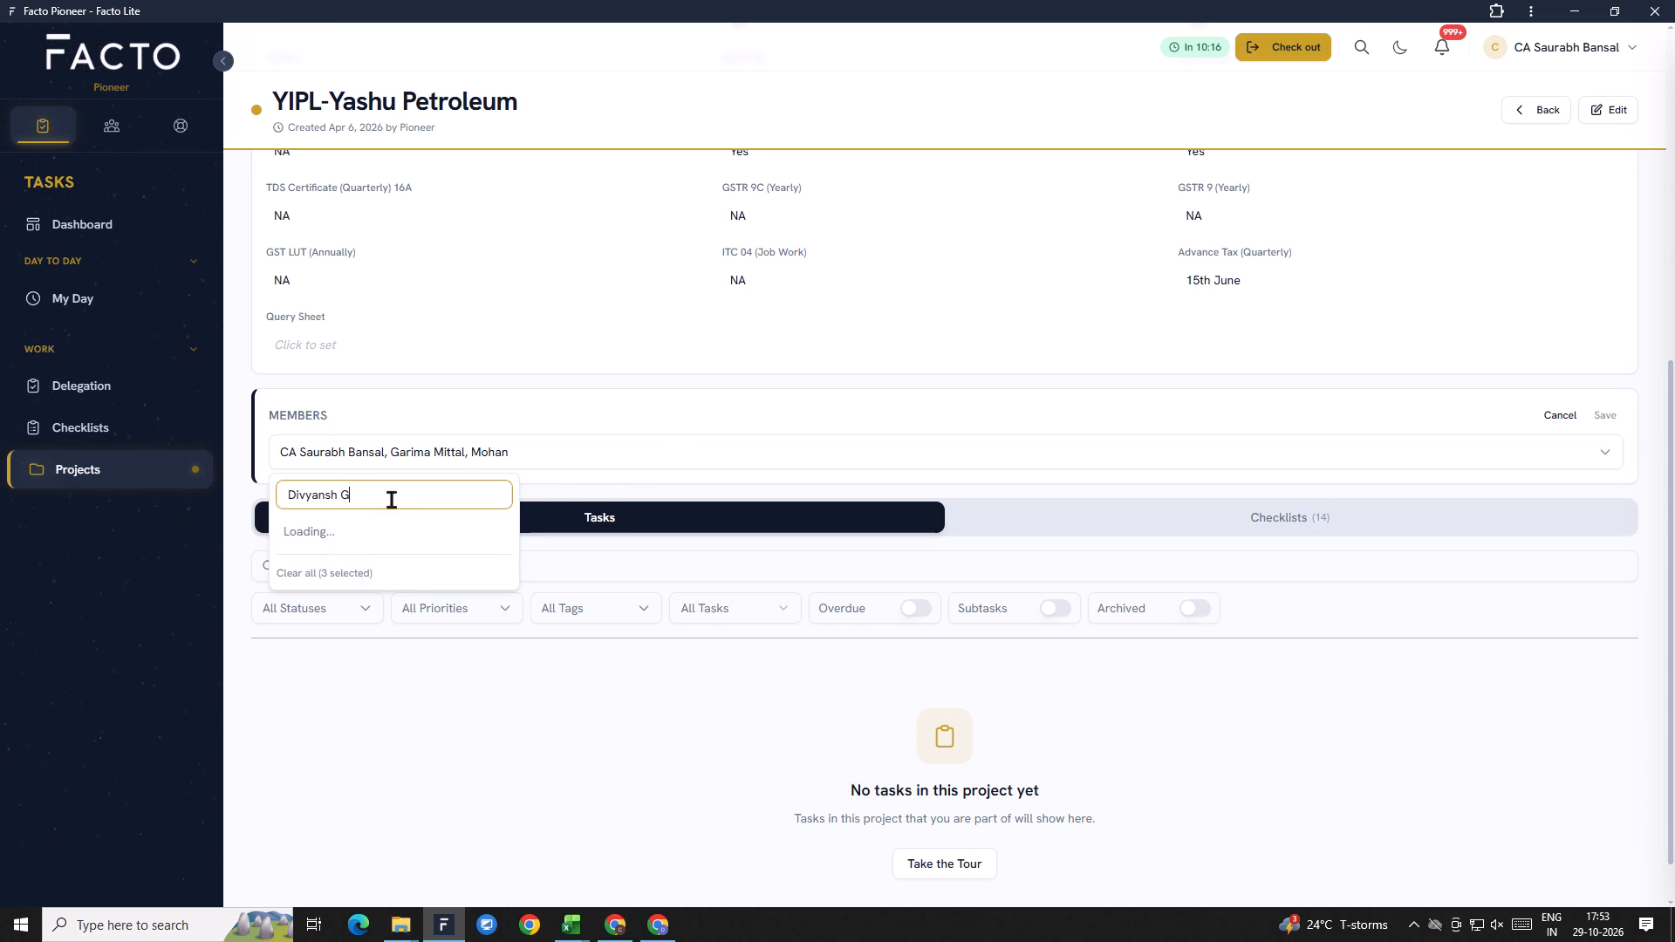
pyautogui.press('BackSpace')
pyautogui.click(301, 536)
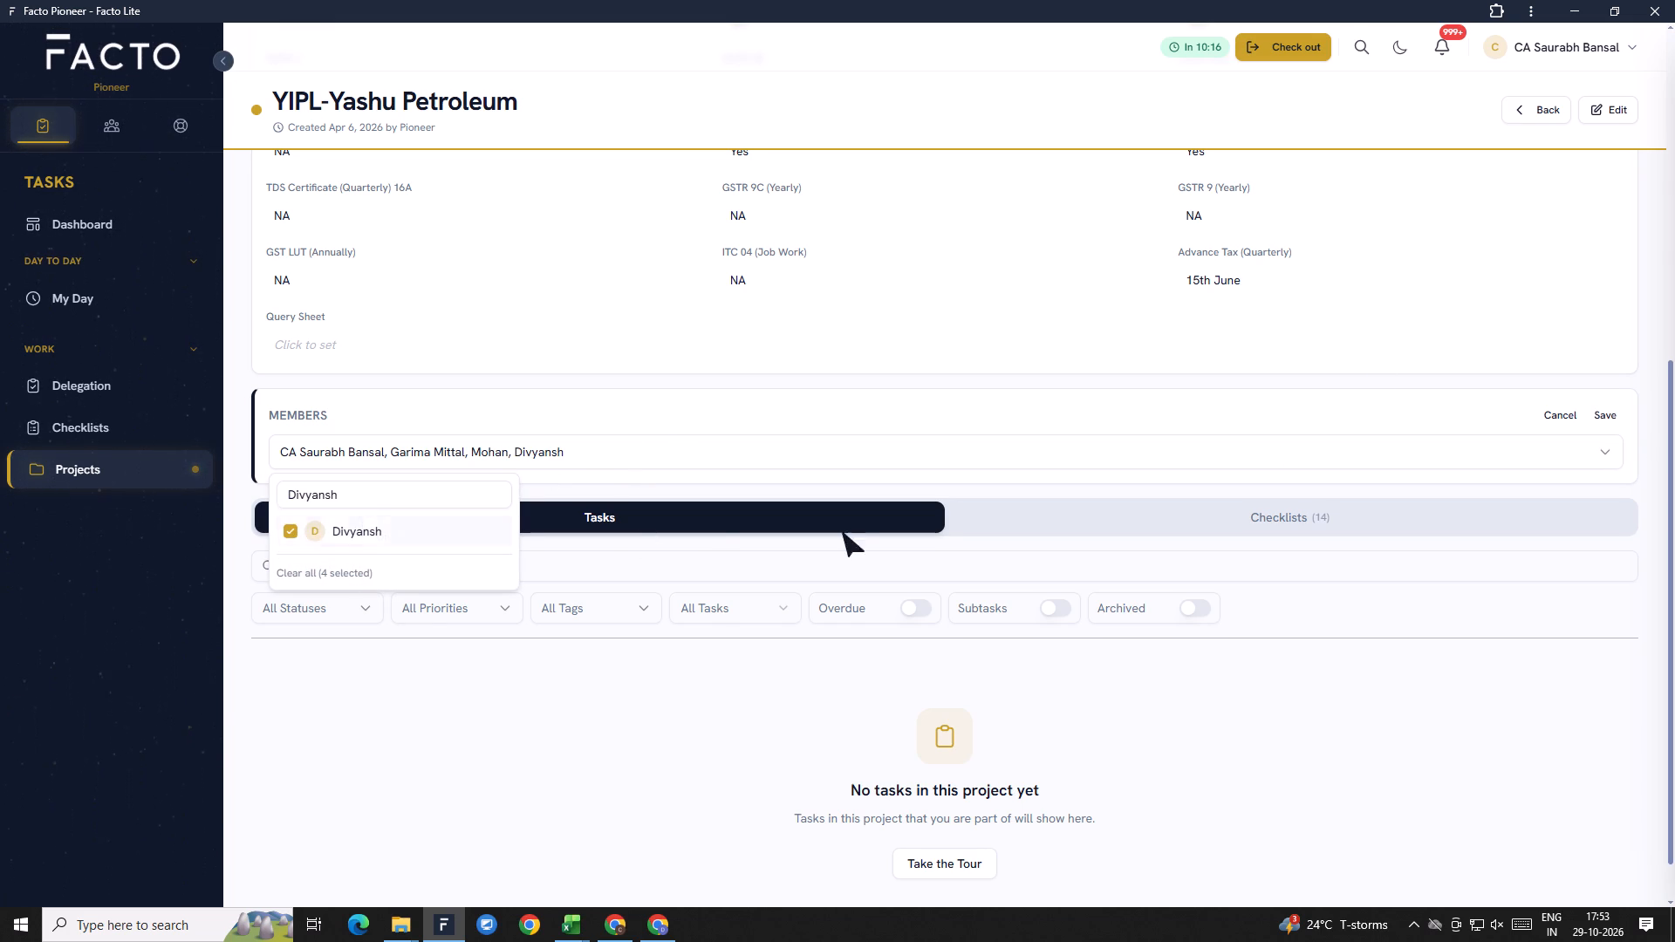
pyautogui.click(1606, 416)
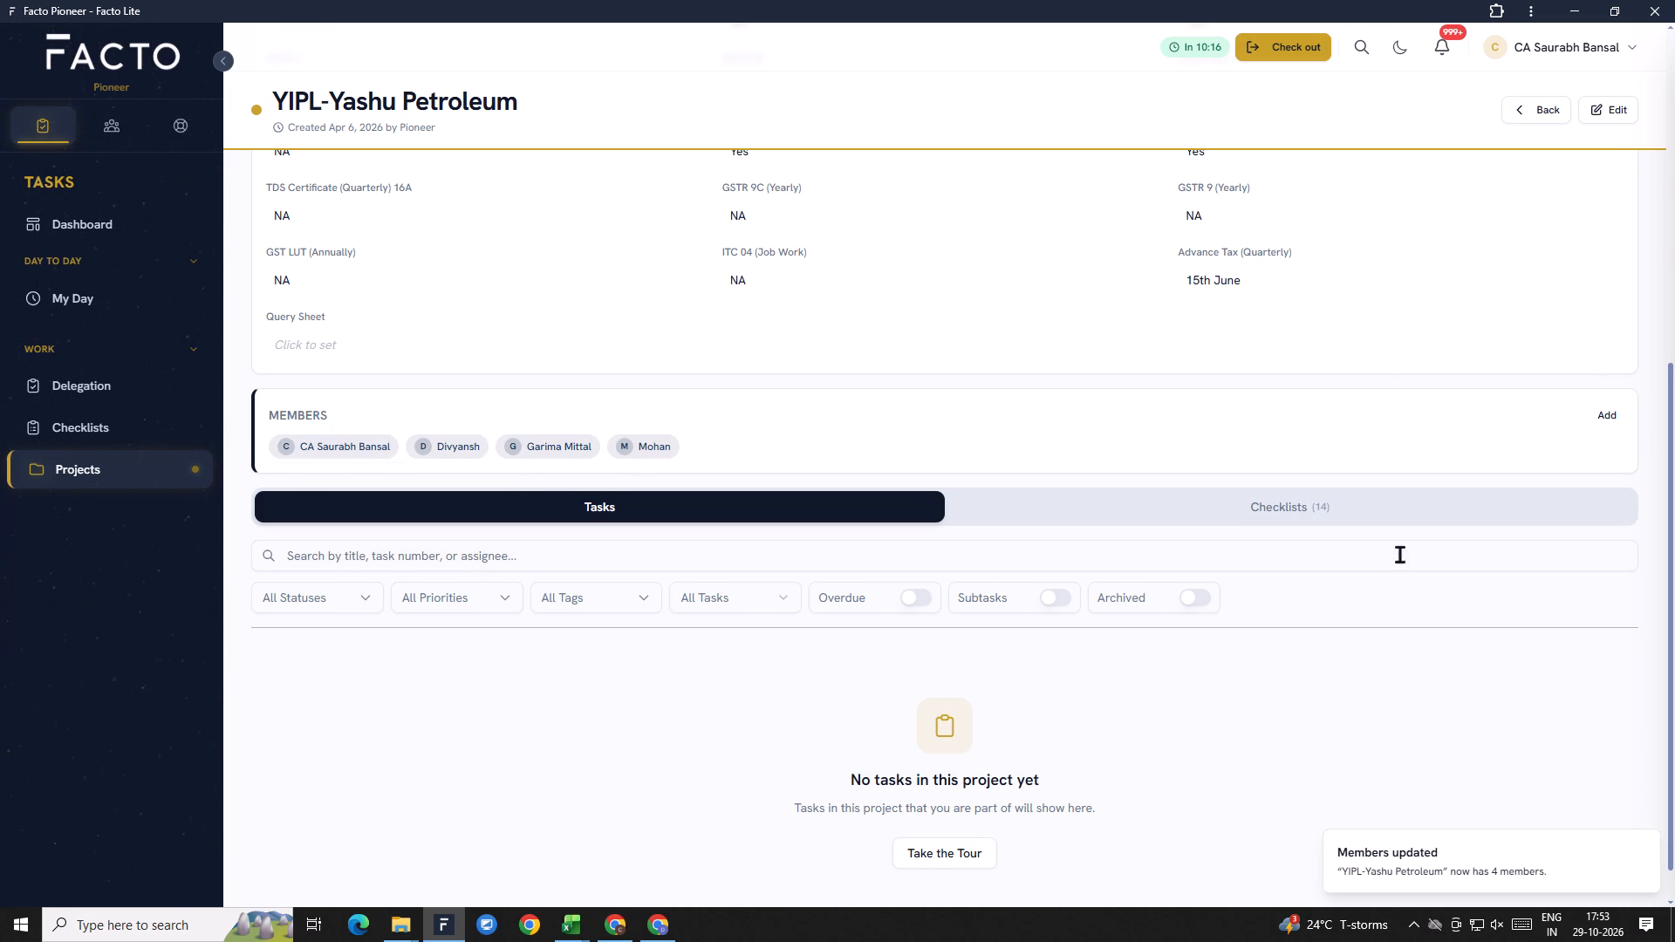
# Return to the project list and open Yashu Iron Private Limited from its second page, down to its members.
pyautogui.scroll(3, 1593, 222)
pyautogui.click(1543, 121)
pyautogui.scroll(-5, 1516, 490)
pyautogui.click(1638, 843)
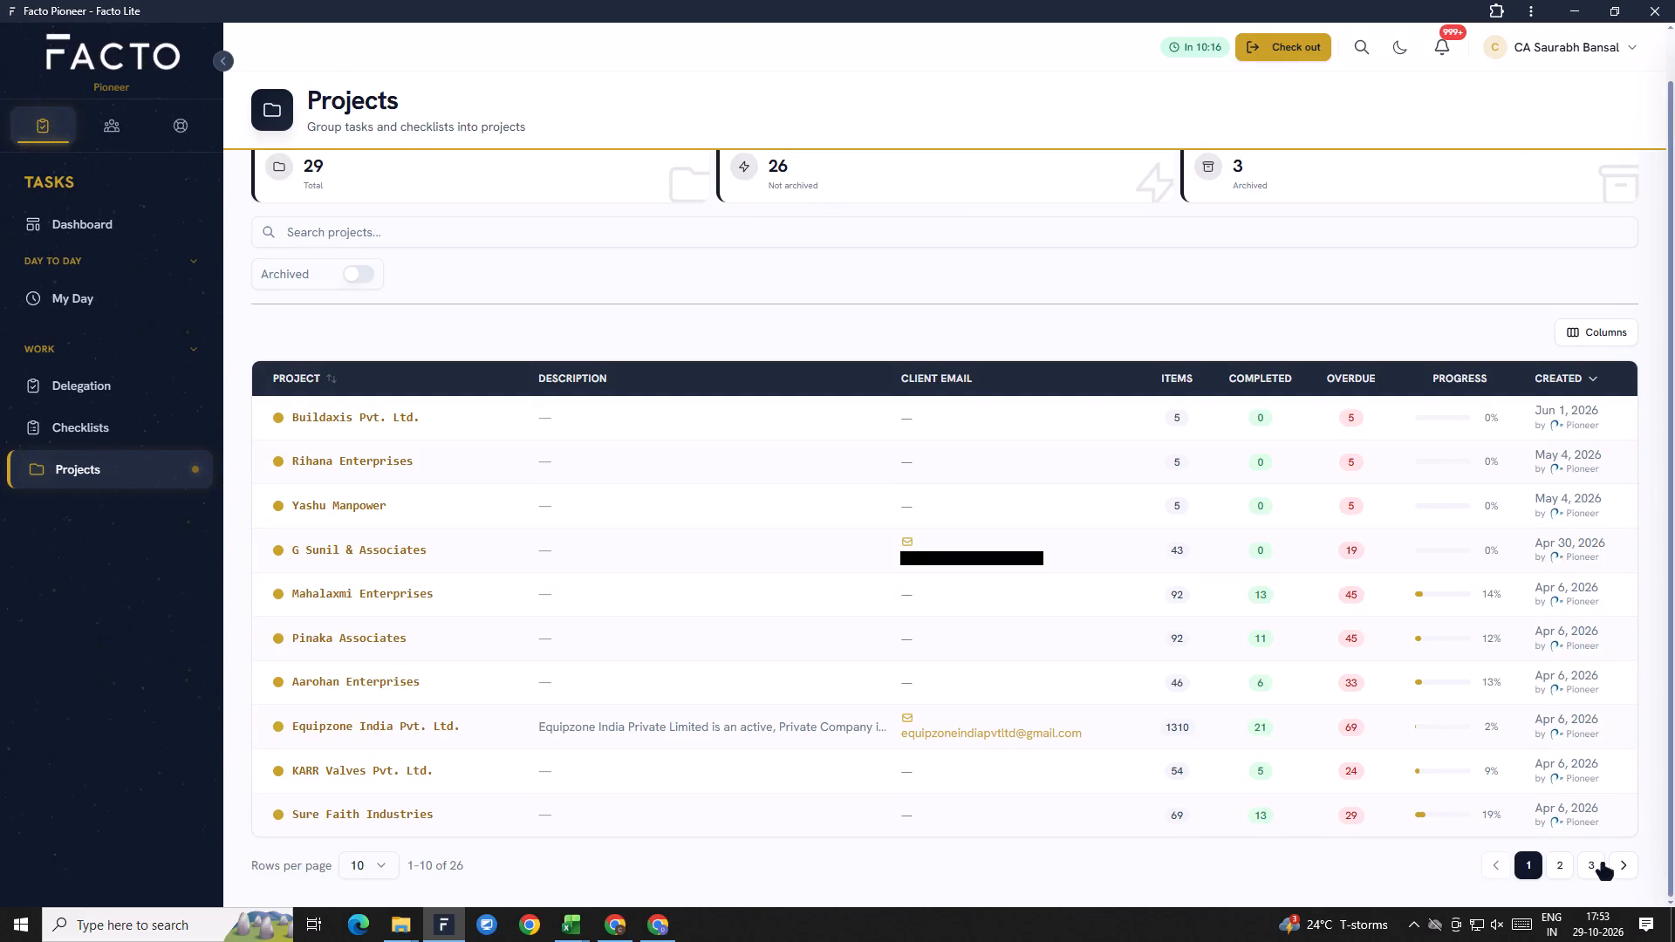
pyautogui.click(1554, 868)
pyautogui.scroll(-4, 530, 747)
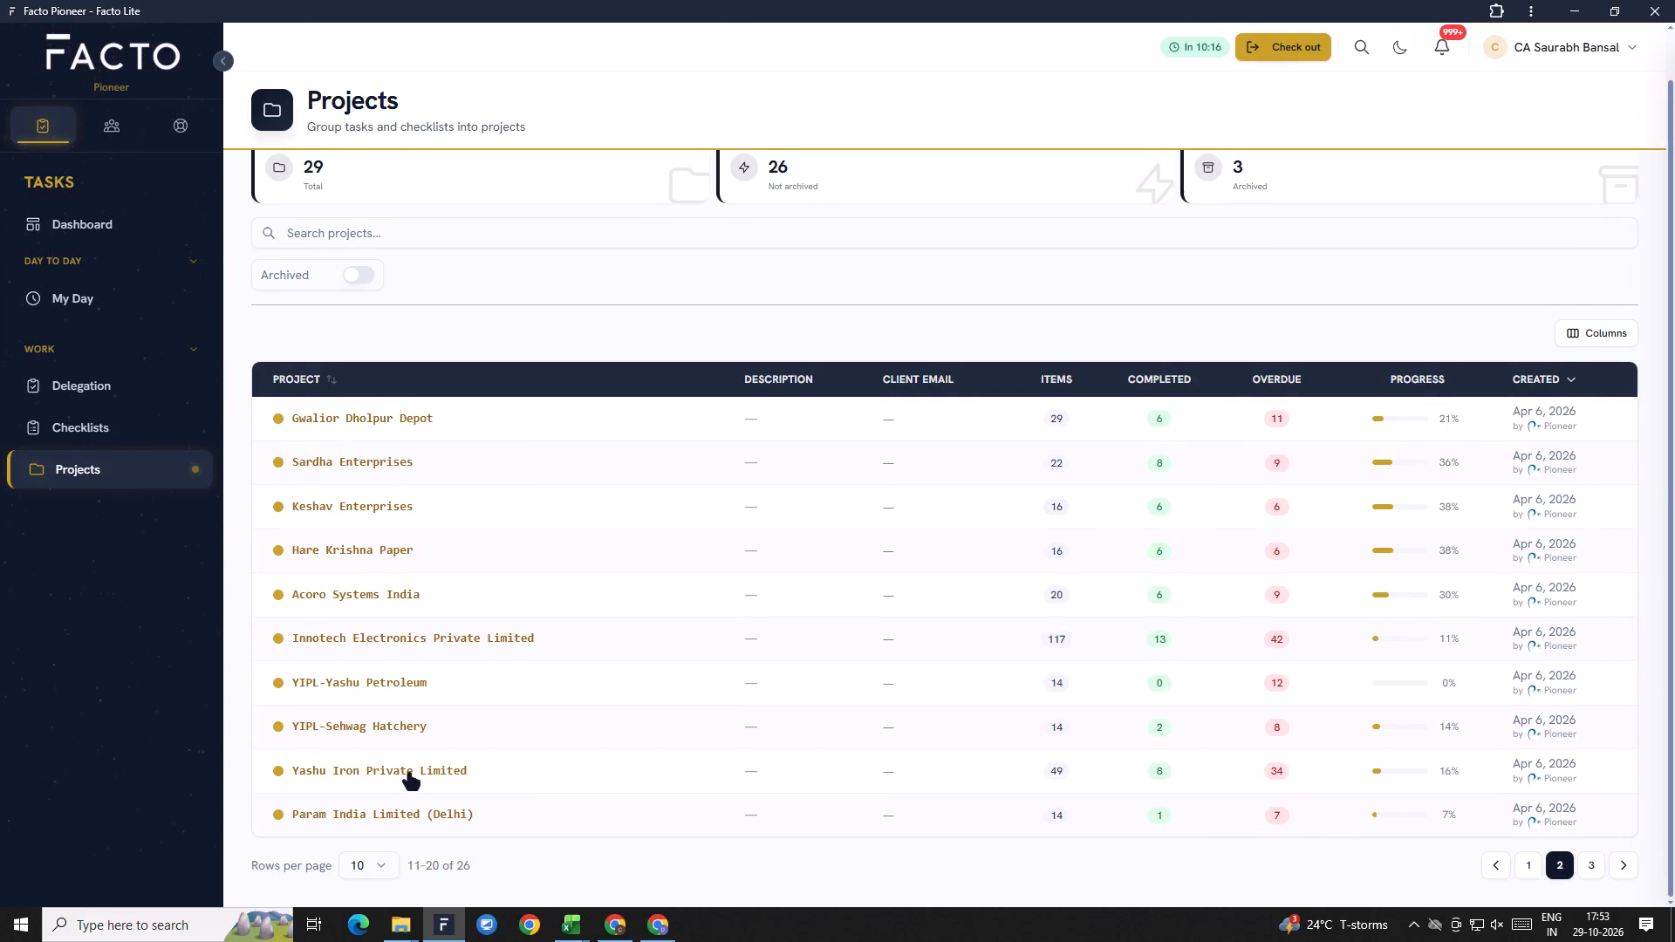
pyautogui.hotkey('alt', 'Tab')
pyautogui.hotkey('alt', 'Tab')
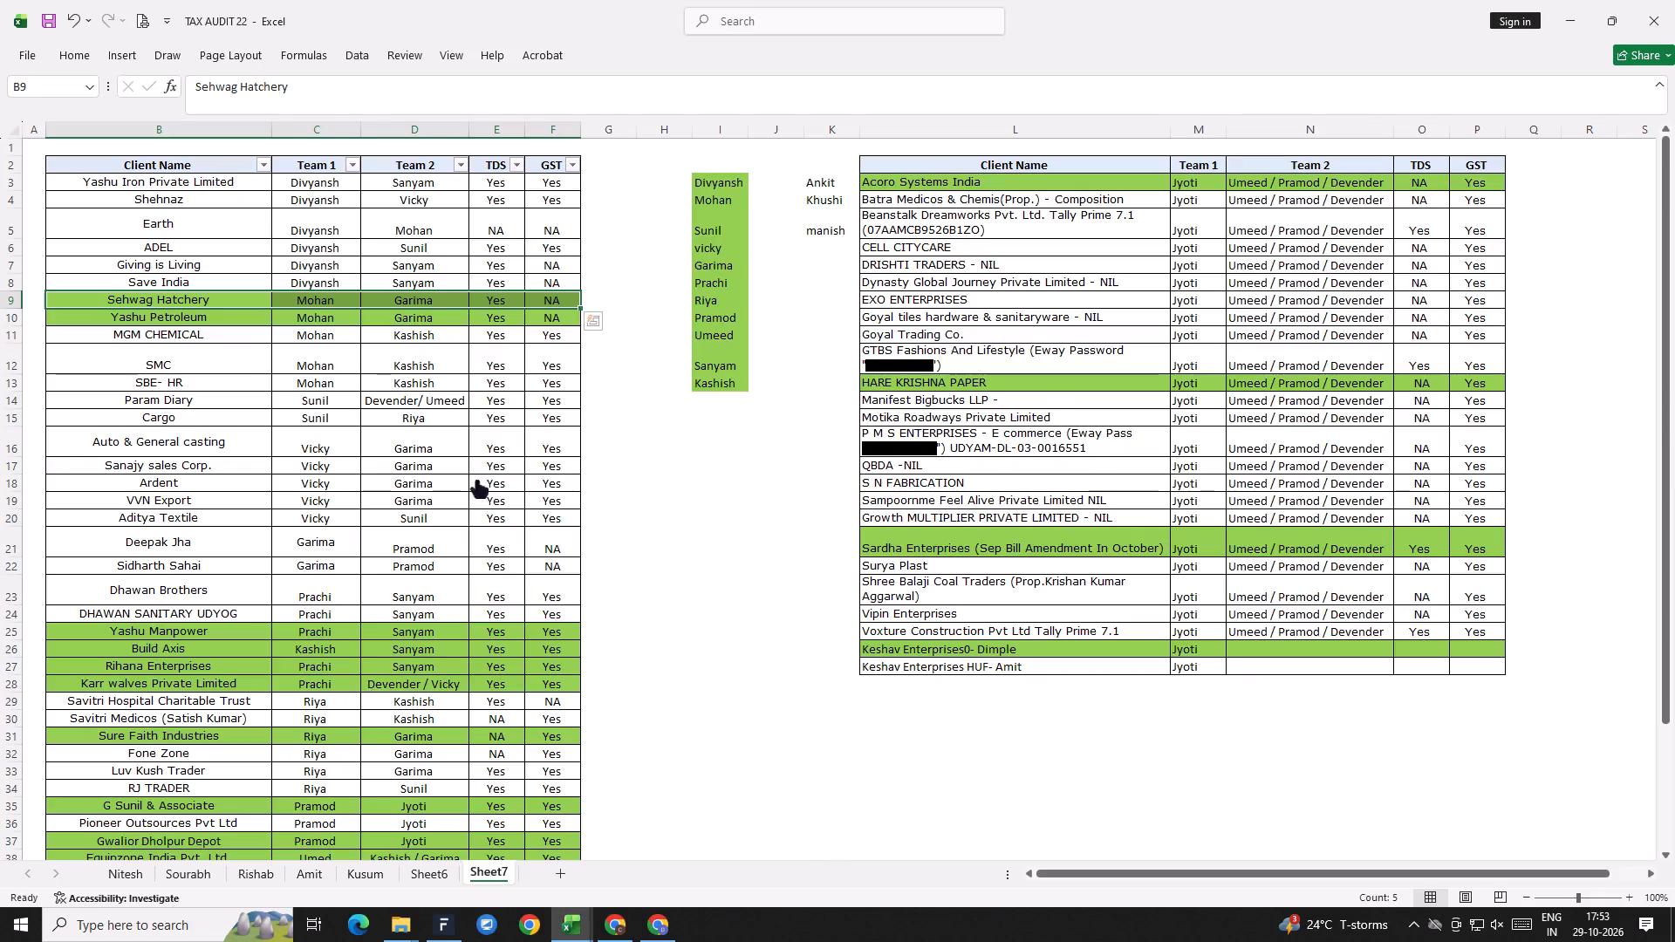
pyautogui.click(399, 772)
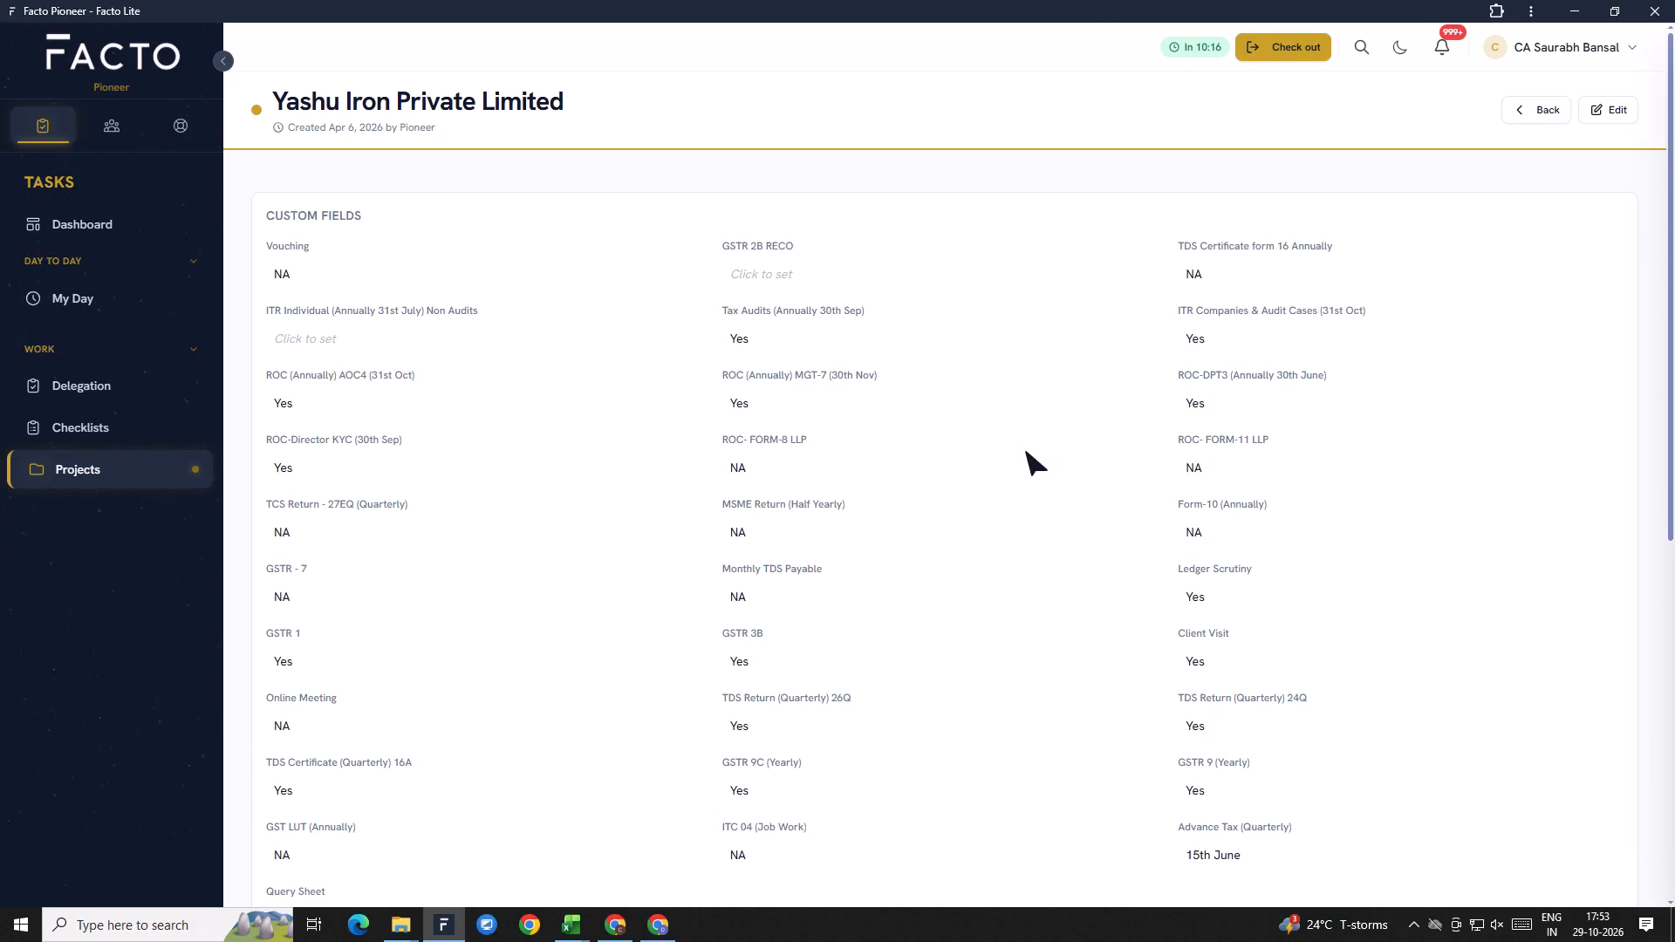
pyautogui.scroll(-3, 704, 517)
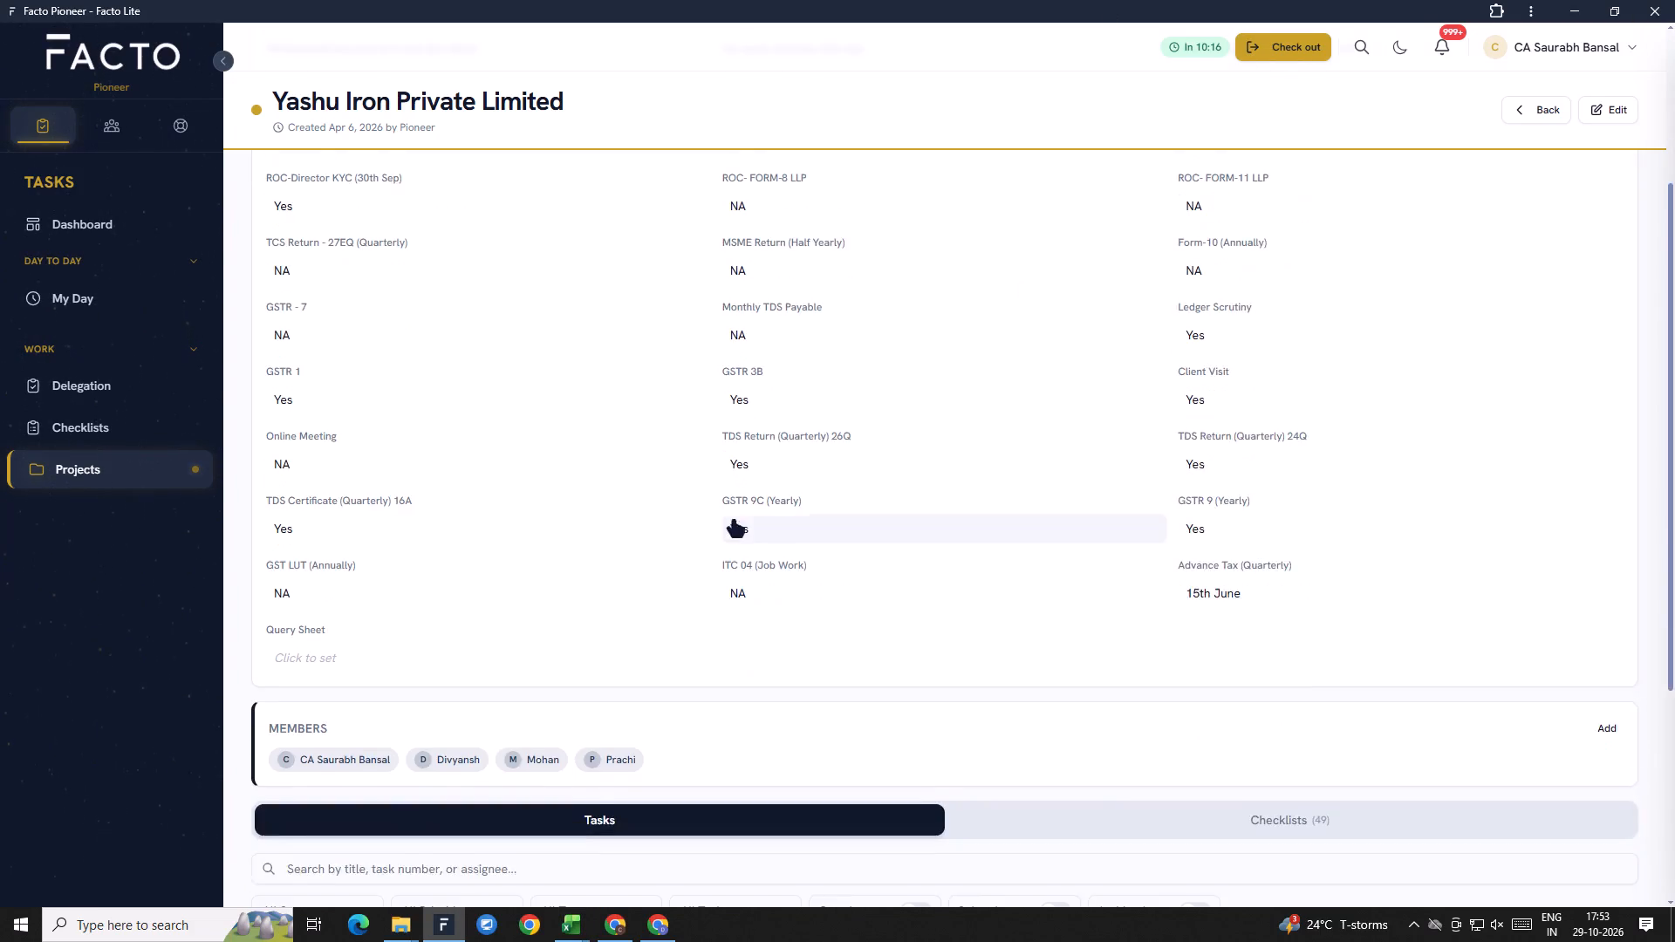
pyautogui.scroll(-3, 734, 522)
# In the Excel client list, mark the Yashu Iron Private Limited row green from Client Name through GST.
pyautogui.hotkey('alt', 'Tab')
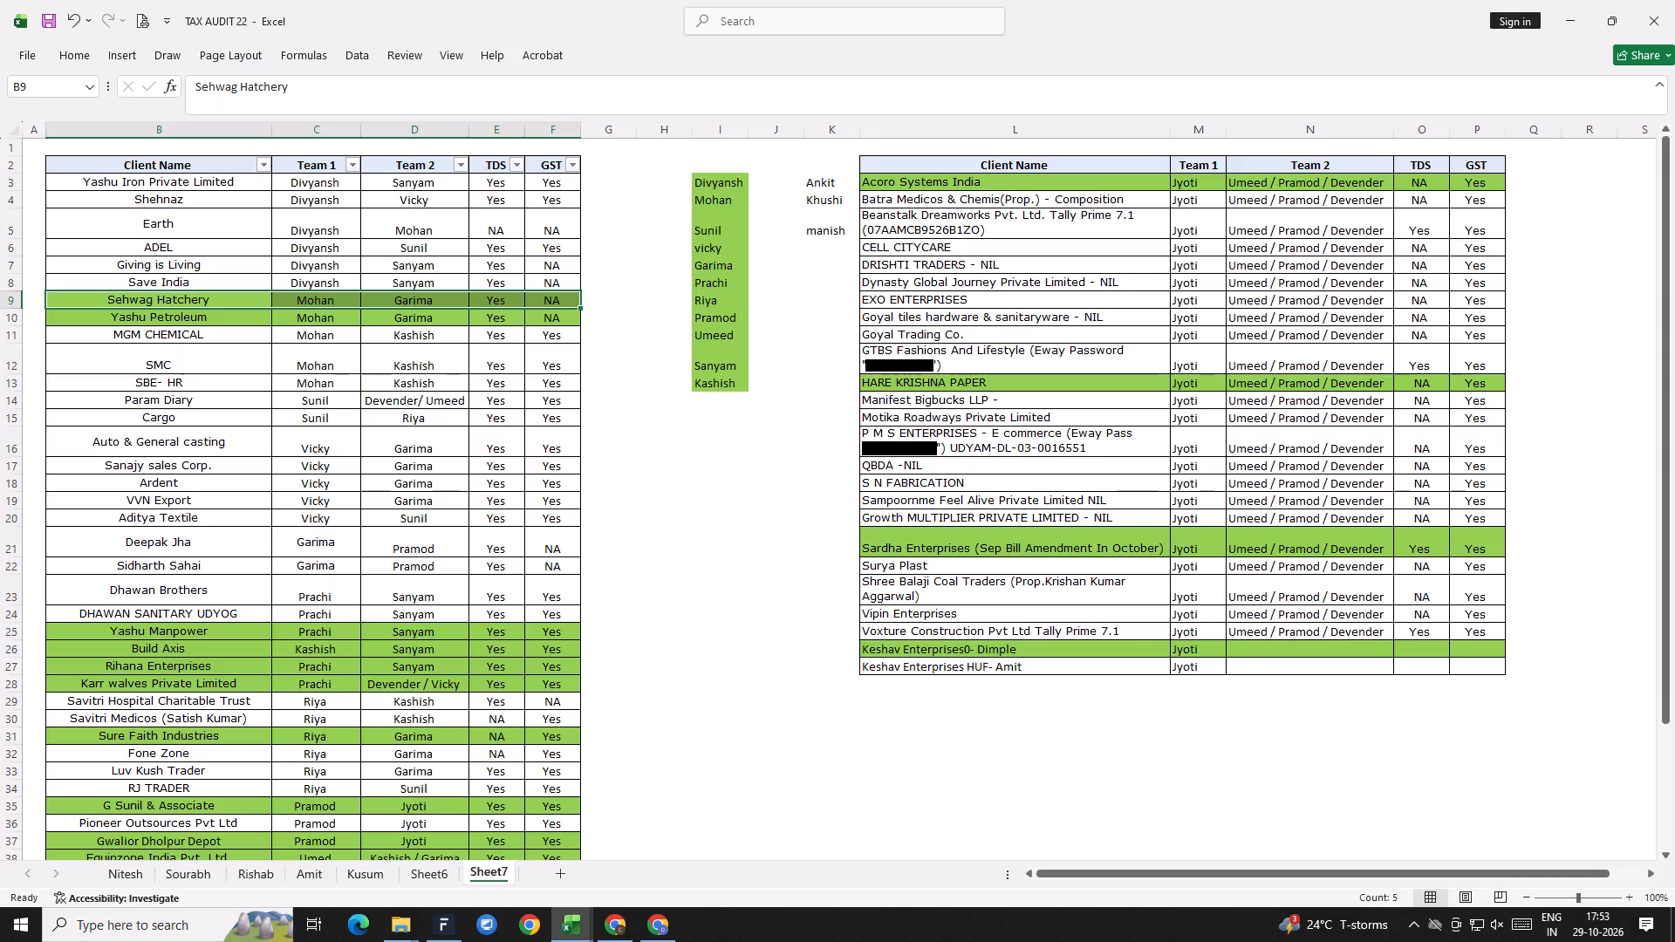
pyautogui.click(123, 276)
pyautogui.press('Up')
pyautogui.press('Up')
pyautogui.press('Up')
pyautogui.press('Up')
pyautogui.press('Up')
pyautogui.press('Up')
pyautogui.press('Down')
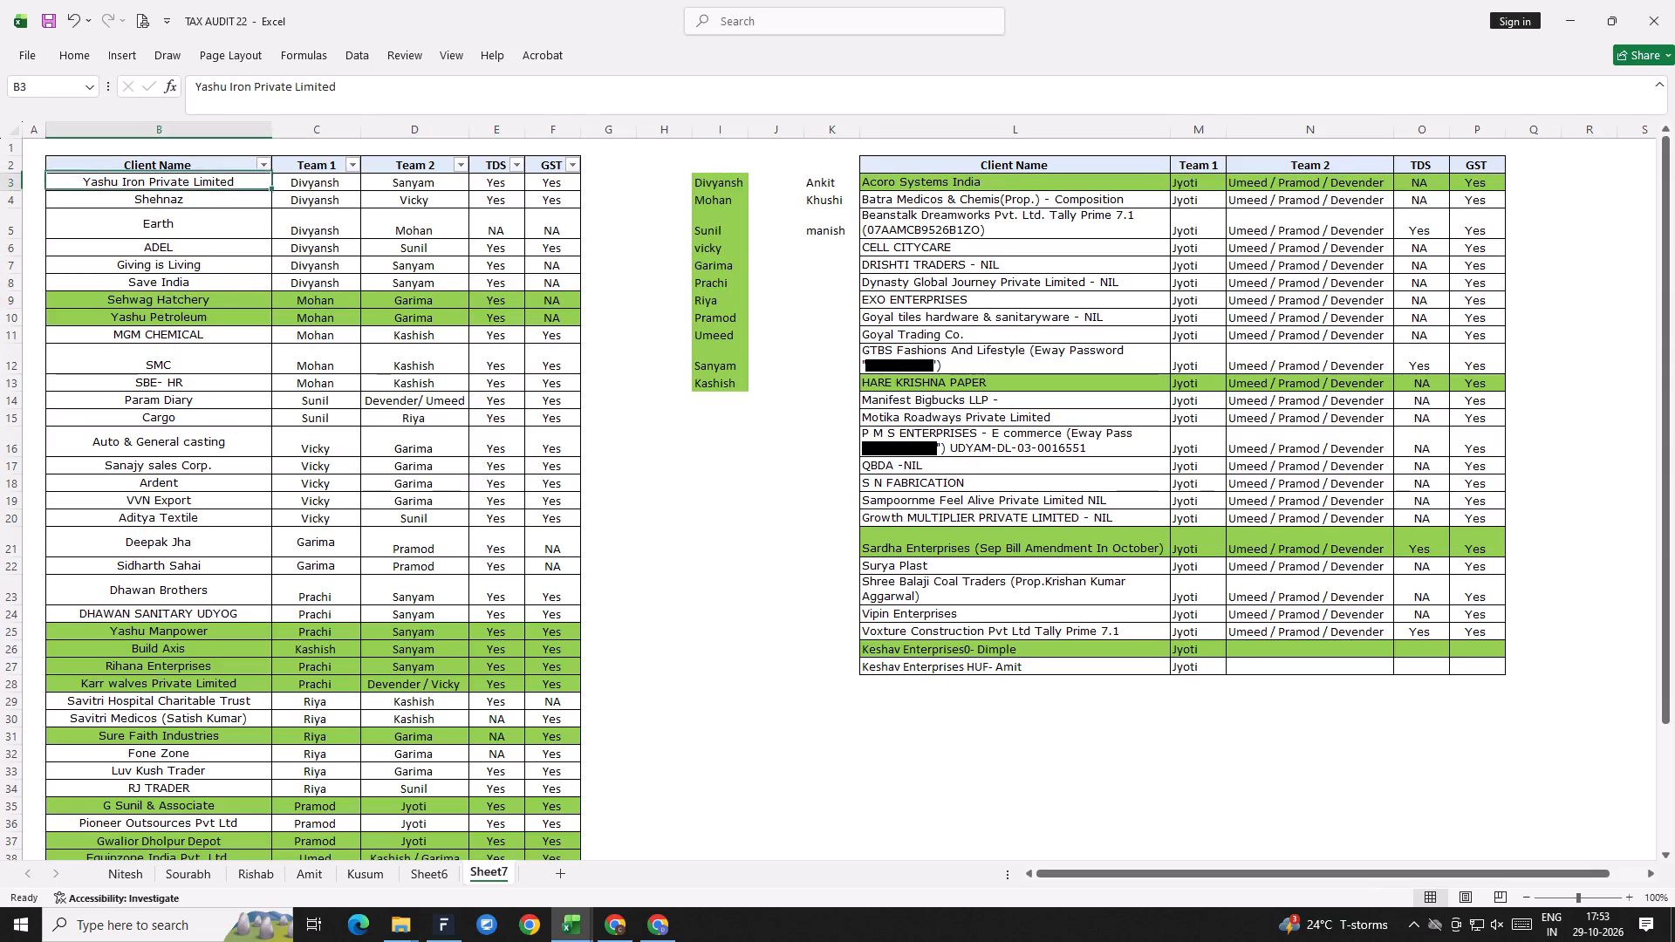
pyautogui.hotkey('shift', 'Right')
pyautogui.hotkey('shift', 'Right')
pyautogui.hotkey('shift', 'Right')
pyautogui.hotkey('shift', 'Right')
pyautogui.press('F4')
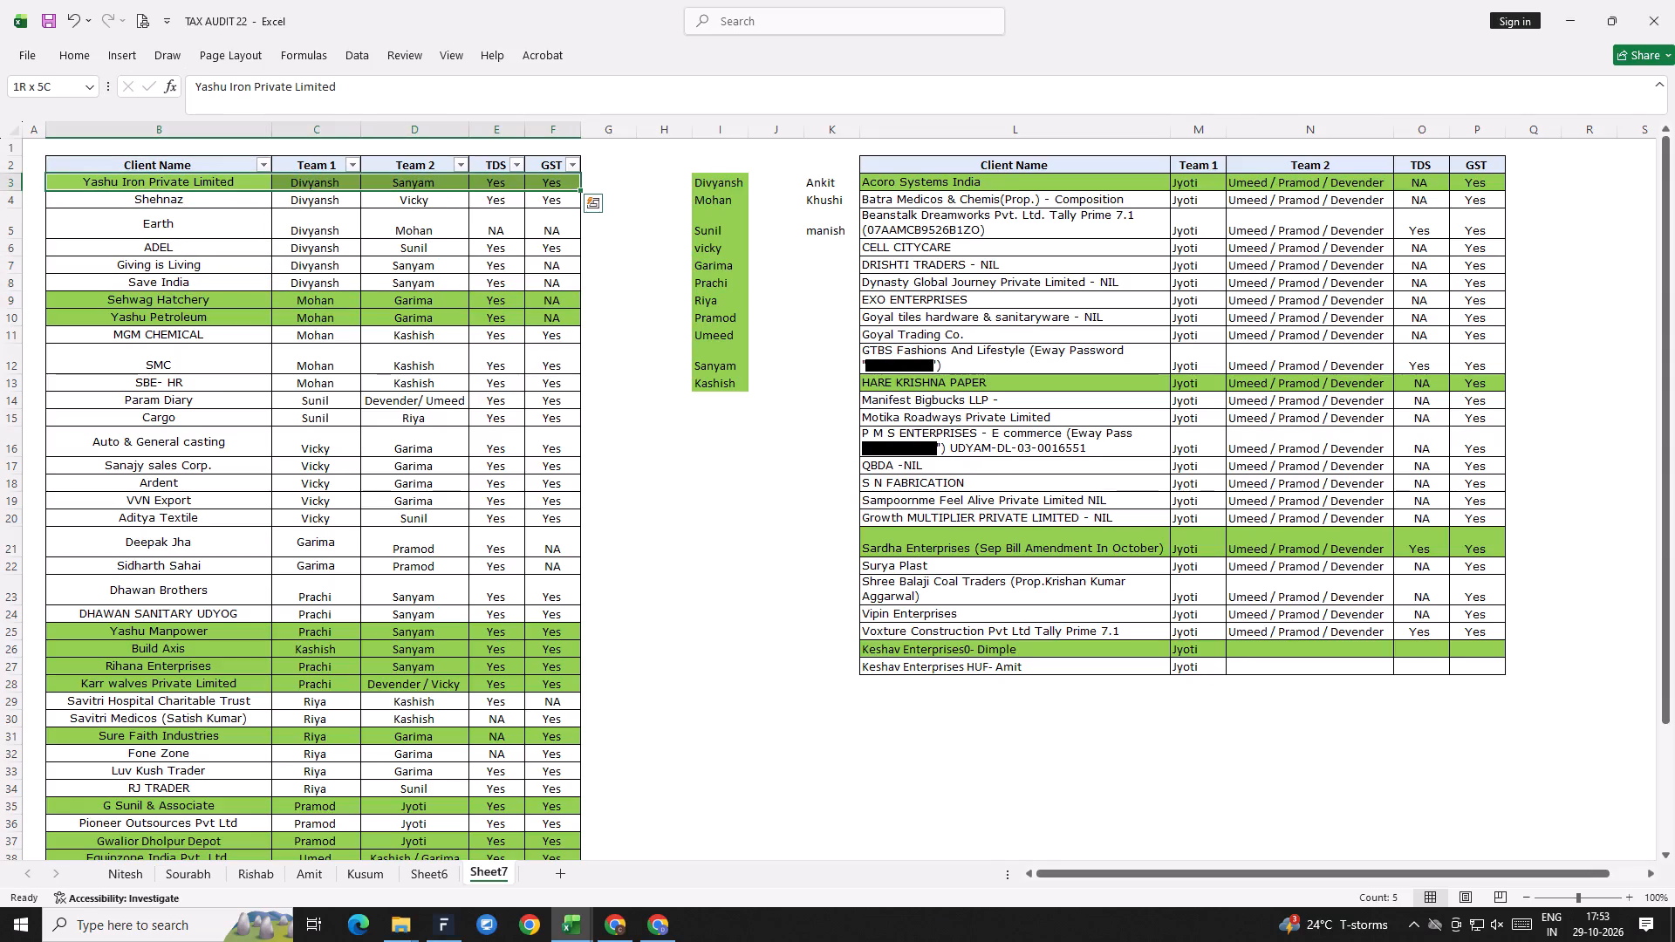
# Back in Facto, edit the Yashu Iron Private Limited members, search for "pr" and remove Prachi.
pyautogui.hotkey('alt', 'Tab')
pyautogui.click(1612, 468)
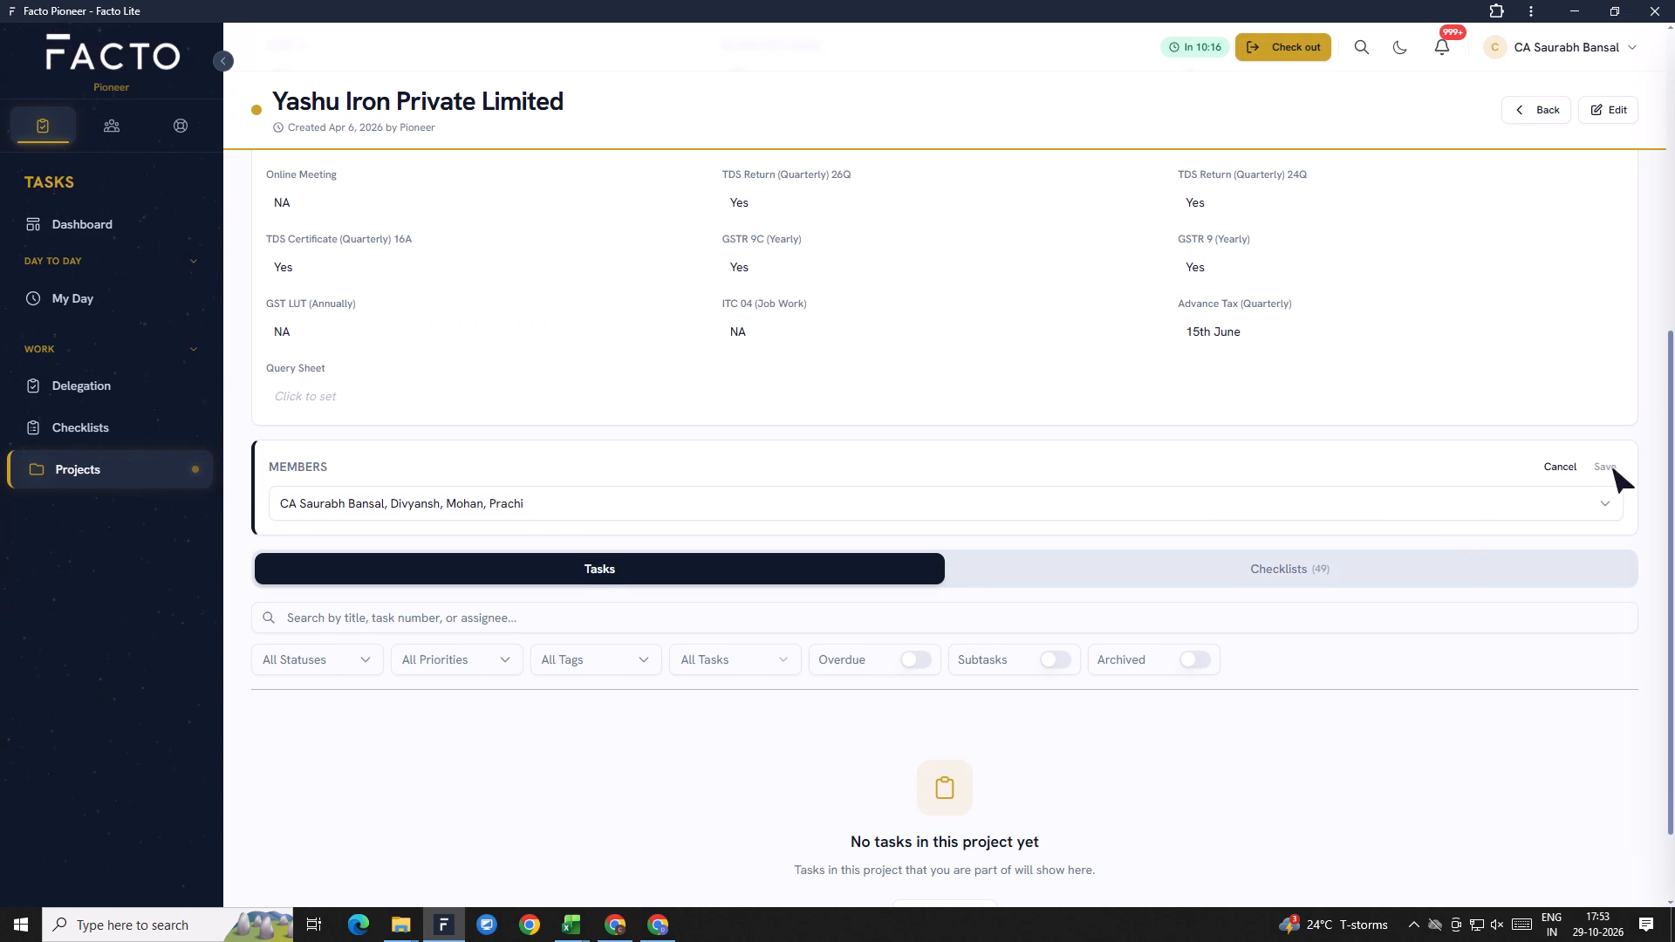
pyautogui.click(577, 504)
pyautogui.scroll(-2, 373, 605)
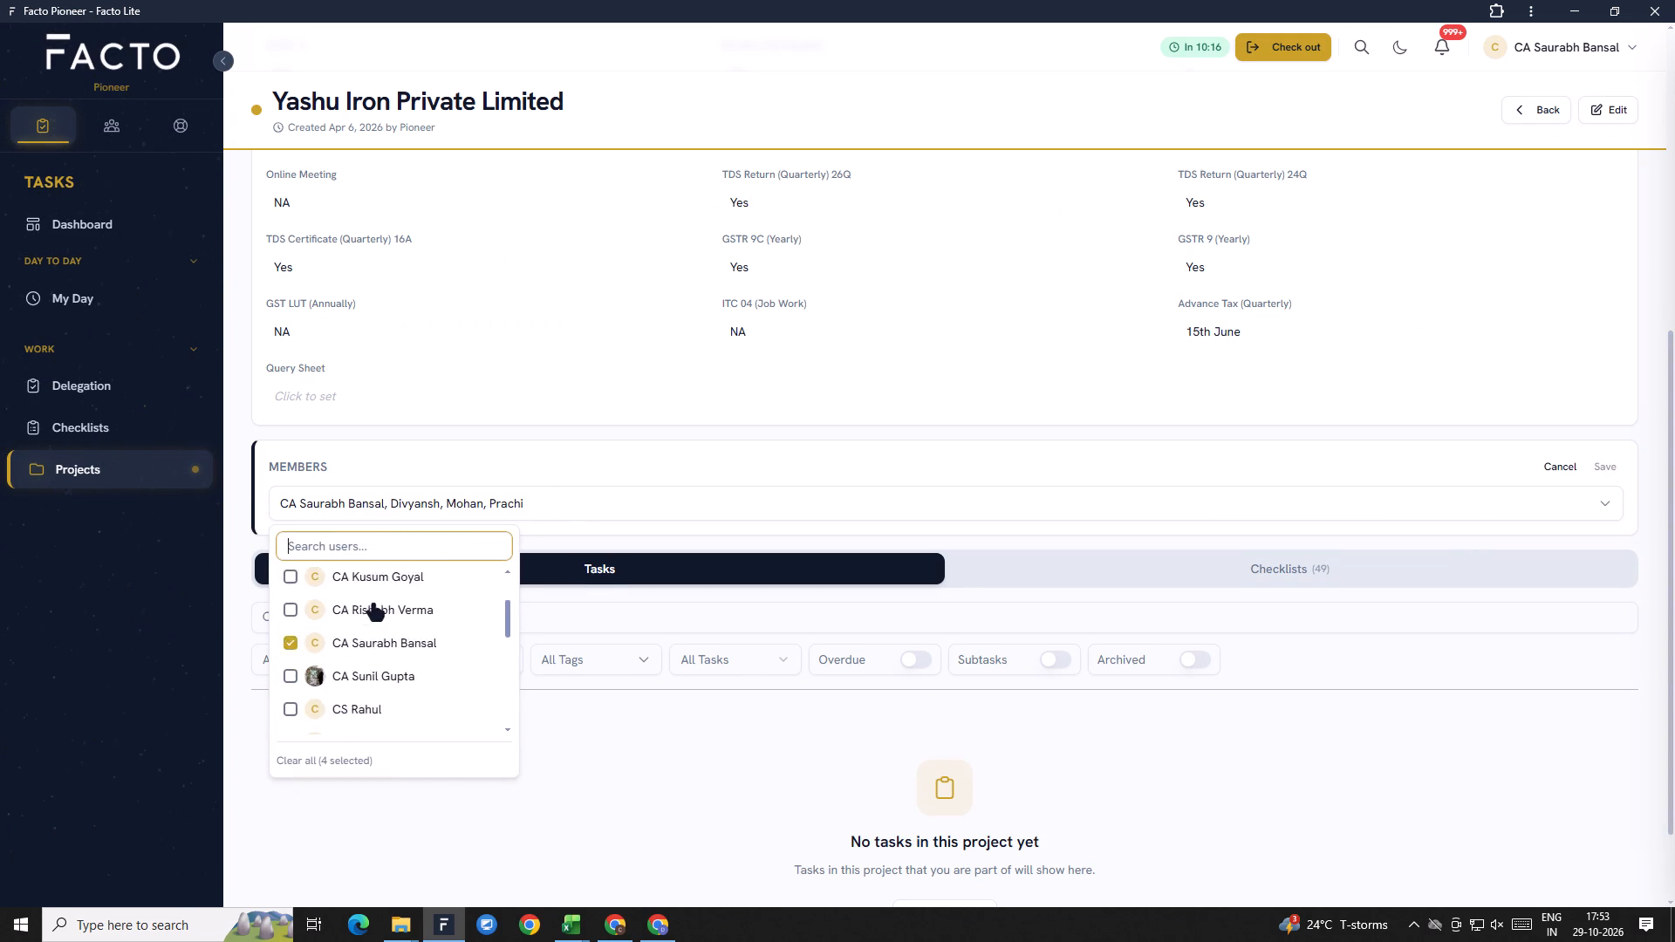
pyautogui.scroll(-2, 352, 686)
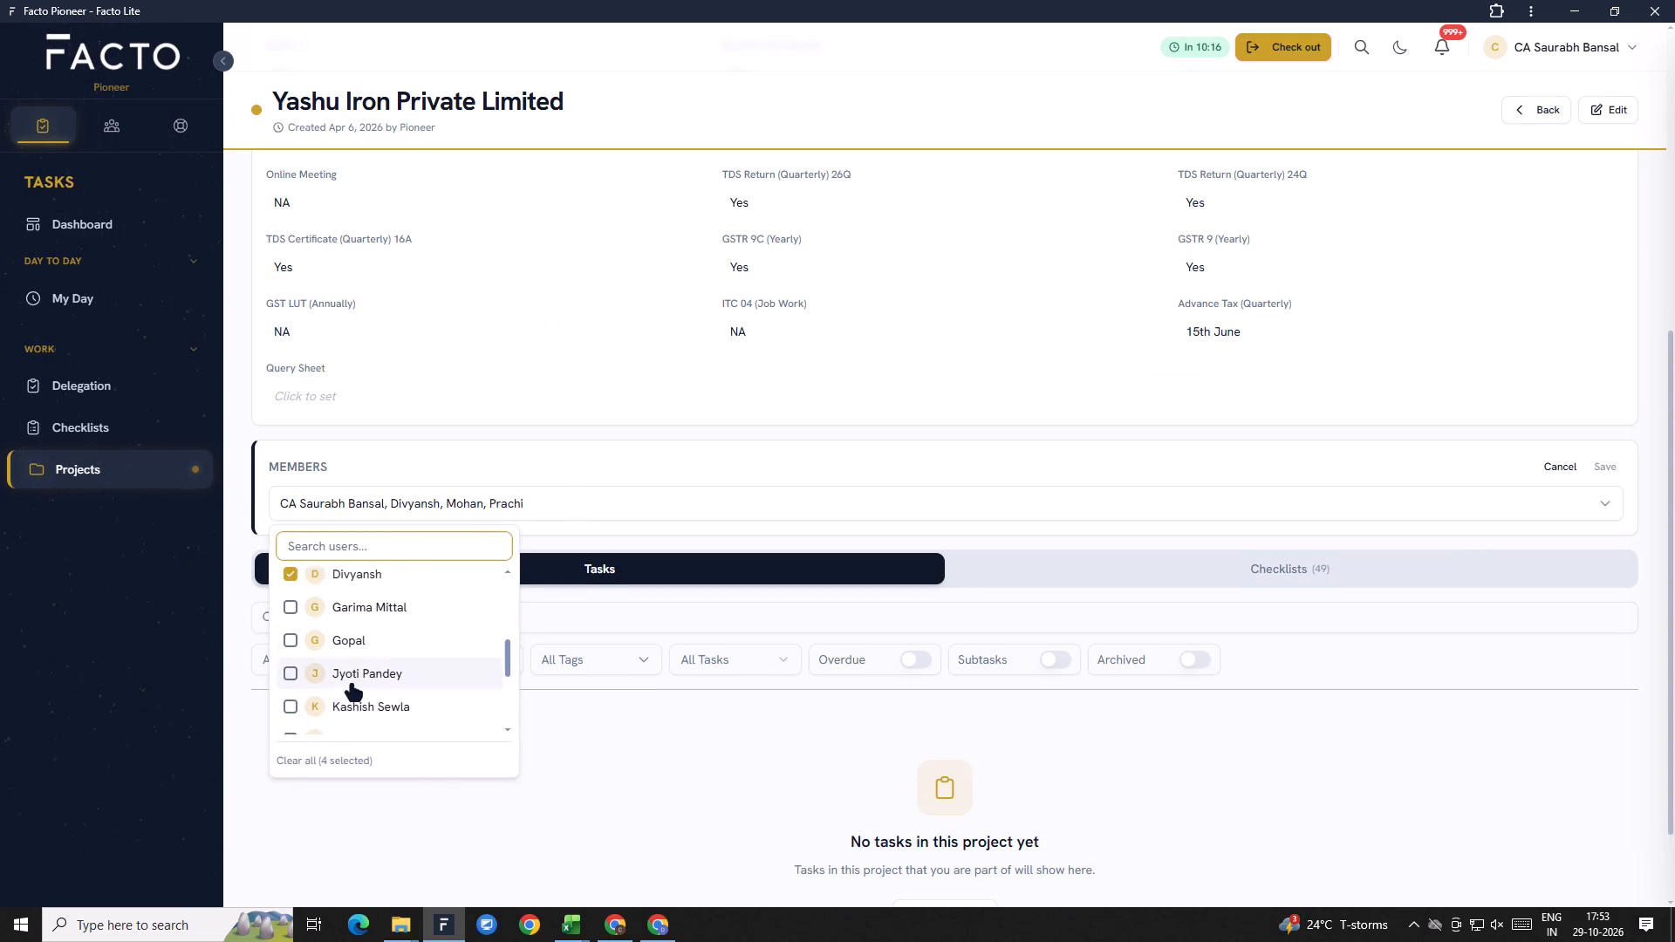
pyautogui.scroll(-2, 352, 686)
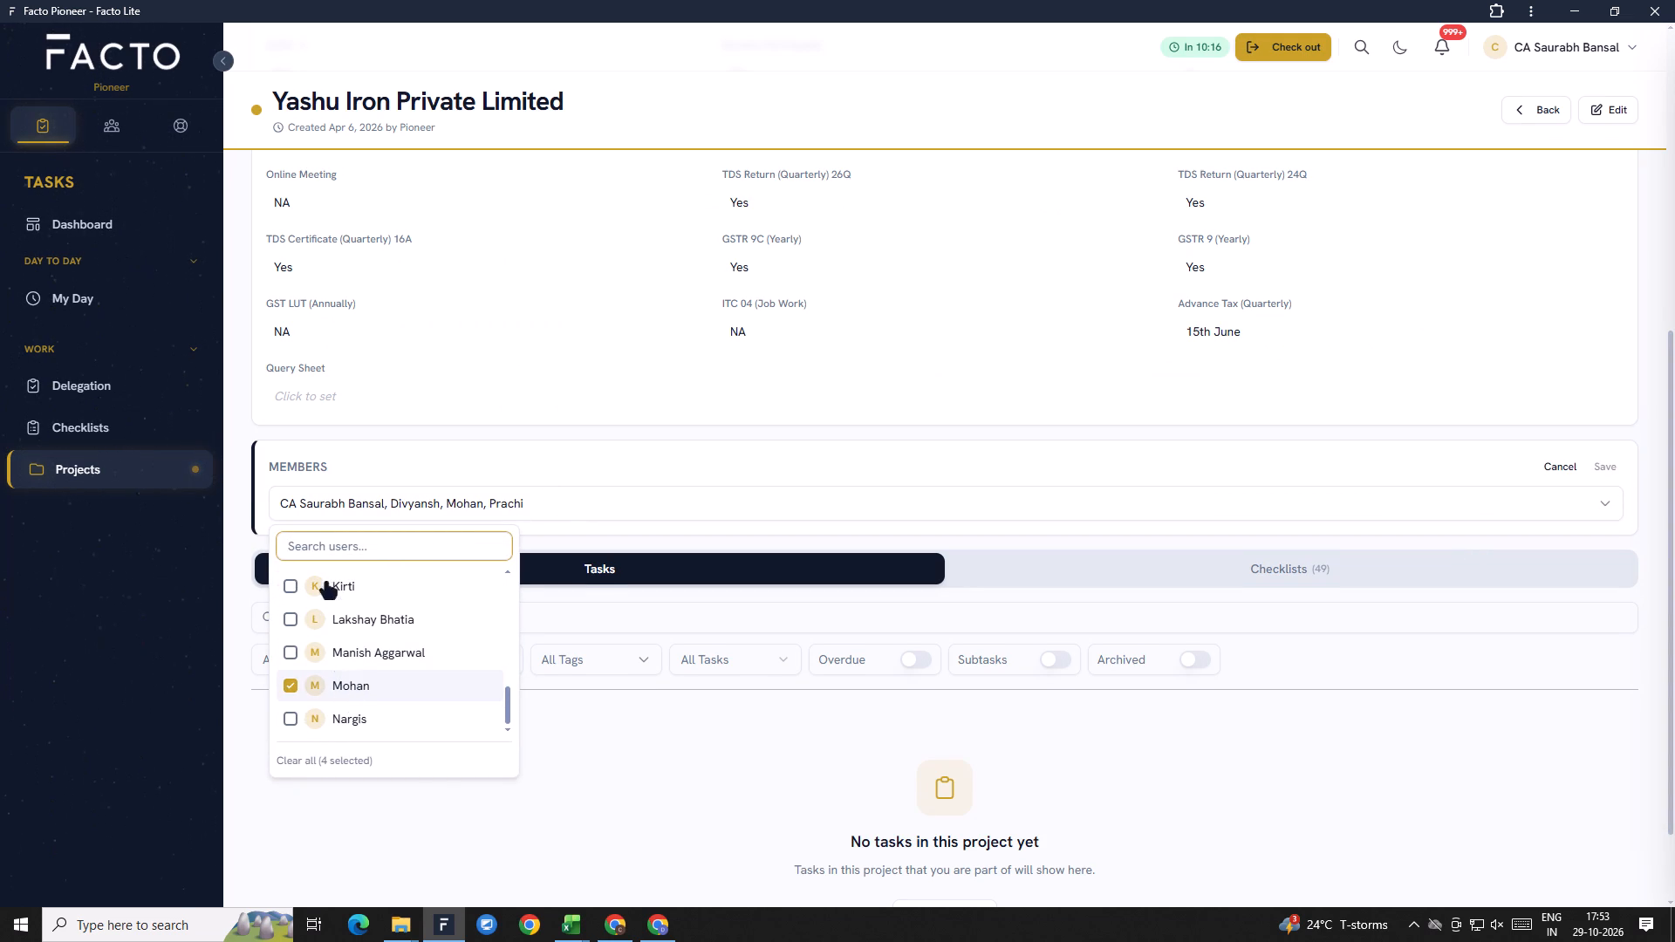
pyautogui.write('pr')
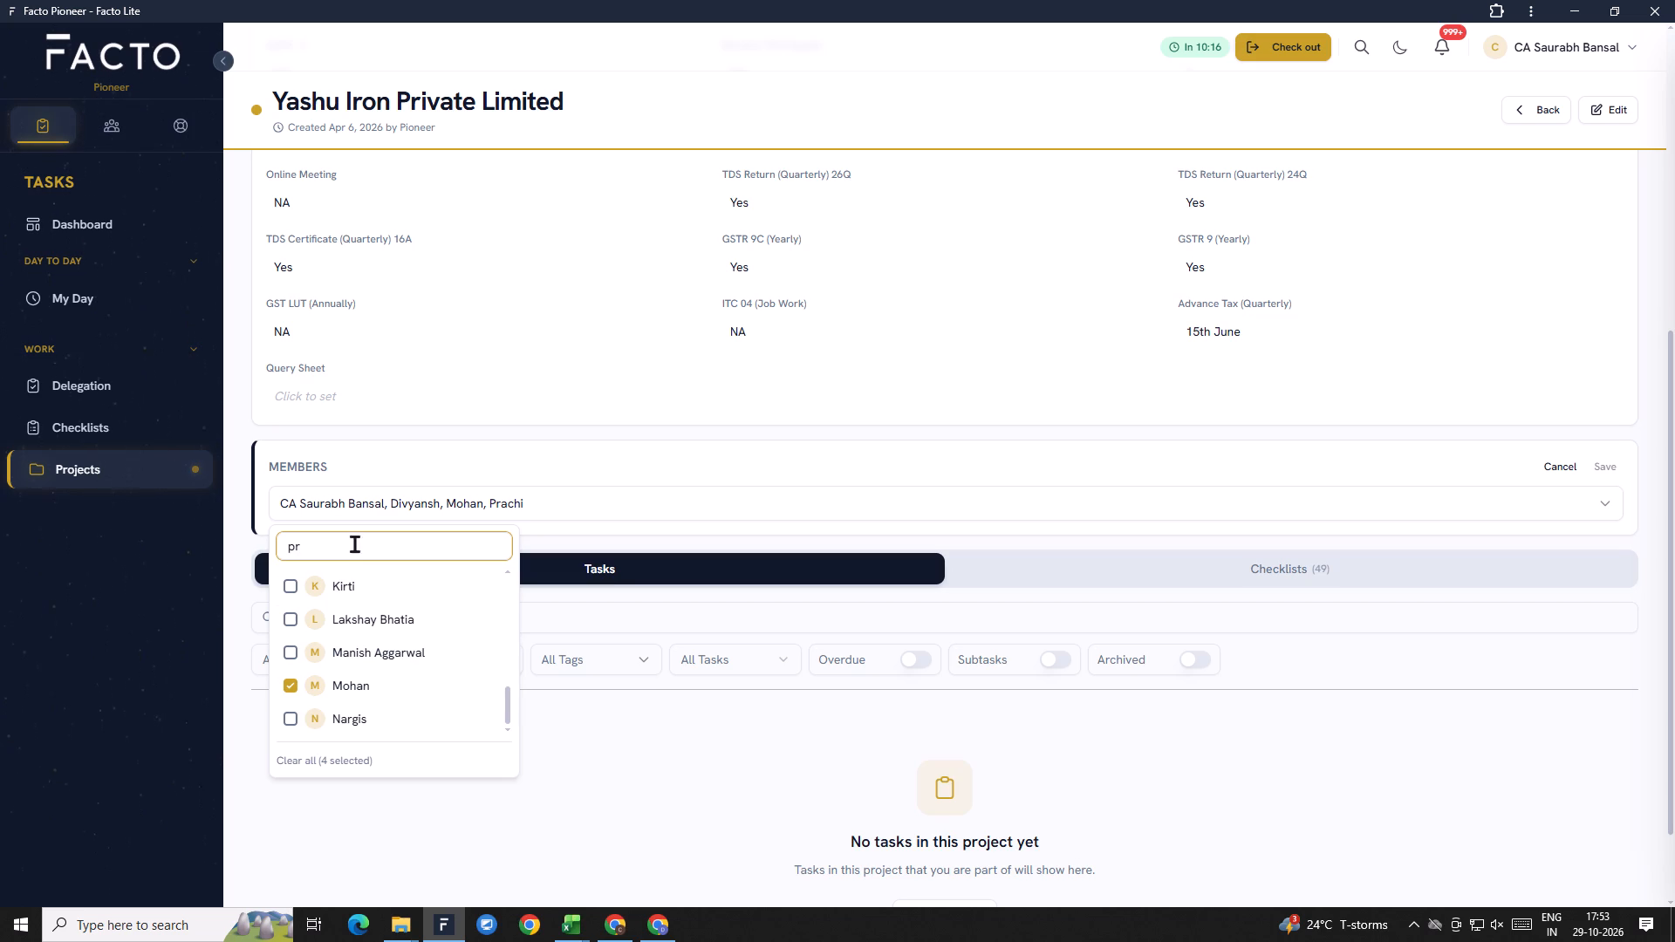
pyautogui.click(354, 591)
# Search the member picker for "sany", add Sanyam, save the Yashu Iron Private Limited members and return to the project list.
pyautogui.click(362, 556)
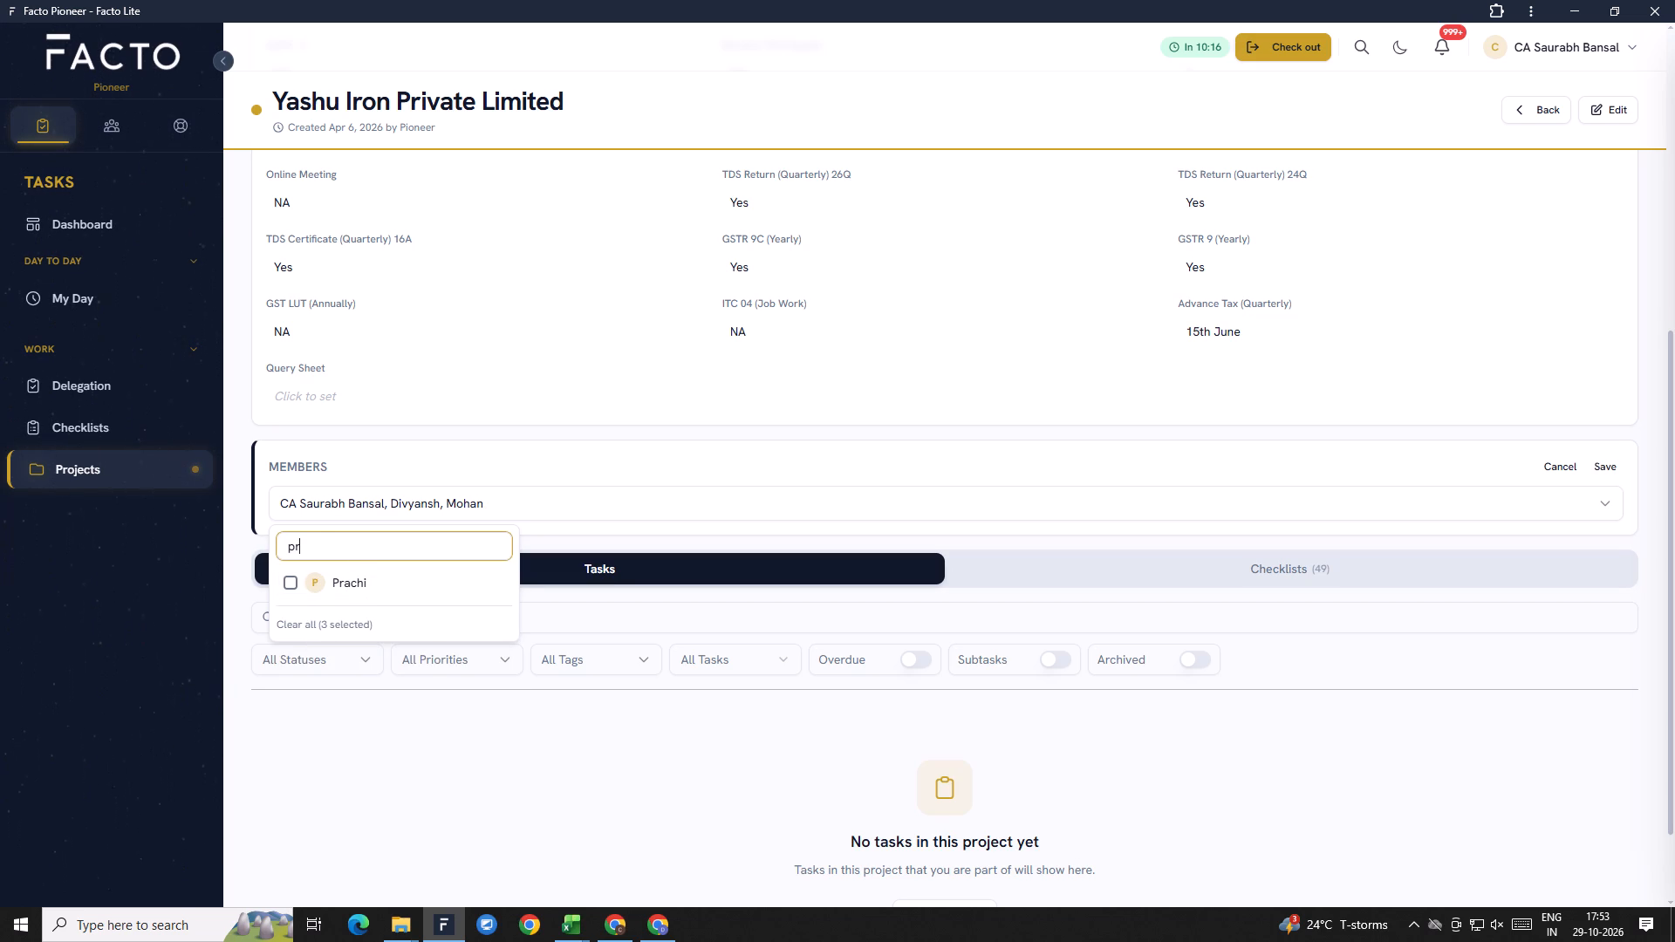
pyautogui.press('BackSpace')
pyautogui.press('BackSpace')
pyautogui.press('BackSpace')
pyautogui.press('BackSpace')
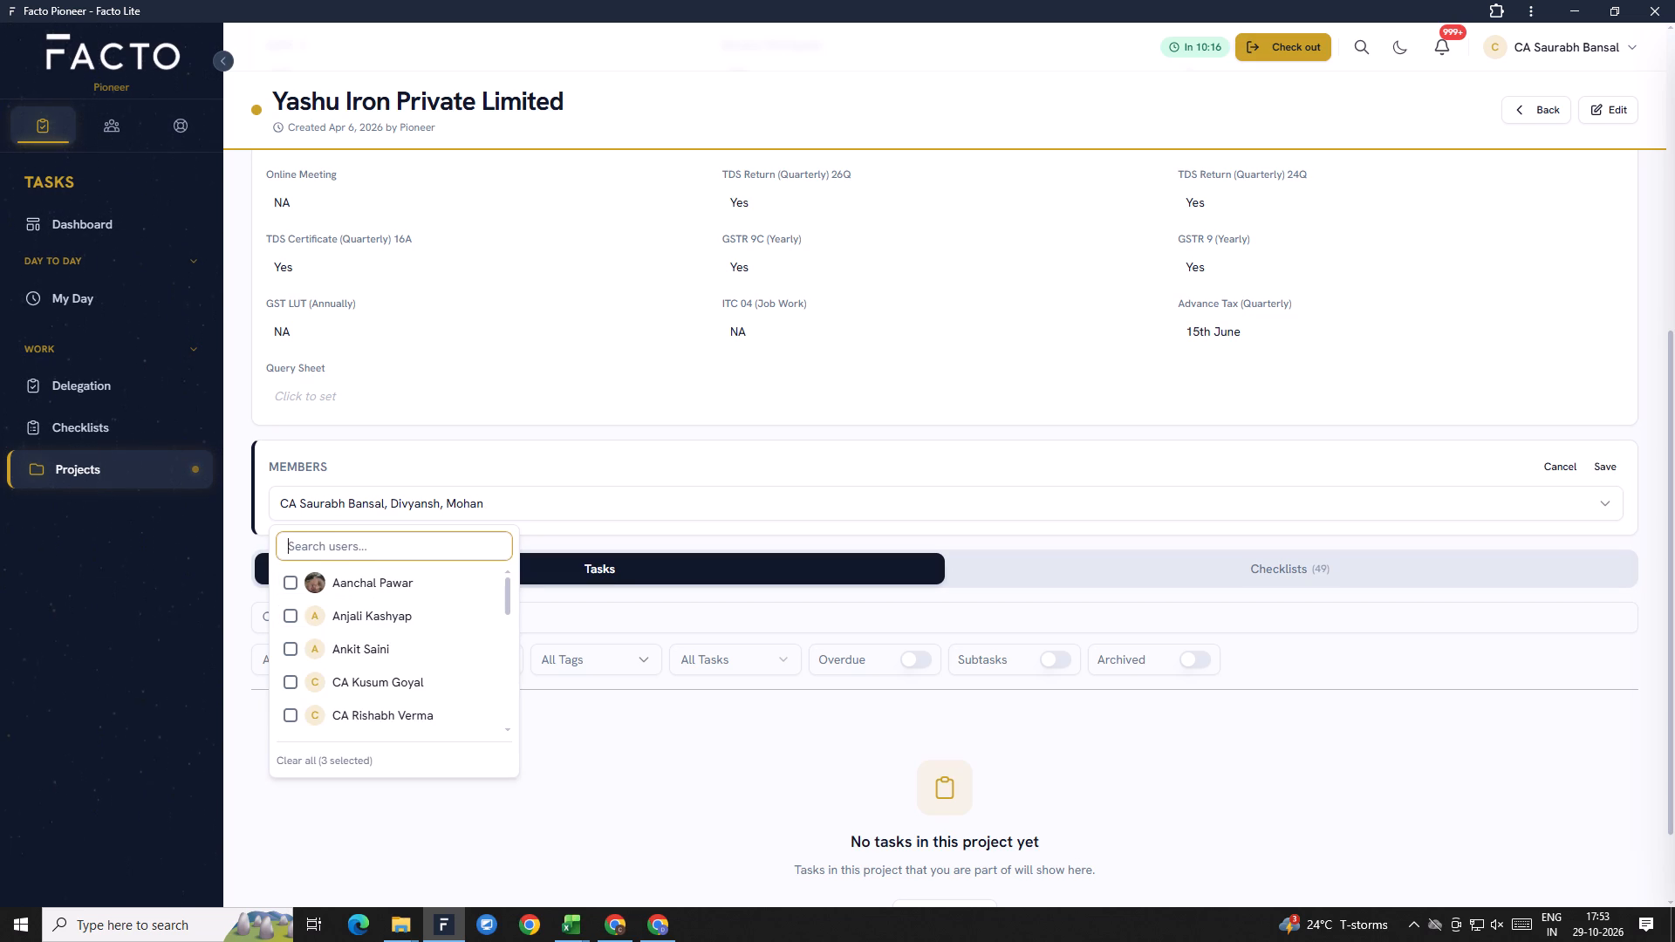
pyautogui.write('sany')
pyautogui.click(370, 582)
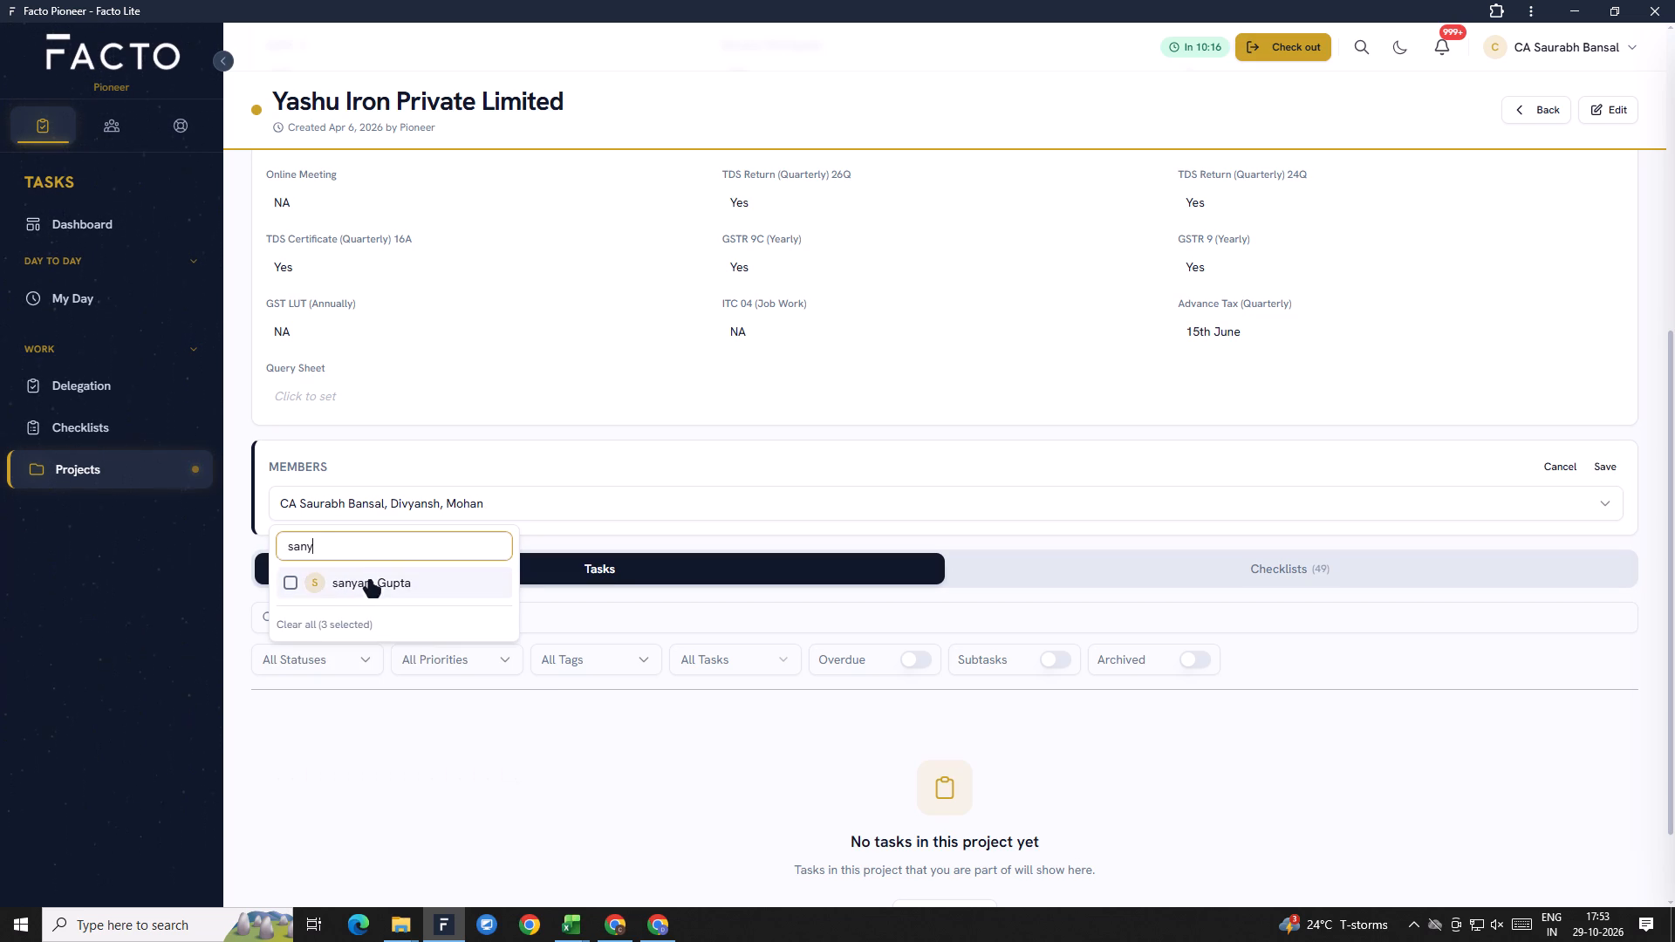
pyautogui.click(498, 791)
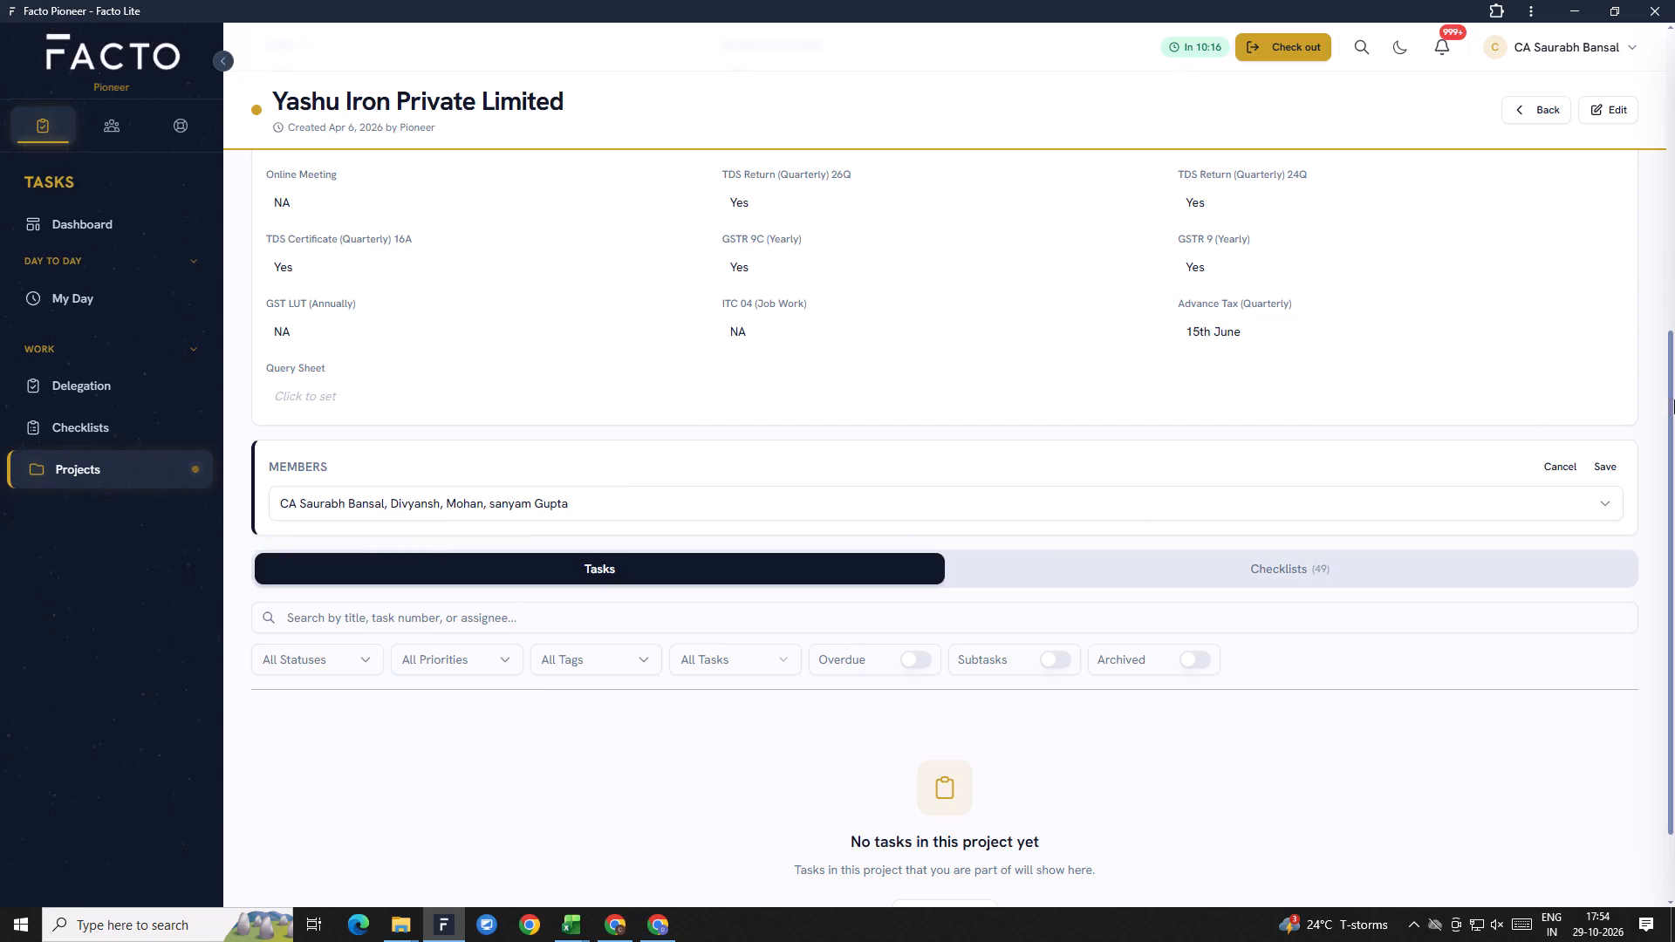
pyautogui.click(1600, 474)
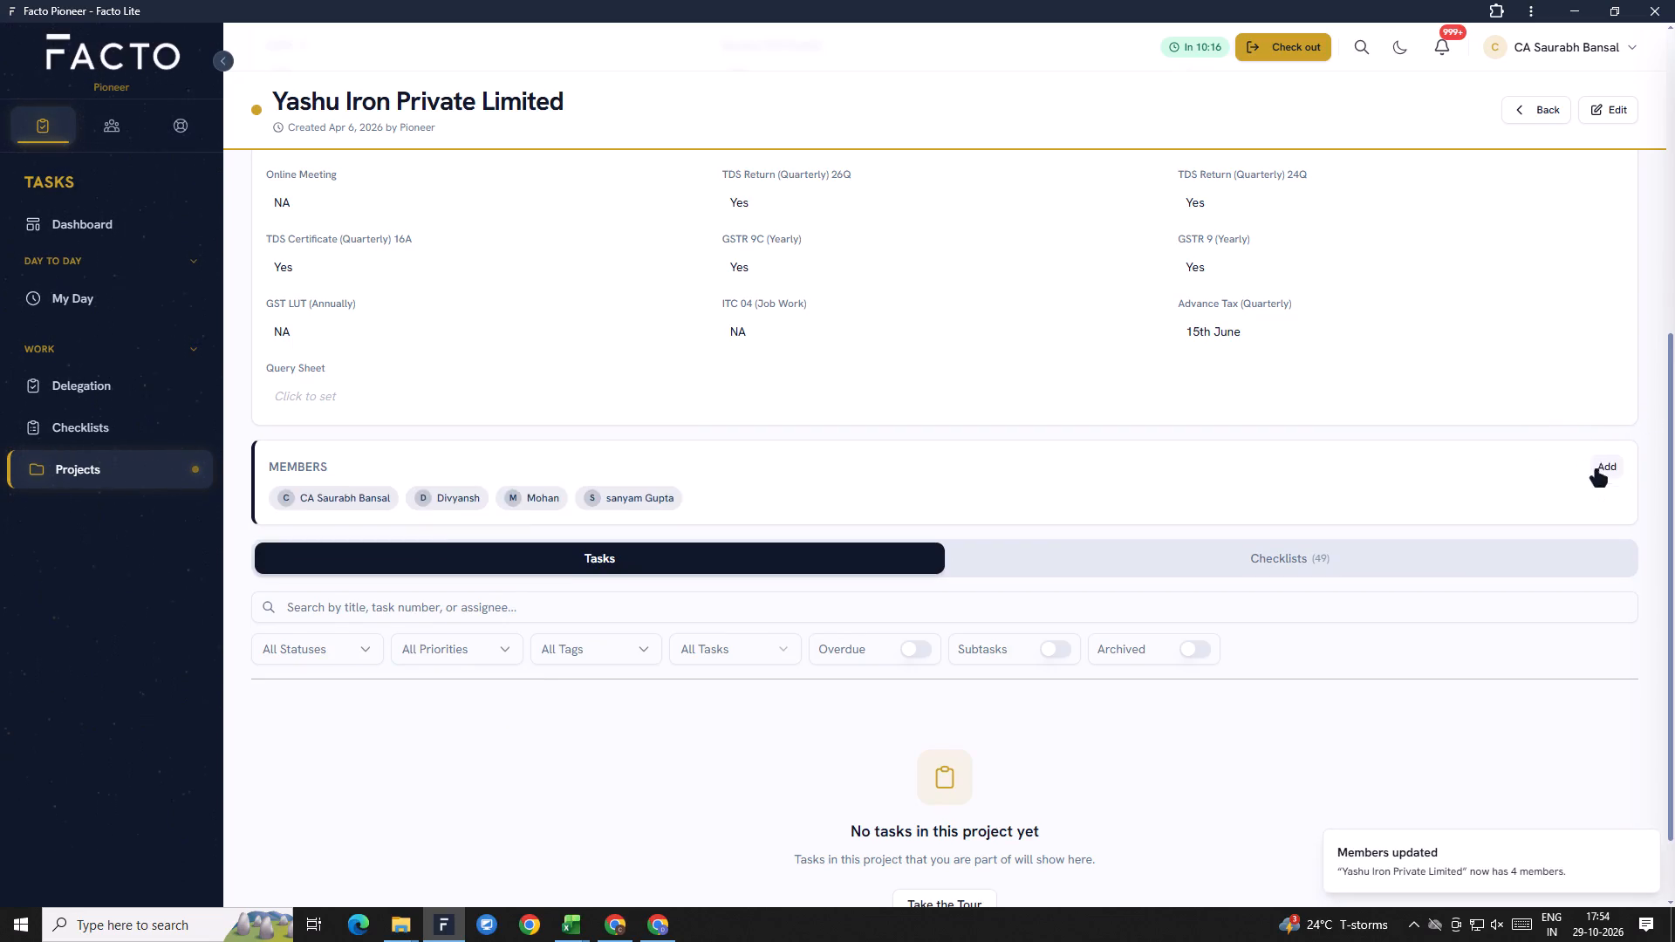
pyautogui.scroll(13, 1588, 454)
pyautogui.click(1539, 115)
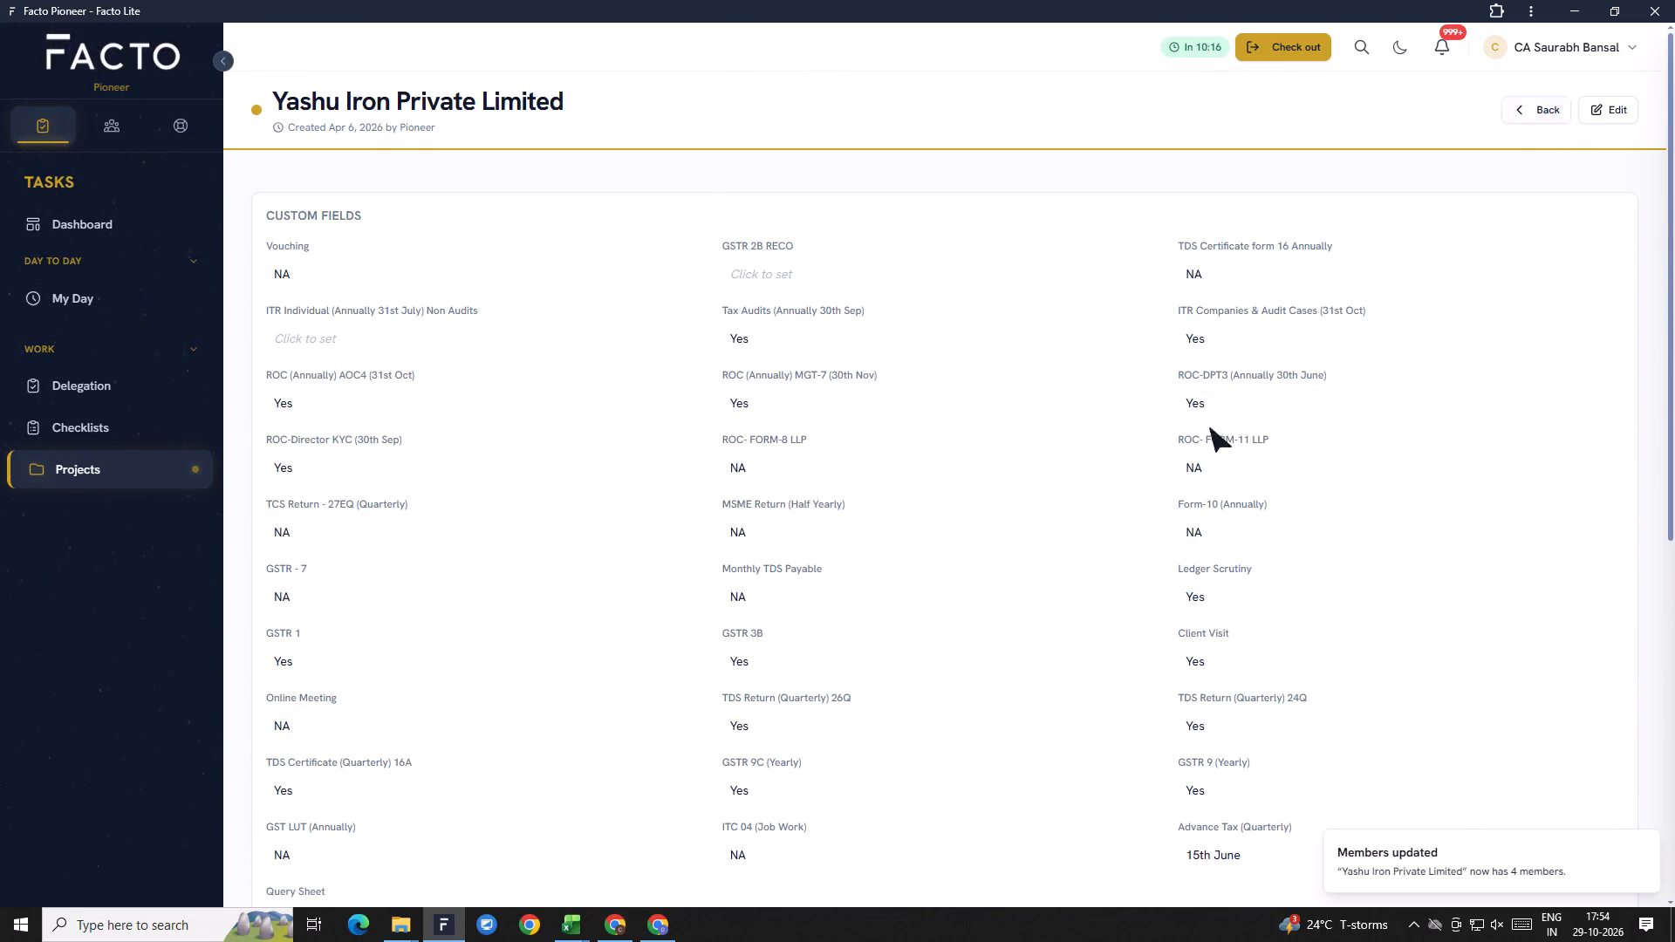
# Look through the Excel client names between Yashu Iron Private Limited and Param Diary for further project matches.
pyautogui.hotkey('alt', 'Tab')
pyautogui.press('Down')
pyautogui.press('Down')
pyautogui.press('Up')
pyautogui.press('Up')
pyautogui.press('Down')
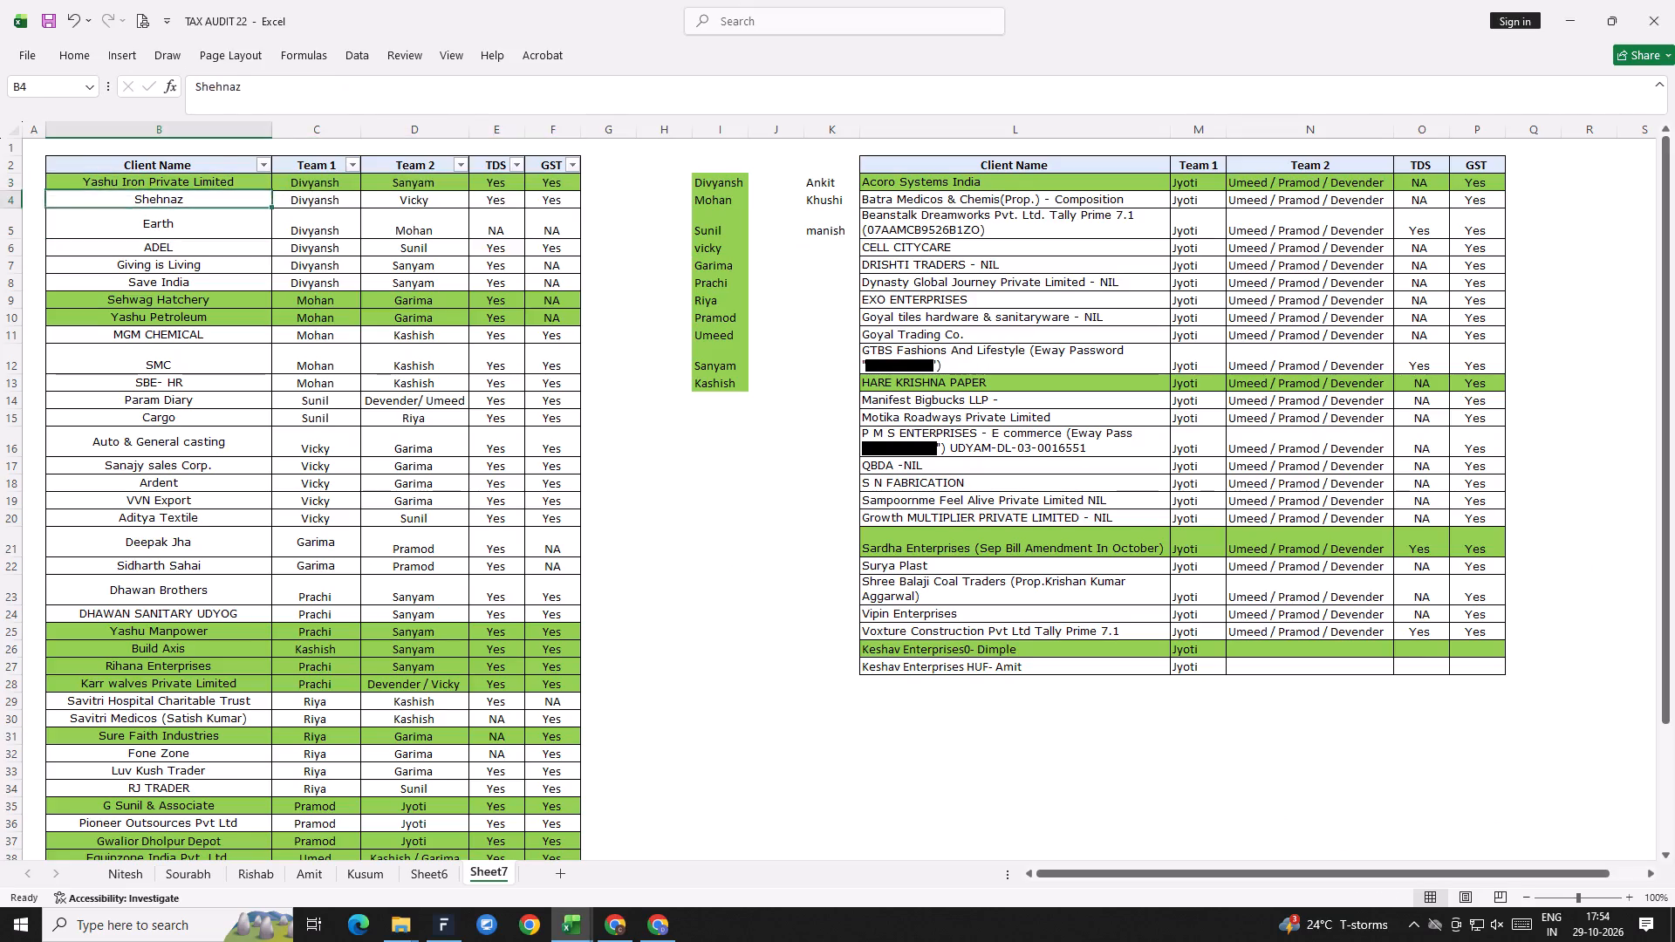
pyautogui.press('Down')
pyautogui.press('Down')
pyautogui.press('Down')
pyautogui.press('Down')
pyautogui.press('Down')
pyautogui.press('Down')
pyautogui.press('Down')
pyautogui.press('Down')
pyautogui.press('Down')
pyautogui.press('Down')
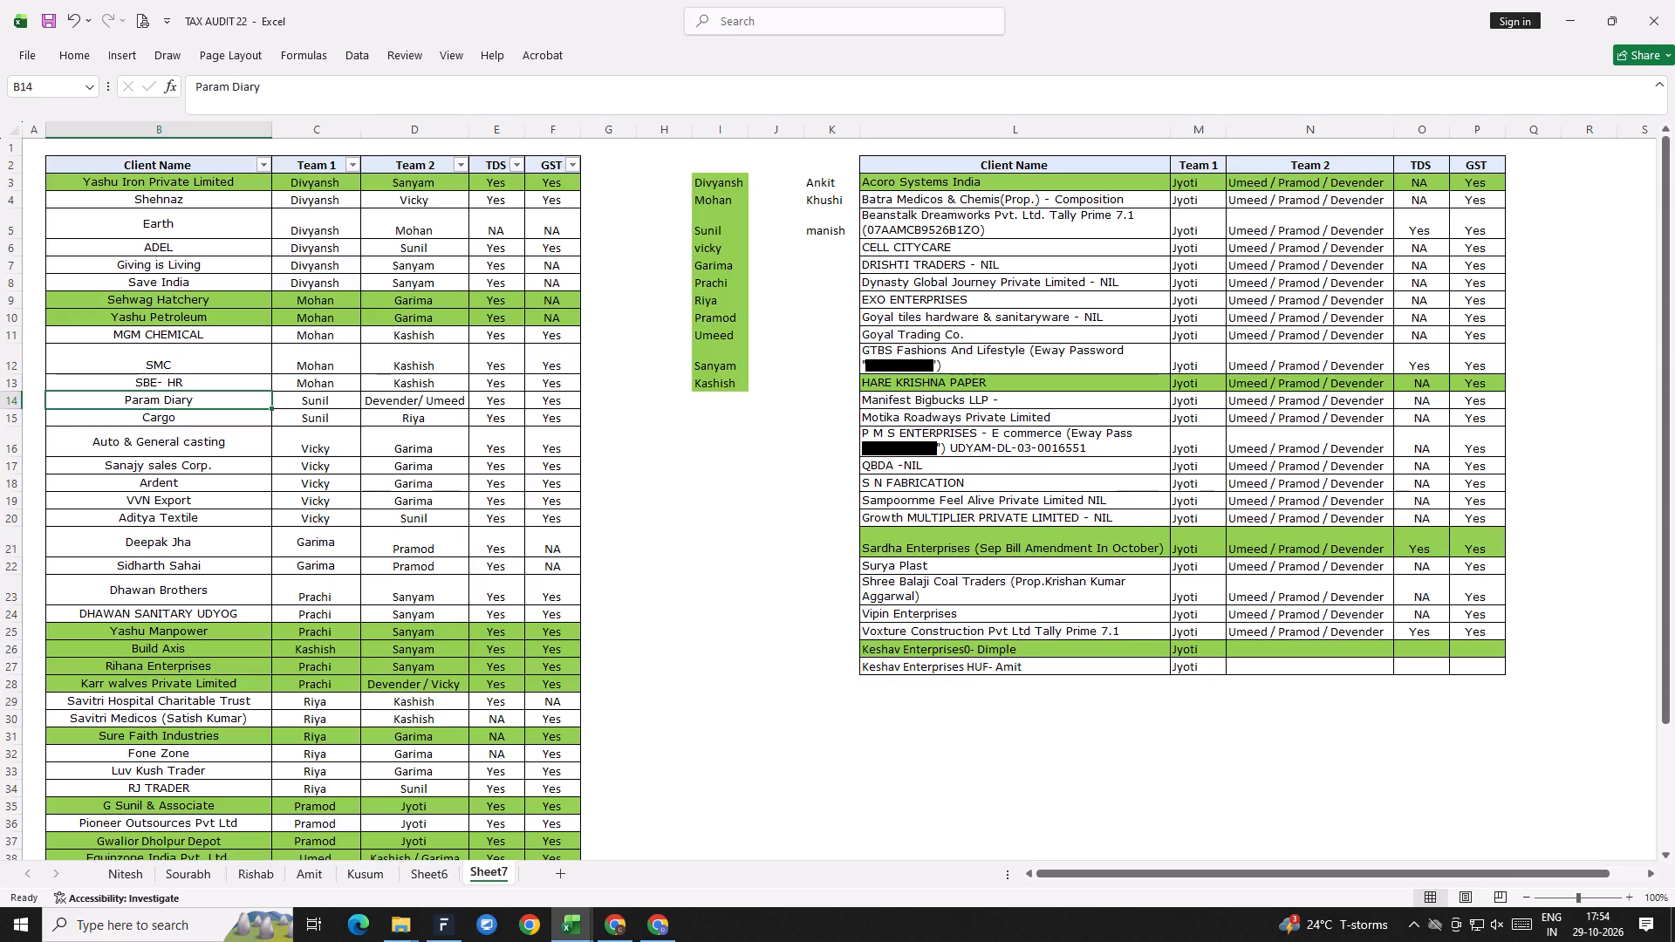
pyautogui.press('Up')
pyautogui.press('Up')
pyautogui.press('Up')
pyautogui.press('Up')
pyautogui.press('Up')
pyautogui.press('Up')
pyautogui.press('Up')
pyautogui.press('Up')
pyautogui.press('Up')
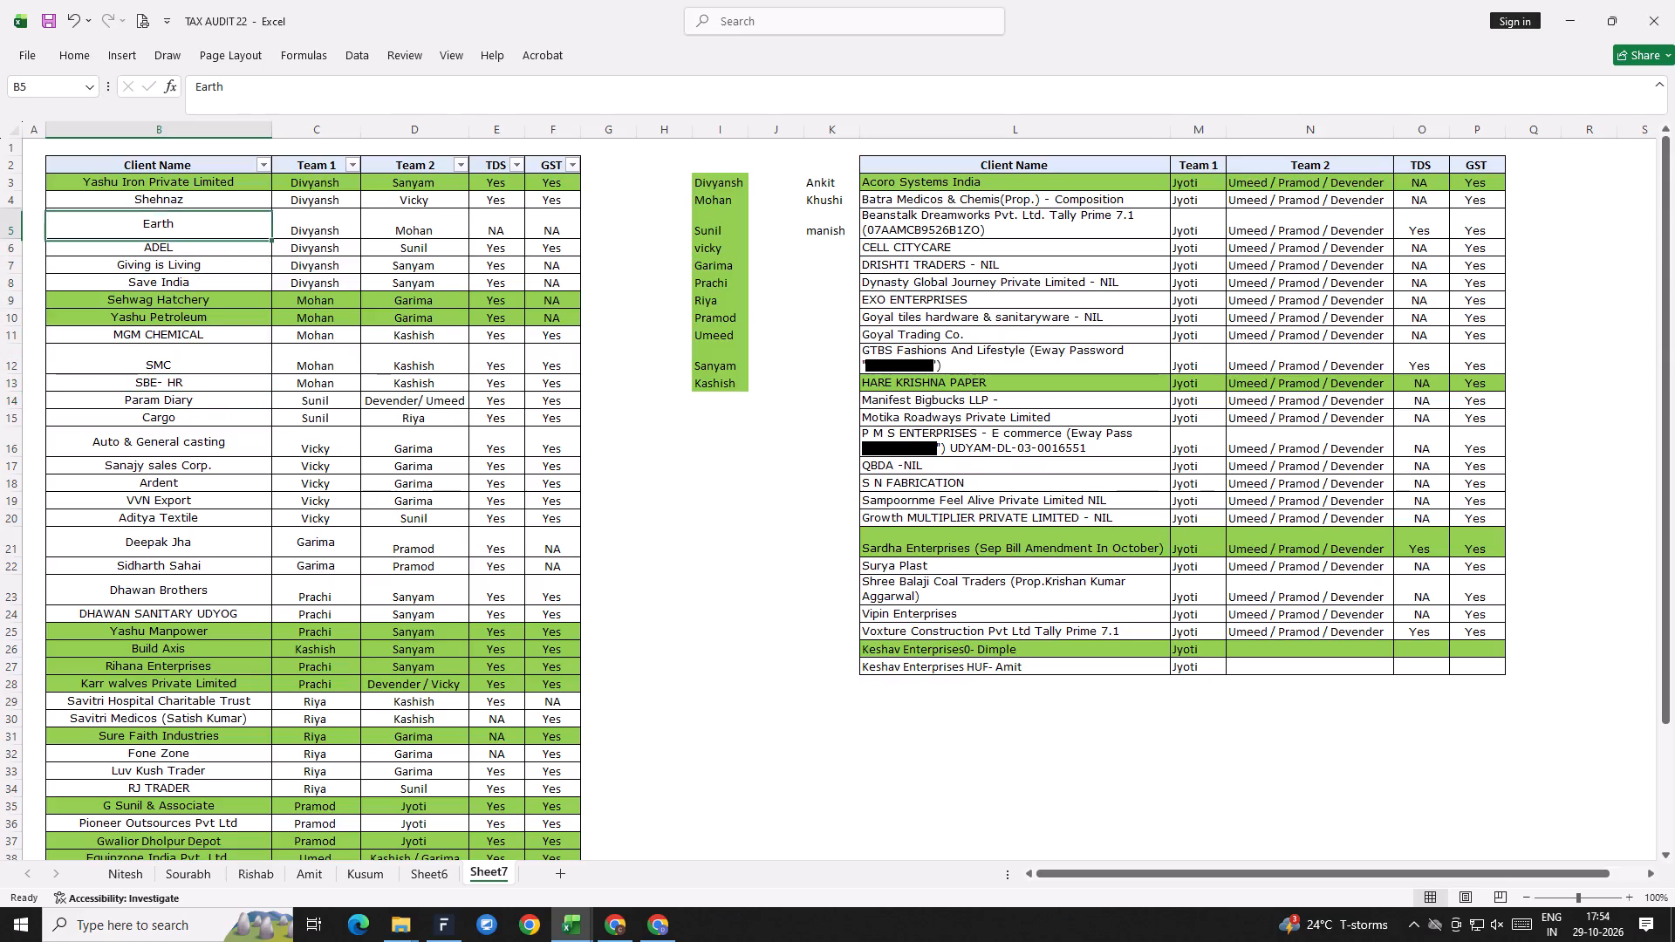
# Switch back to Facto and open Param India Limited (Delhi) from the second page of projects, down to its members.
pyautogui.hotkey('alt', 'Tab')
pyautogui.scroll(-4, 1275, 679)
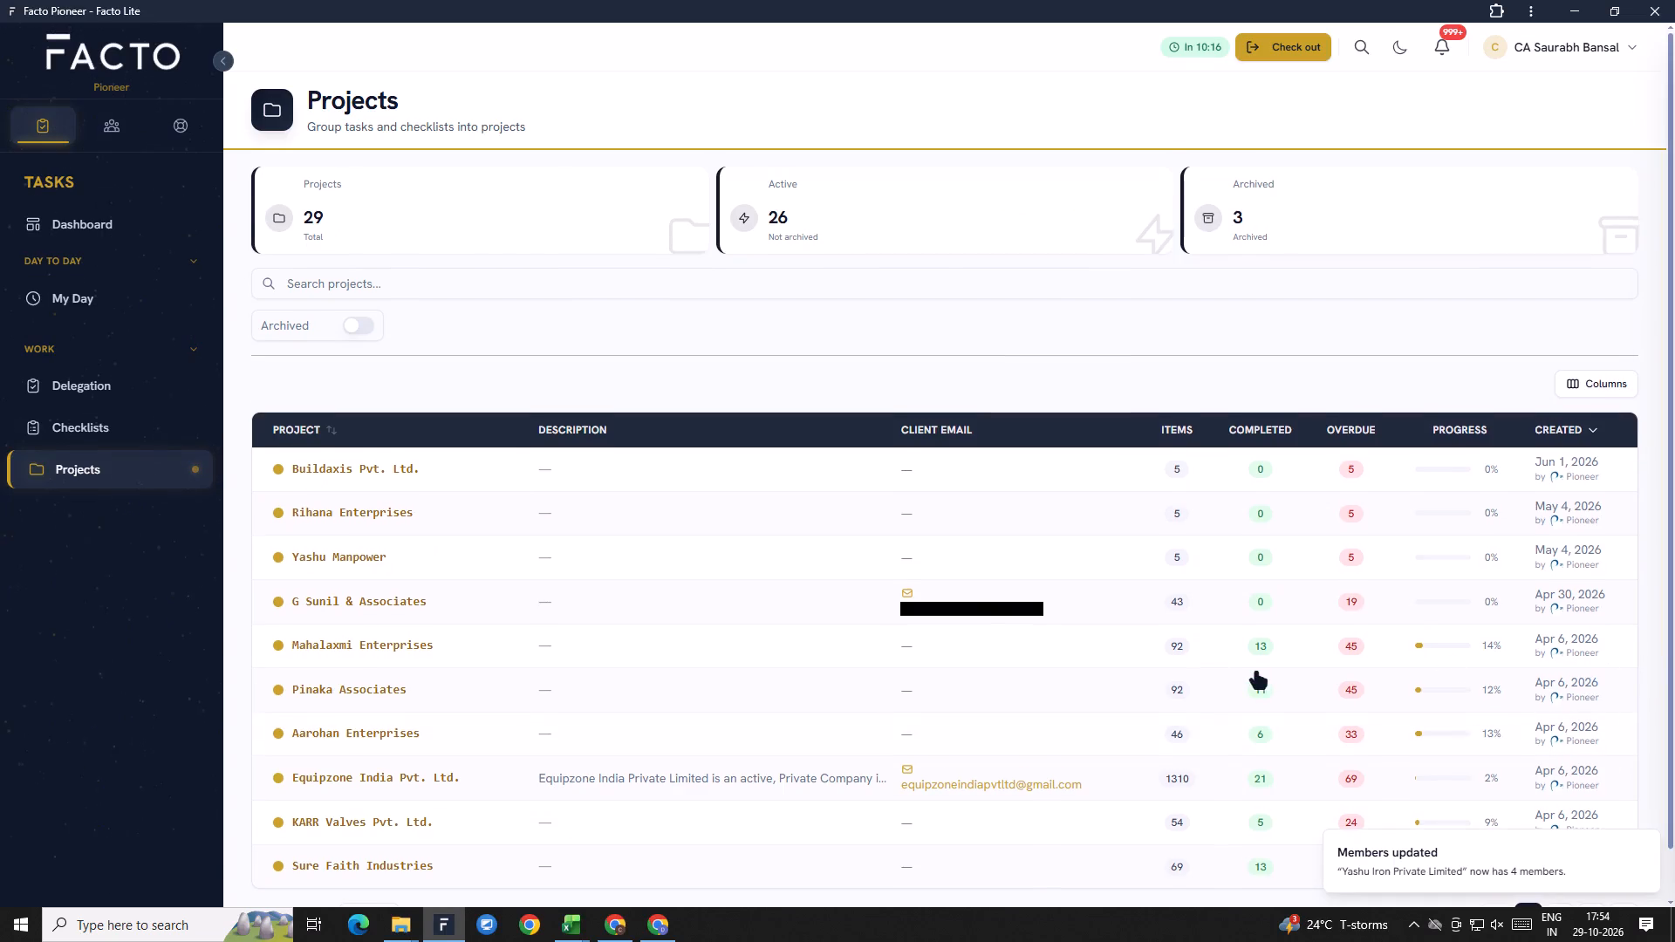
pyautogui.scroll(-5, 1181, 654)
pyautogui.click(1654, 840)
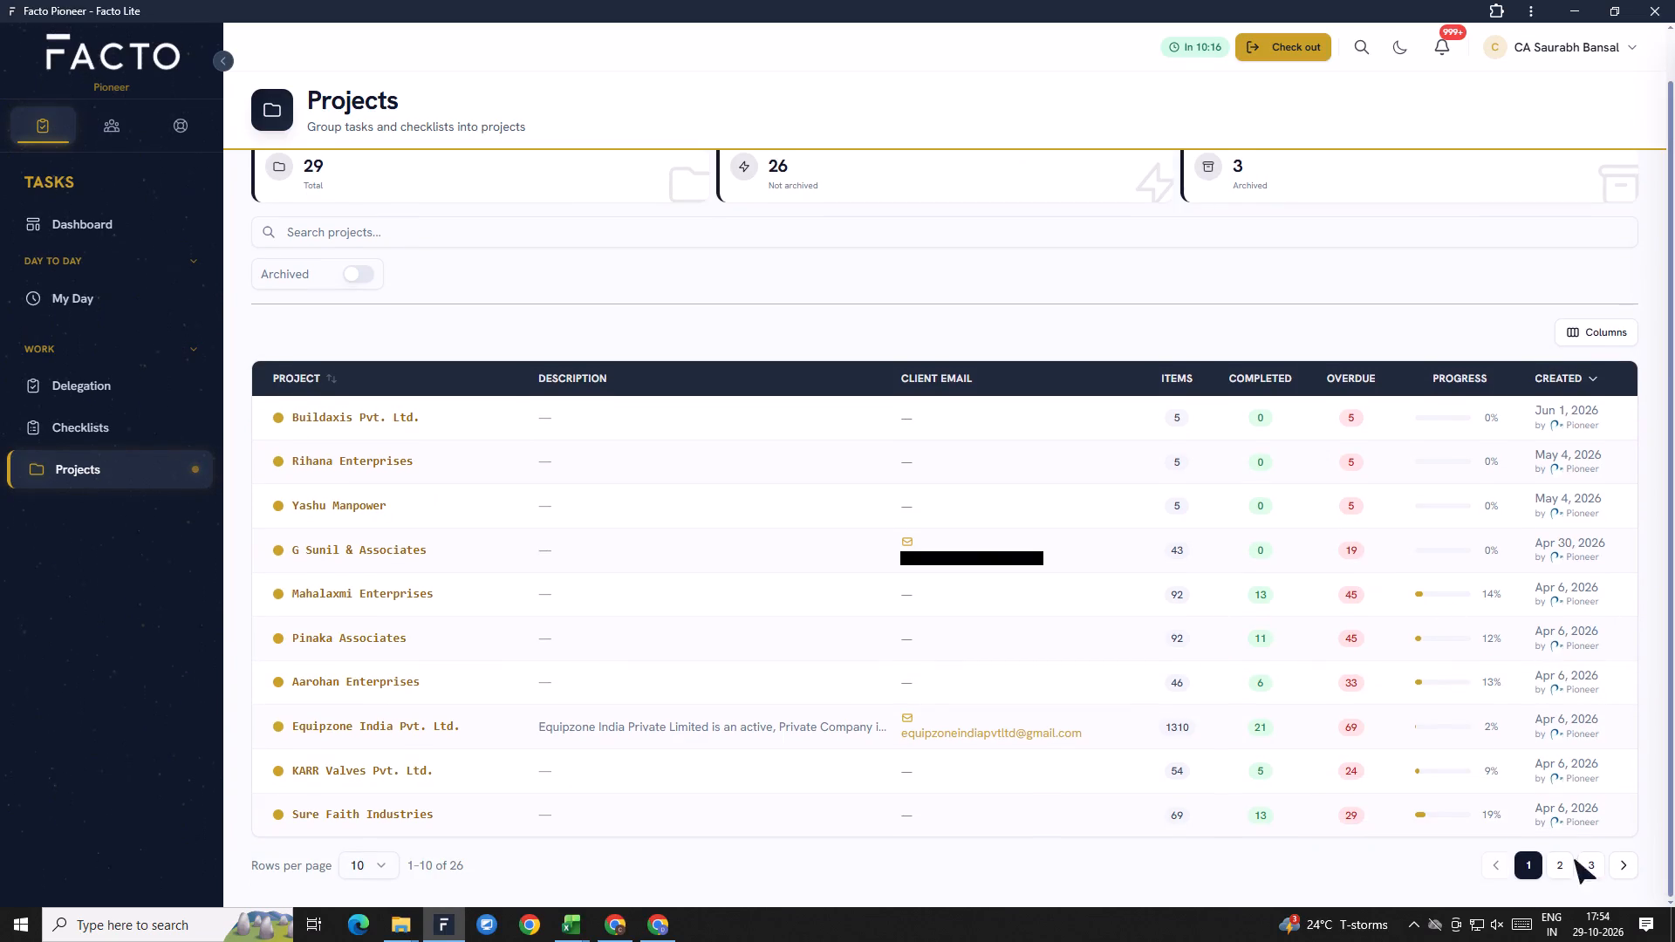
pyautogui.click(1562, 870)
pyautogui.scroll(-4, 1002, 621)
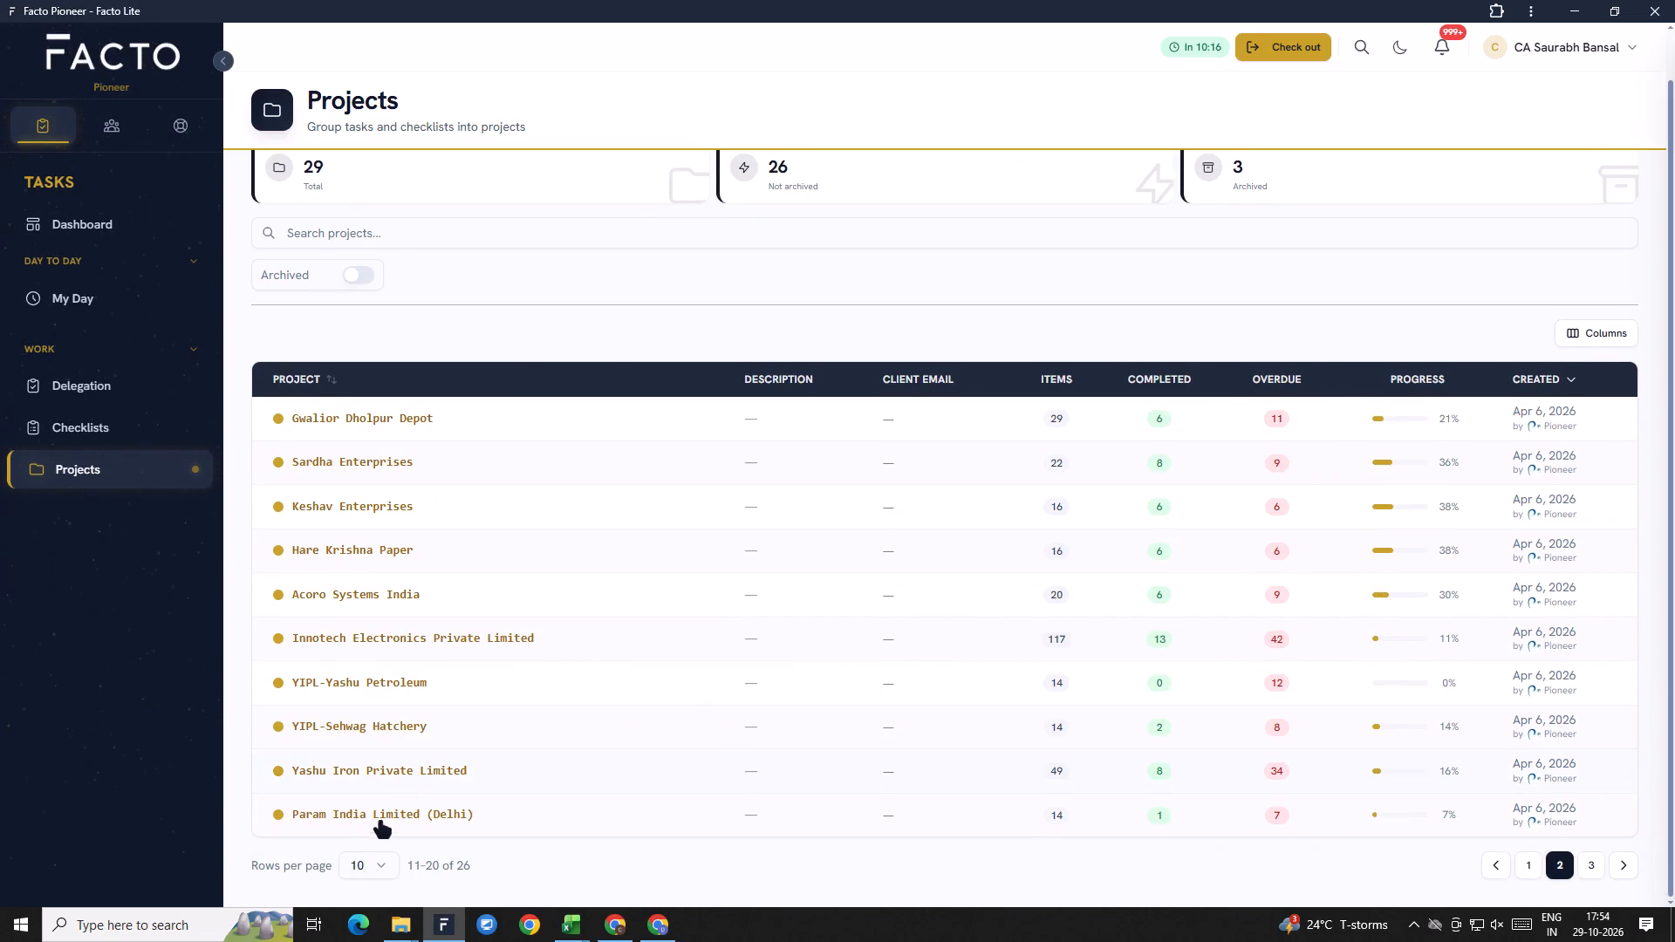
pyautogui.click(434, 818)
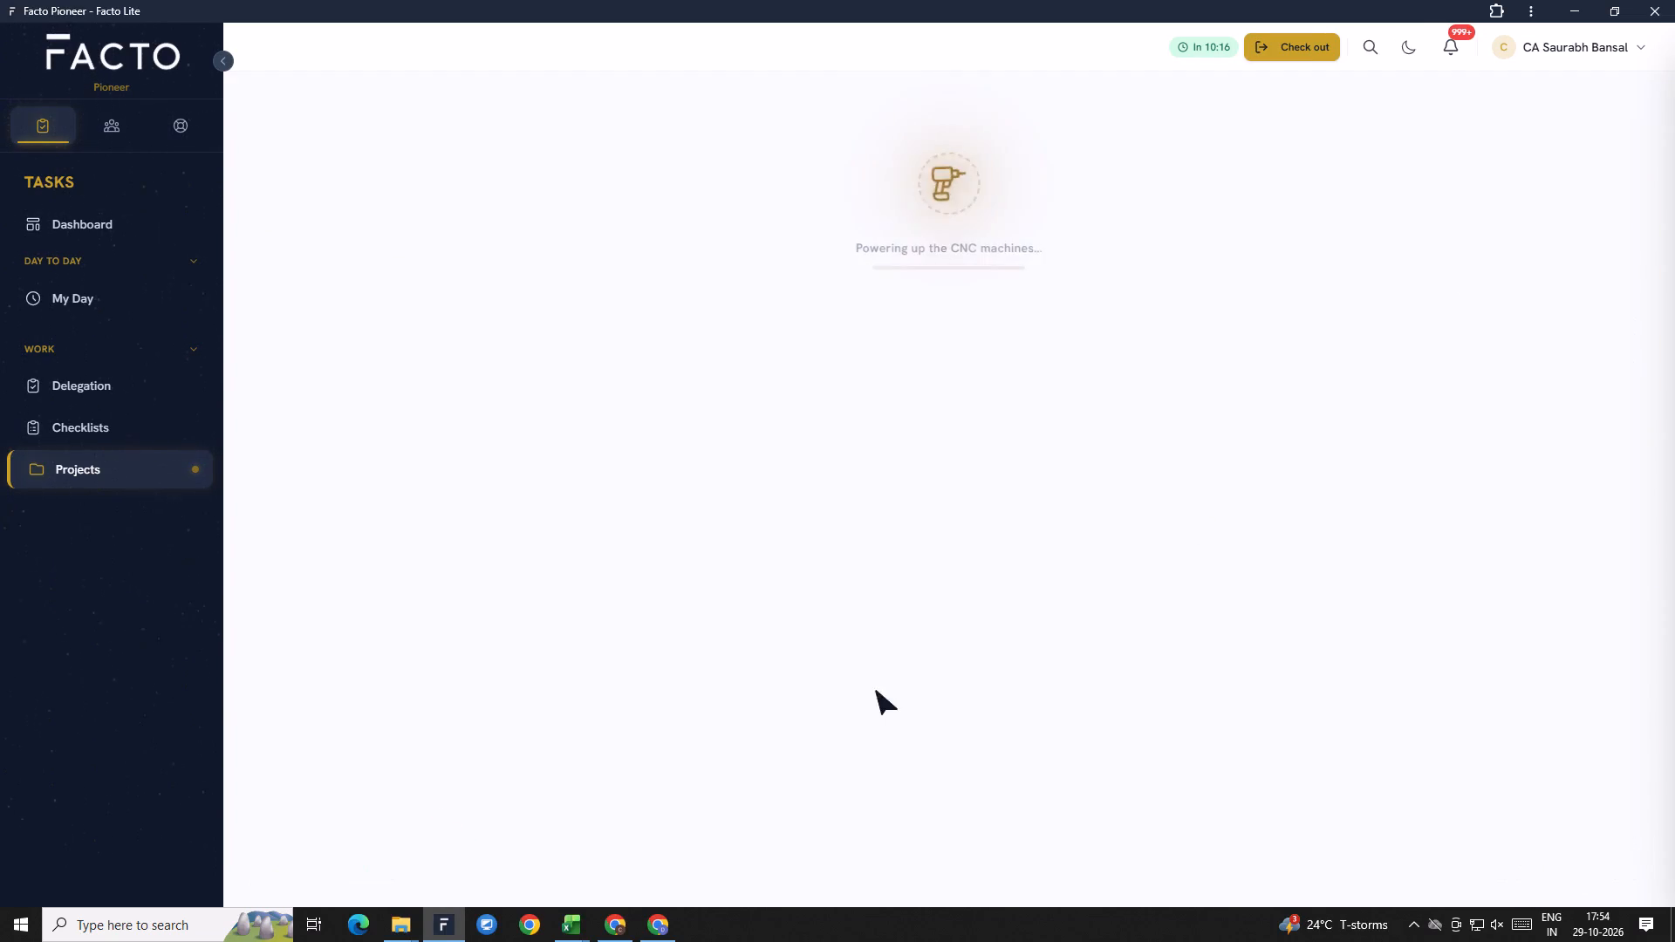
pyautogui.scroll(-9, 1323, 346)
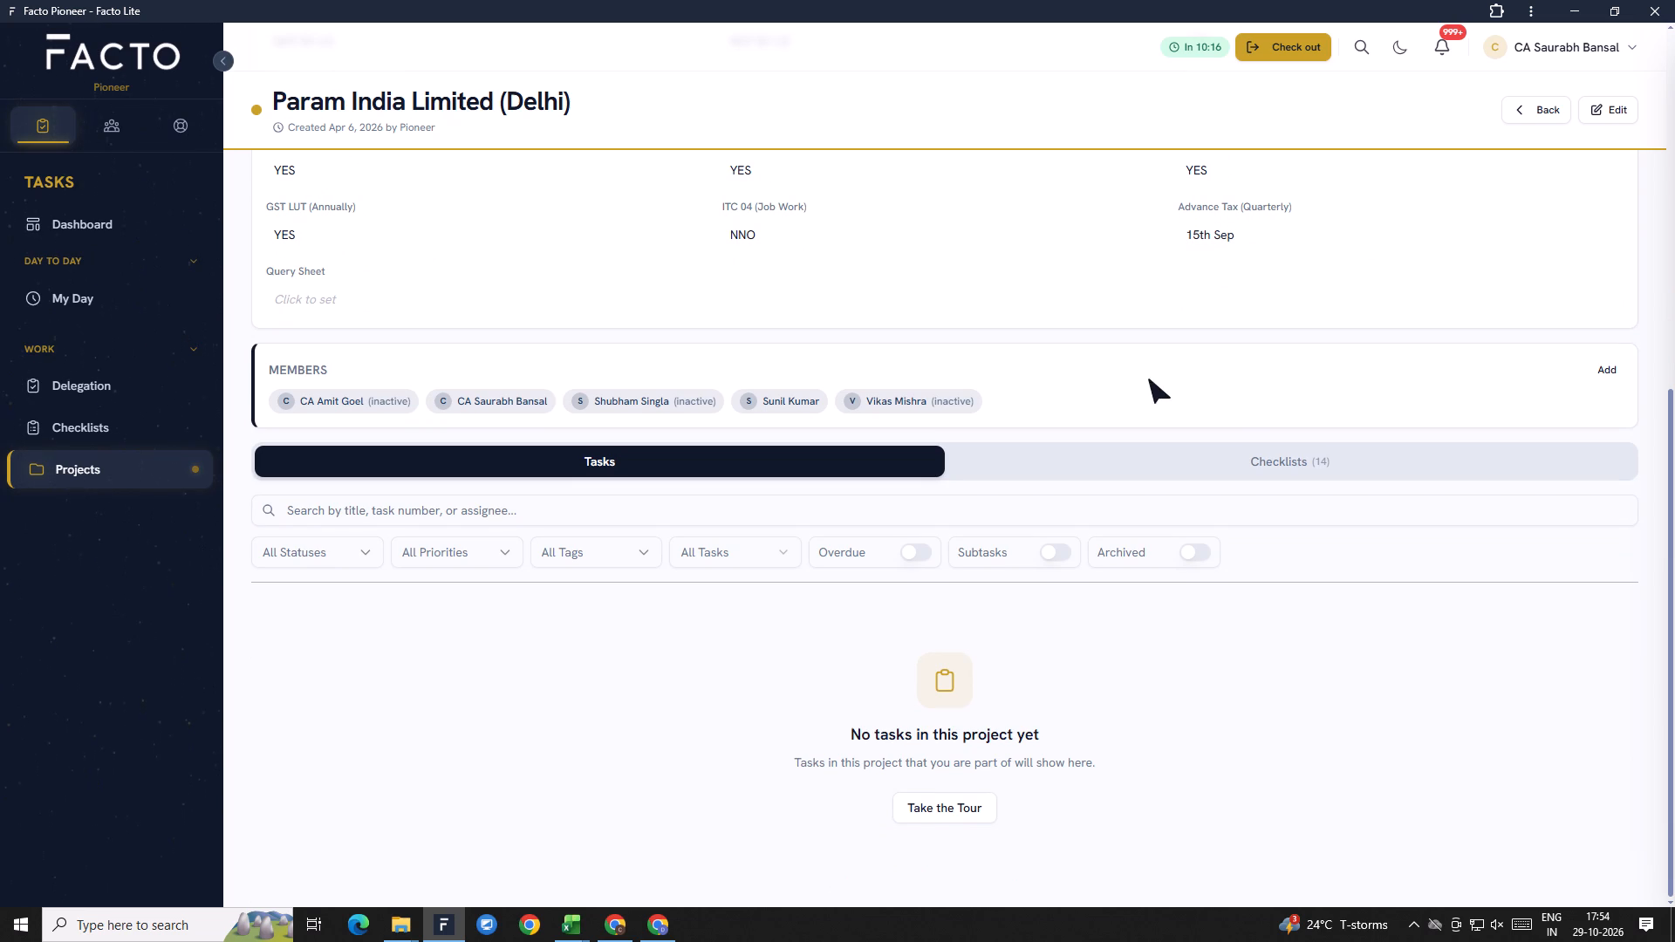
# Remove Saurabh from the Param India Limited (Delhi) members and save.
pyautogui.click(1608, 365)
pyautogui.click(729, 408)
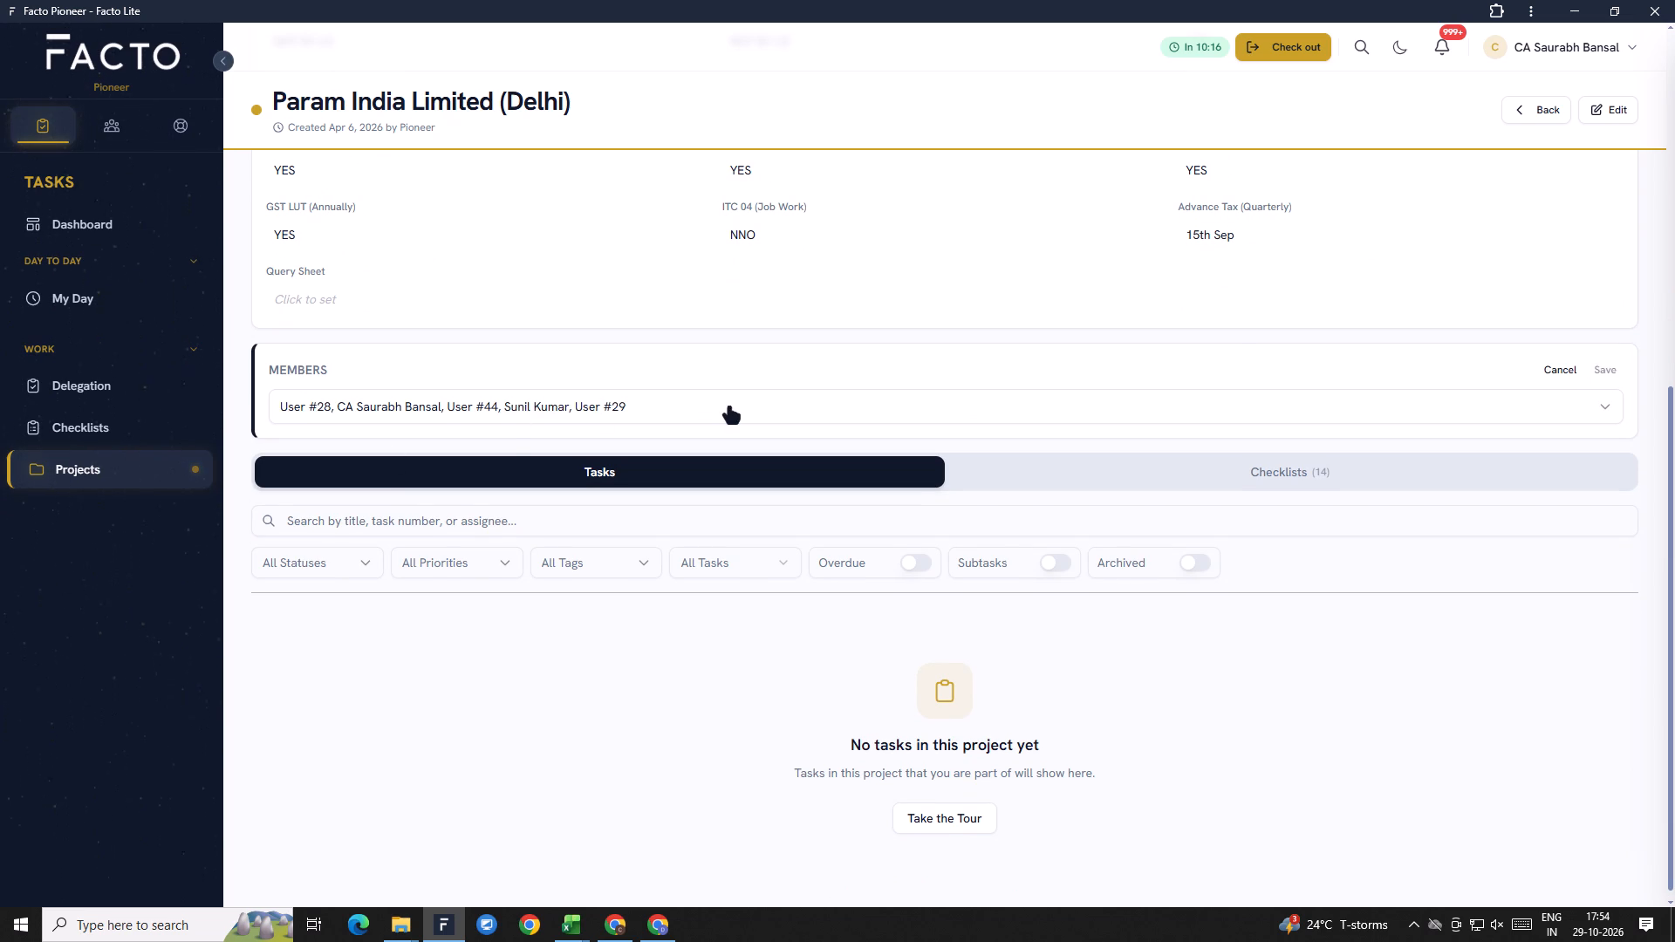
pyautogui.scroll(-2, 379, 572)
pyautogui.click(397, 481)
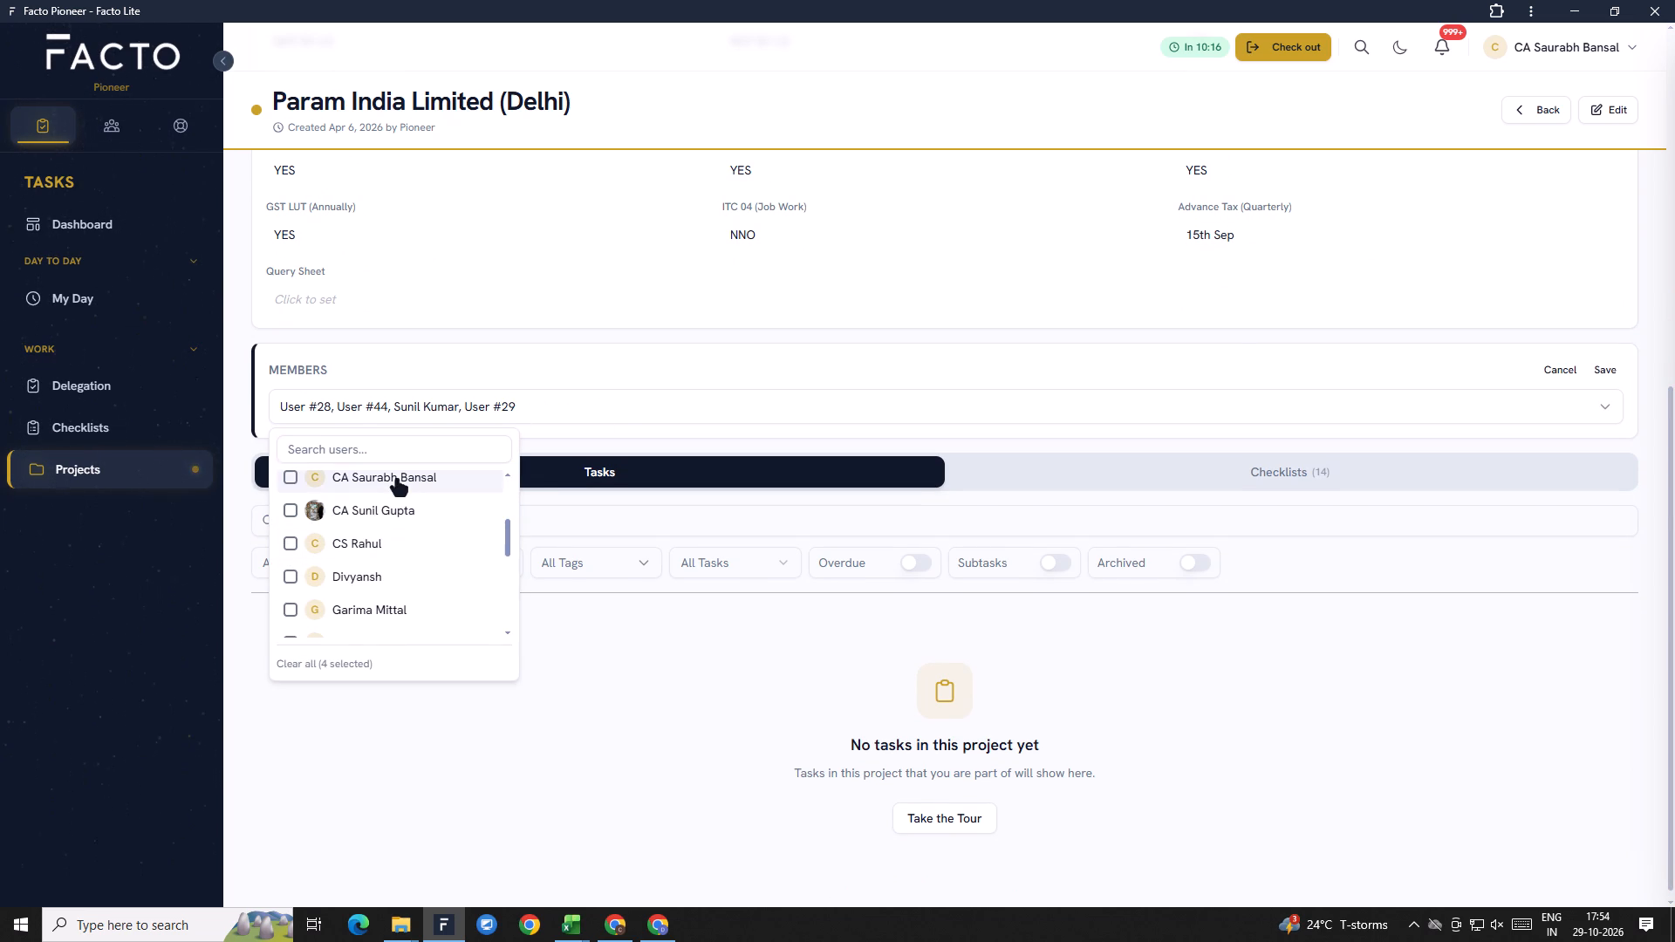
pyautogui.click(530, 687)
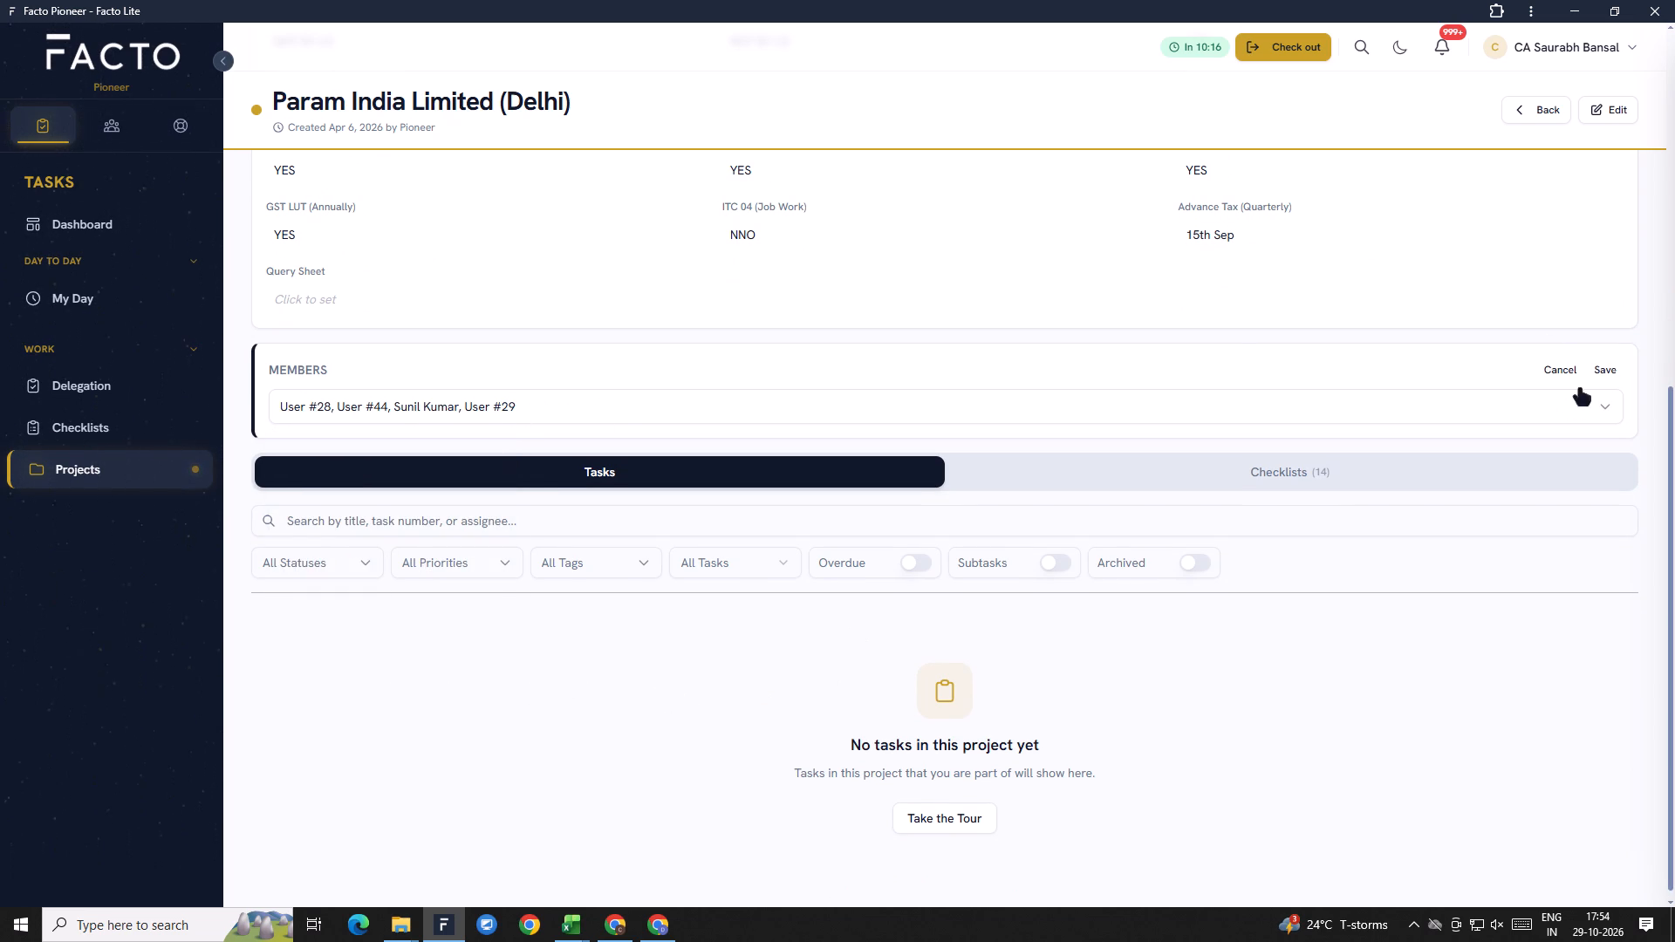
pyautogui.click(1604, 379)
pyautogui.scroll(4, 1608, 266)
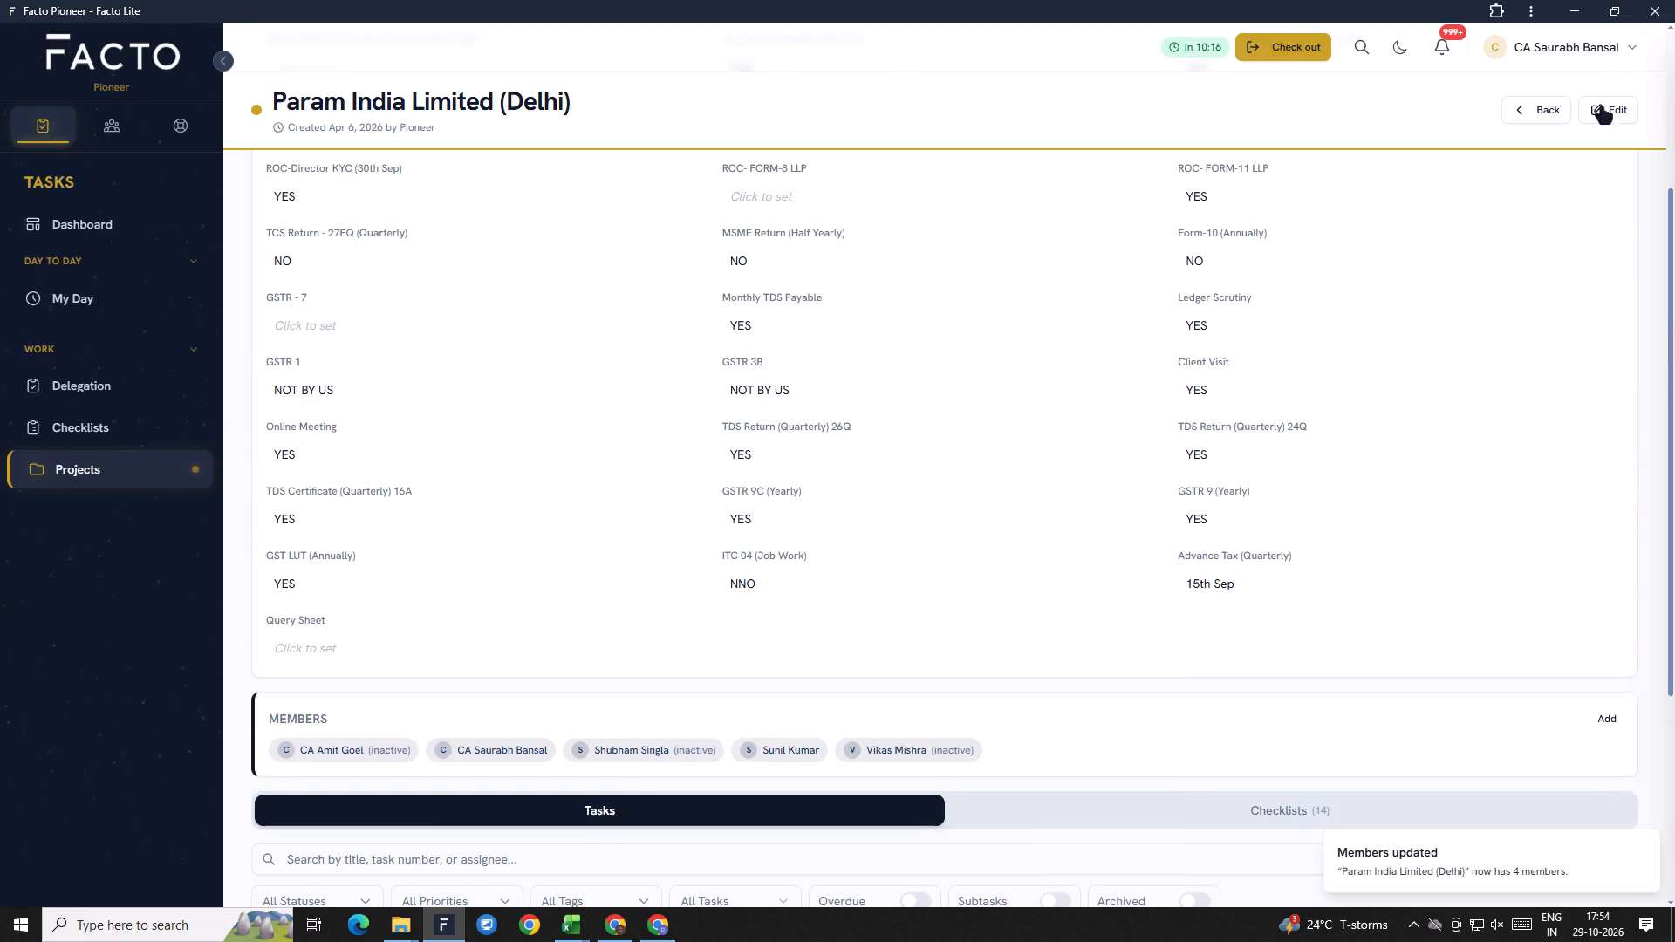
# Return to the project list and open Param Dairy Limited from the second page, down to its members.
pyautogui.click(1550, 118)
pyautogui.scroll(-5, 1219, 570)
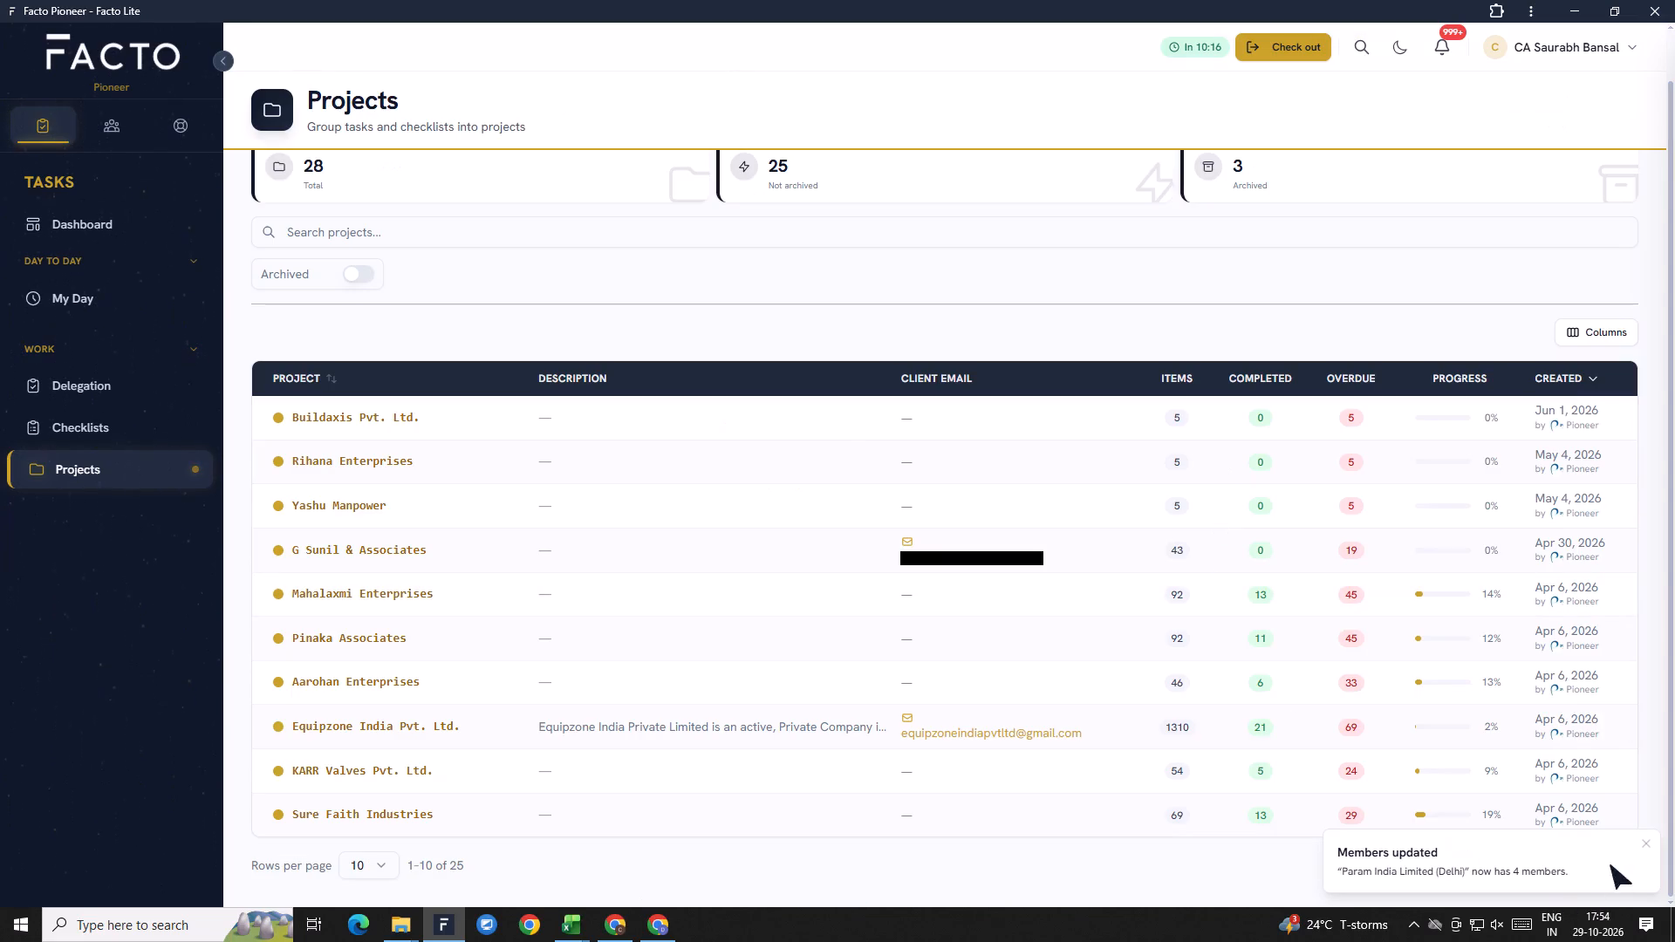
pyautogui.click(1640, 846)
pyautogui.click(1564, 859)
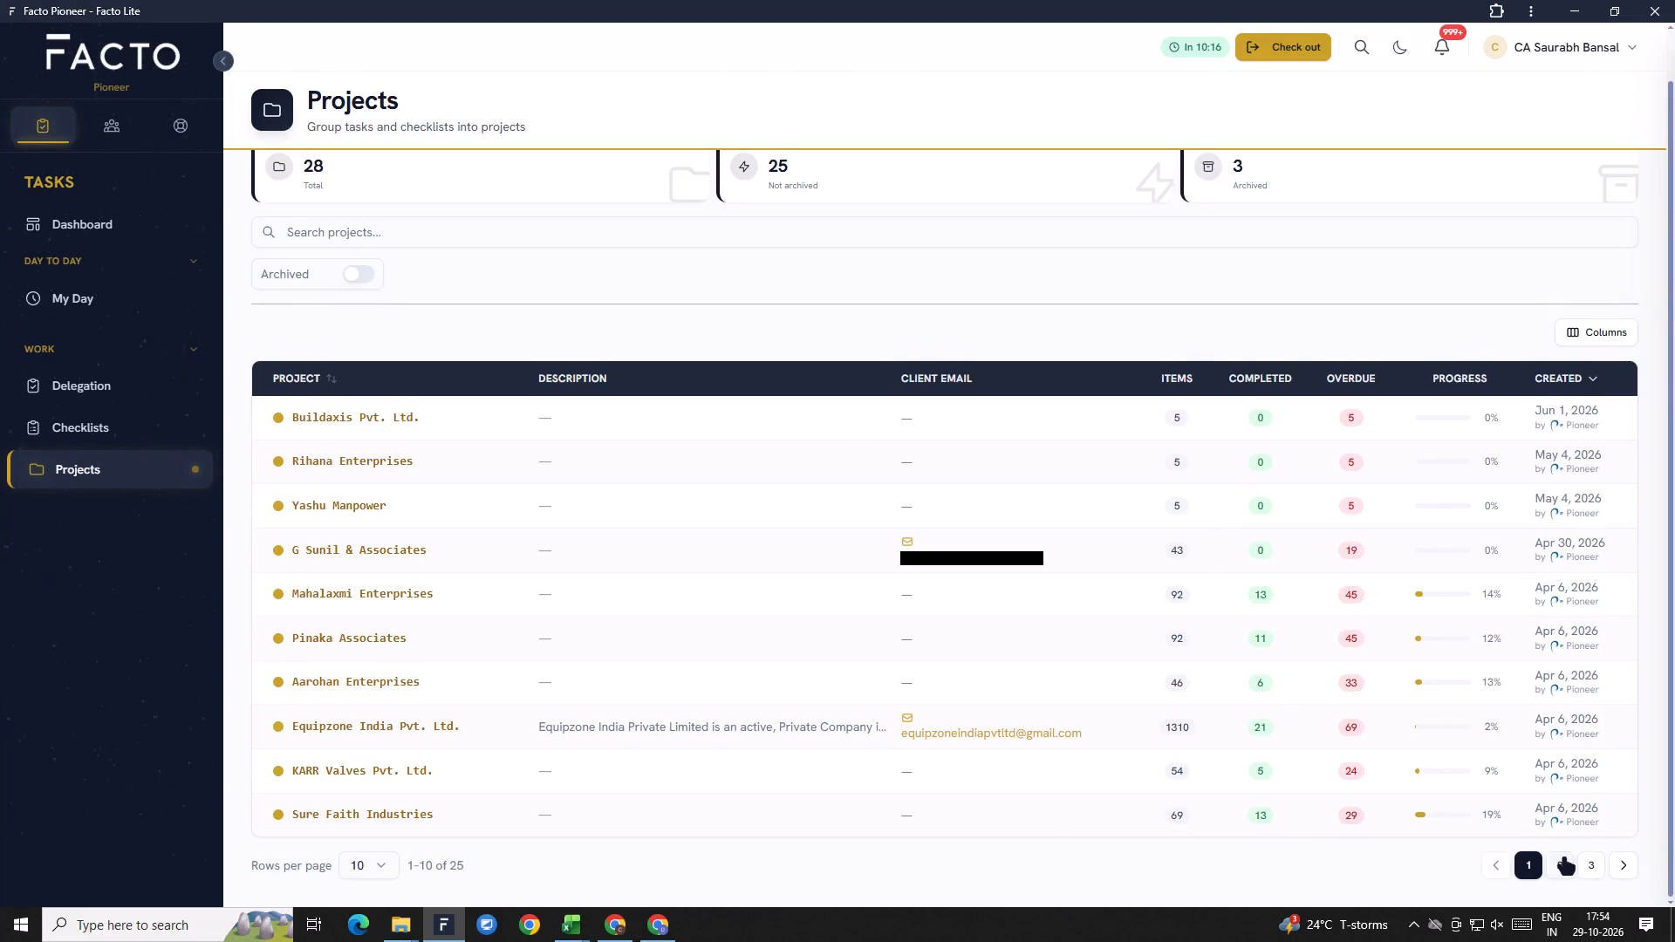
pyautogui.click(427, 806)
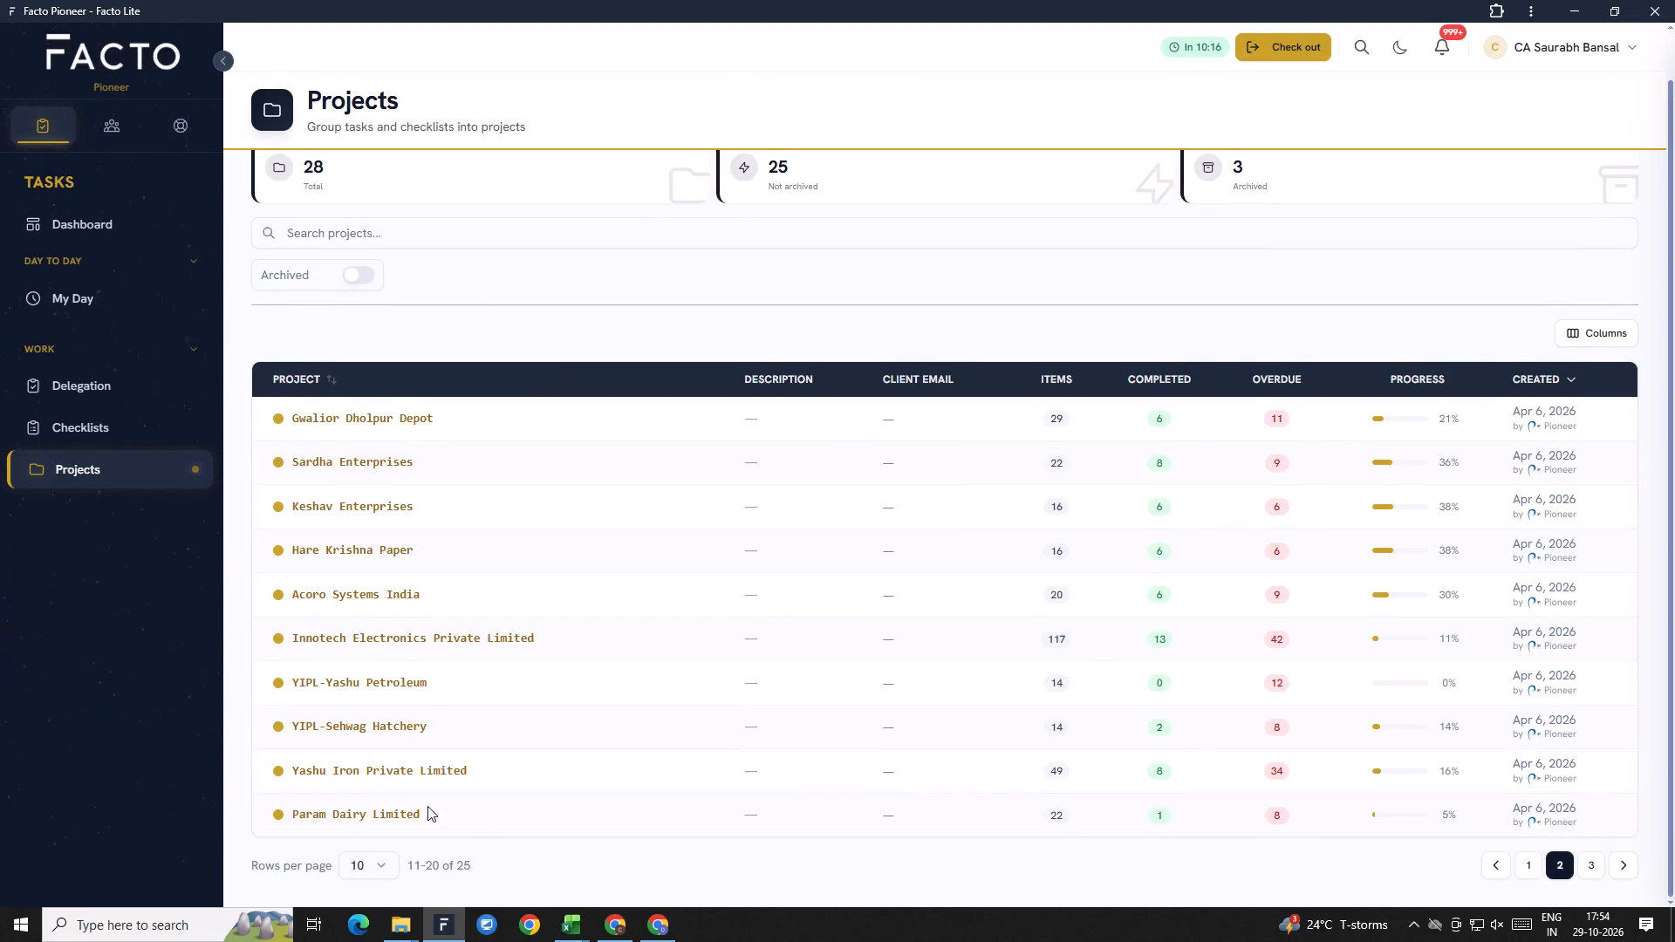
pyautogui.scroll(-5, 580, 509)
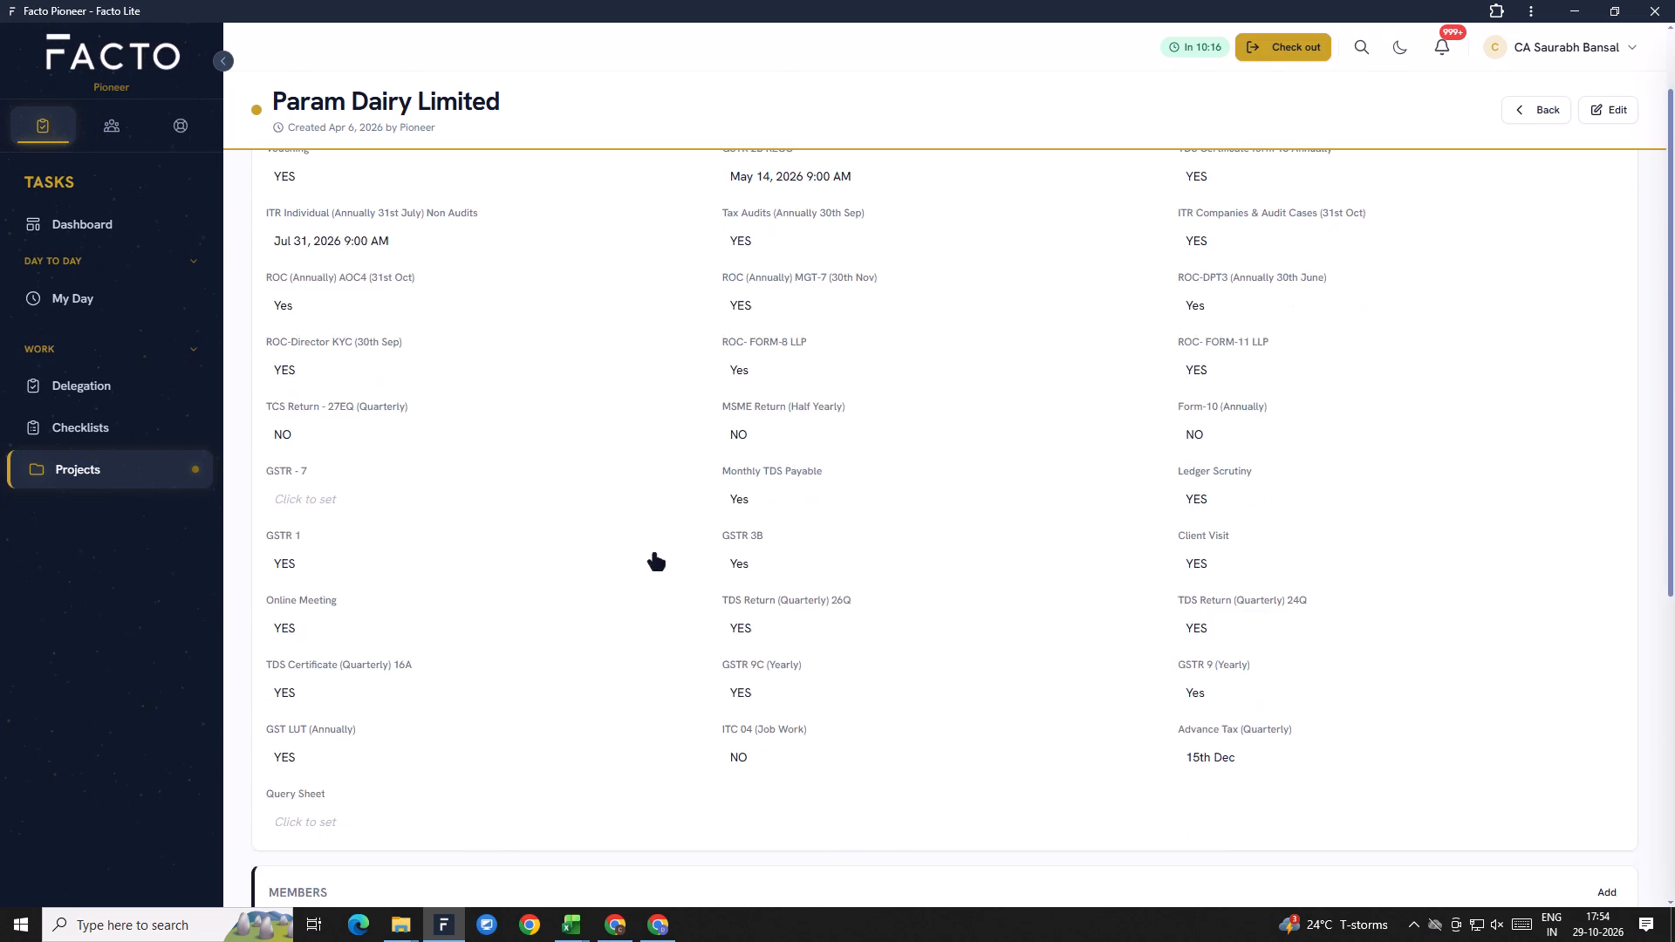
pyautogui.scroll(-3, 730, 567)
# Remove Saurabh from the Param Dairy Limited members and save.
pyautogui.click(1602, 365)
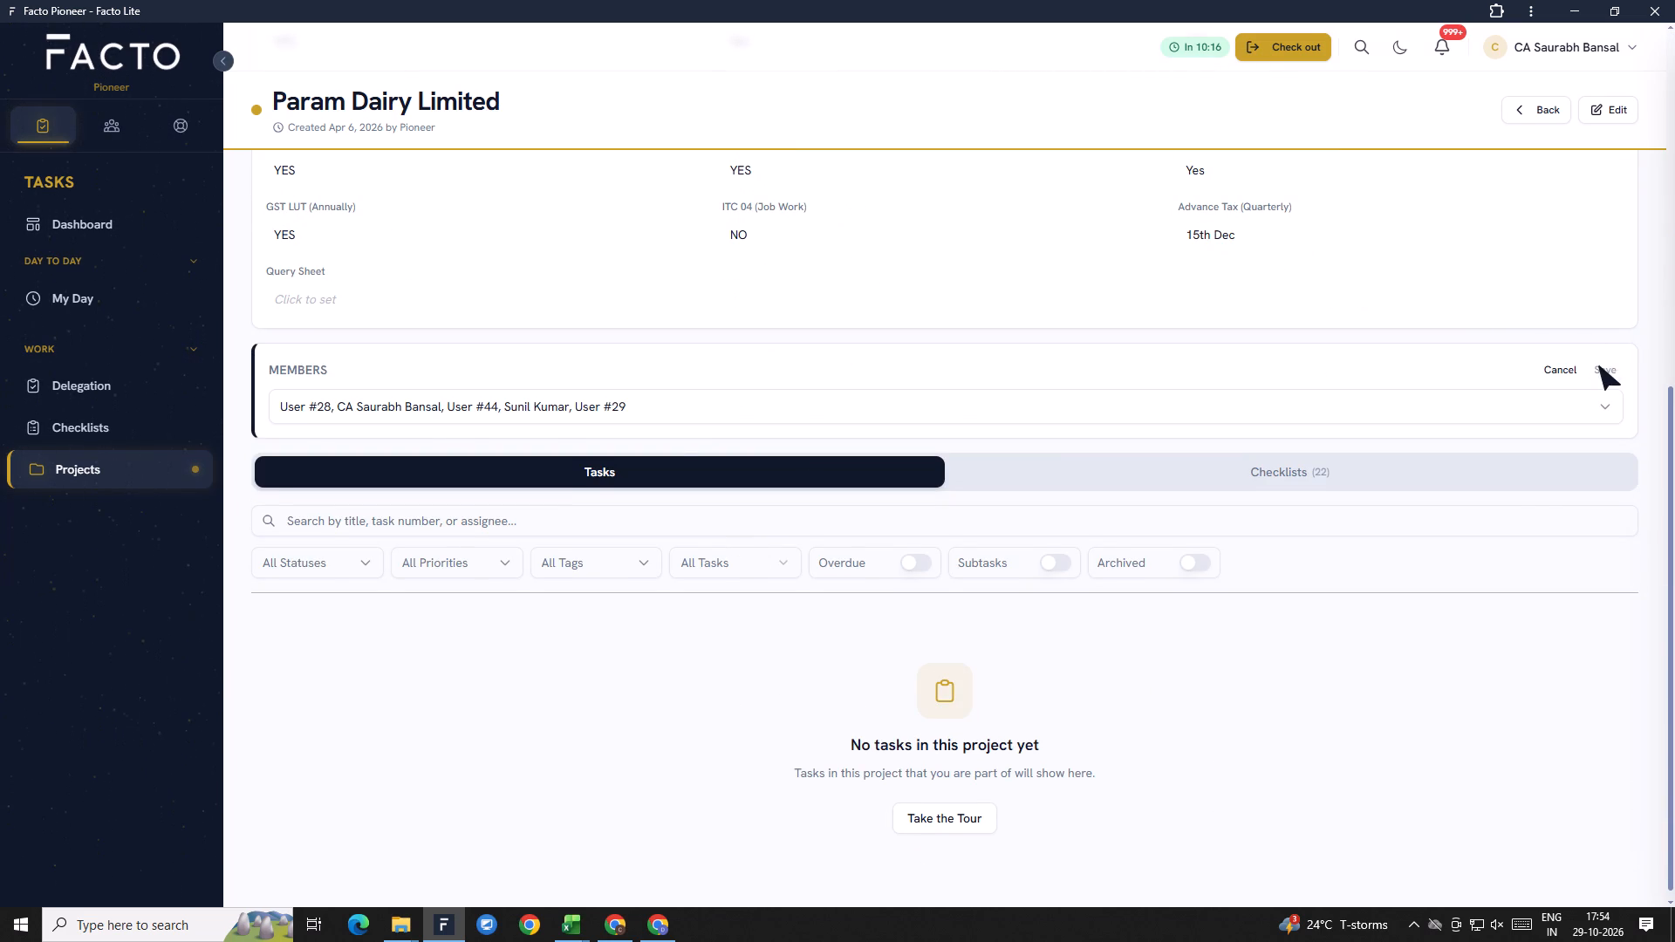
pyautogui.click(725, 415)
pyautogui.scroll(-4, 441, 578)
pyautogui.scroll(2, 414, 561)
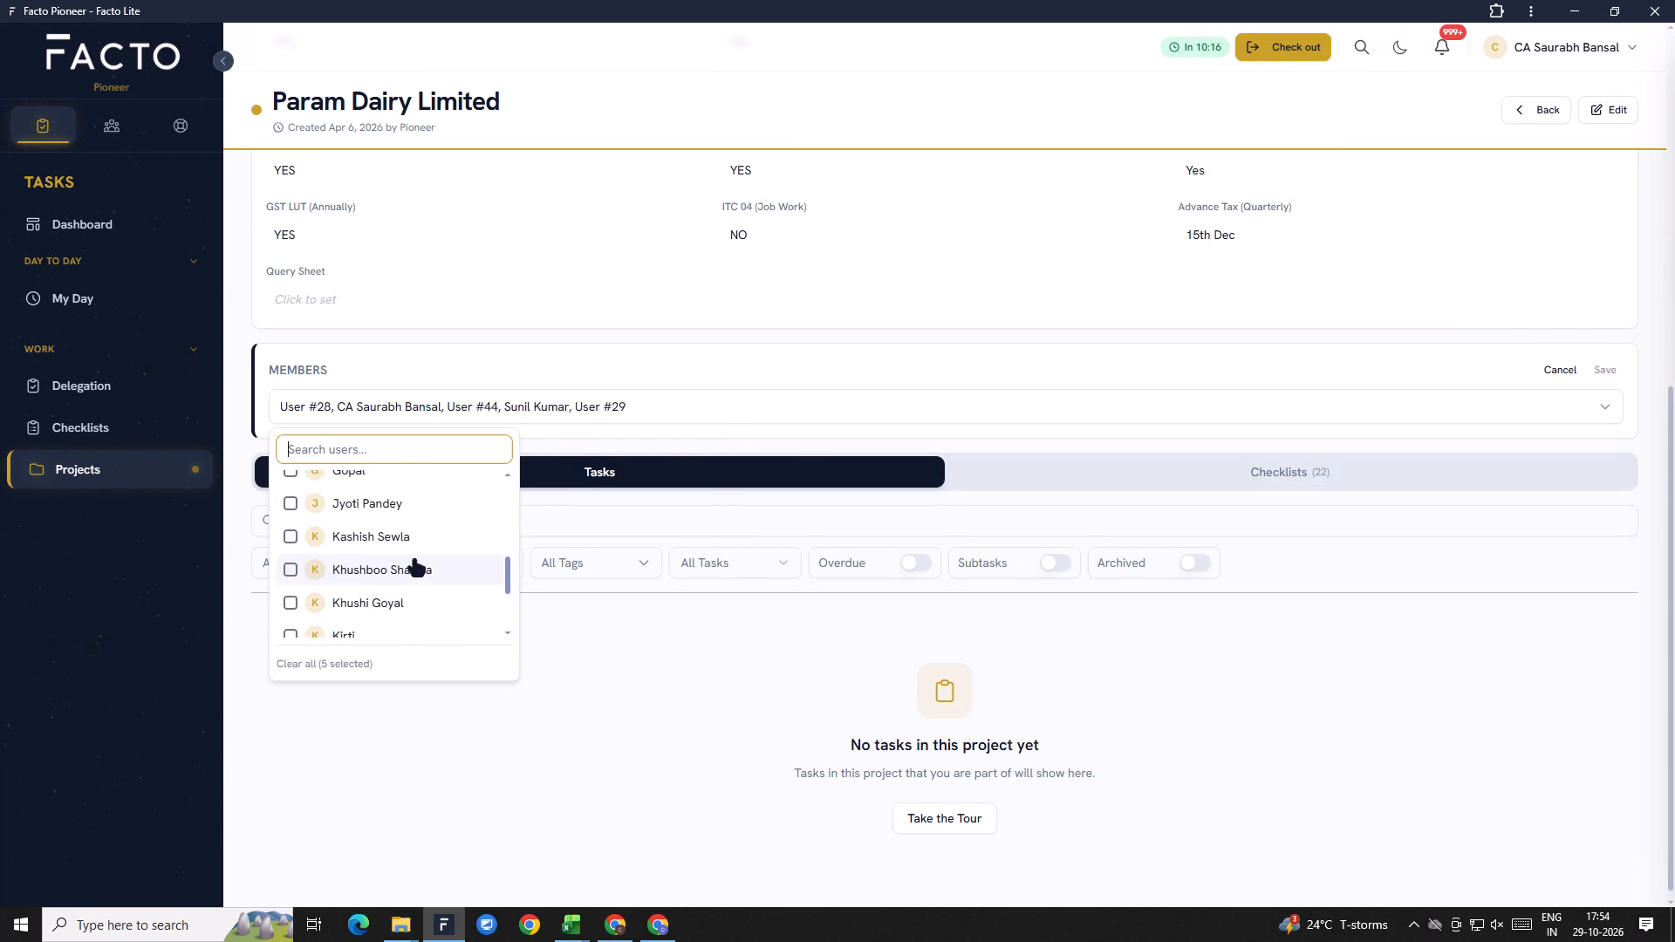
pyautogui.click(421, 466)
pyautogui.click(406, 485)
pyautogui.click(546, 751)
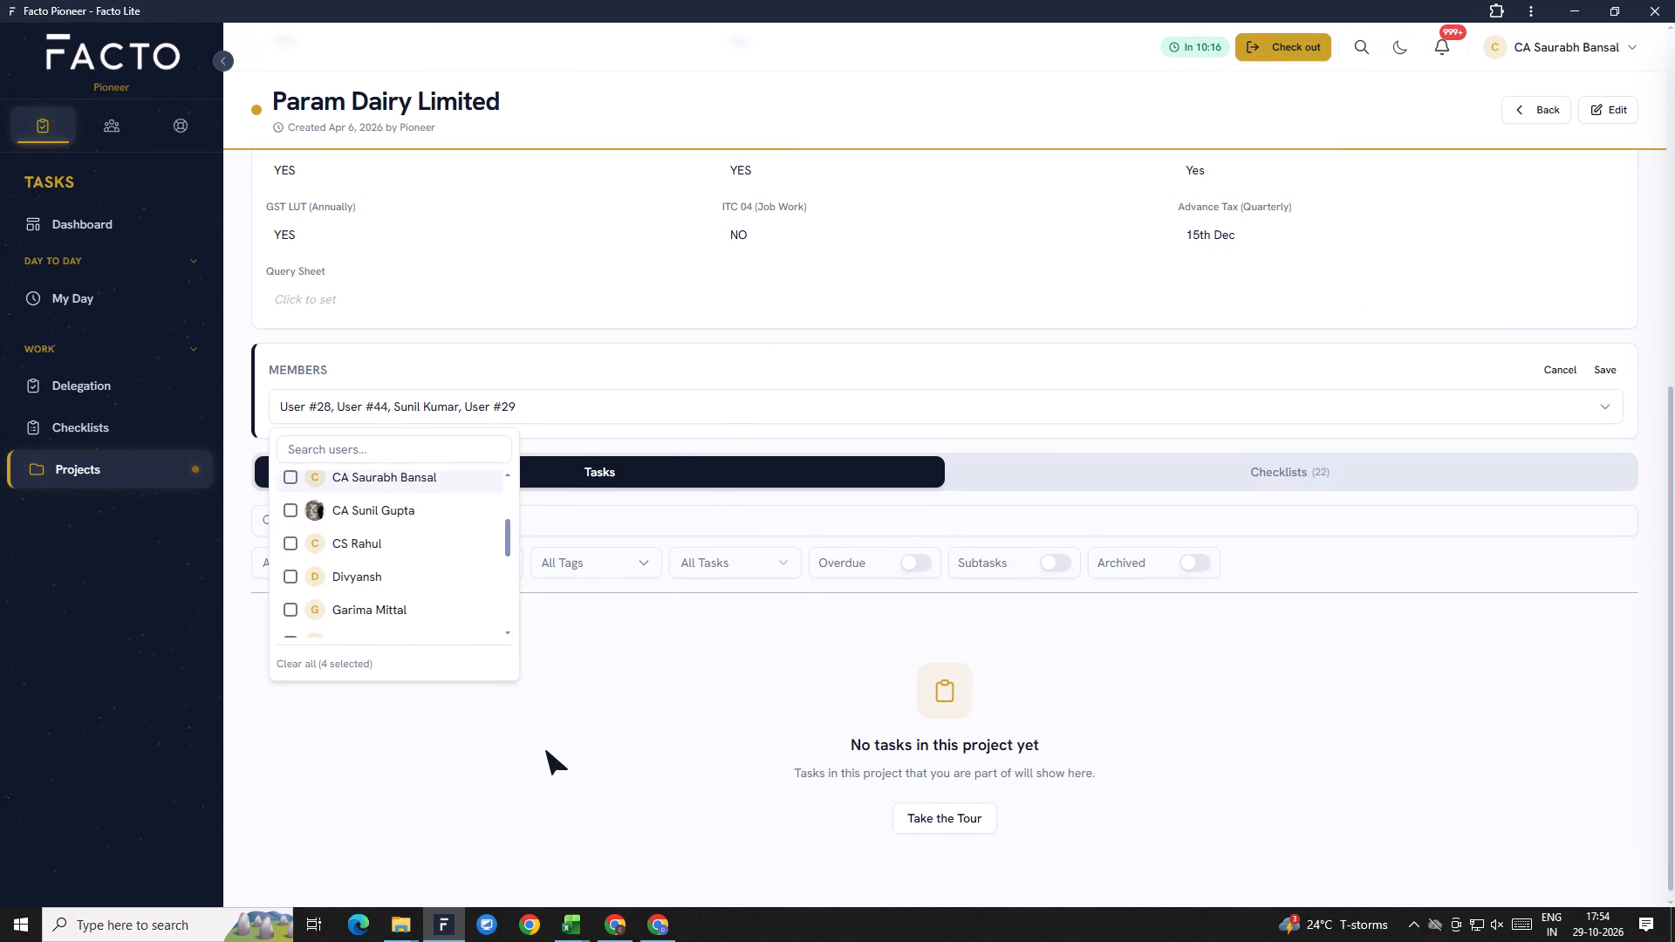
pyautogui.click(1596, 371)
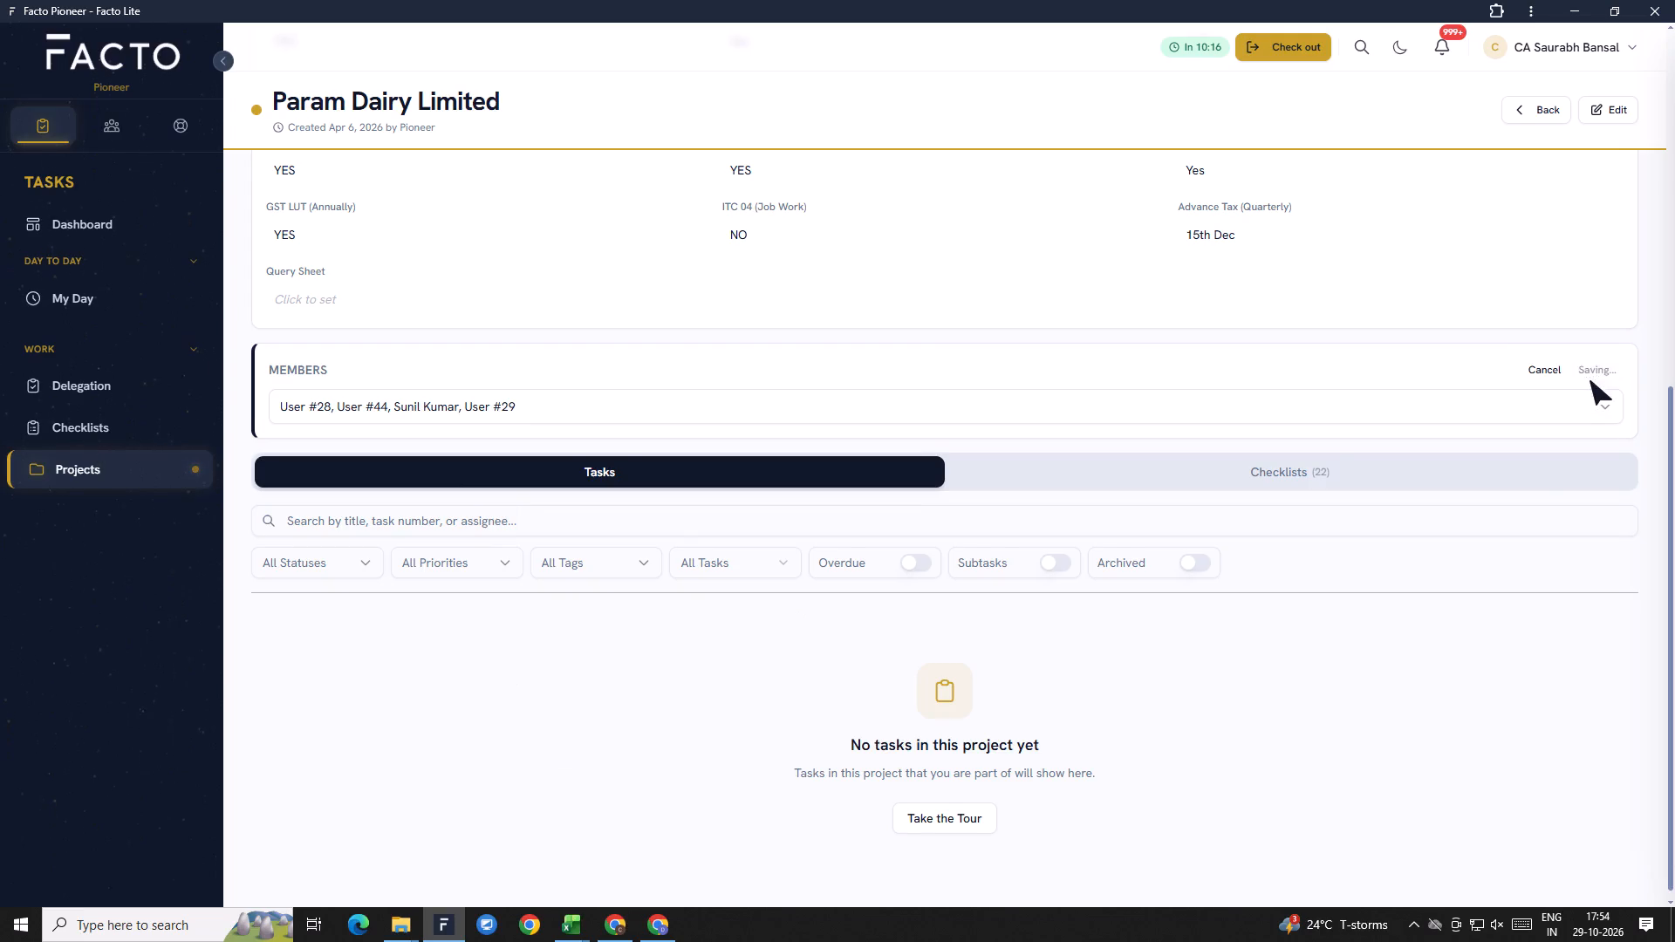
# Return to the project list, dismiss the notification and show the second page of projects.
pyautogui.scroll(7, 1545, 399)
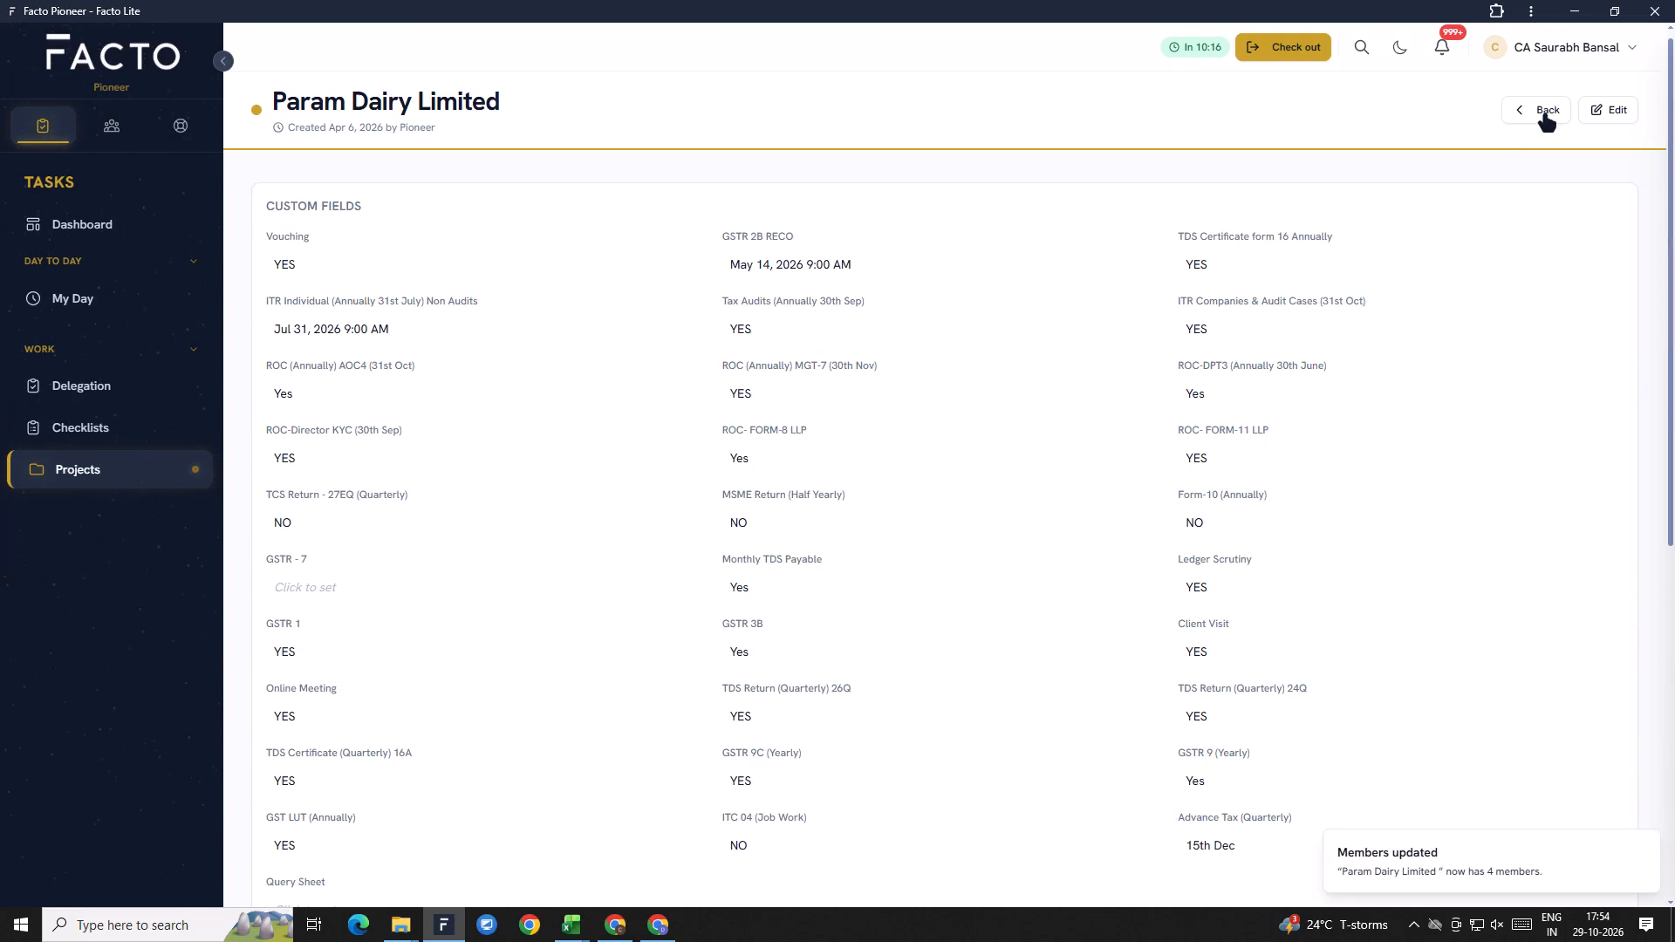
pyautogui.click(1545, 116)
pyautogui.scroll(-7, 1616, 506)
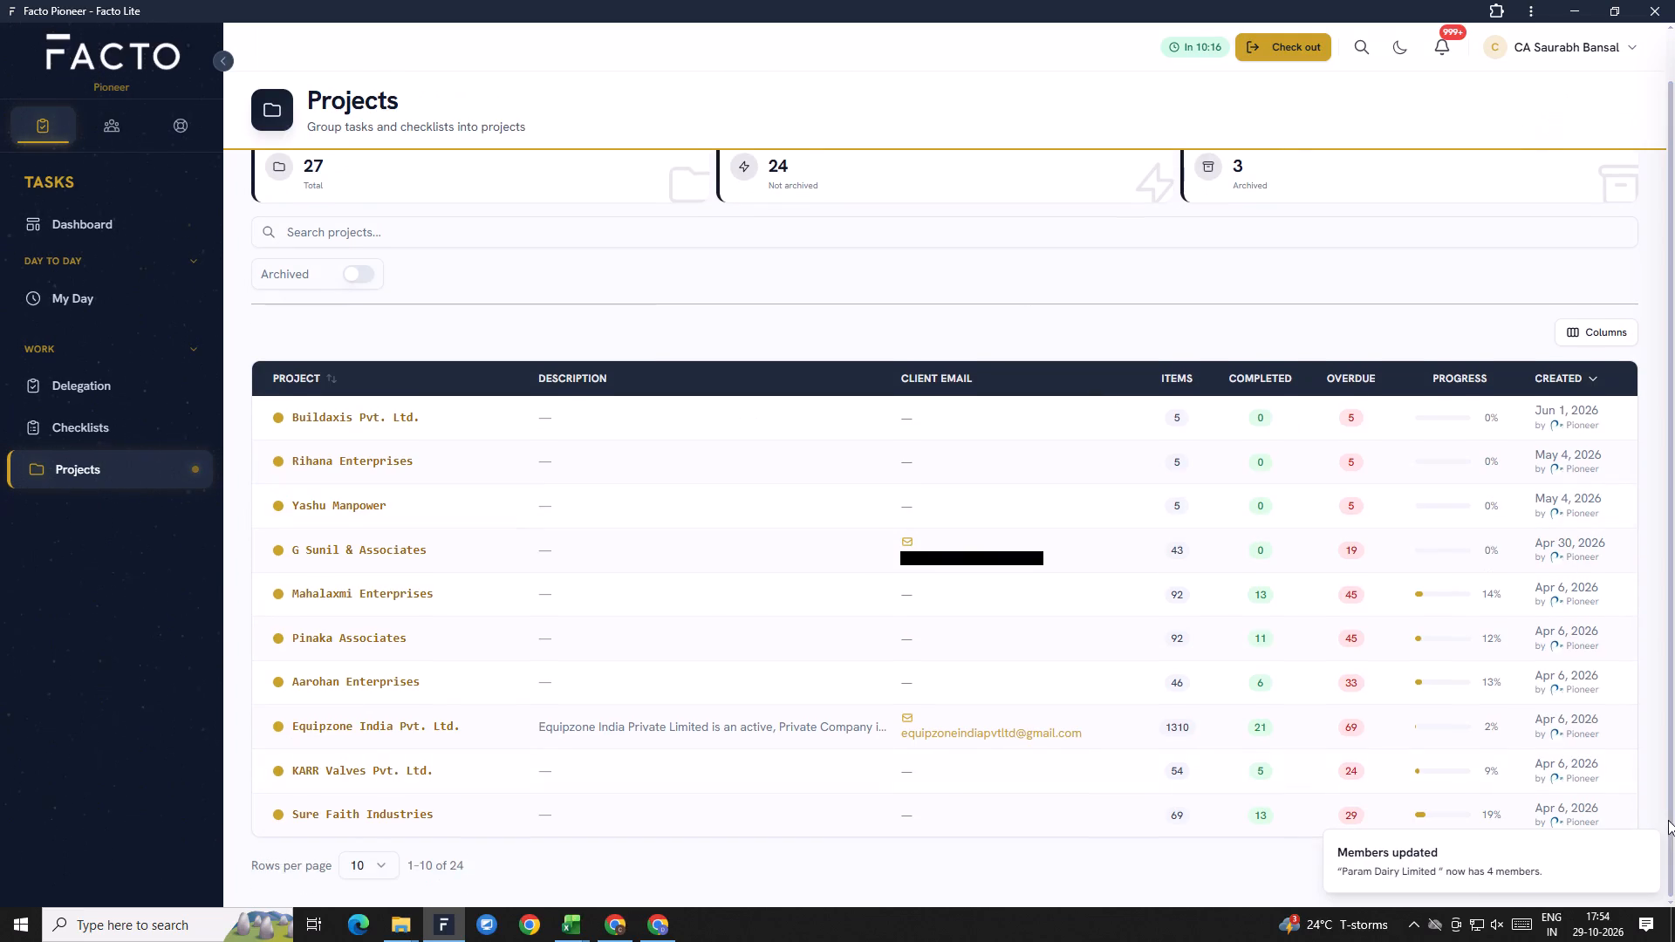
pyautogui.click(1639, 849)
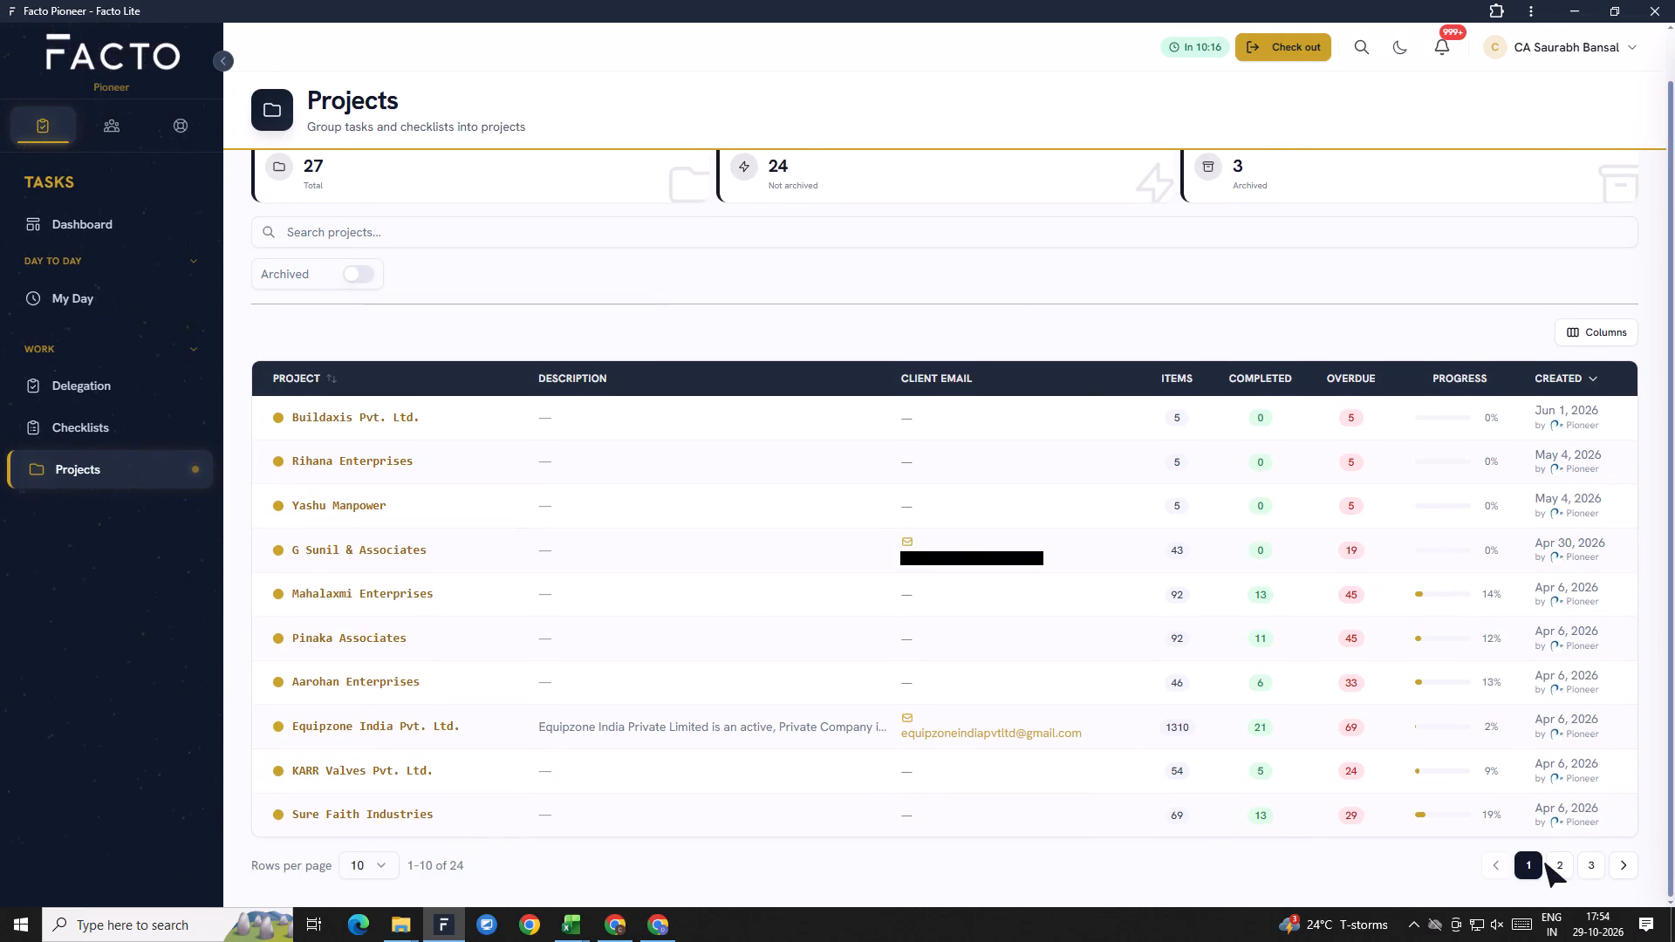
pyautogui.click(1566, 864)
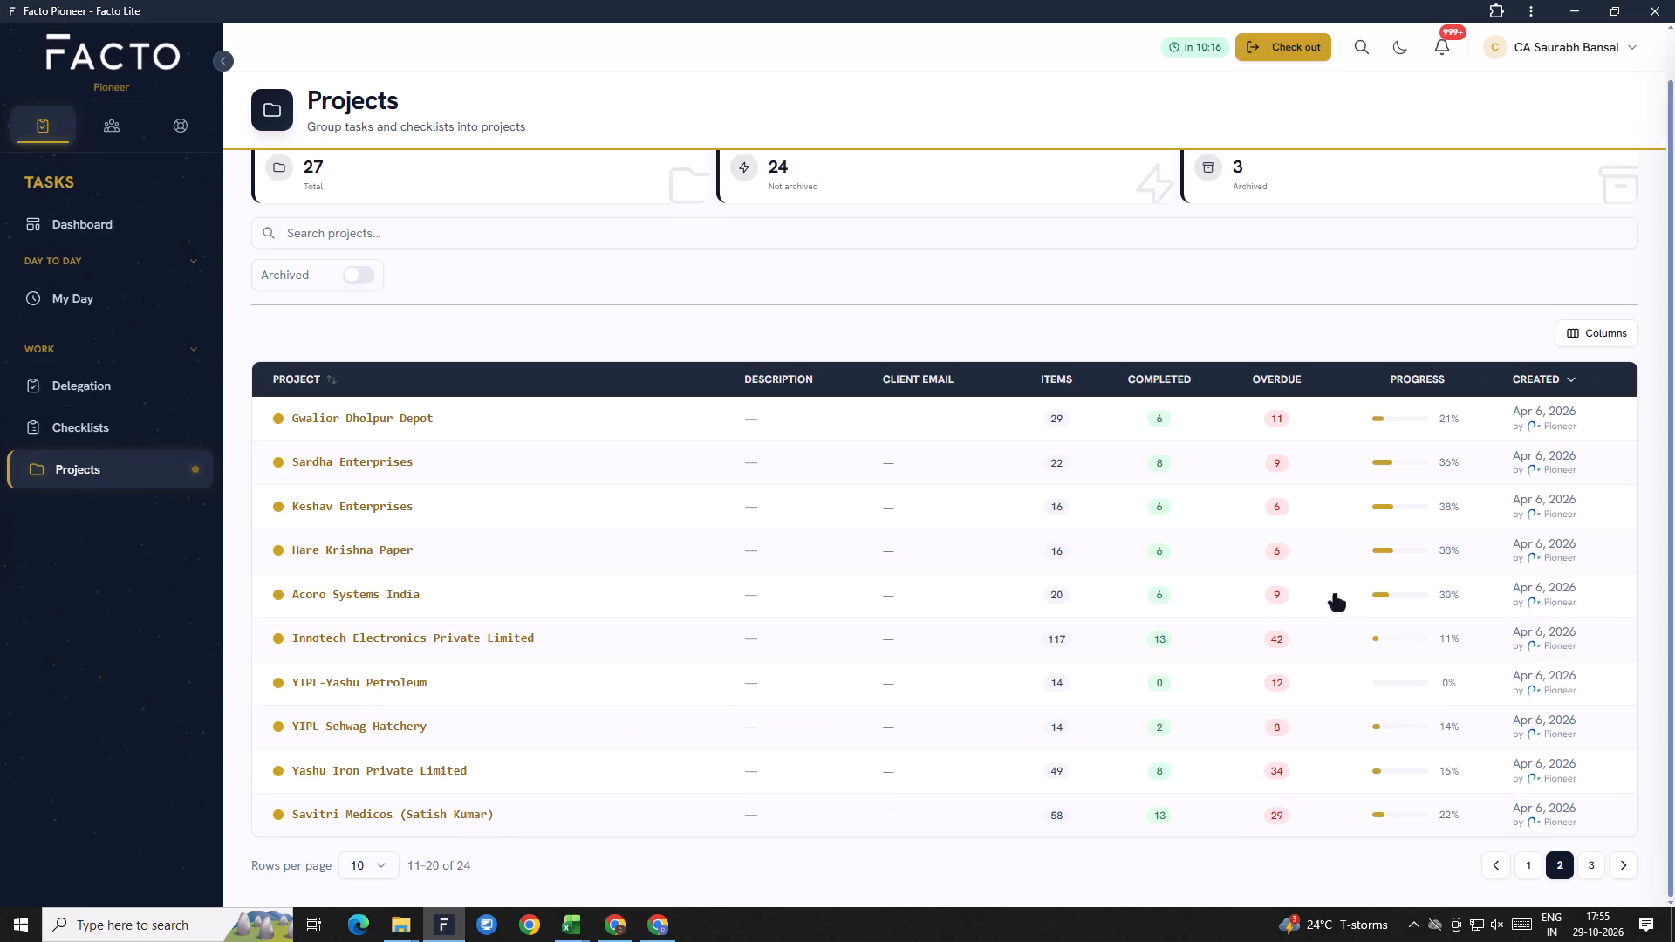
# Switch to the Excel client list and search Sheet7 for "savit".
pyautogui.hotkey('alt', 'Tab')
pyautogui.click(461, 420)
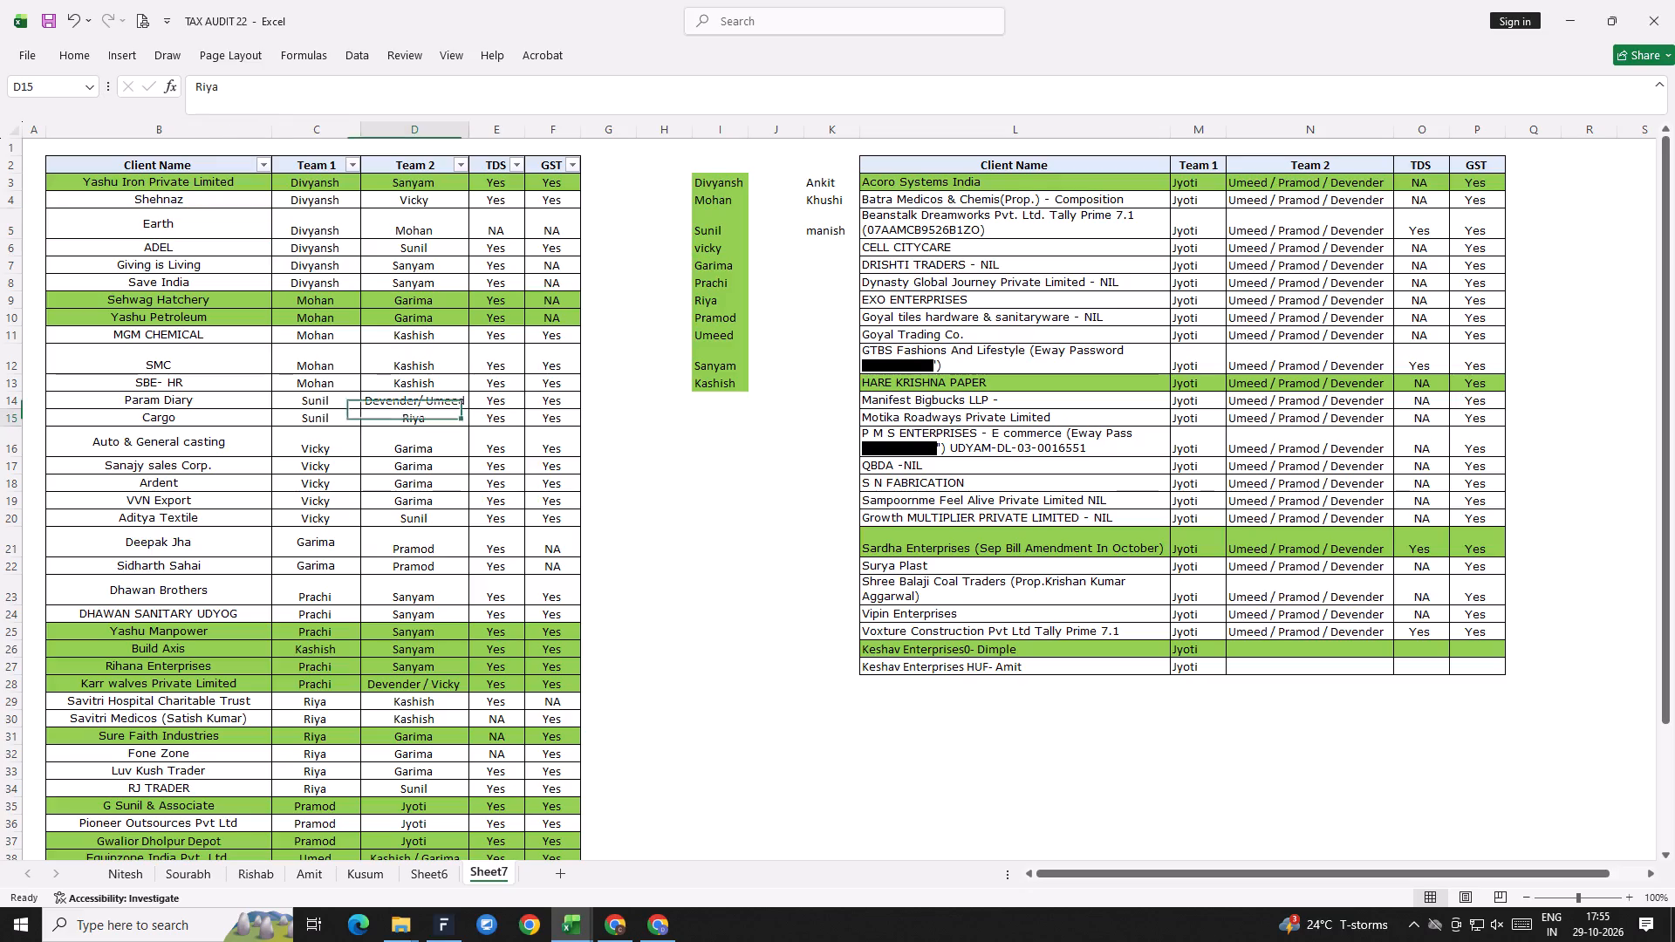
pyautogui.hotkey('ctrl', 'f')
pyautogui.write('savit')
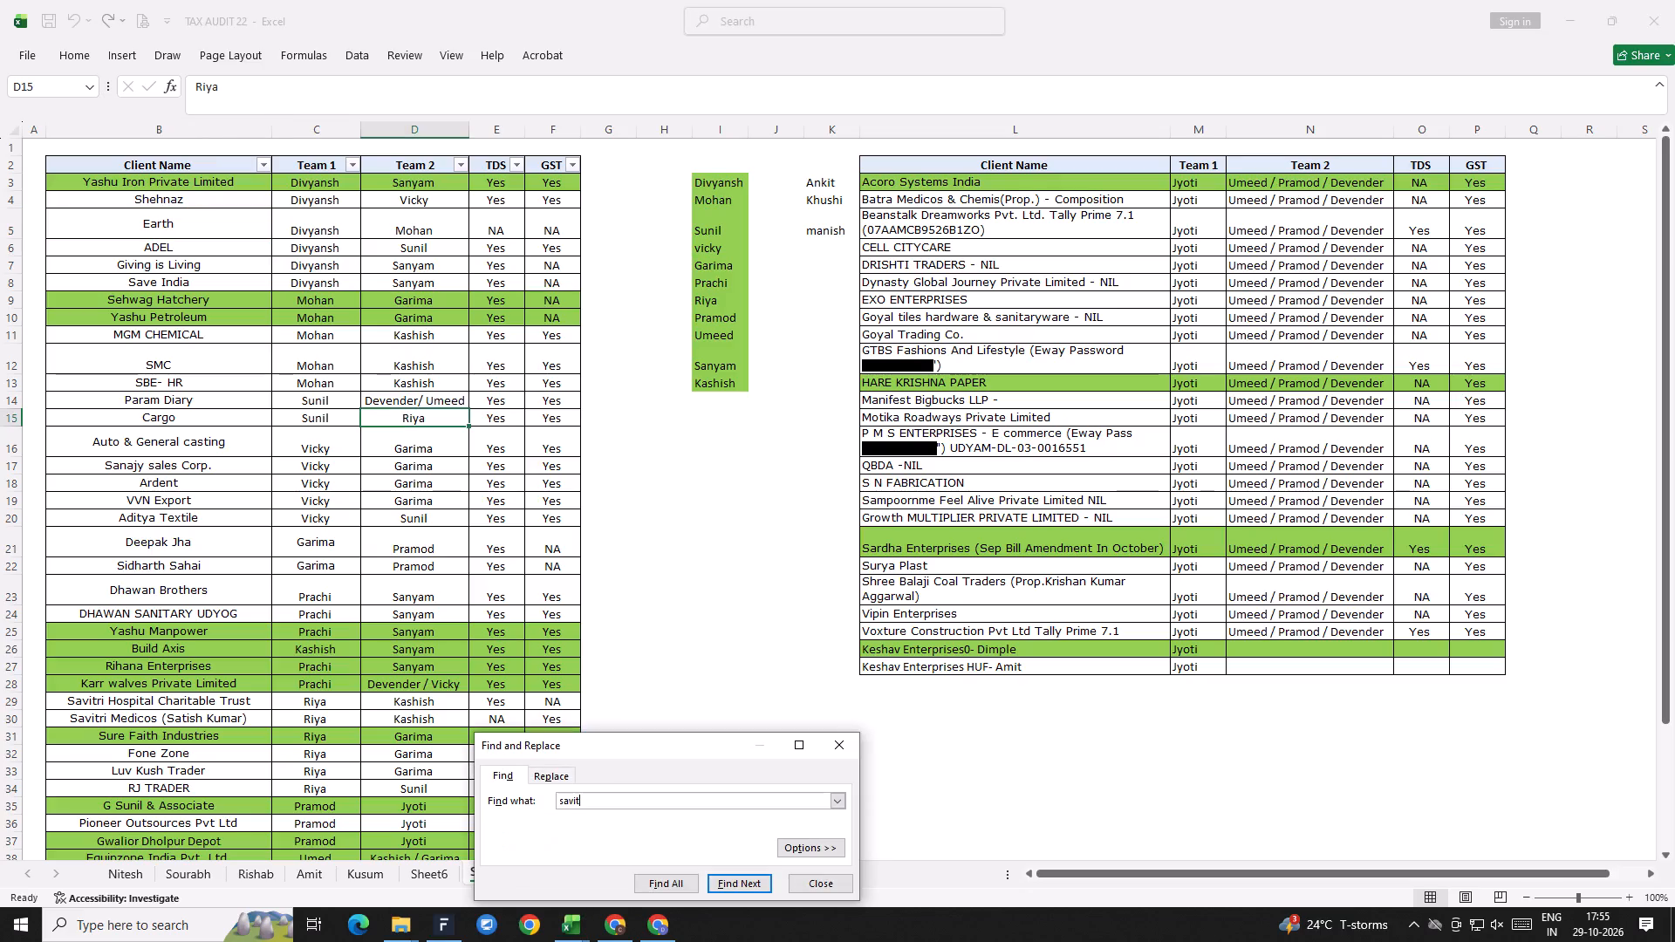
pyautogui.press('Return')
pyautogui.press('Escape')
# Fill the Savitri Medicos row green from Client Name through GST.
pyautogui.hotkey('shift', 'Right')
pyautogui.hotkey('shift', 'Right')
pyautogui.hotkey('shift', 'Right')
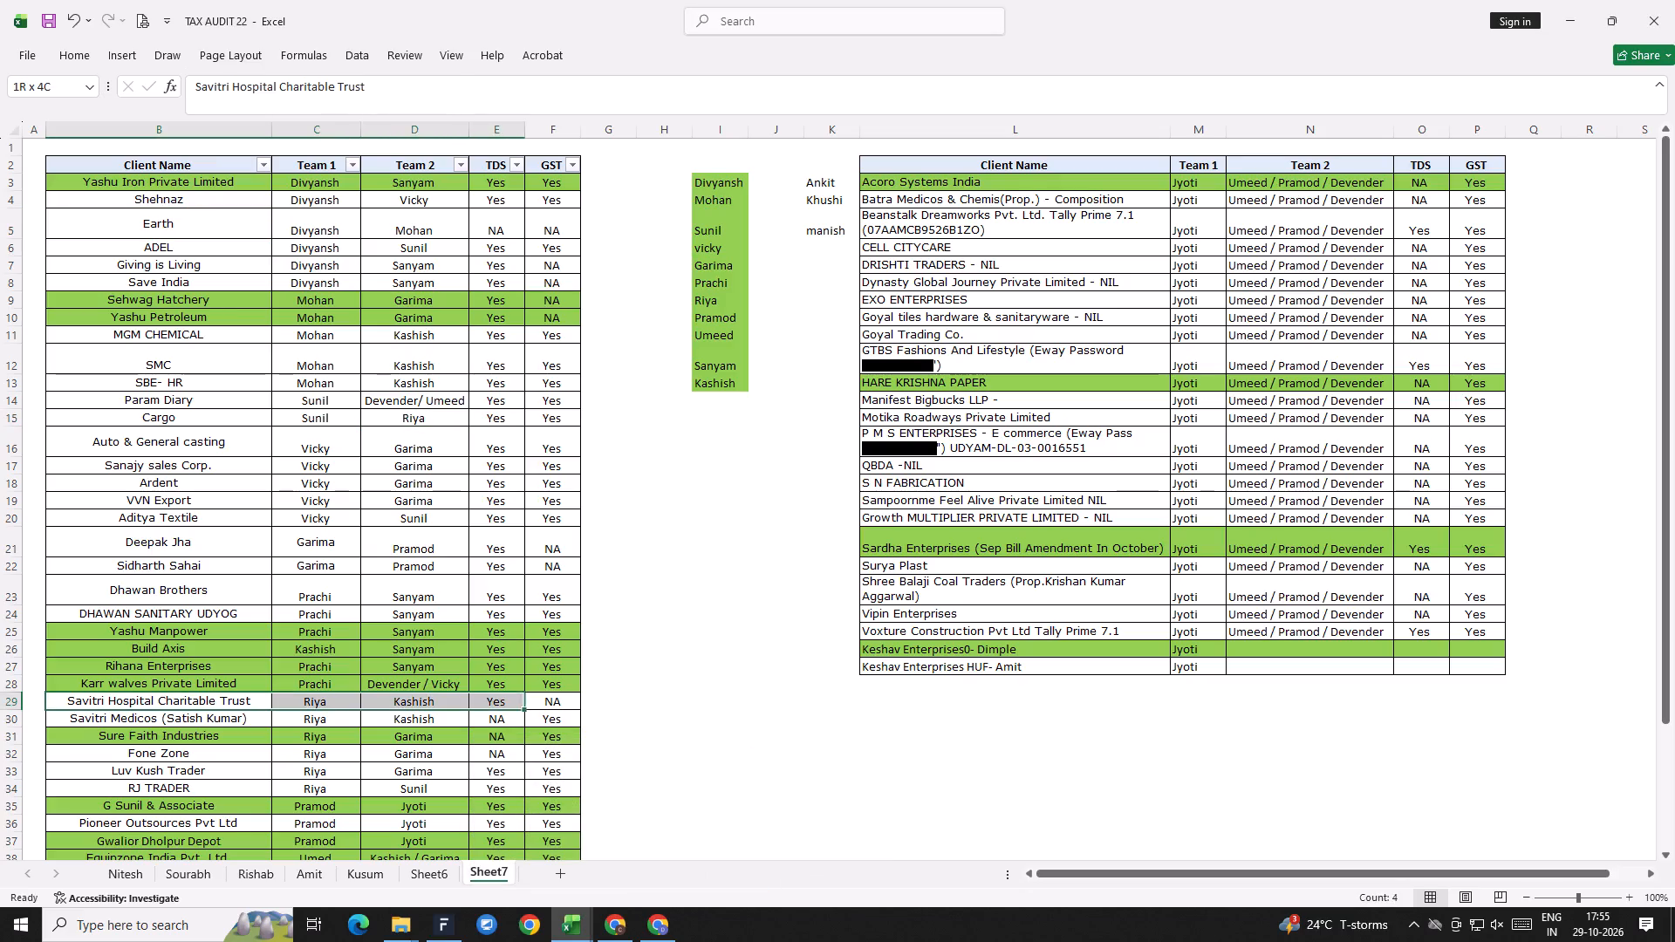
pyautogui.hotkey('shift', 'Down')
pyautogui.press('Down')
pyautogui.hotkey('shift', 'Right')
pyautogui.hotkey('shift', 'Right')
pyautogui.hotkey('shift', 'Right')
pyautogui.hotkey('shift', 'Right')
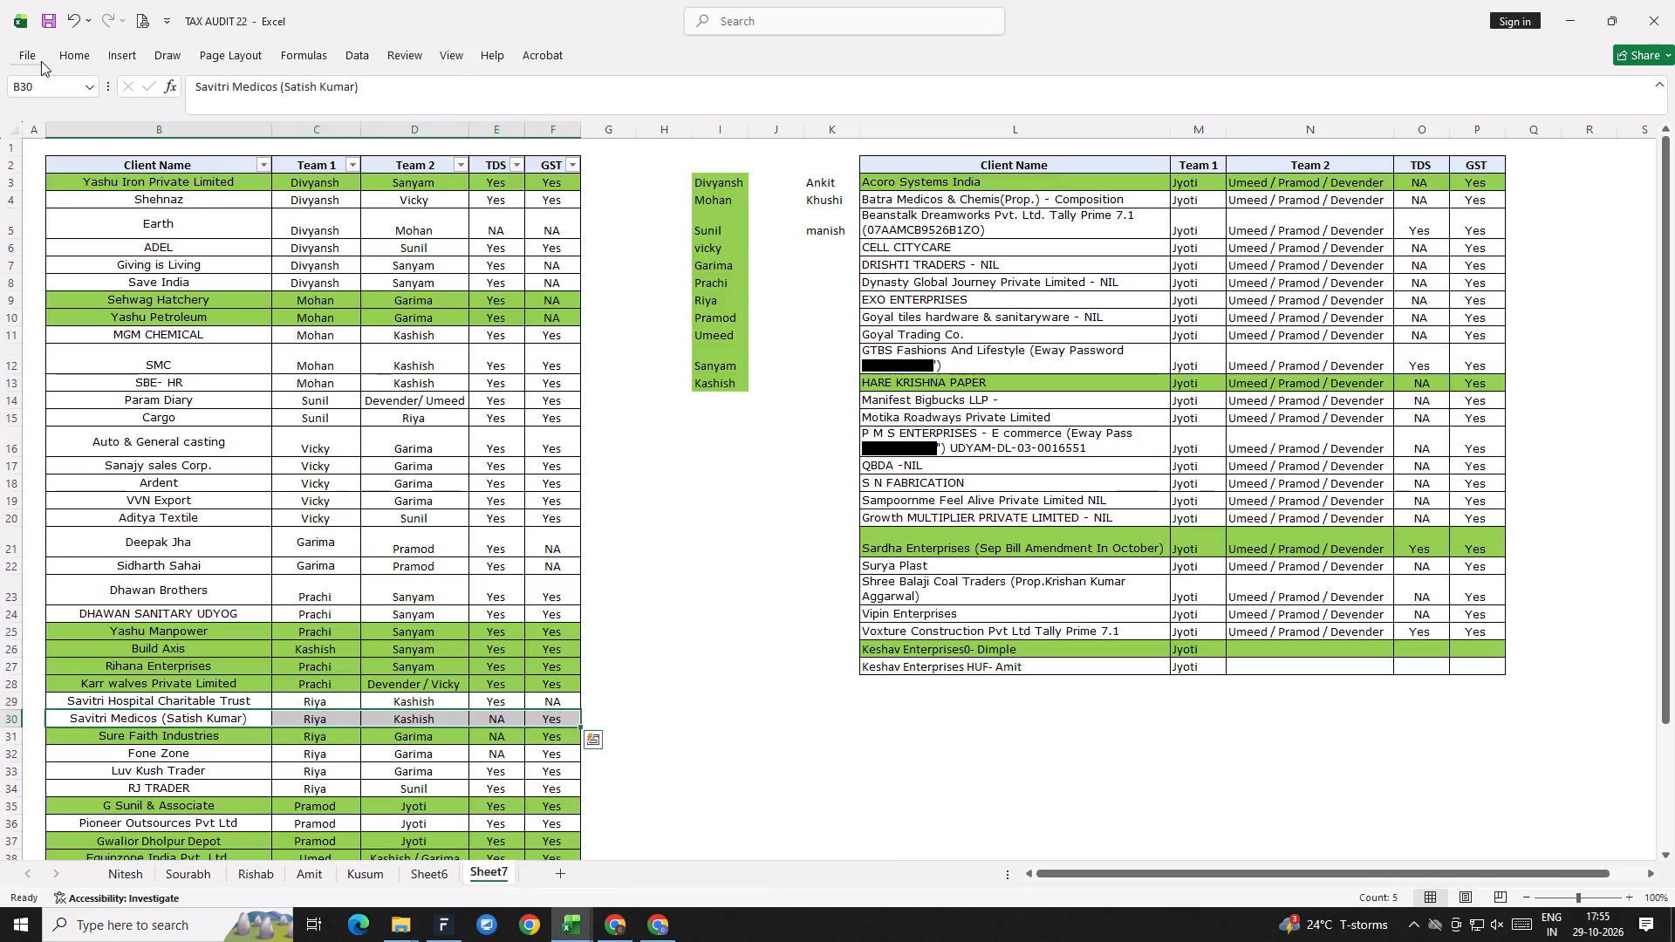
pyautogui.click(93, 66)
pyautogui.click(311, 123)
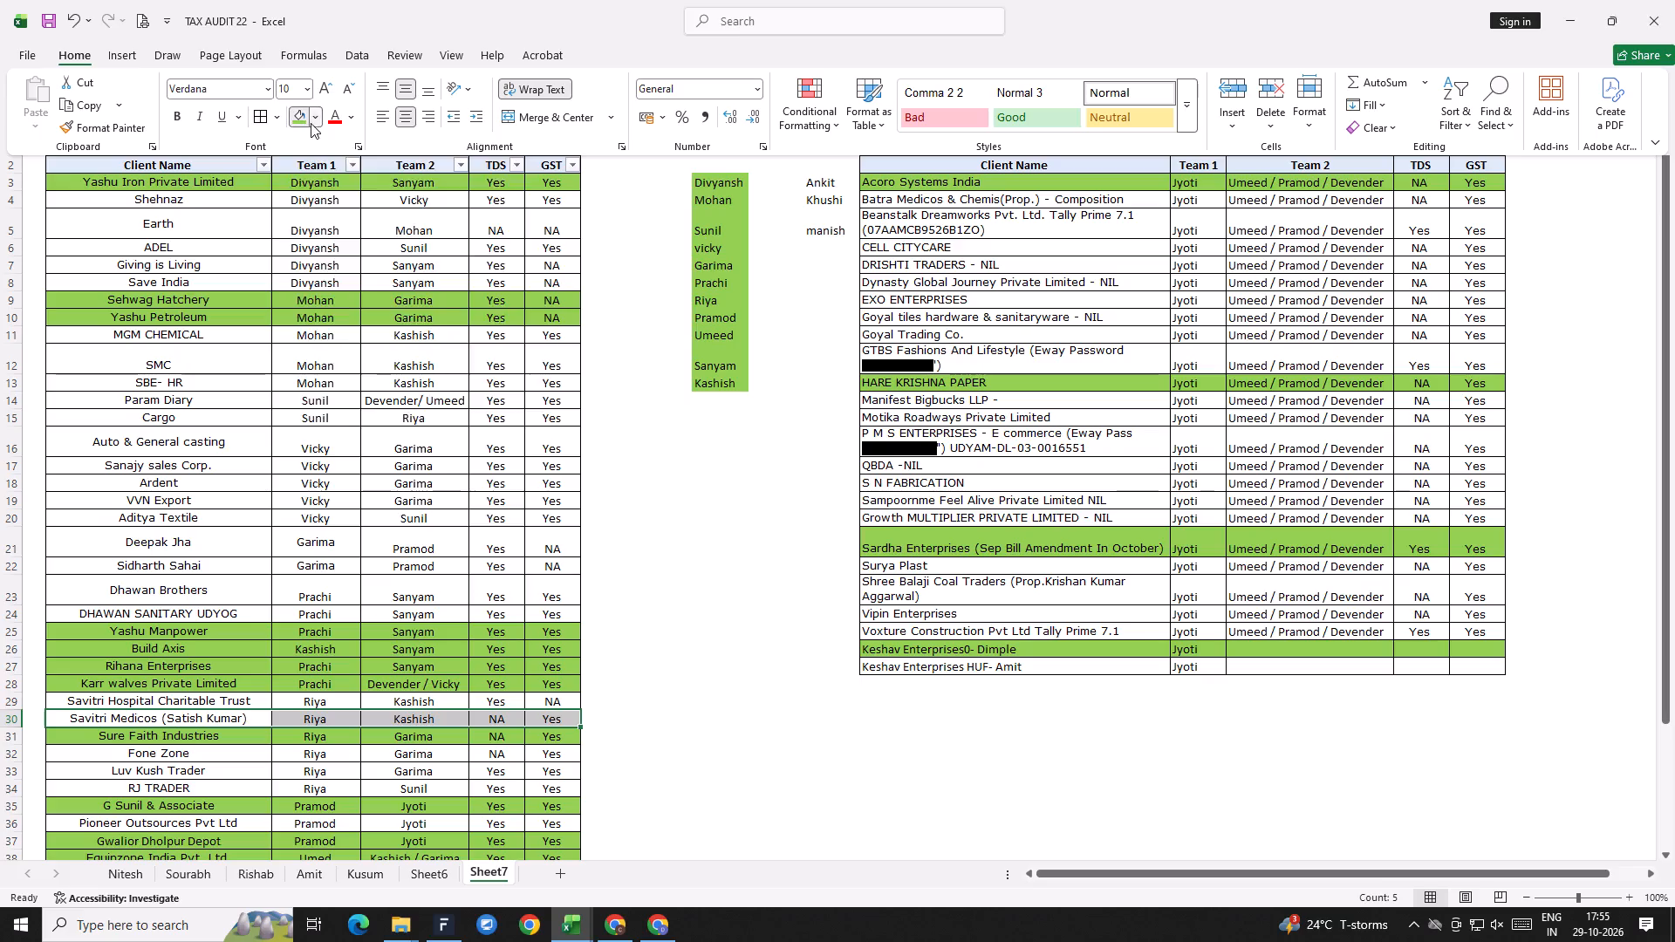
pyautogui.click(292, 115)
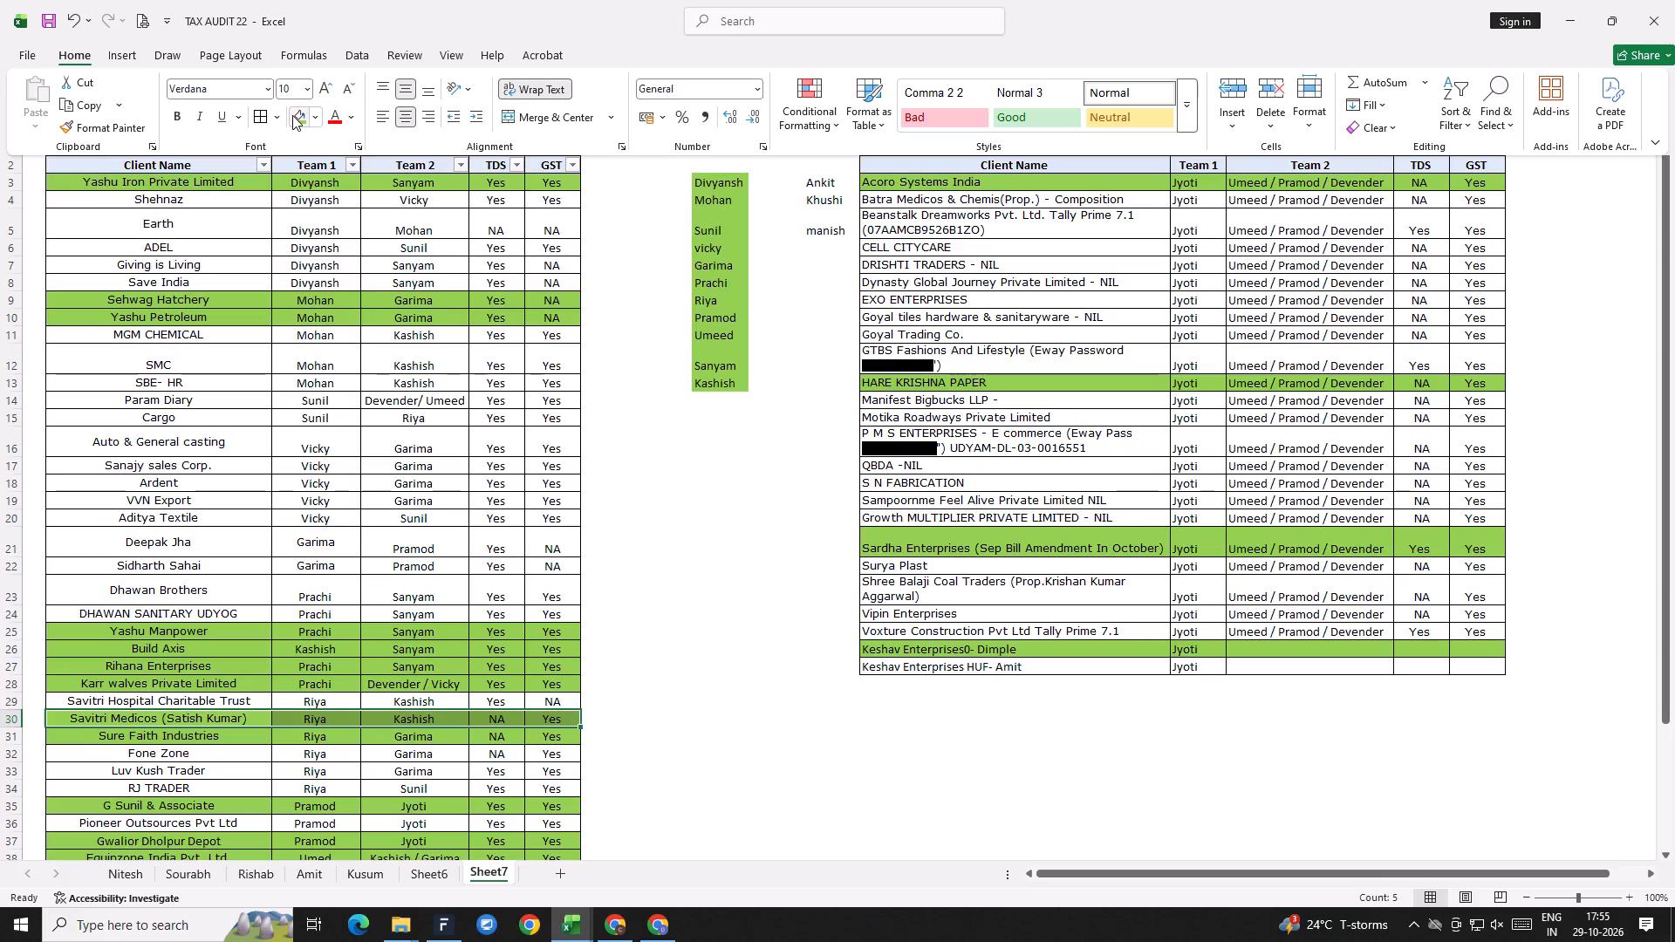
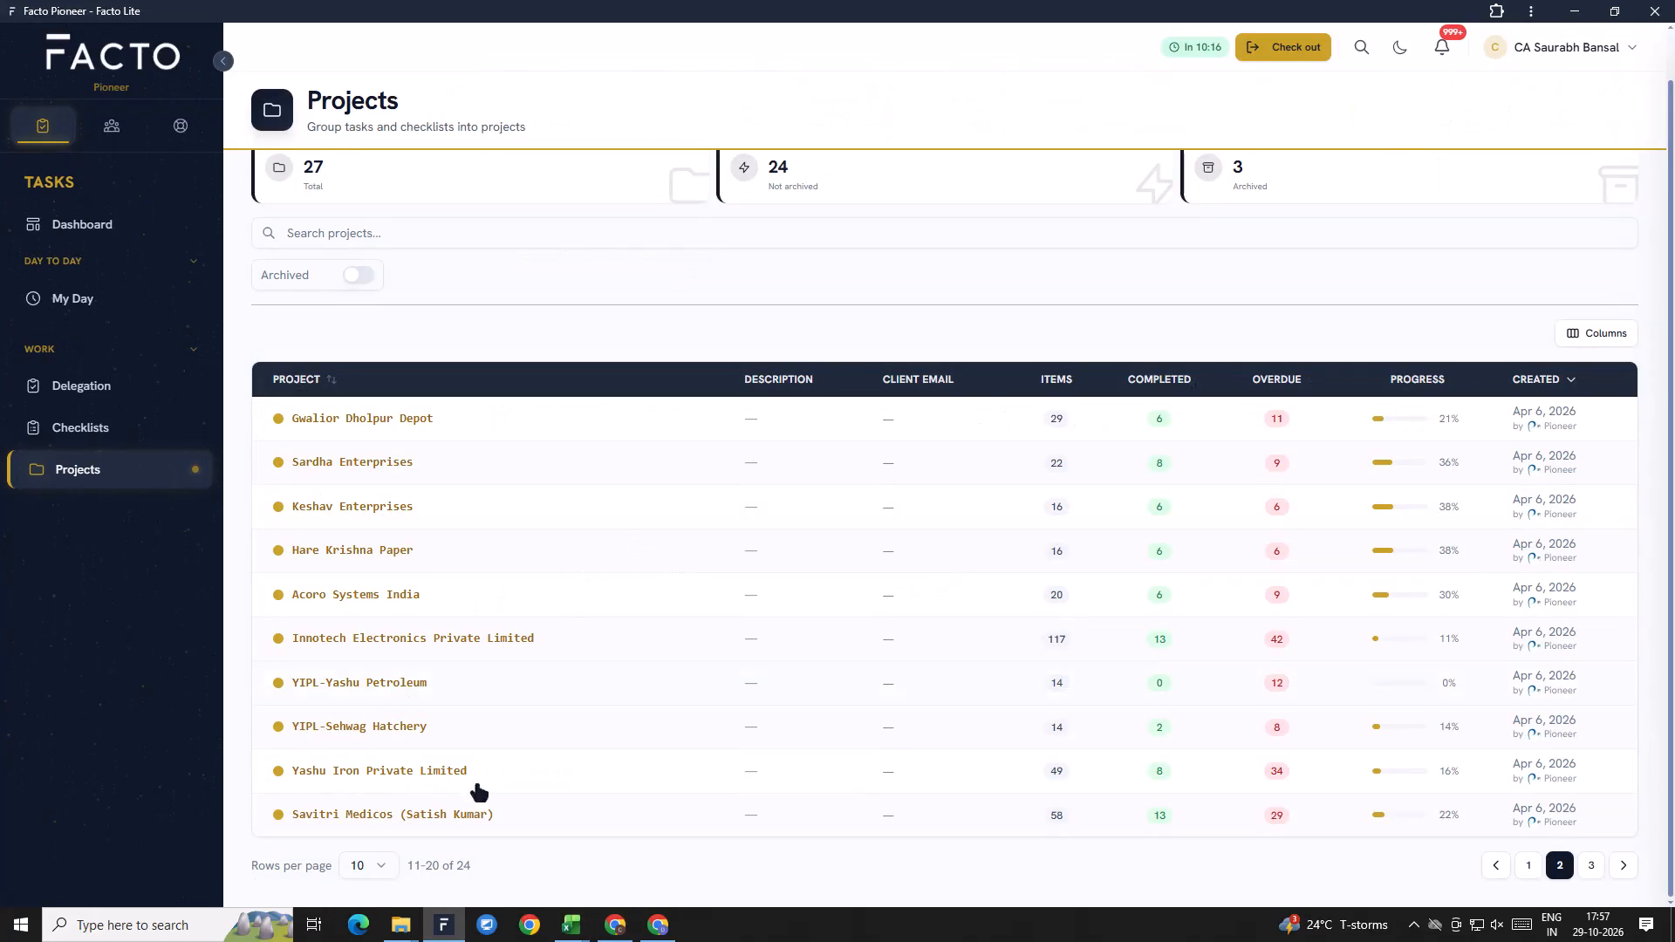
# Open the Savitri Medicos project, check its assigned team in the Excel client list, and remove Sunil from the project members.
pyautogui.click(458, 816)
pyautogui.hotkey('alt', 'Tab')
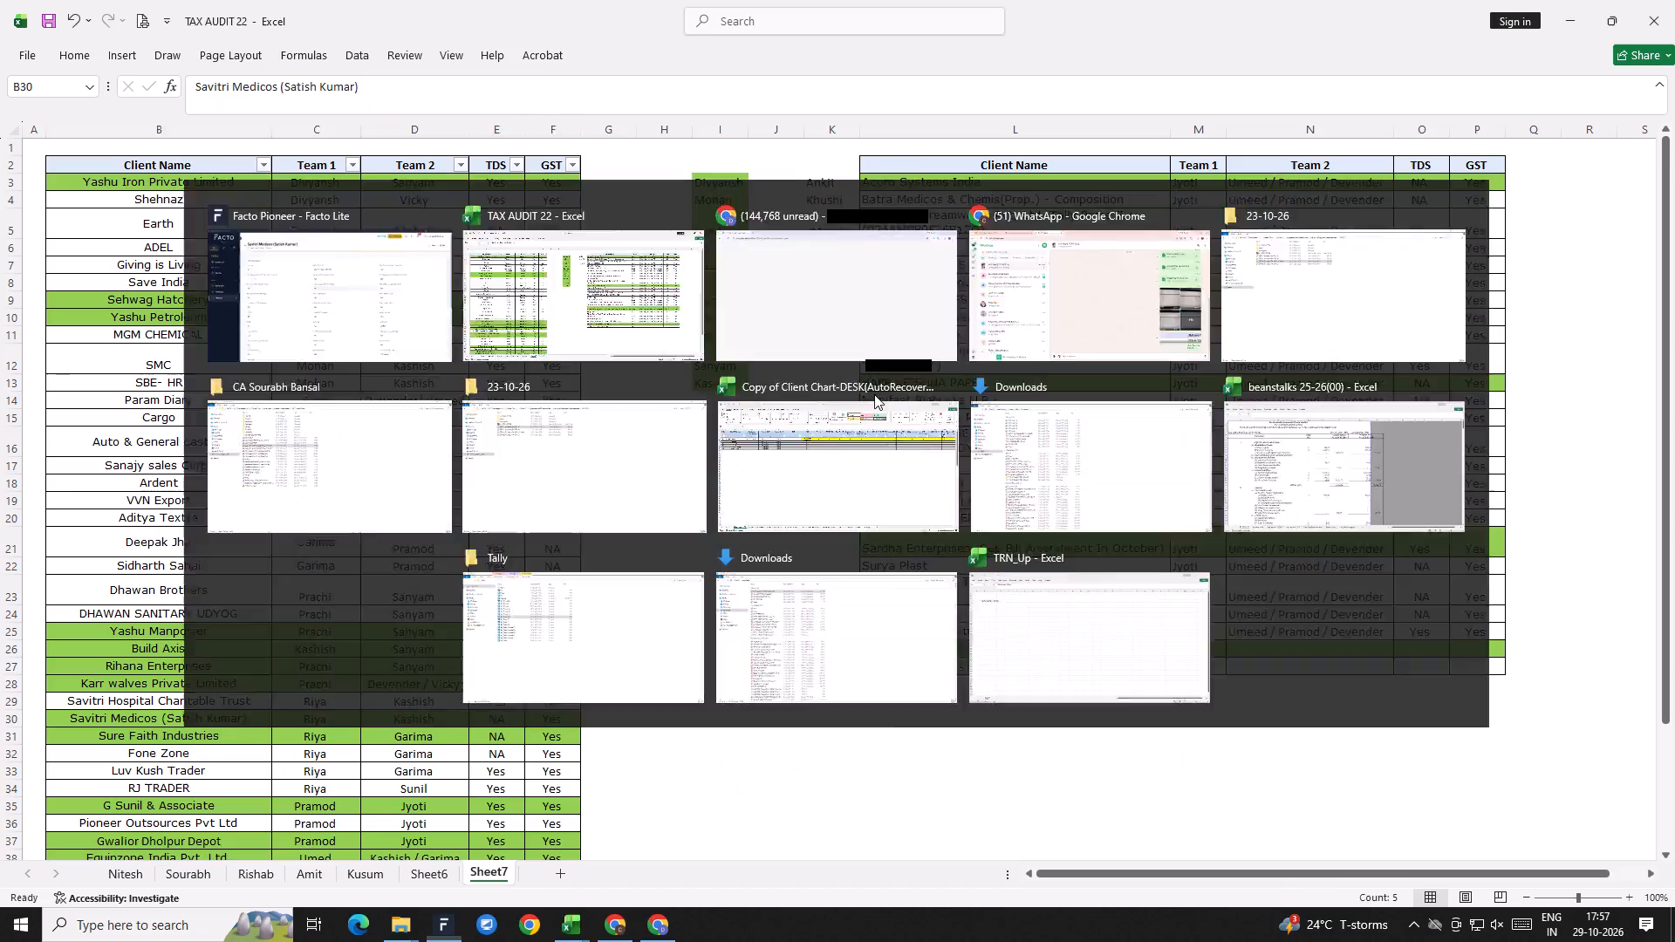
pyautogui.hotkey('alt', 'Tab')
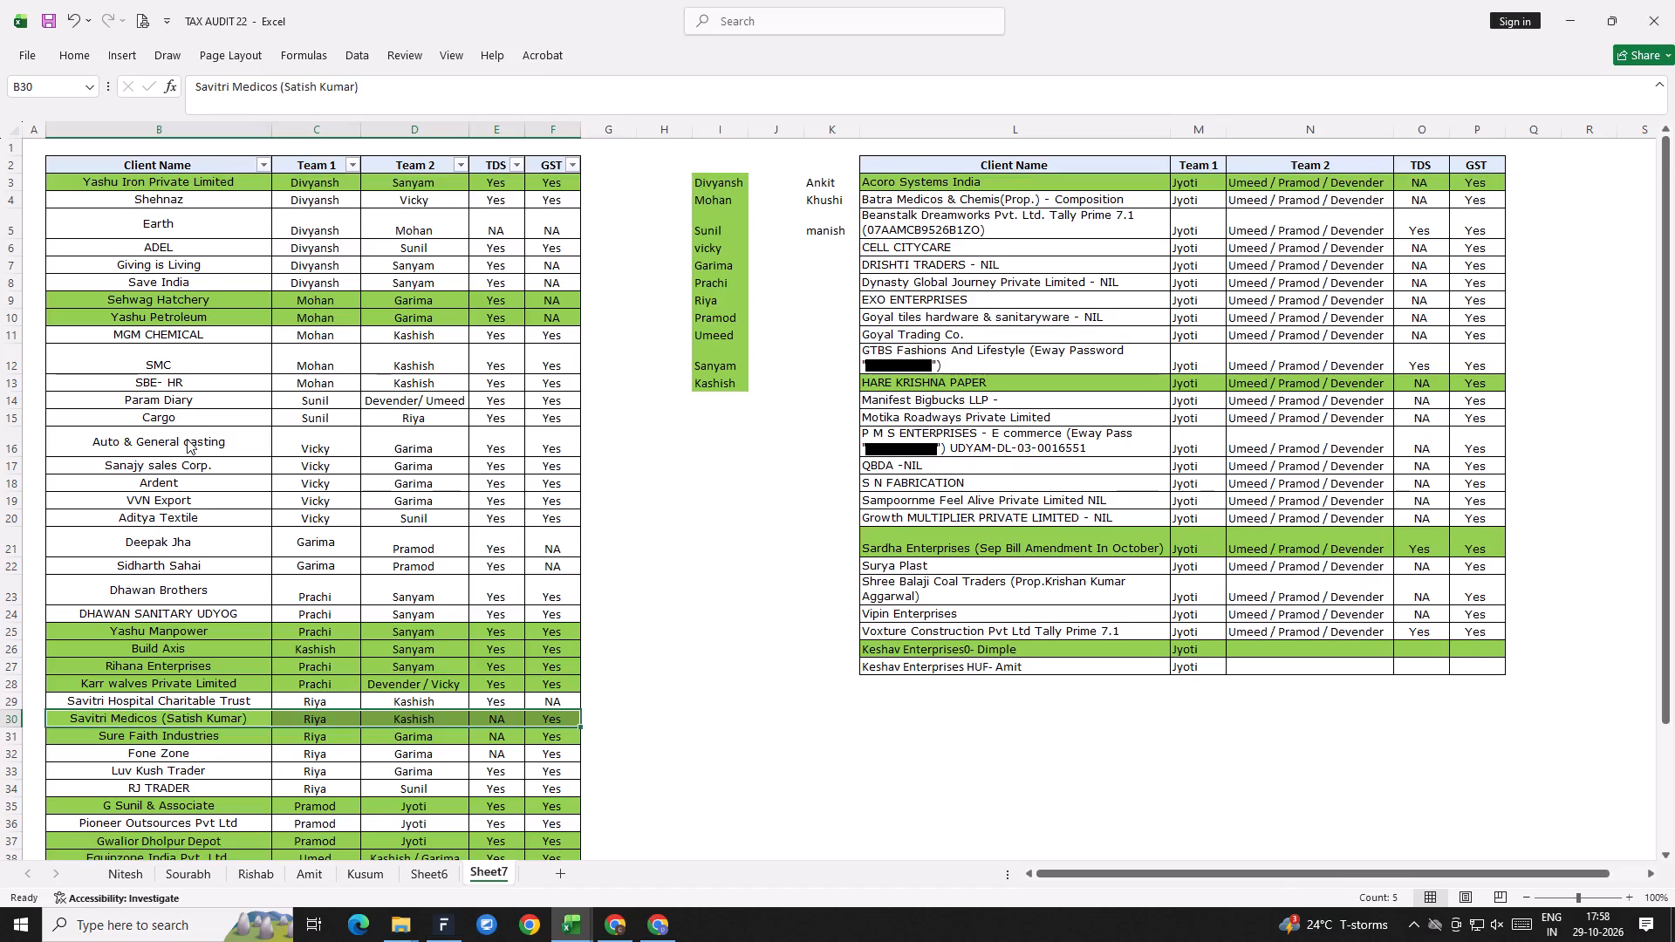
pyautogui.hotkey('alt', 'Tab')
pyautogui.scroll(-2, 214, 577)
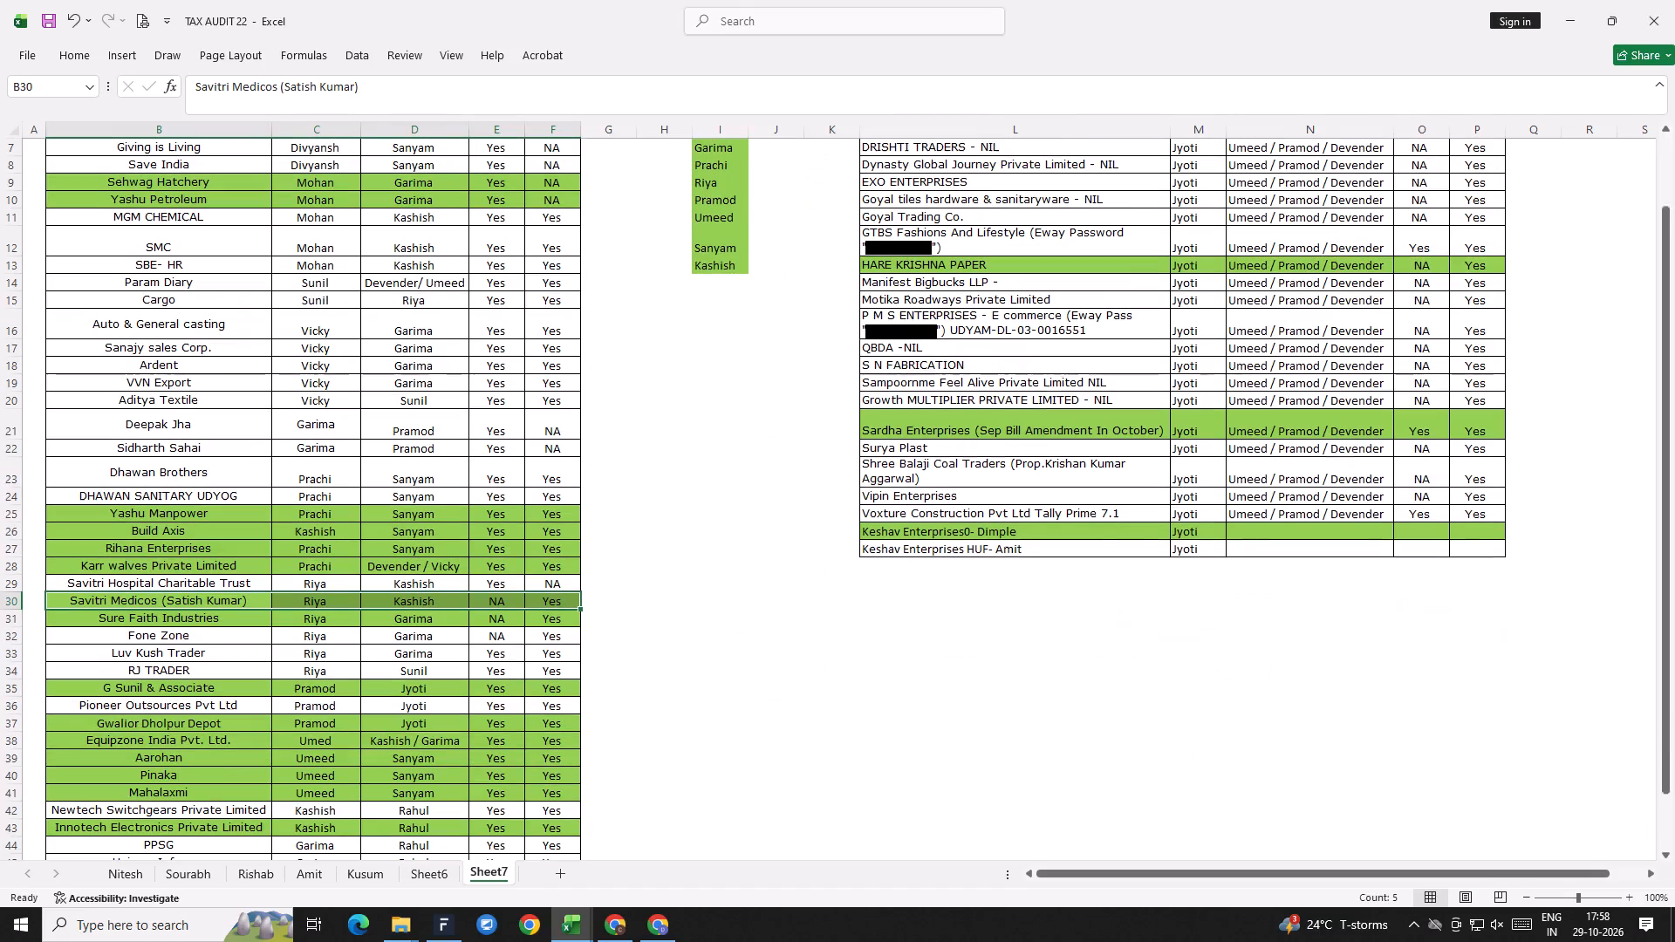
pyautogui.hotkey('alt', 'Tab')
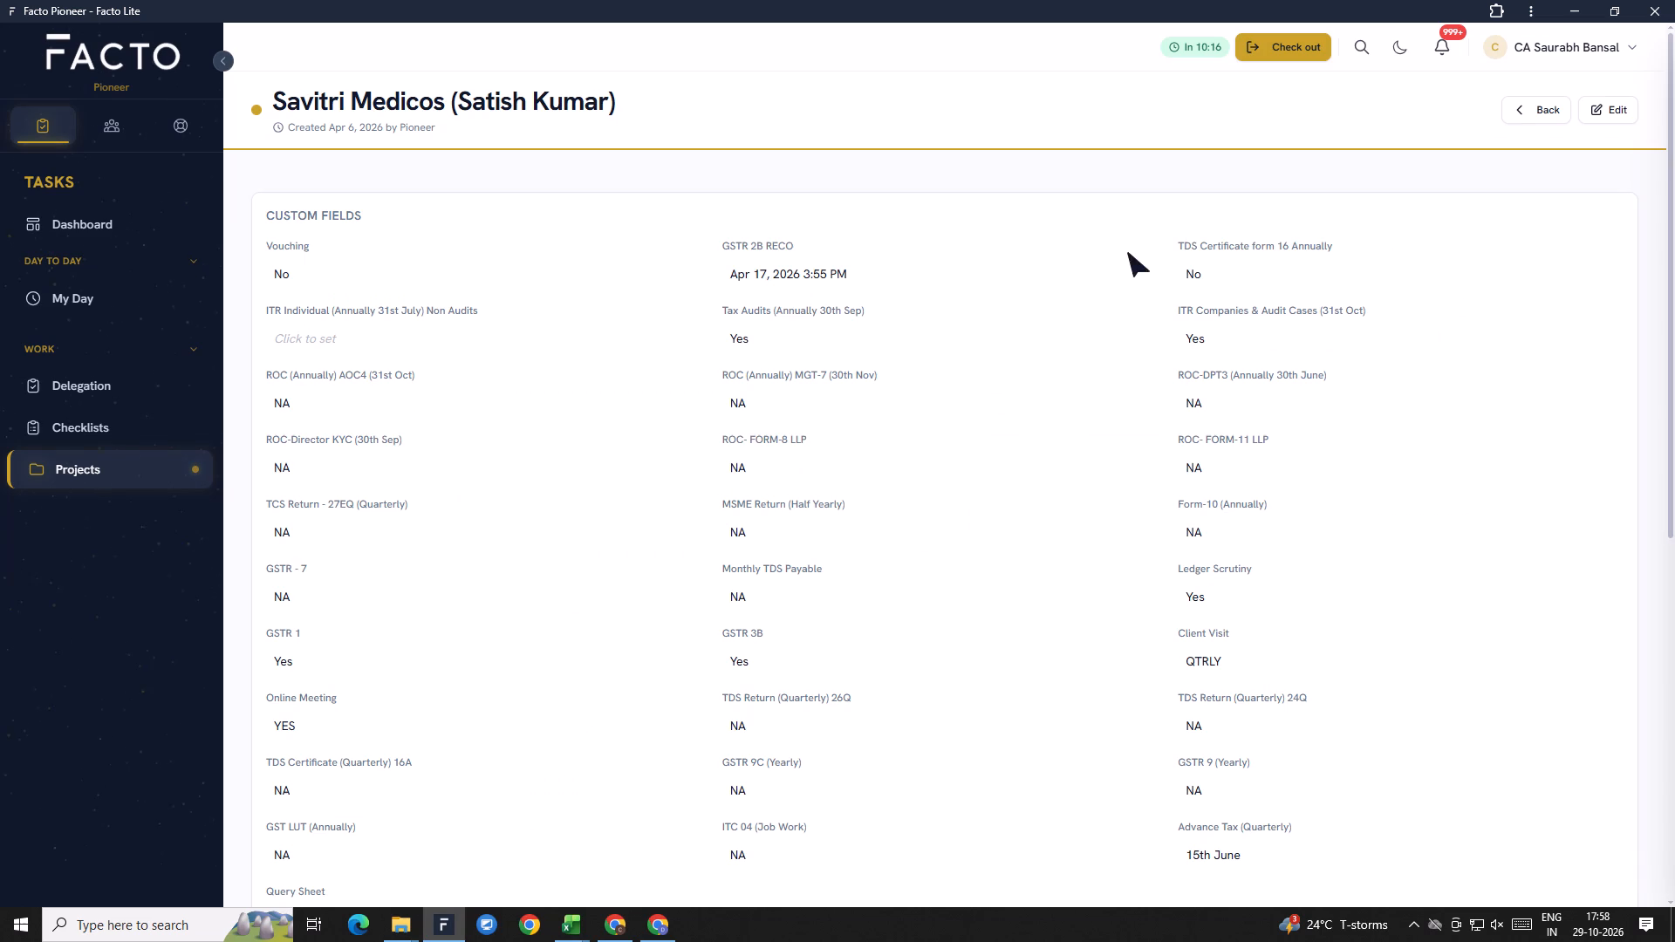
pyautogui.scroll(-8, 850, 468)
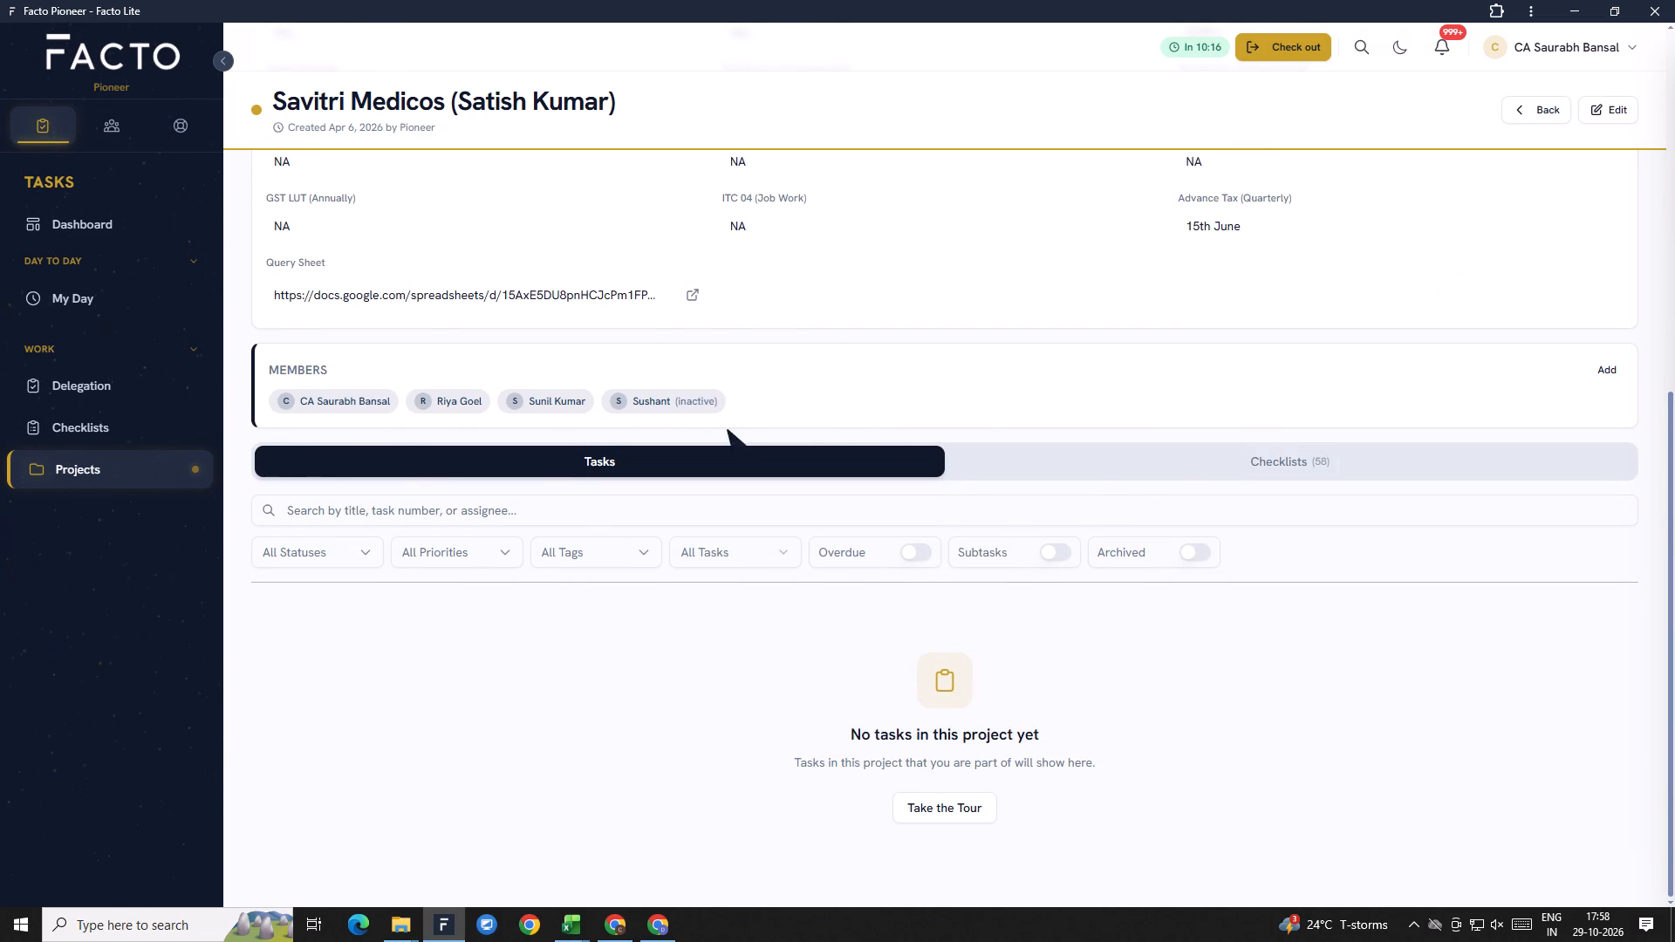
pyautogui.hotkey('alt', 'Tab')
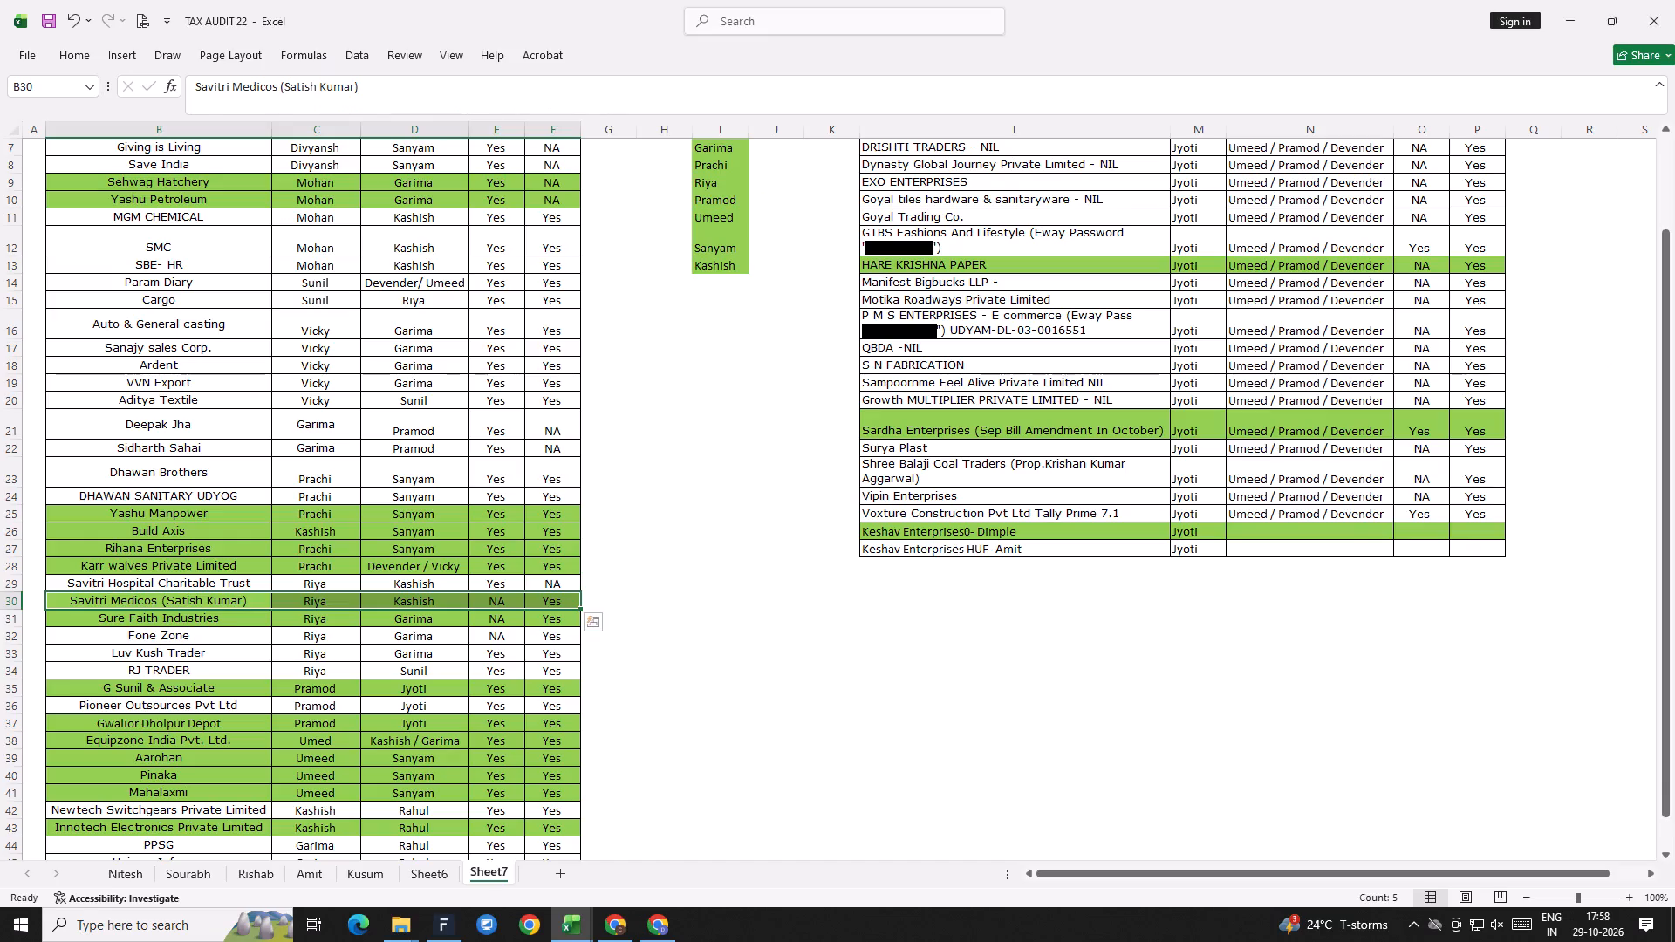
pyautogui.hotkey('alt', 'Tab')
pyautogui.click(1608, 375)
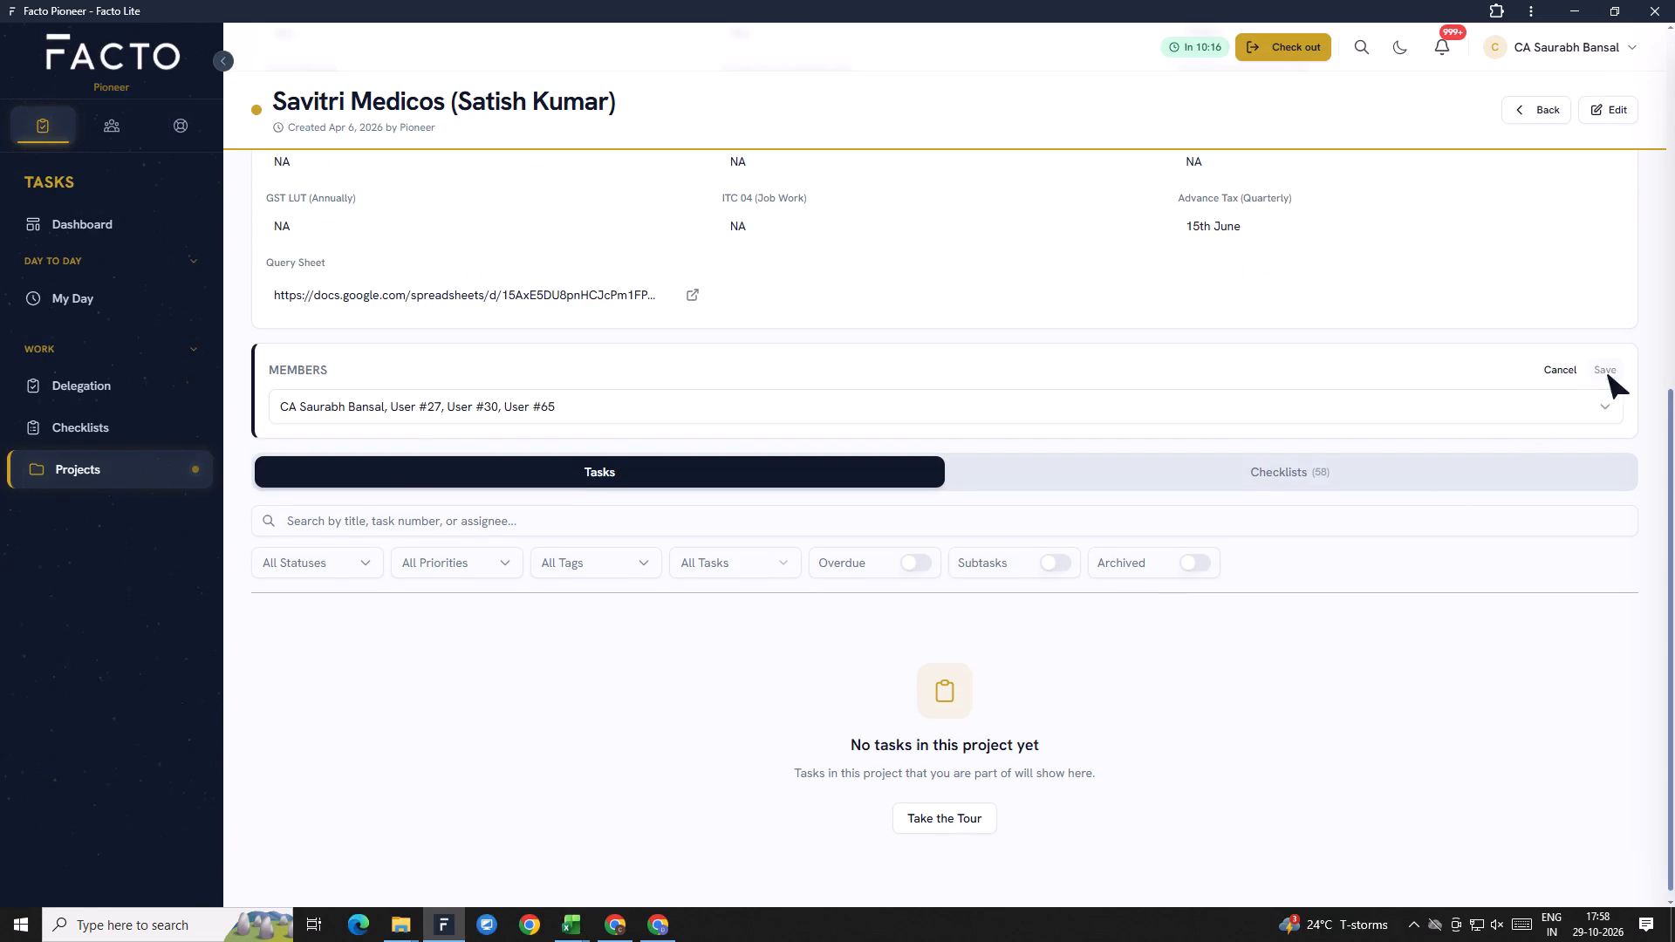
pyautogui.click(482, 406)
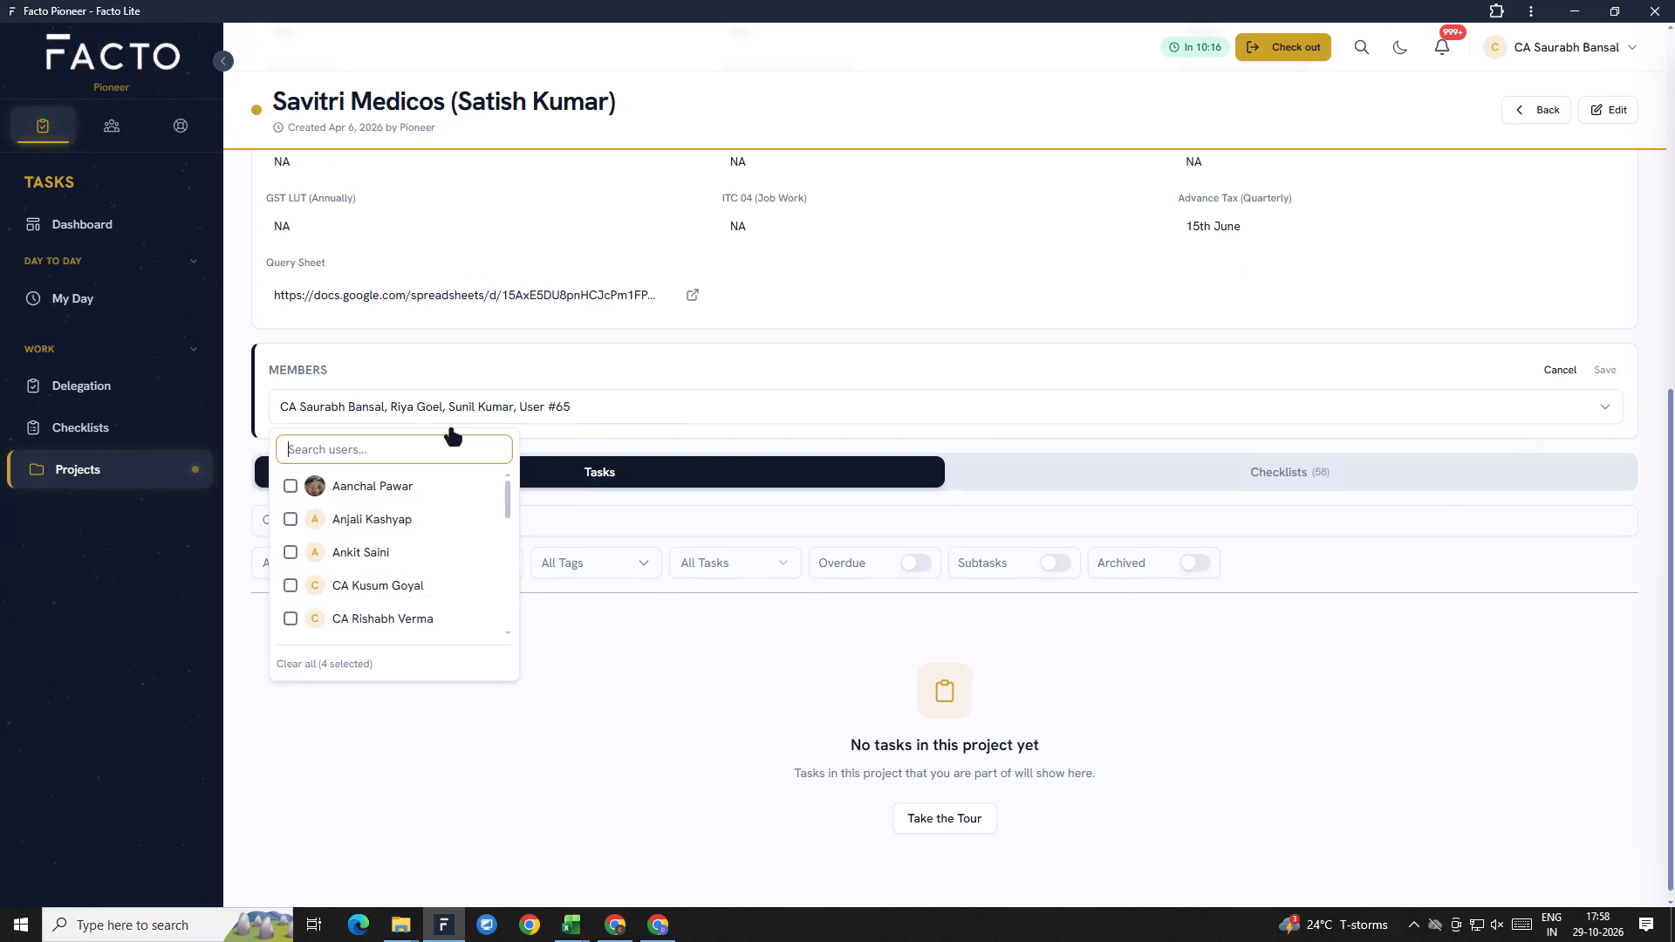
pyautogui.scroll(-3, 348, 587)
pyautogui.click(359, 457)
pyautogui.write('suni')
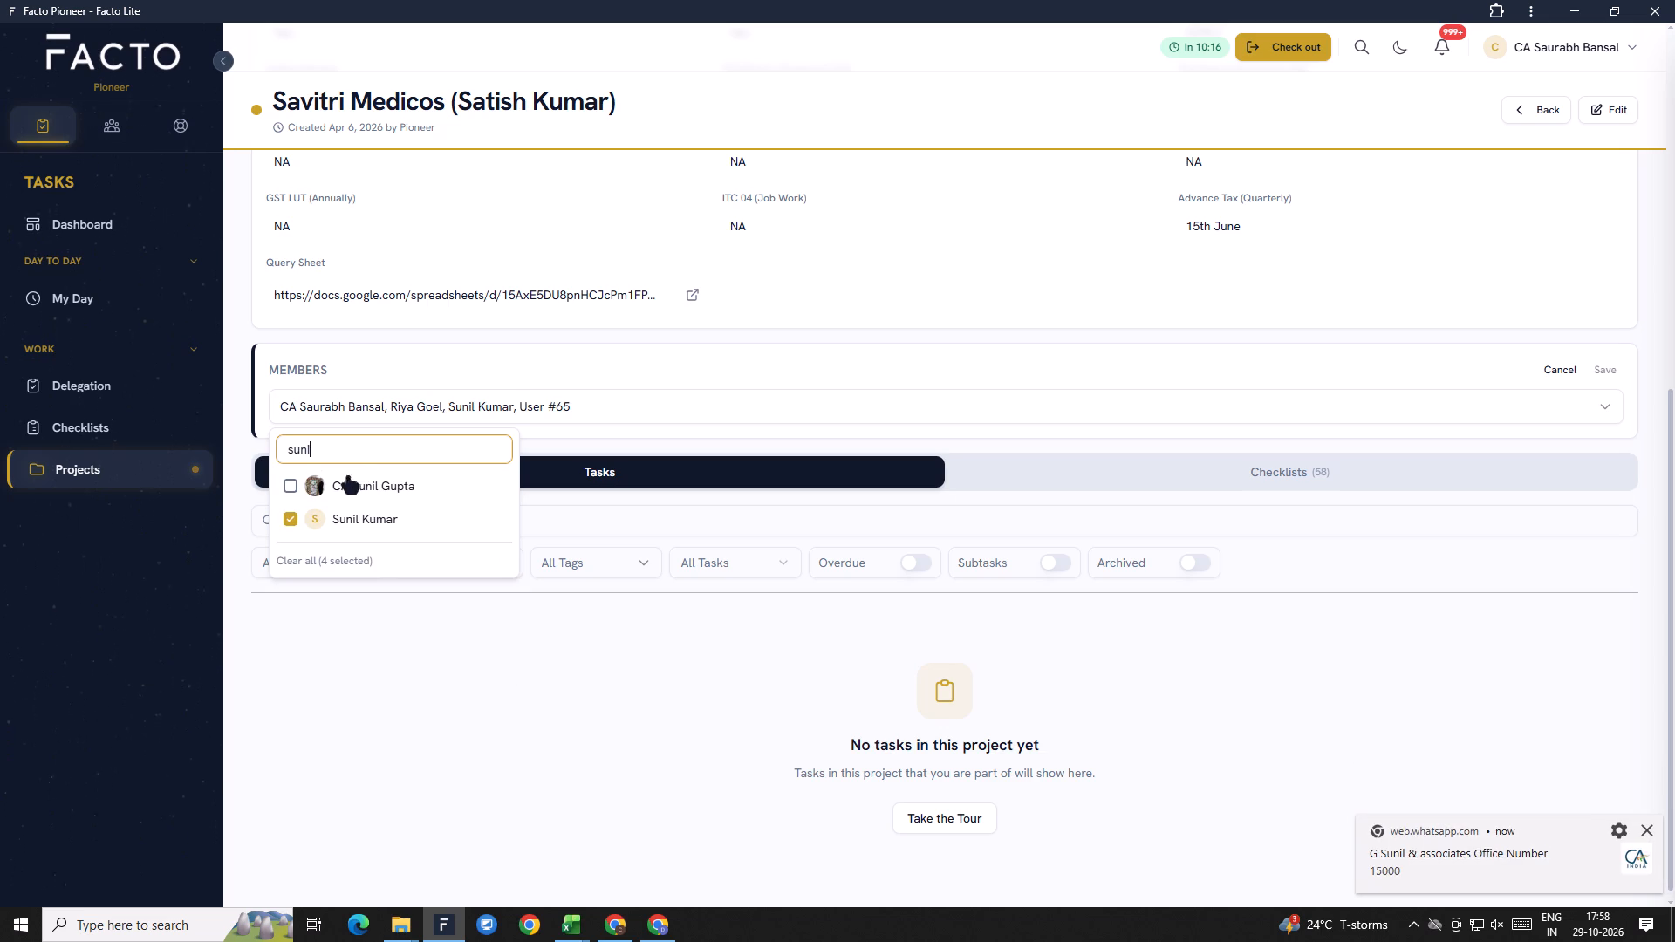
pyautogui.click(358, 518)
# Add Kashish to the Savitri Medicos project members and save the member list.
pyautogui.click(375, 466)
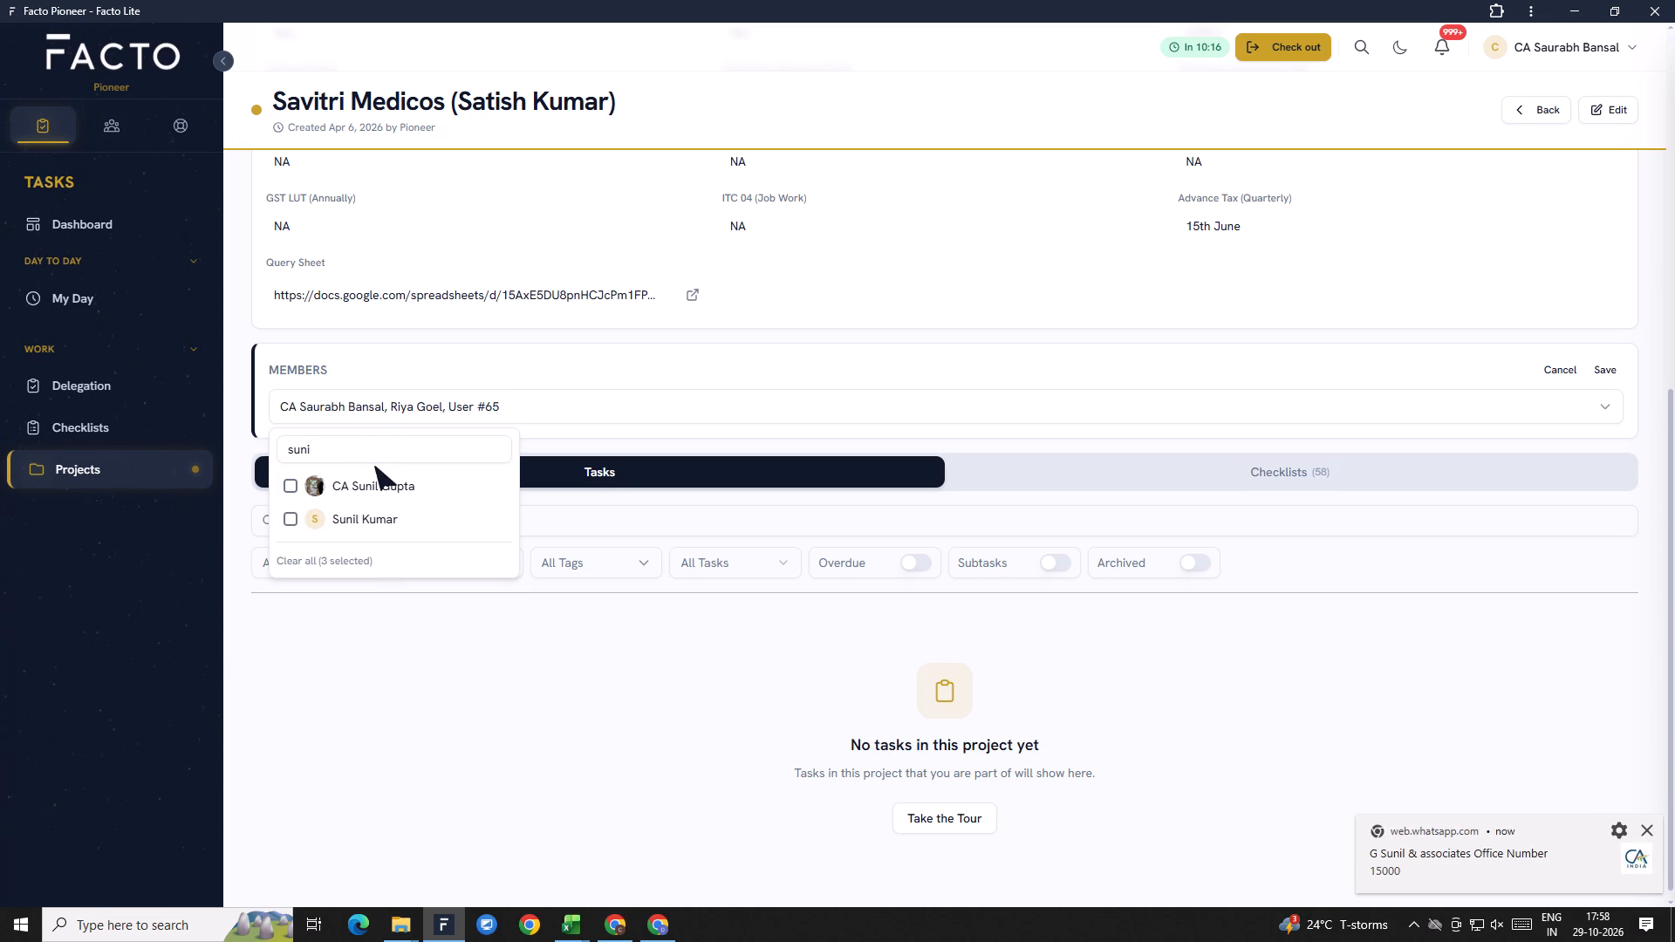
pyautogui.click(375, 458)
pyautogui.press('BackSpace')
pyautogui.press('BackSpace')
pyautogui.press('BackSpace')
pyautogui.press('BackSpace')
pyautogui.press('BackSpace')
pyautogui.write('kashi')
pyautogui.click(361, 495)
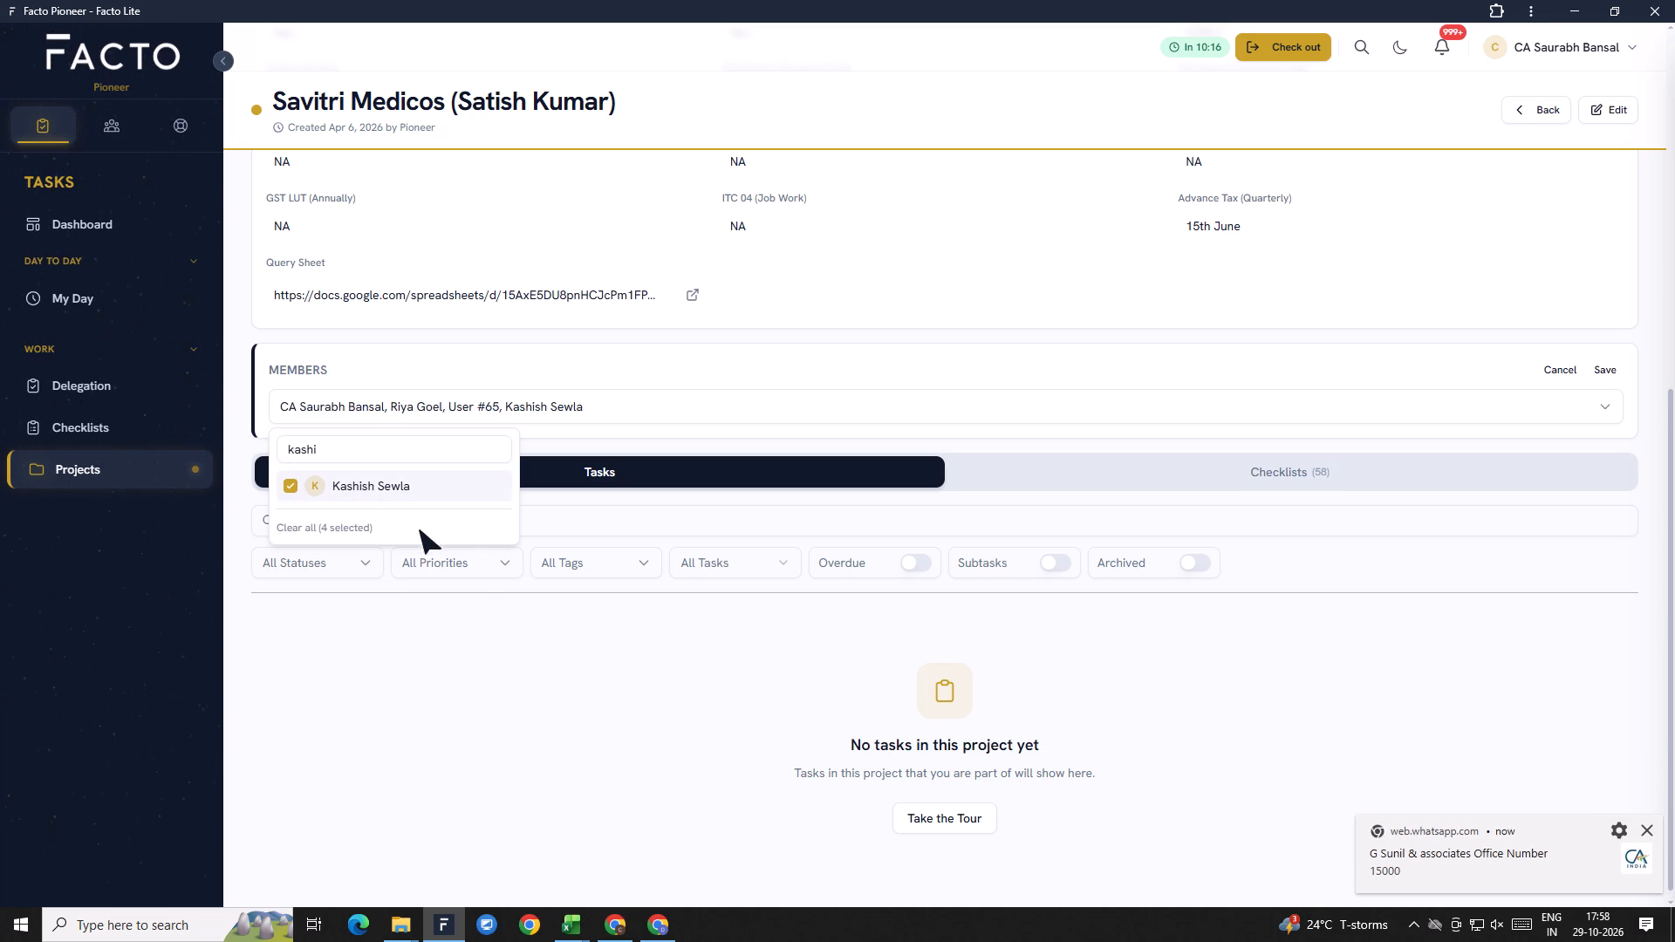
pyautogui.click(637, 693)
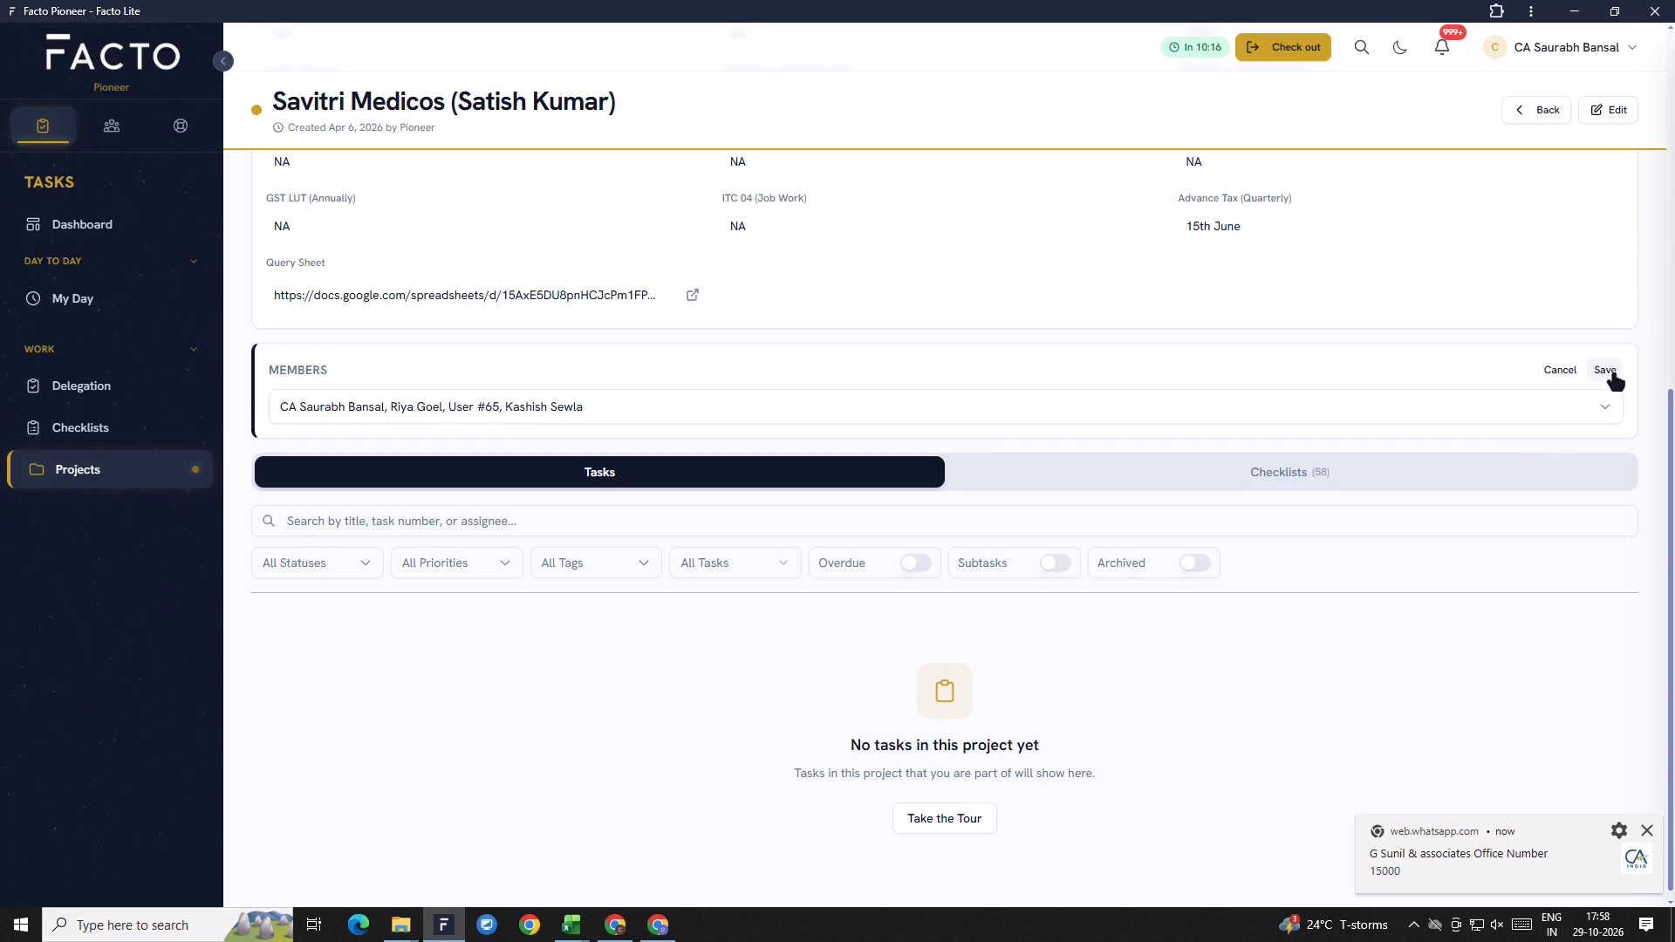
pyautogui.click(1614, 375)
# Return to the project list, dismiss the notifications and show the third page of projects.
pyautogui.click(1532, 121)
pyautogui.scroll(-4, 1054, 544)
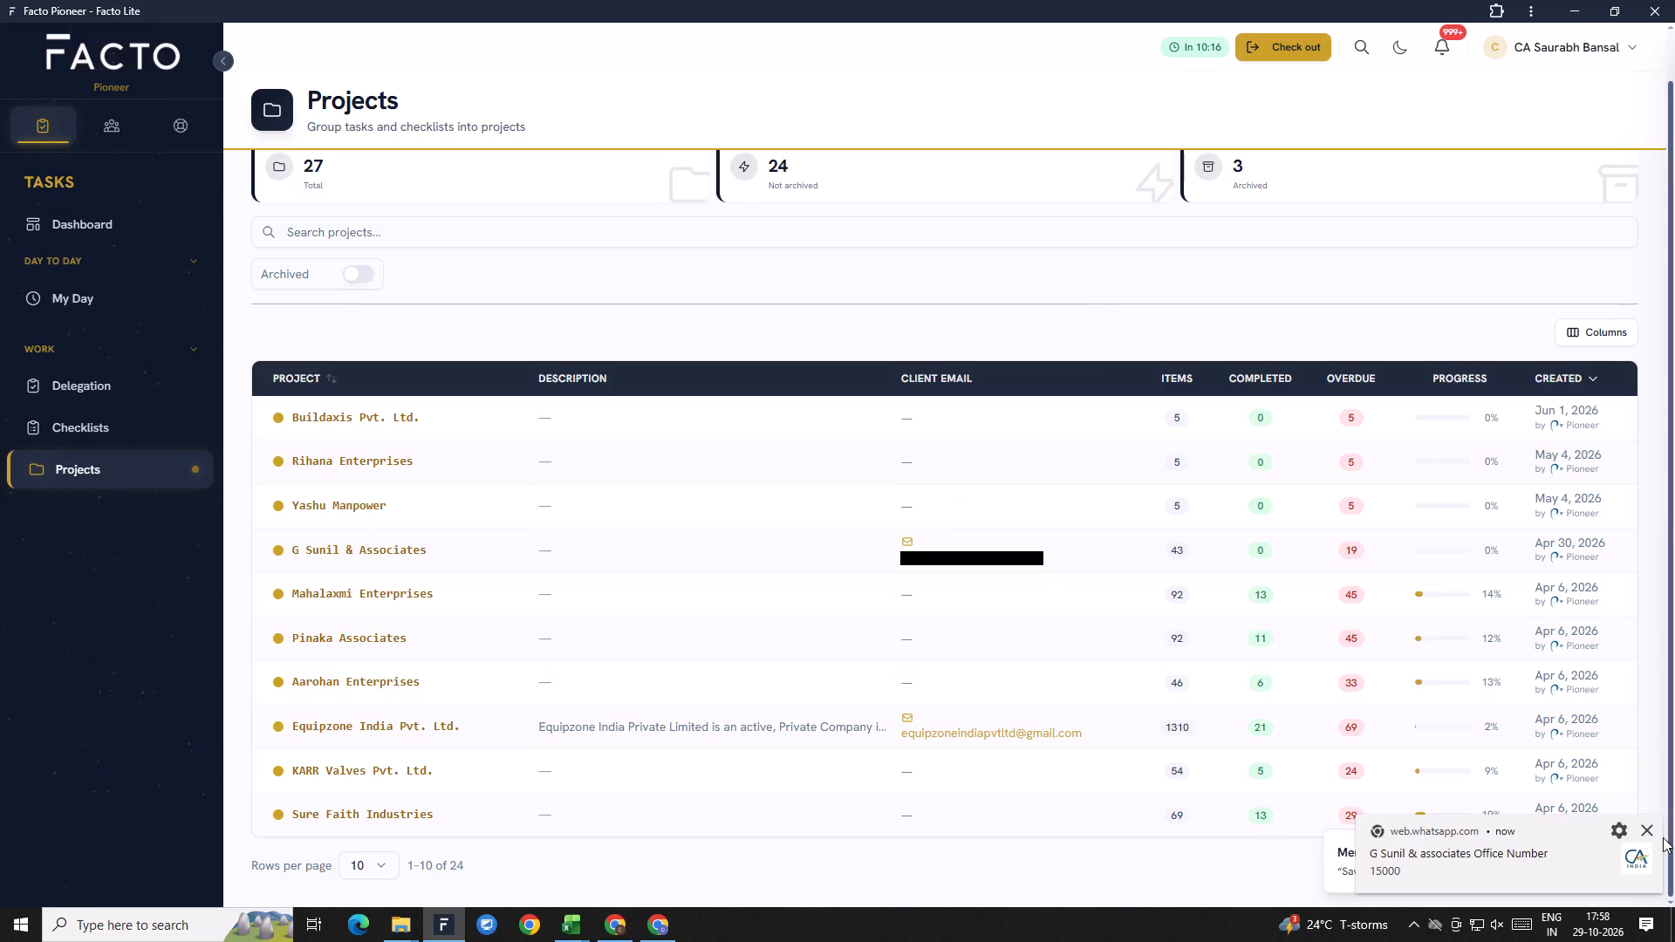
pyautogui.click(1653, 831)
pyautogui.click(1646, 847)
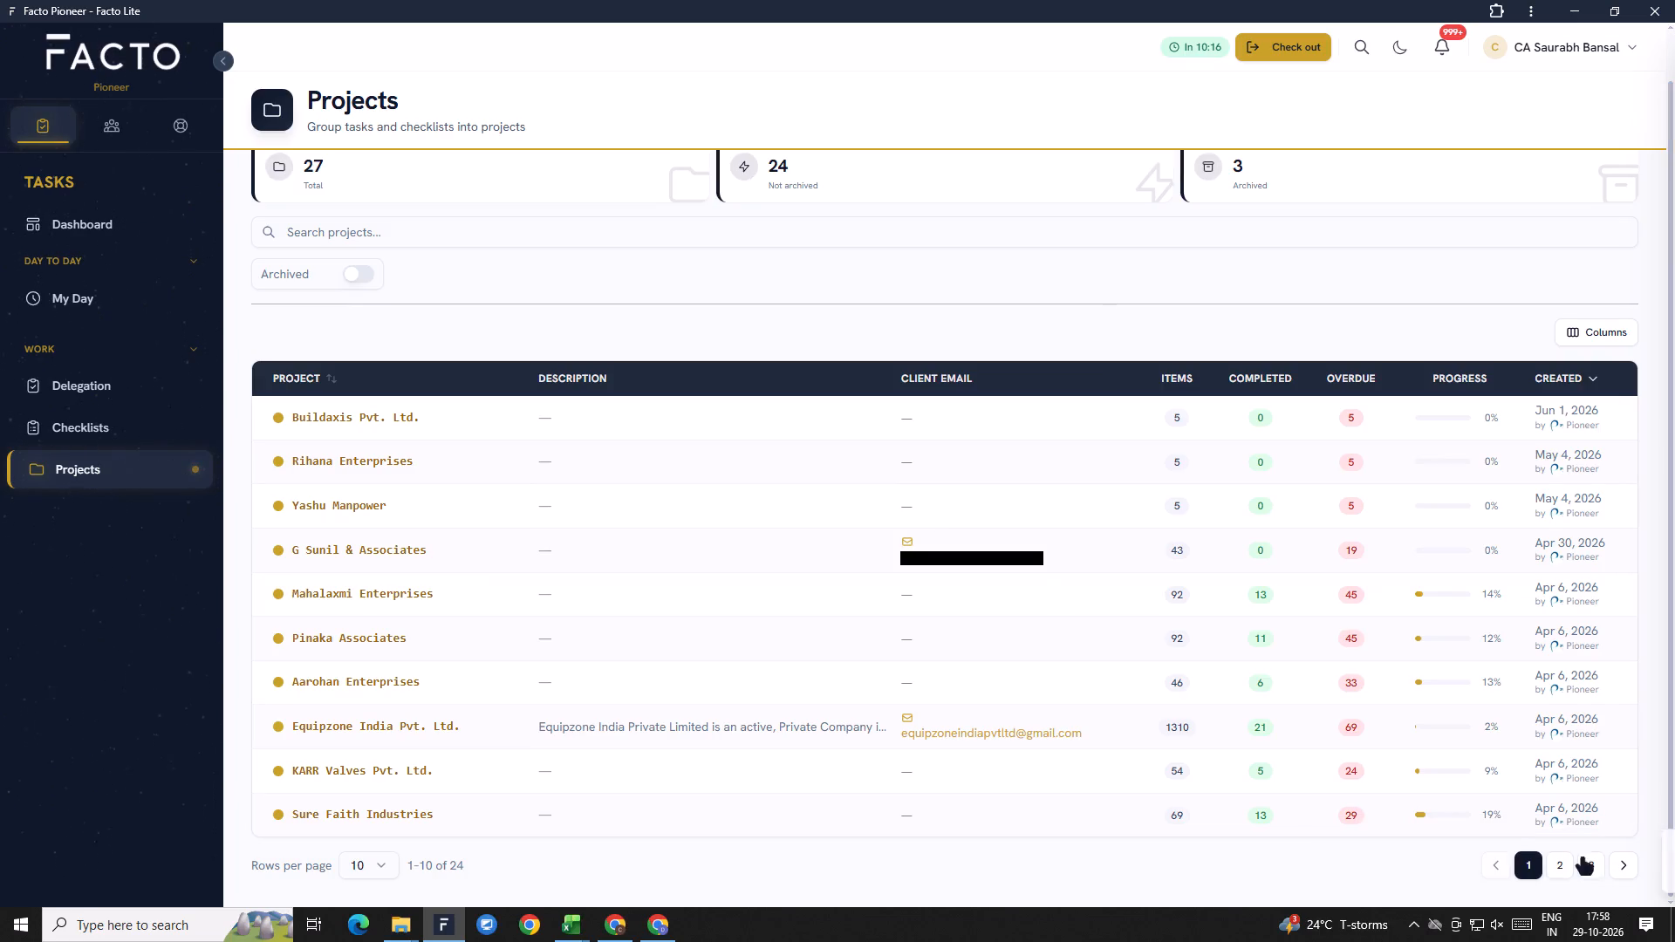
pyautogui.click(1564, 871)
pyautogui.click(1589, 873)
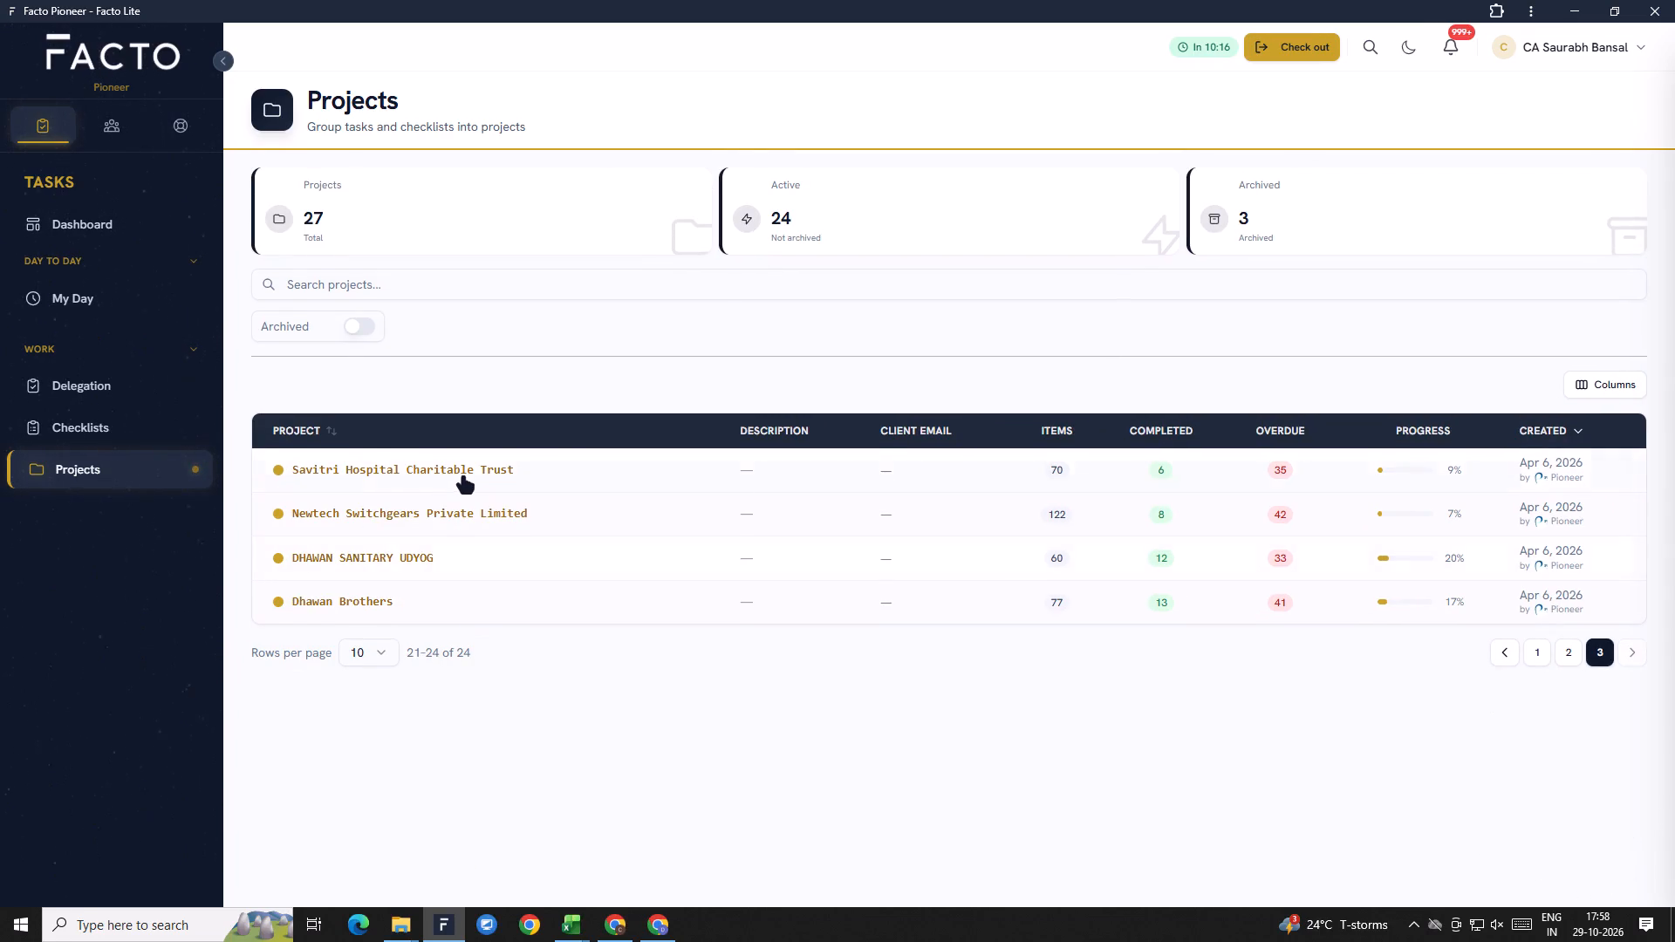
# Switch to the Excel client list and select the Savitri Hospital Charitable Trust client name on Sheet7.
pyautogui.hotkey('alt', 'Tab')
pyautogui.click(251, 575)
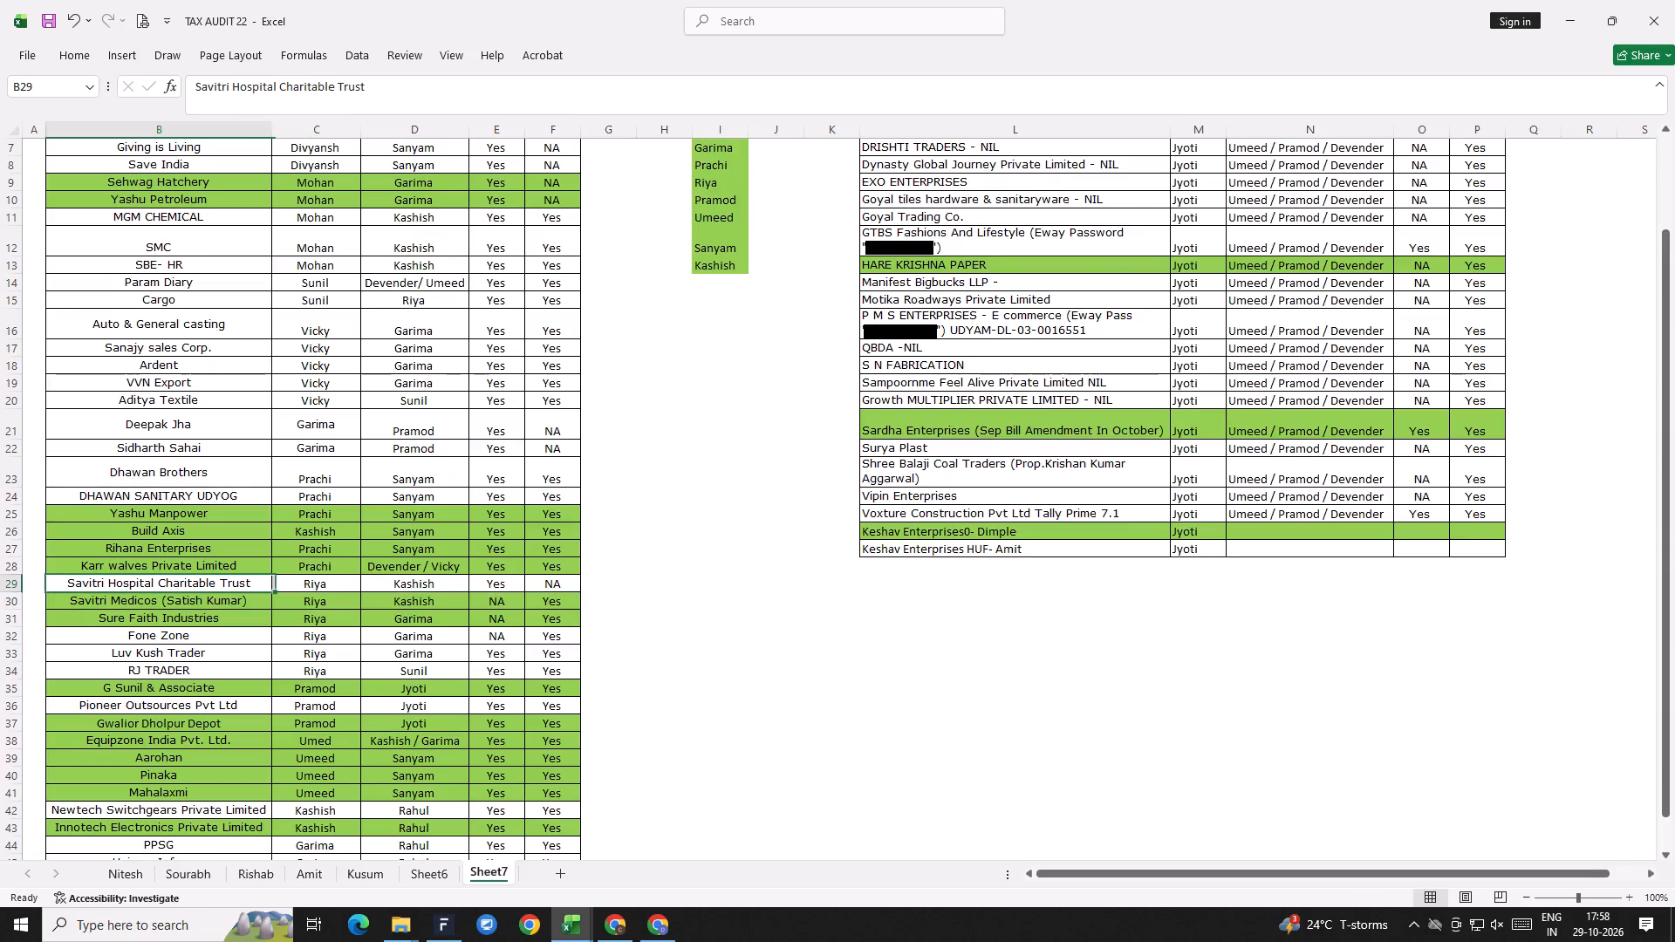
pyautogui.scroll(-2, 242, 560)
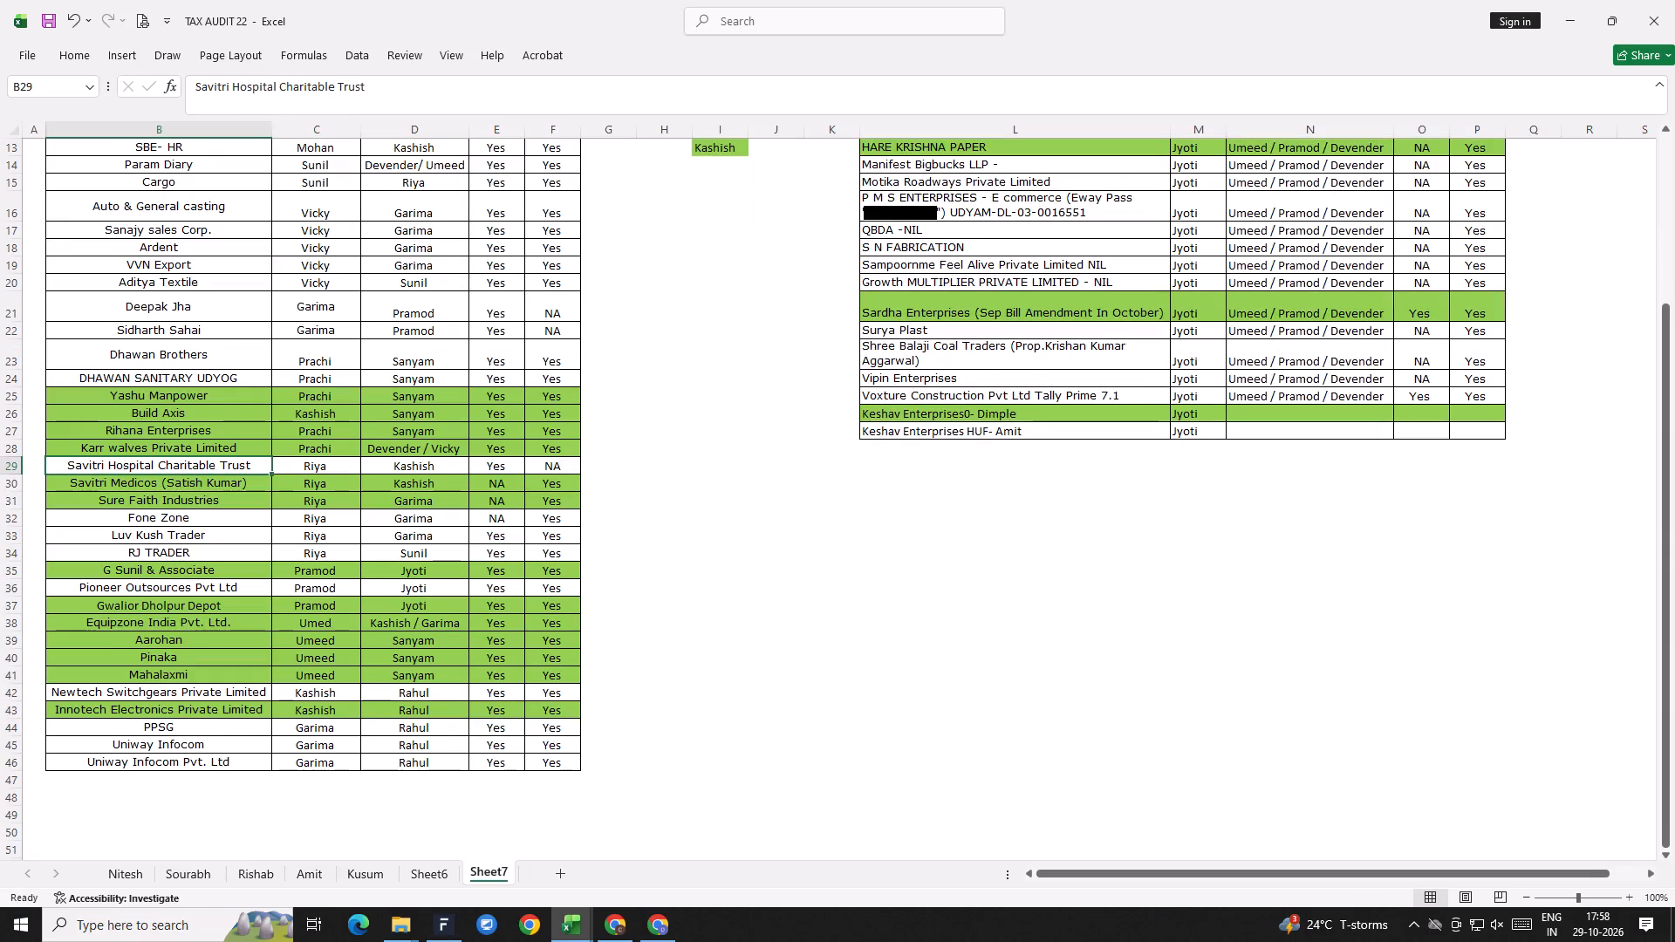
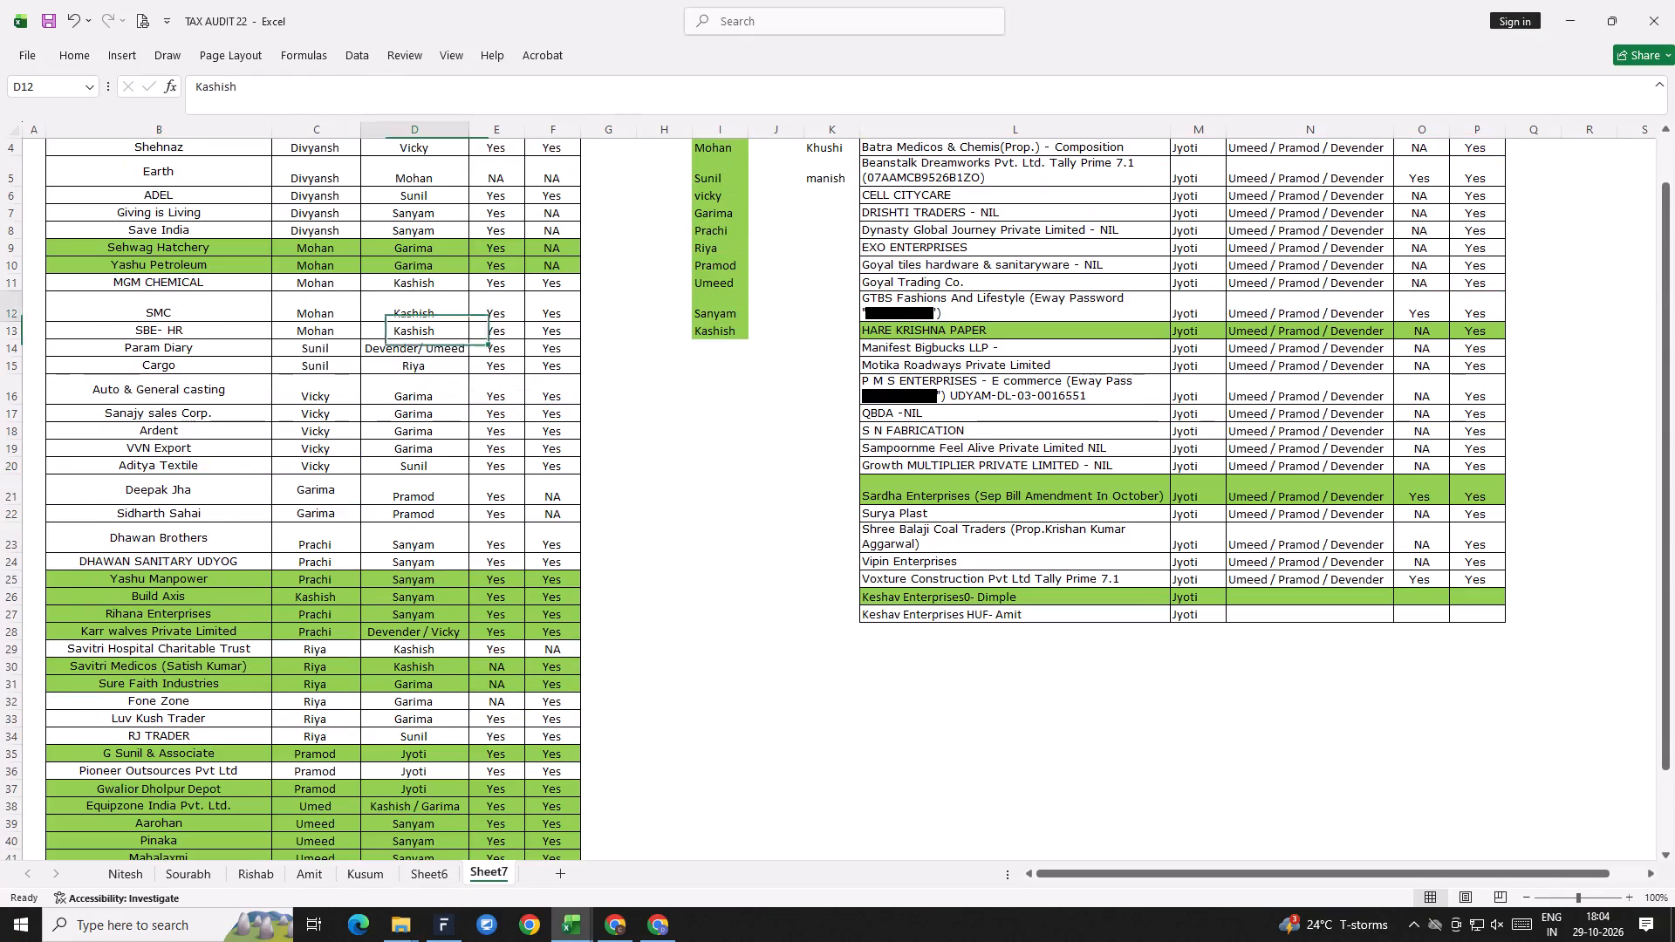
# Select the Savitri Hospital Charitable Trust client name in the Excel client list on Sheet7.
pyautogui.hotkey('alt', 'Tab')
pyautogui.hotkey('alt', 'Tab')
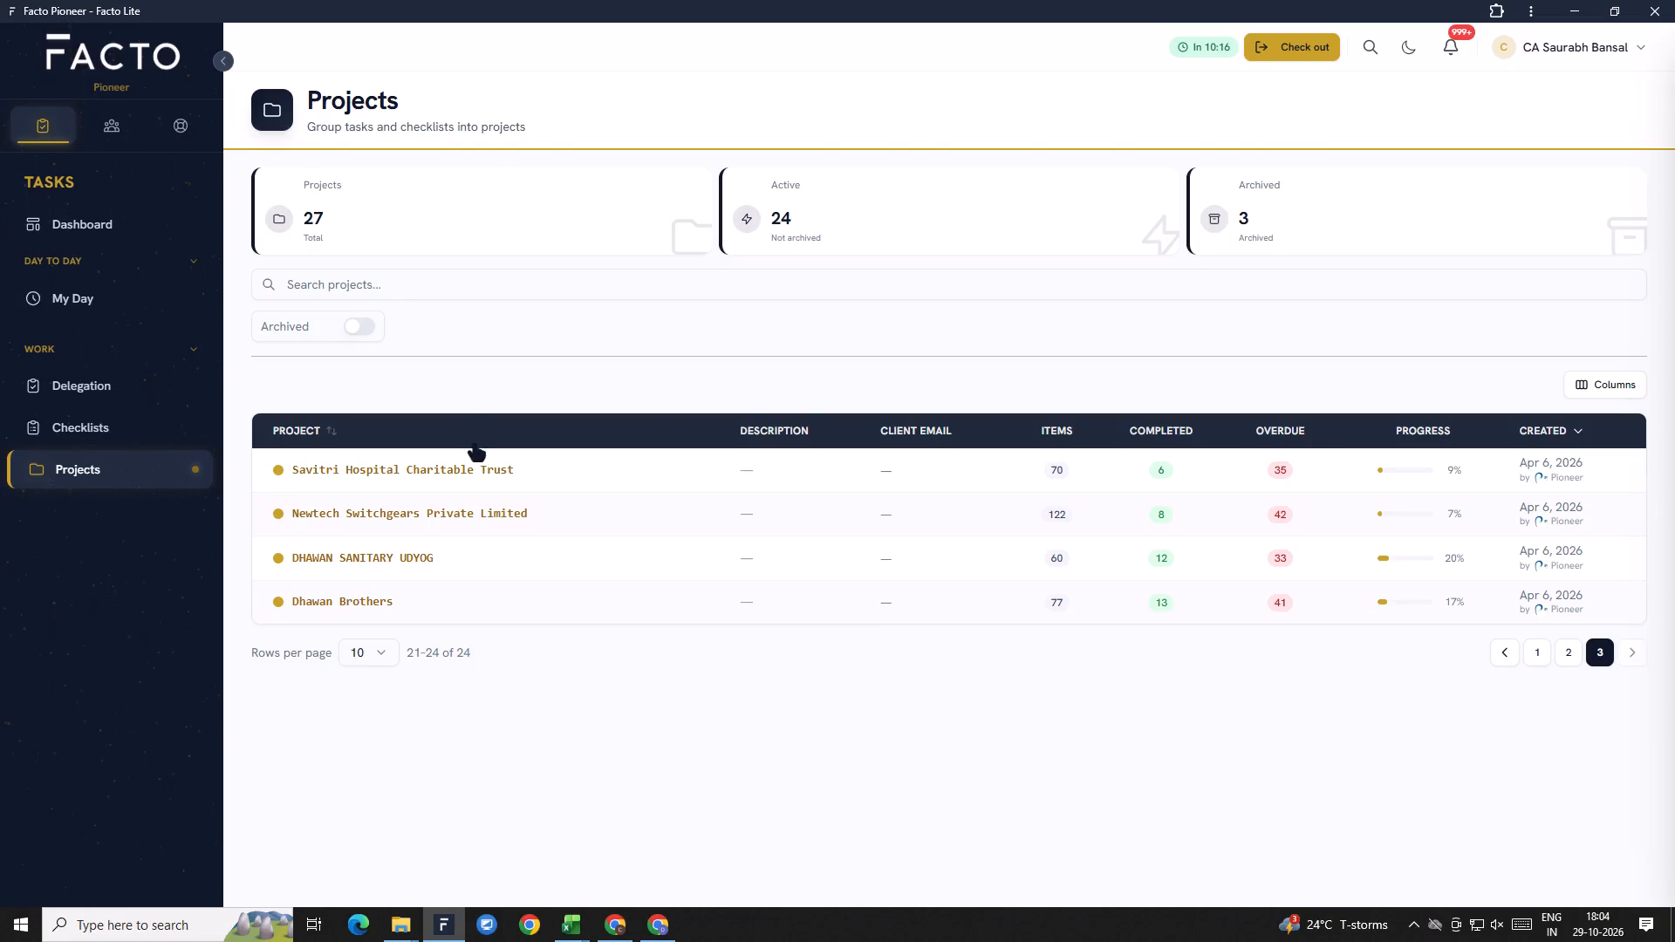
pyautogui.click(217, 433)
pyautogui.press('Up')
pyautogui.press('Up')
pyautogui.press('Up')
pyautogui.press('Up')
pyautogui.press('Up')
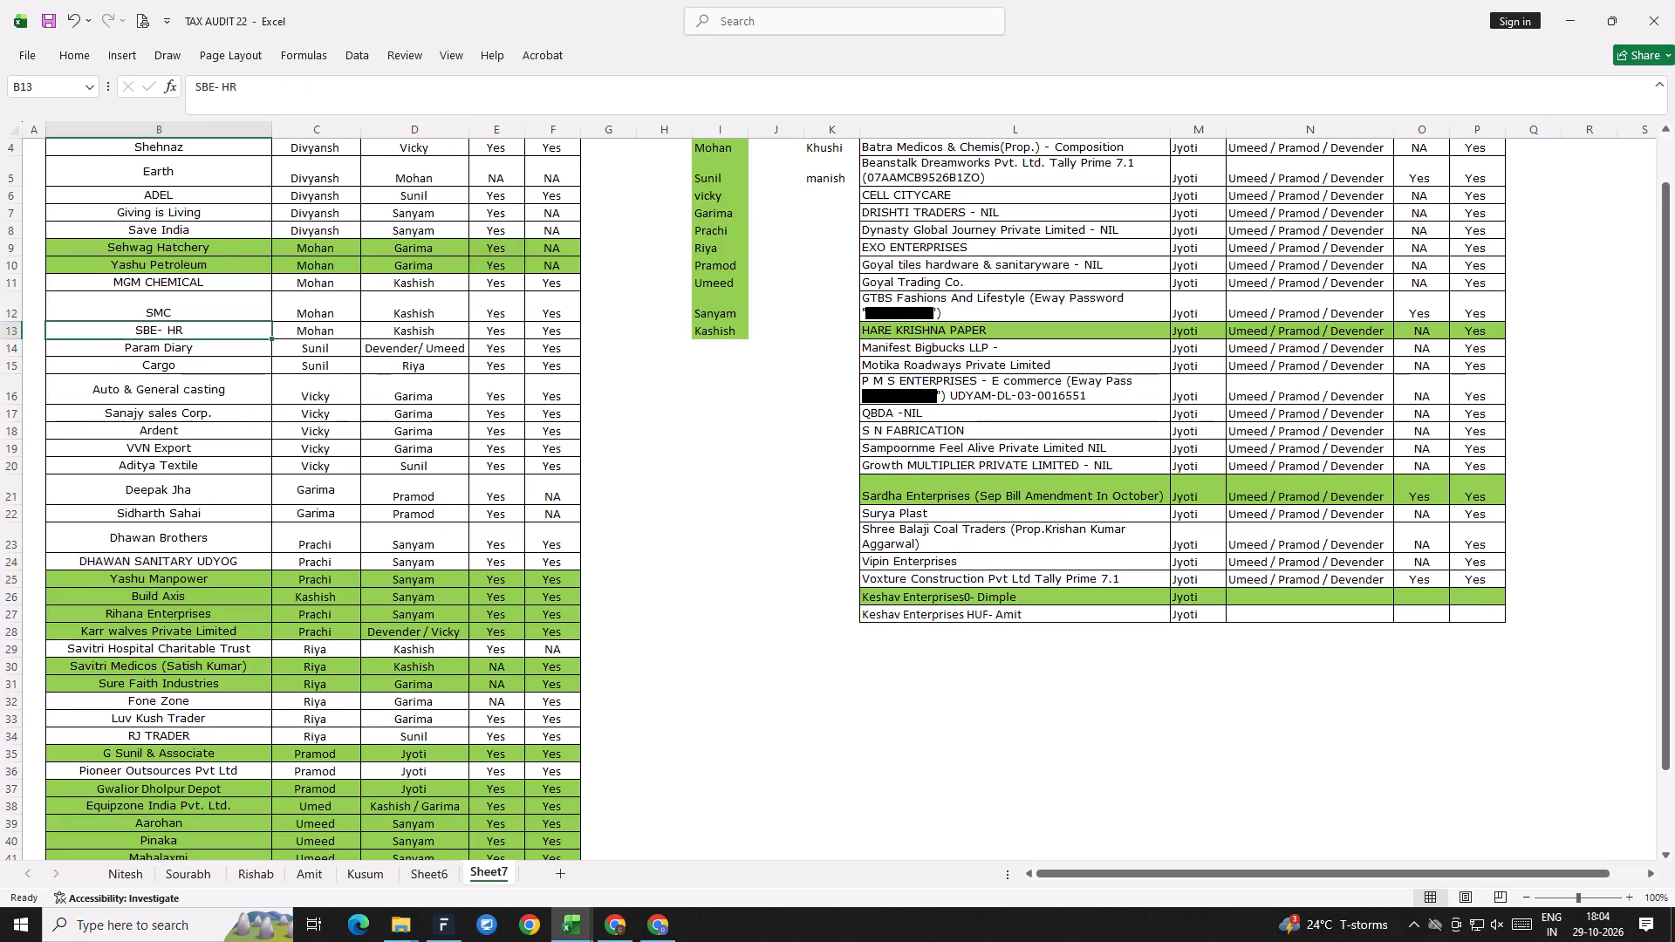
pyautogui.press('Down')
pyautogui.press('Down')
pyautogui.press('Down')
pyautogui.press('Down')
pyautogui.press('Down')
pyautogui.press('Down')
pyautogui.press('Down')
pyautogui.press('Down')
pyautogui.press('Down')
pyautogui.press('Down')
pyautogui.press('Down')
pyautogui.press('Down')
pyautogui.press('Down')
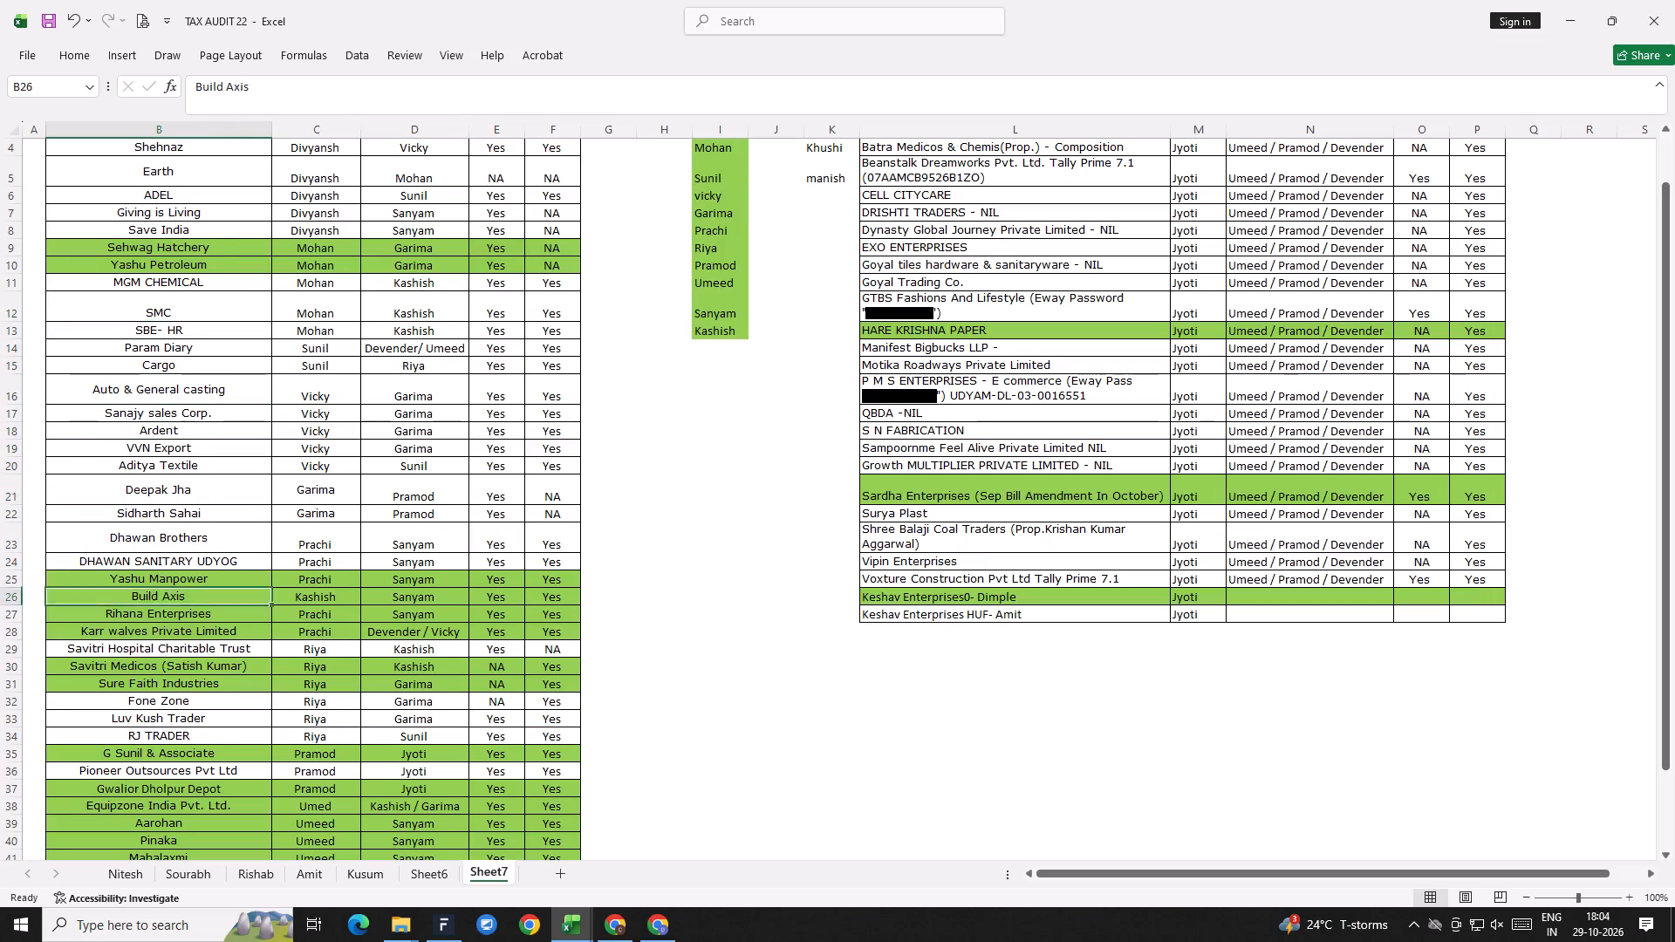
pyautogui.press('Down')
pyautogui.press('Down')
pyautogui.press('Down')
# Switch to Facto, open the Savitri Hospital Charitable Trust project and view its members.
pyautogui.hotkey('alt', 'Tab')
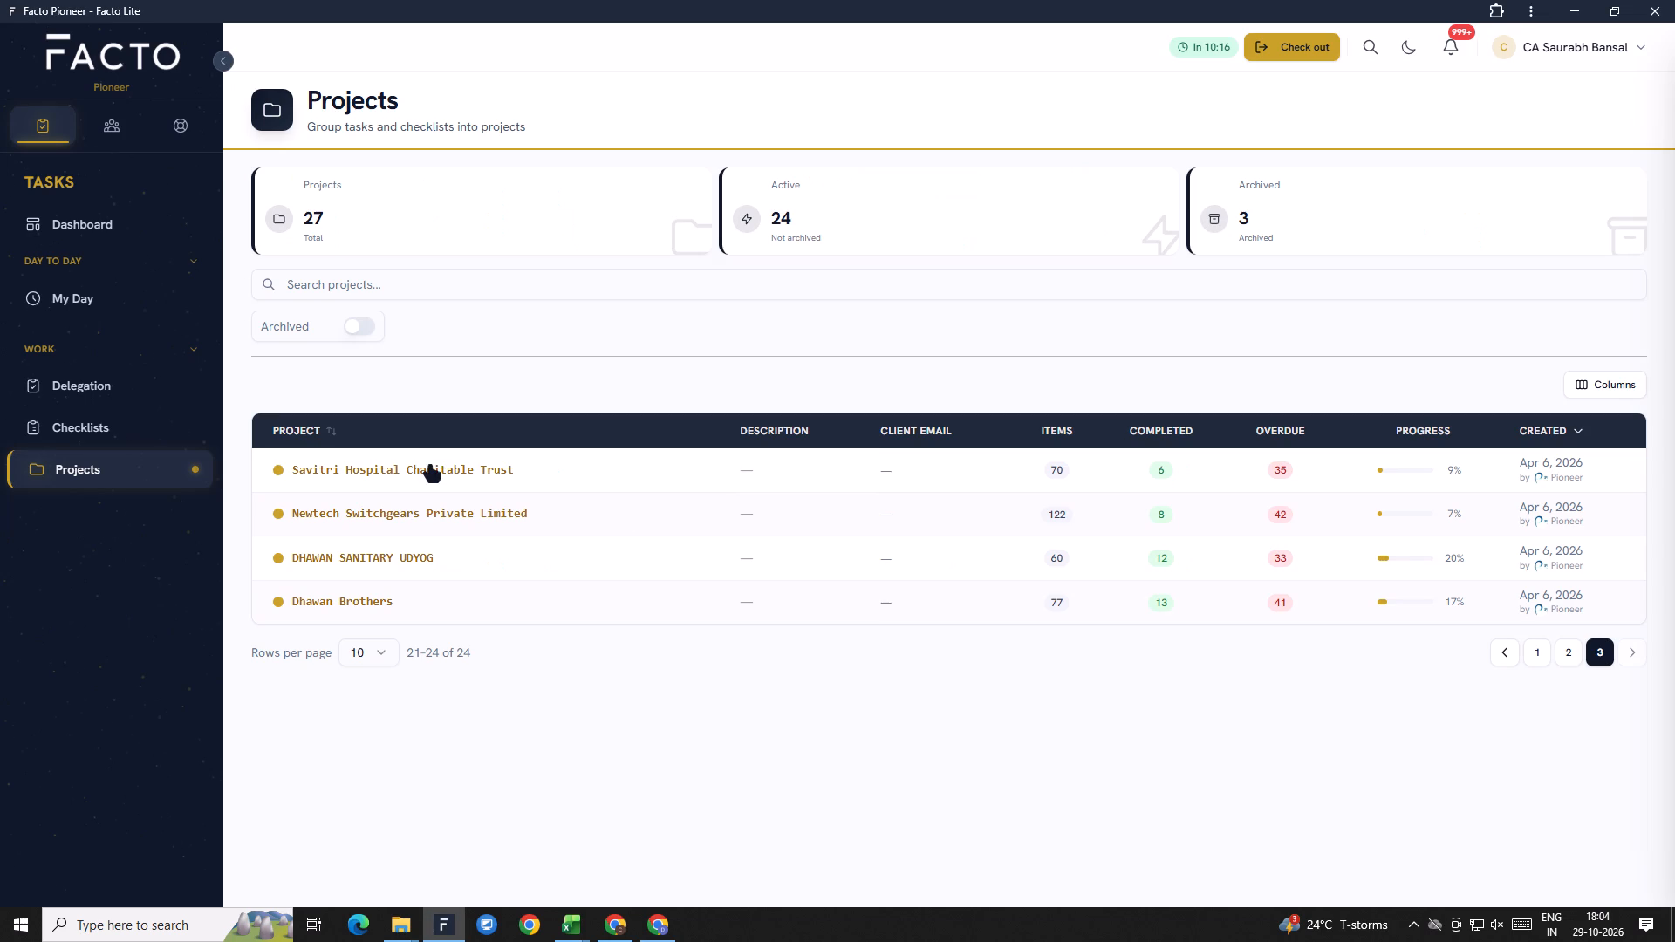
pyautogui.click(430, 467)
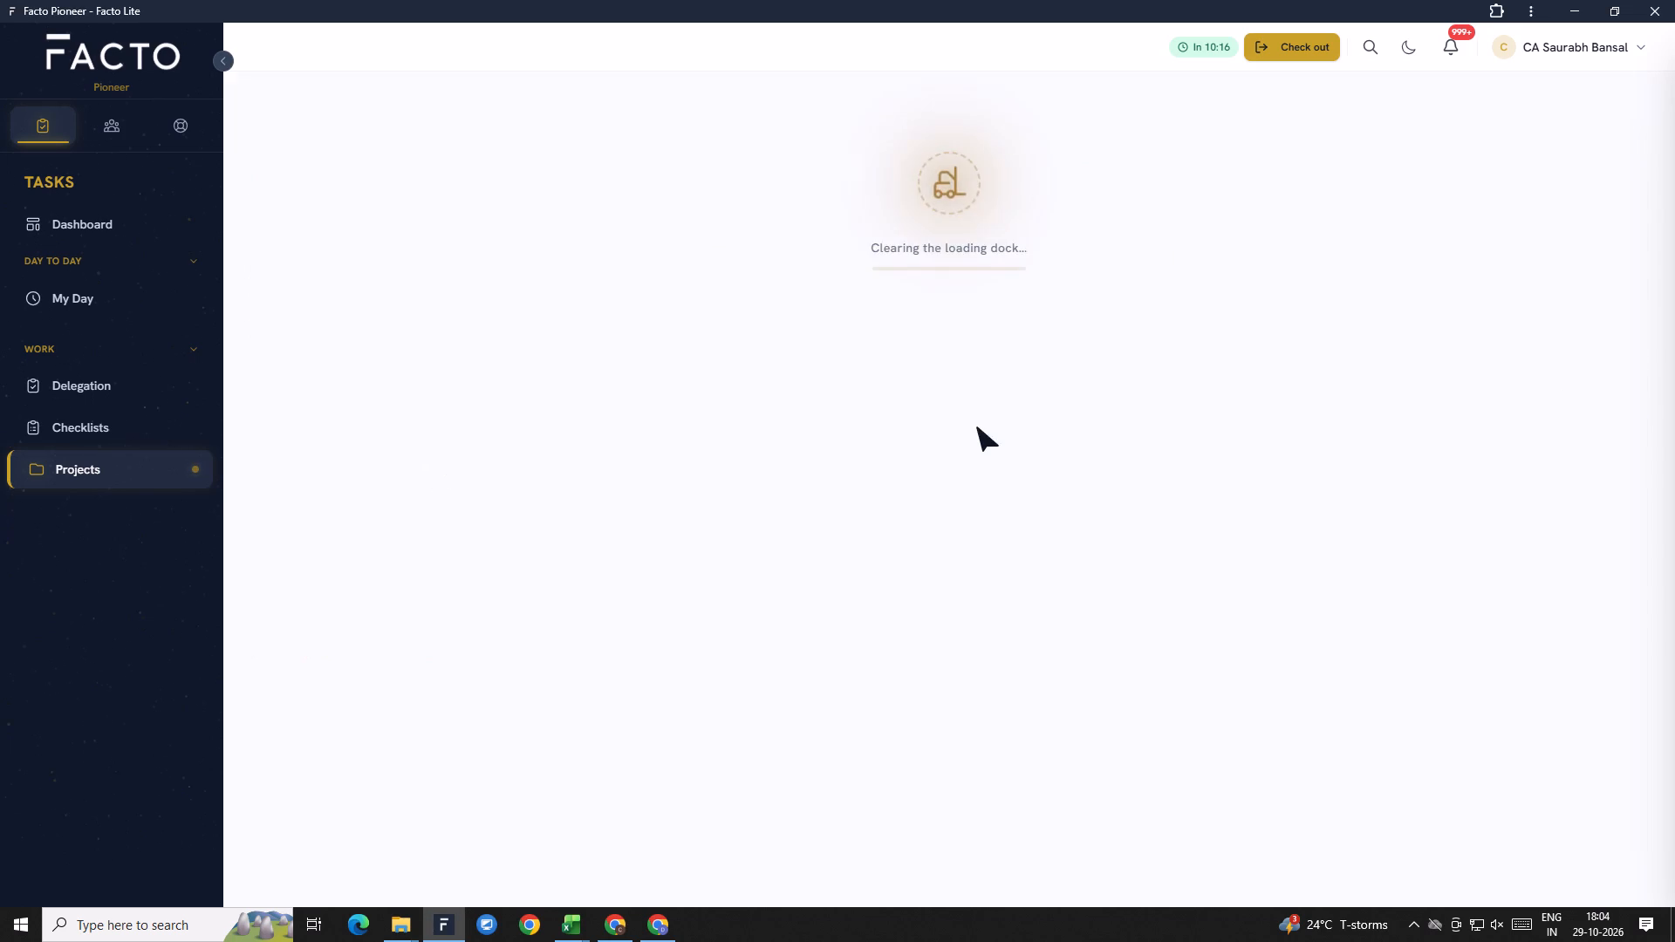
pyautogui.scroll(-9, 885, 469)
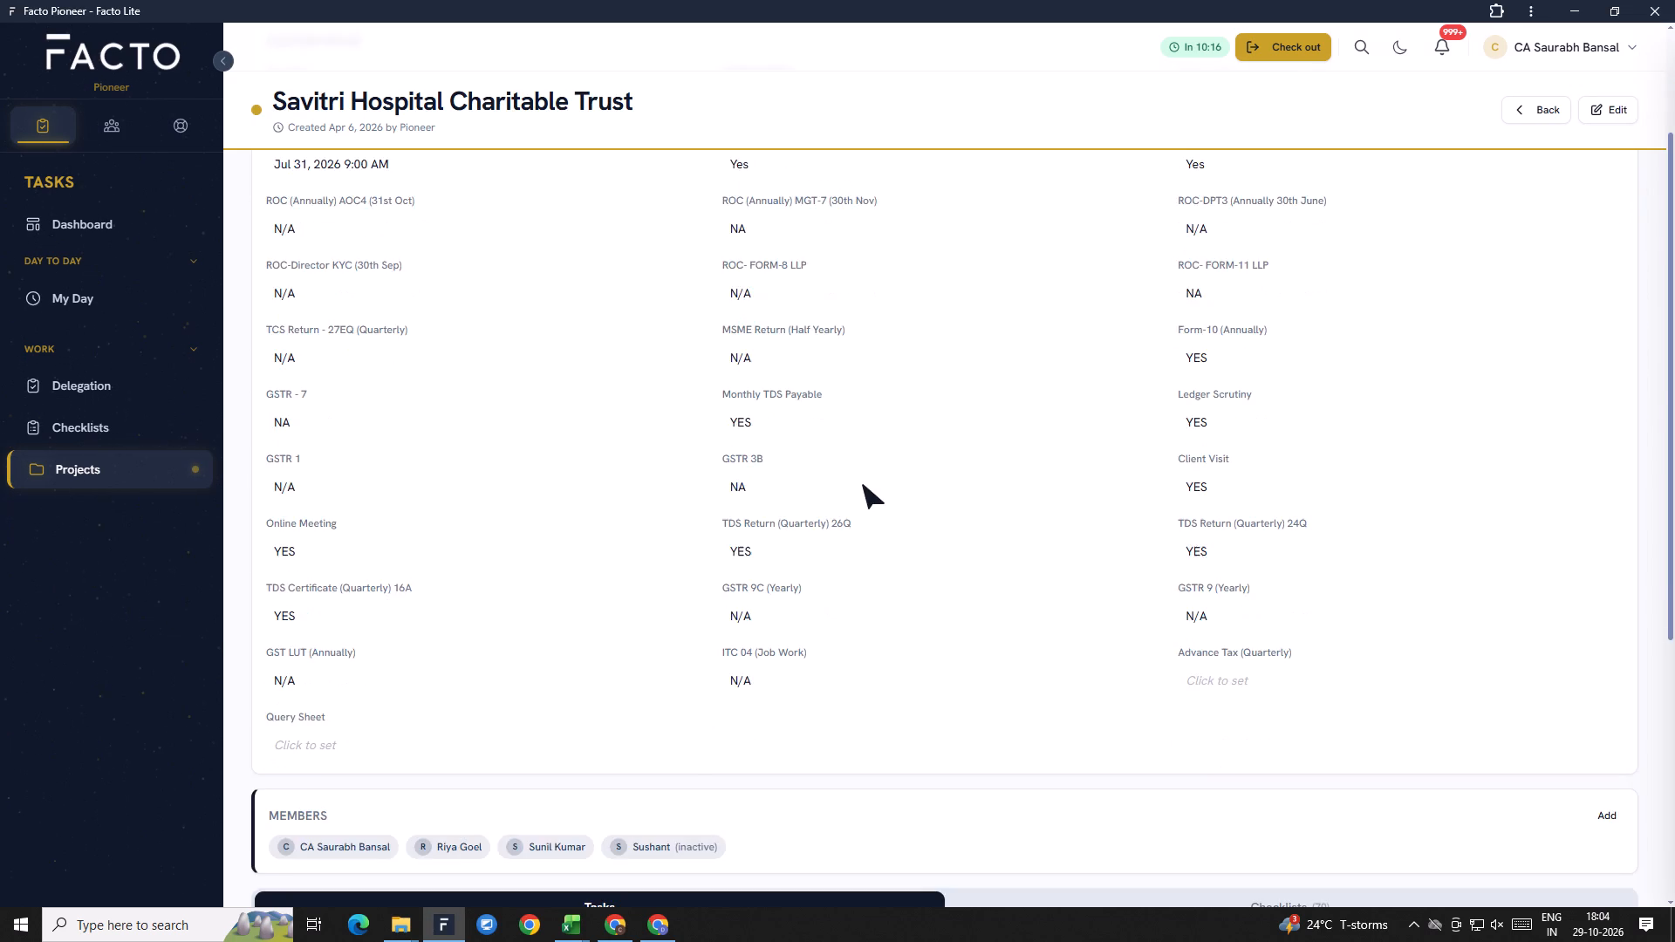
pyautogui.scroll(-4, 857, 481)
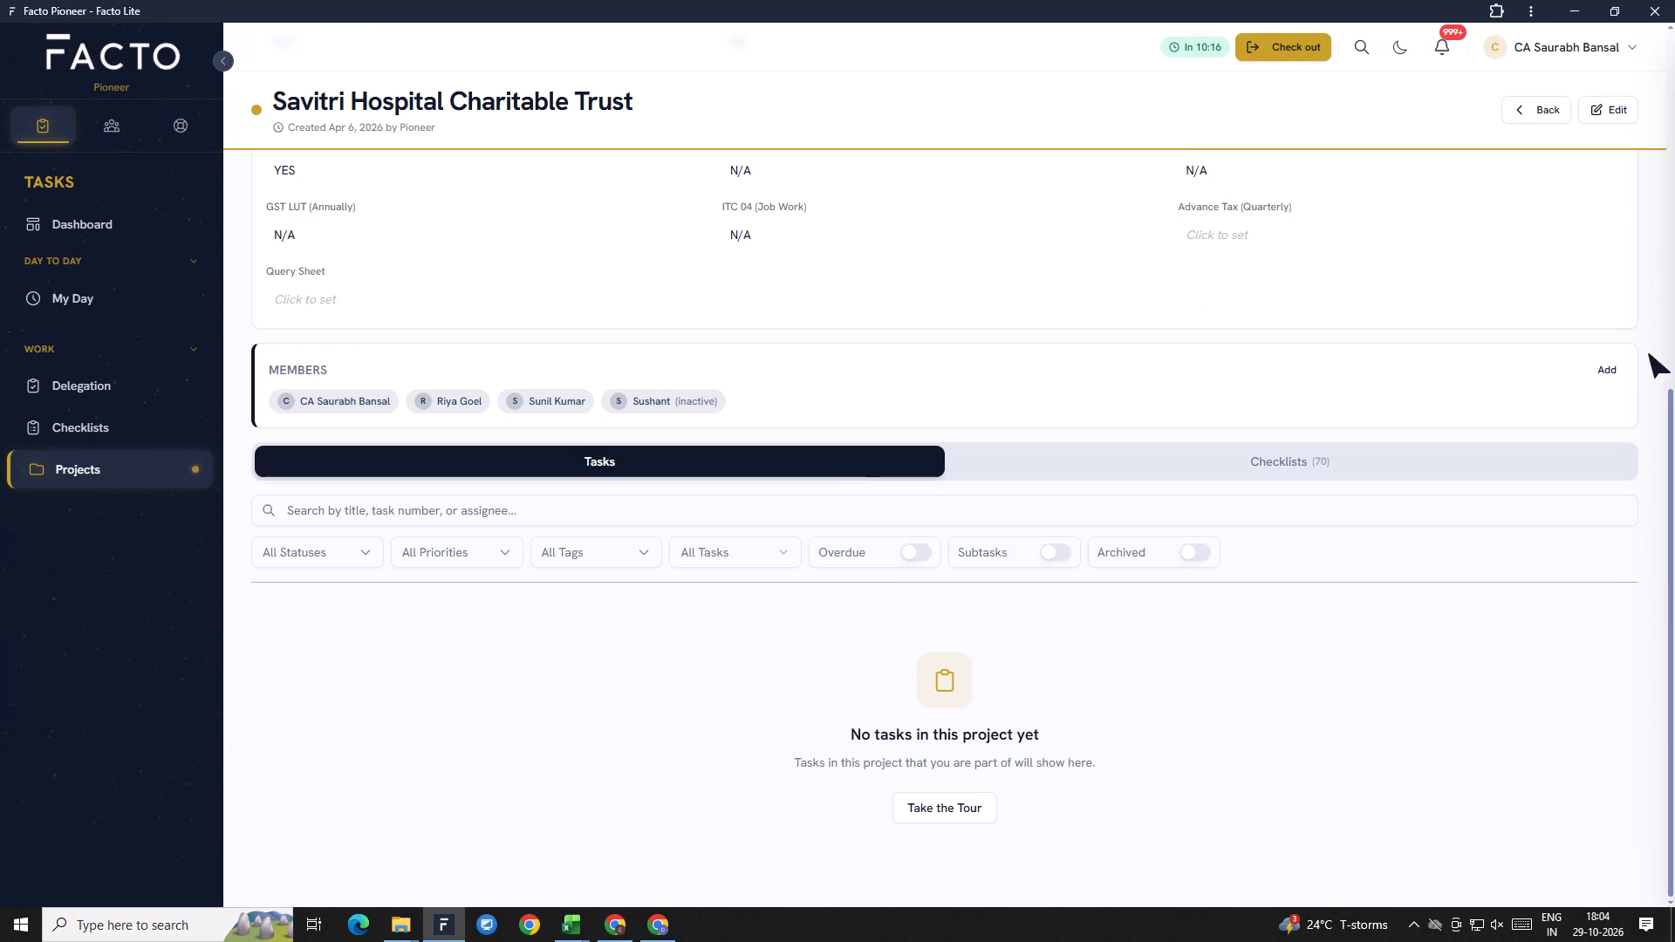
# In the Excel client list, fill the Savitri Hospital Charitable Trust and Savitri Medicos rows green from Client Name through GST.
pyautogui.hotkey('alt', 'Tab')
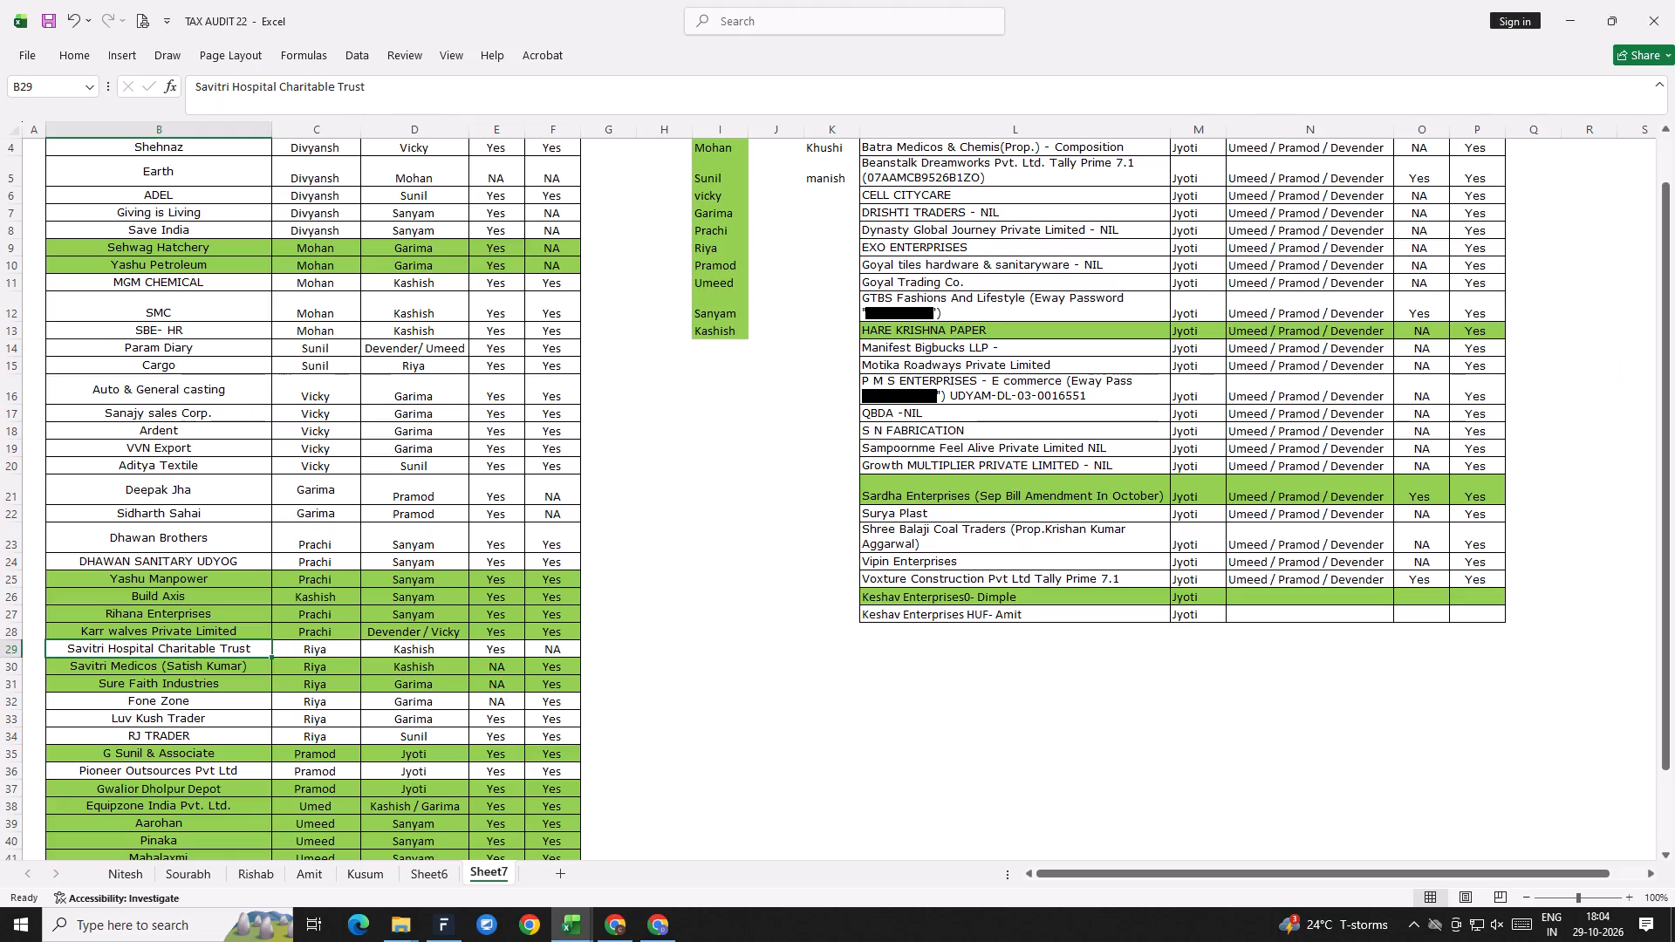
pyautogui.hotkey('shift', 'Down')
pyautogui.hotkey('shift', 'Down')
pyautogui.hotkey('shift', 'Down')
pyautogui.hotkey('shift', 'Up')
pyautogui.hotkey('shift', 'Right')
pyautogui.hotkey('shift', 'Up')
pyautogui.hotkey('shift', 'Right')
pyautogui.hotkey('shift', 'Right')
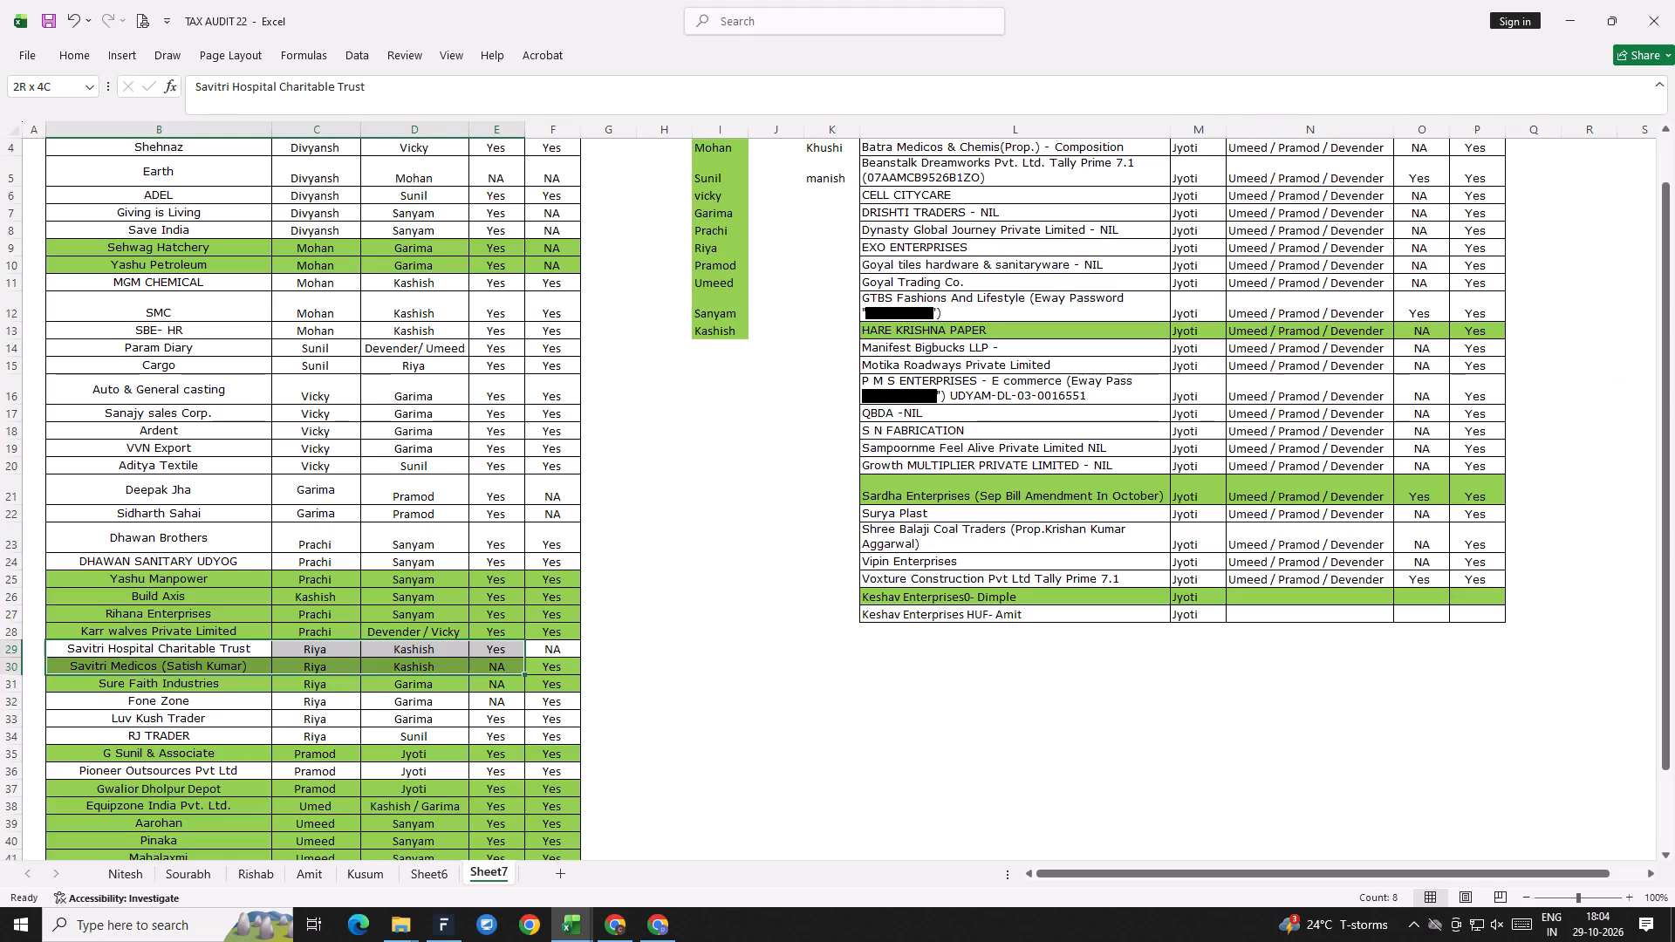
pyautogui.hotkey('shift', 'Right')
pyautogui.scroll(1, 318, 578)
pyautogui.click(64, 56)
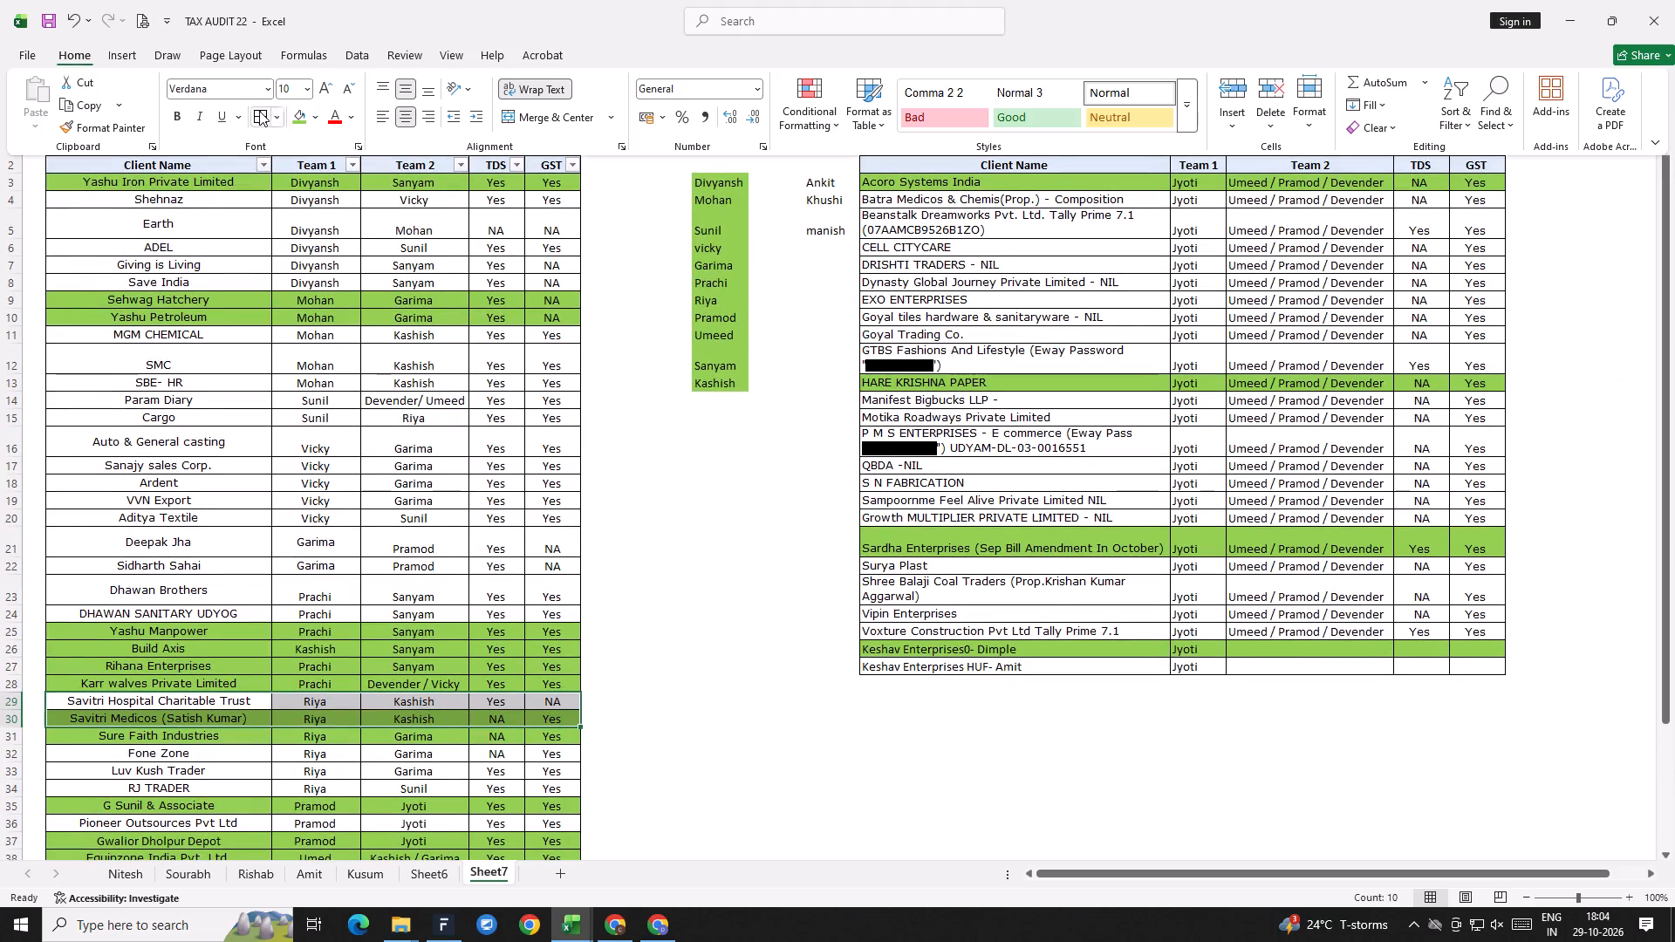
pyautogui.click(296, 126)
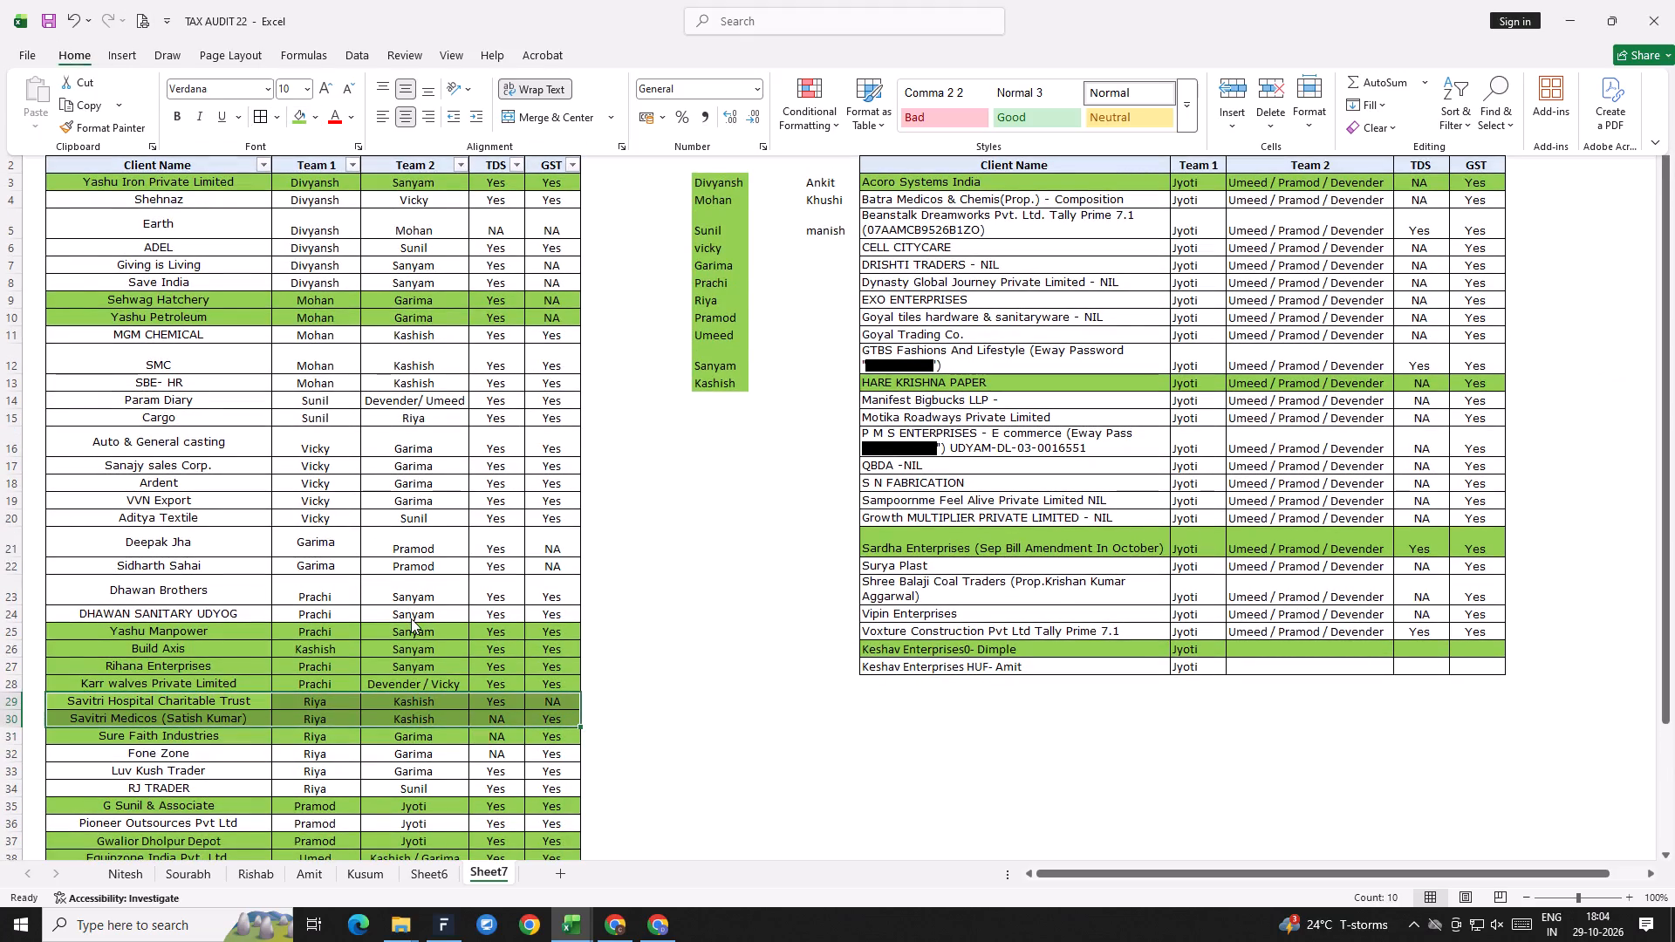
pyautogui.click(400, 615)
# Check Savitri Hospital Charitable Trust's assigned team in the Excel client list, and remove Sunil from the Facto project's members.
pyautogui.click(416, 739)
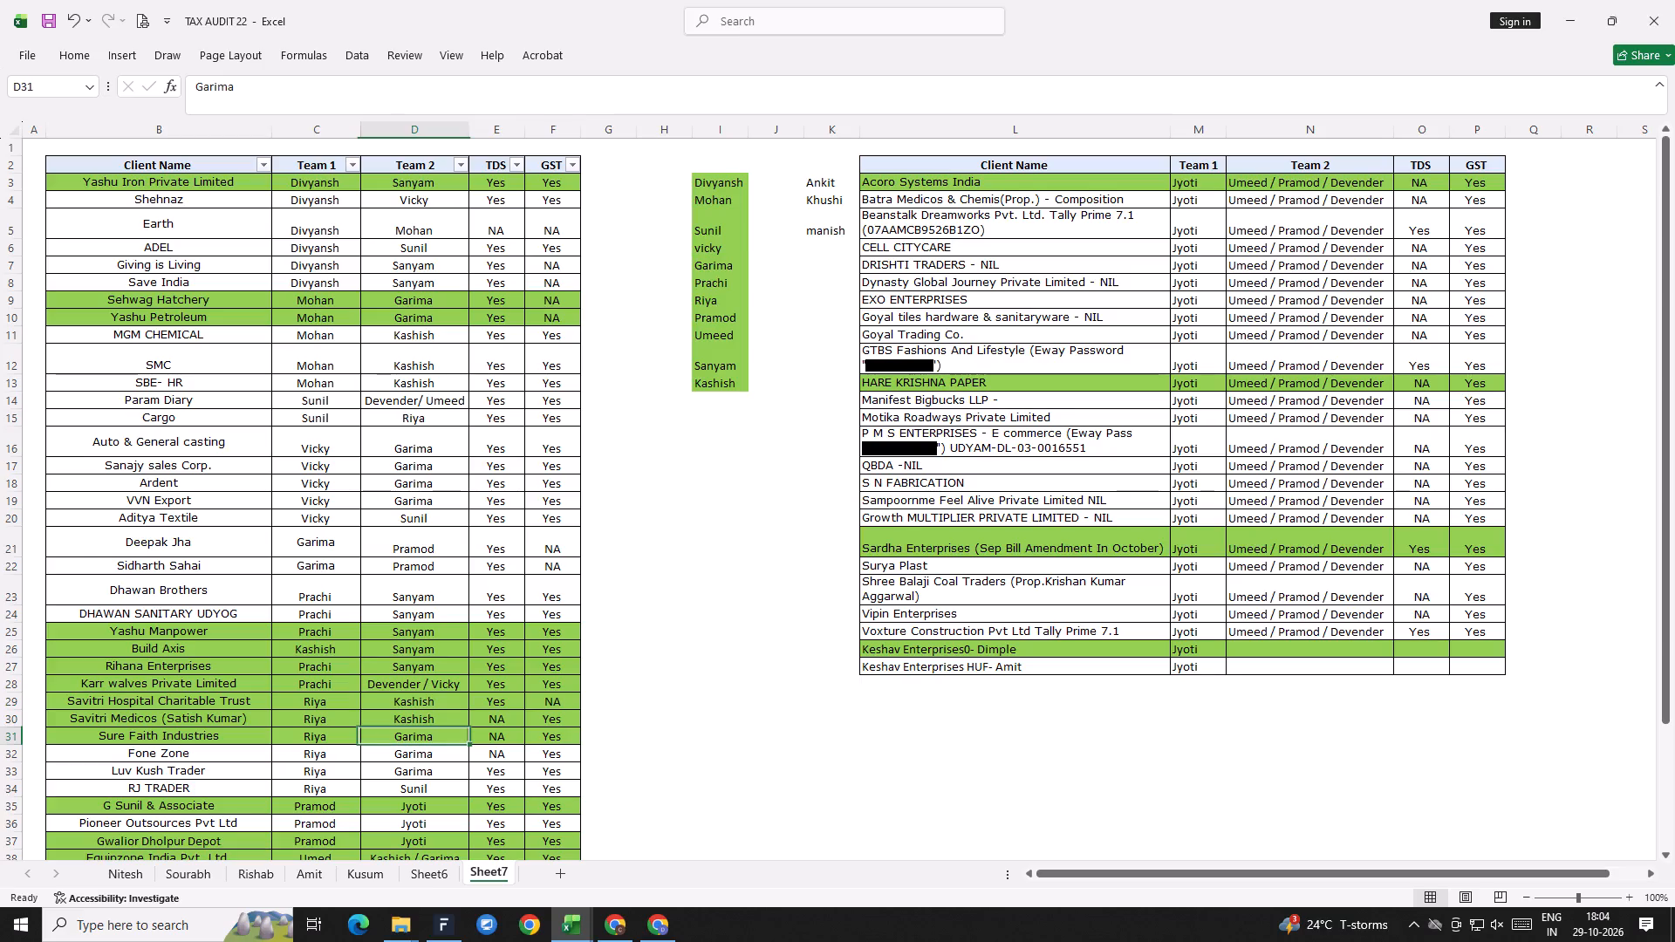
pyautogui.click(398, 702)
pyautogui.hotkey('alt', 'Tab')
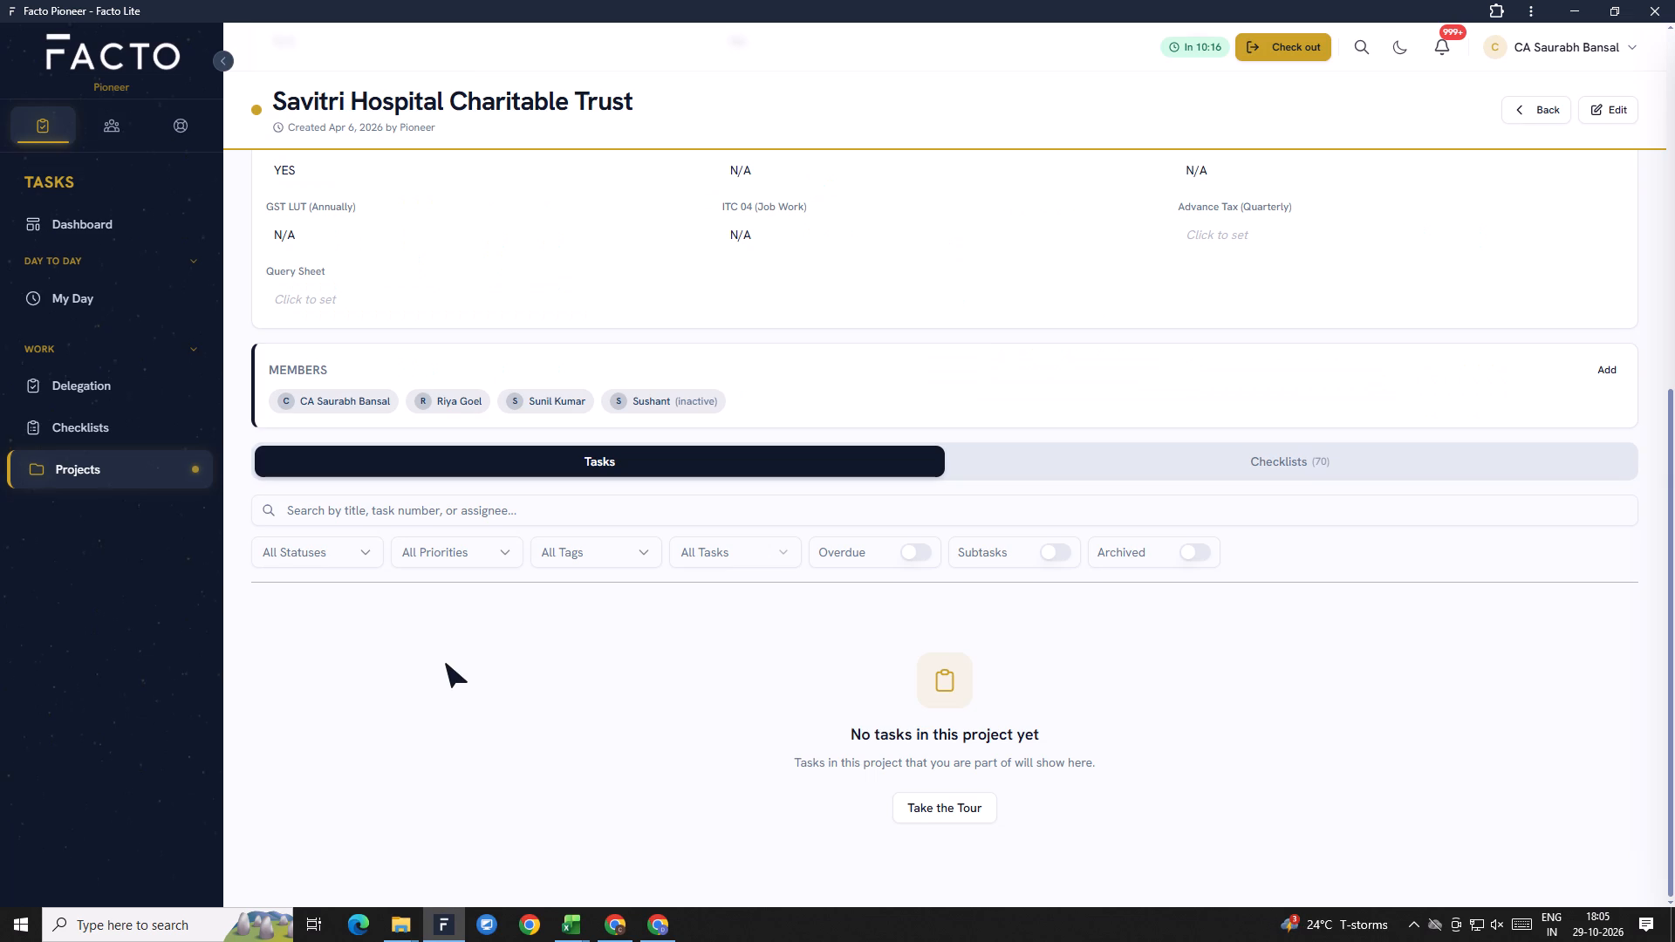
pyautogui.hotkey('alt', 'Tab')
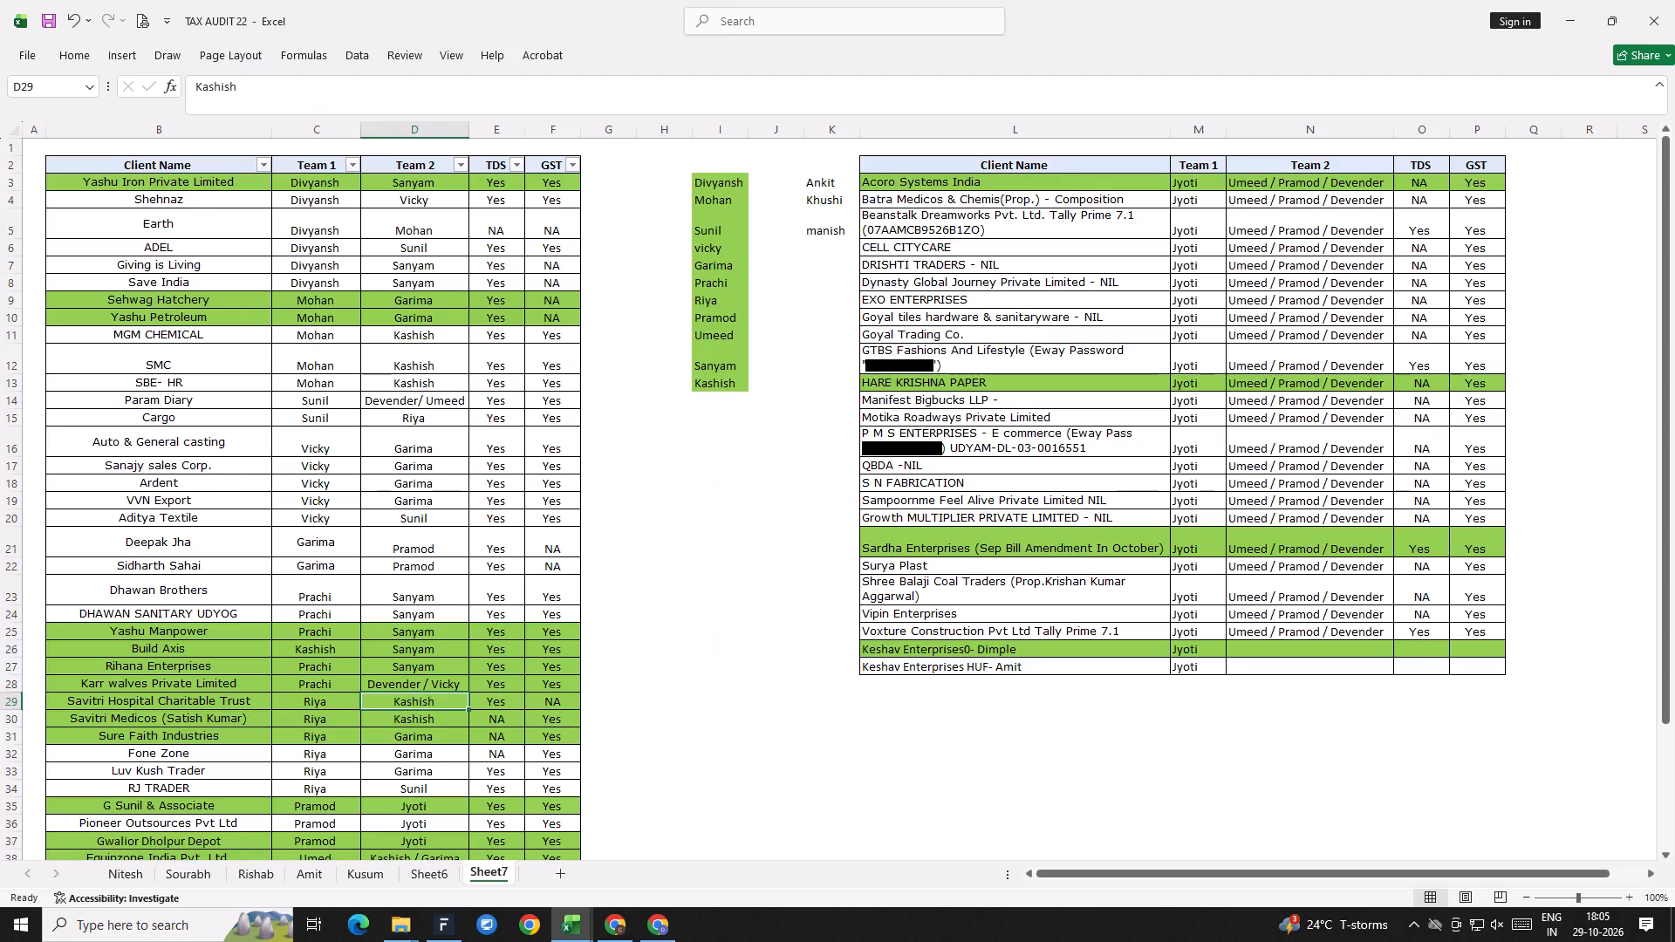
pyautogui.hotkey('shift', 'space')
pyautogui.hotkey('alt', 'Tab')
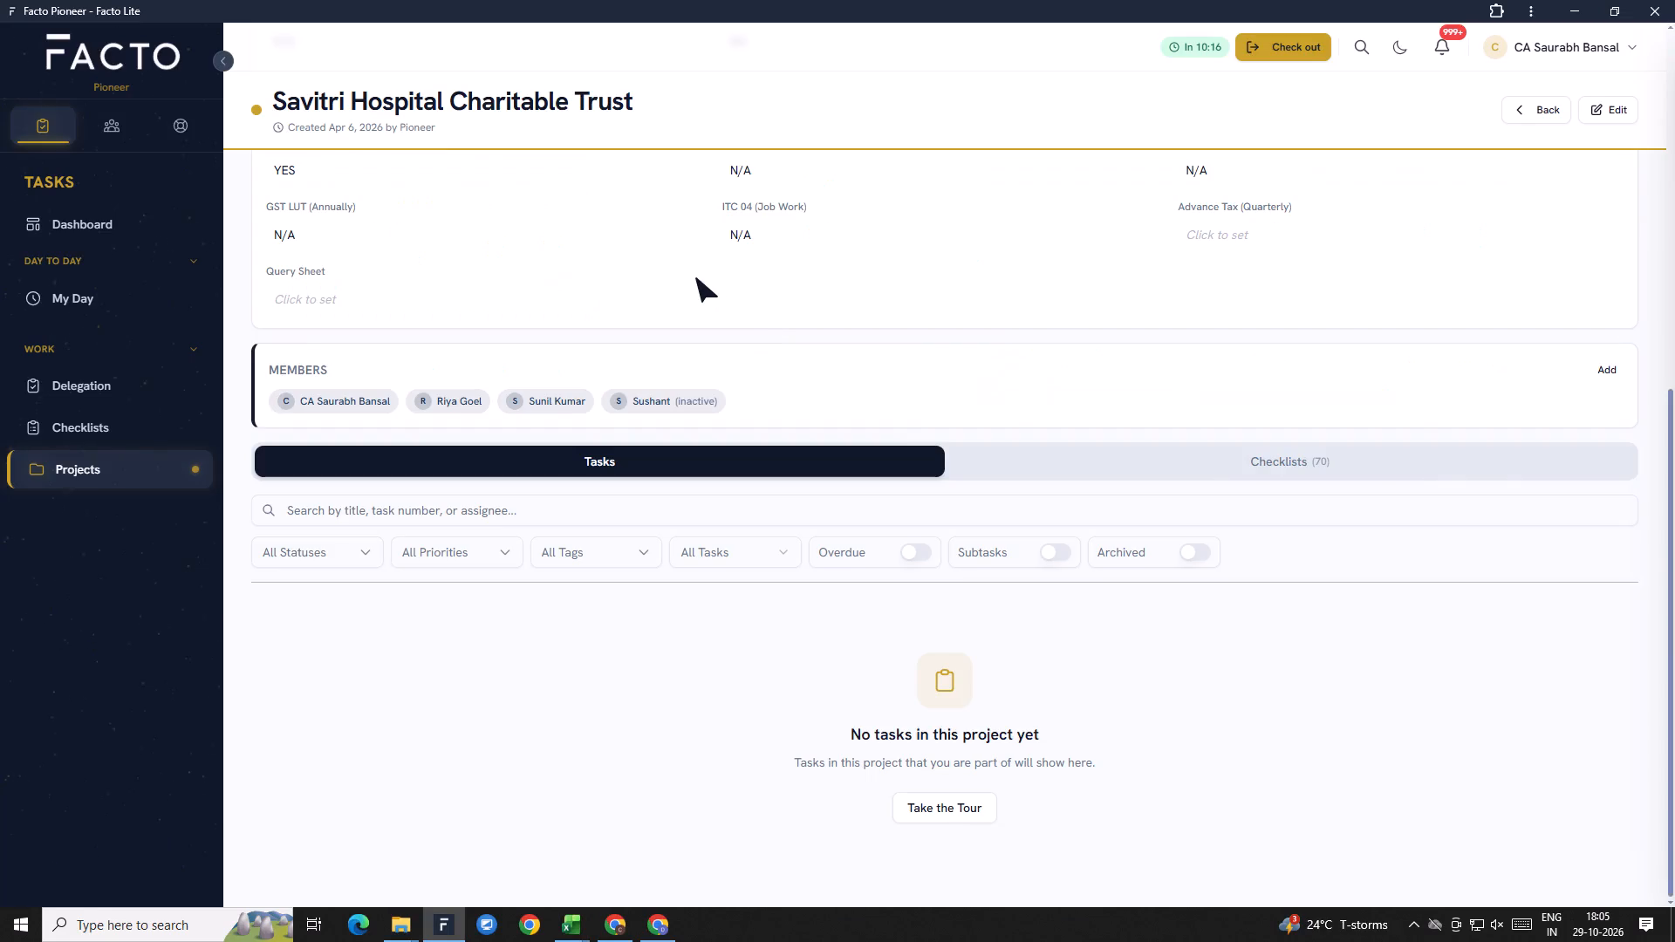
pyautogui.hotkey('alt', 'Tab')
pyautogui.hotkey('alt', 'Tab')
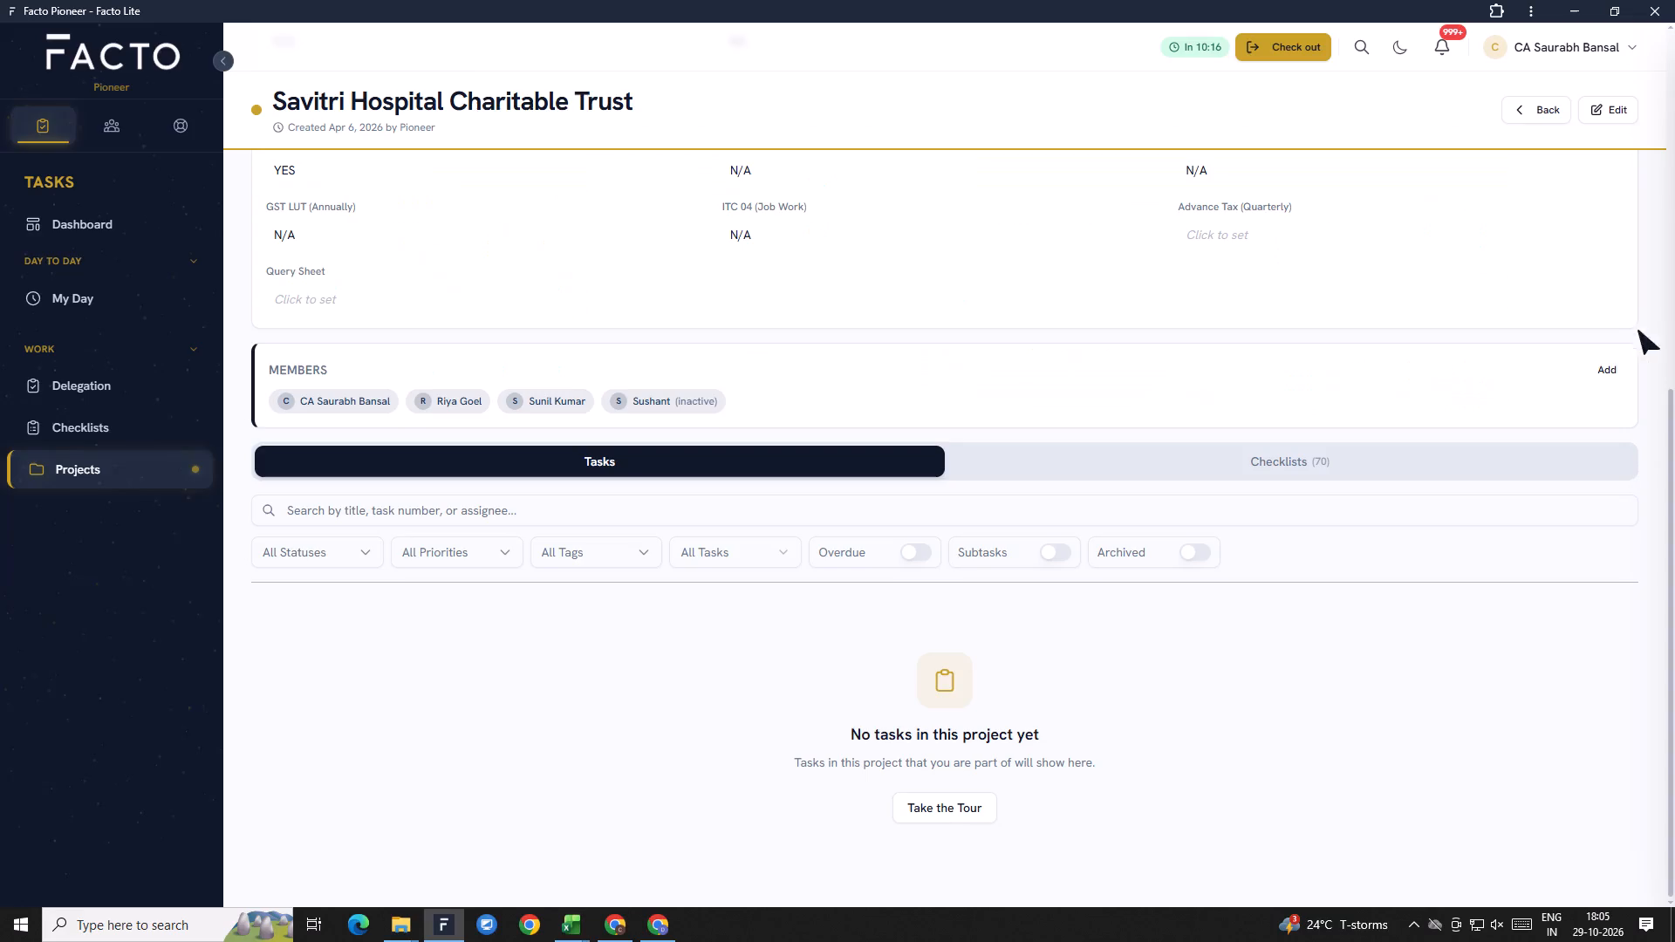
pyautogui.doubleClick(1610, 375)
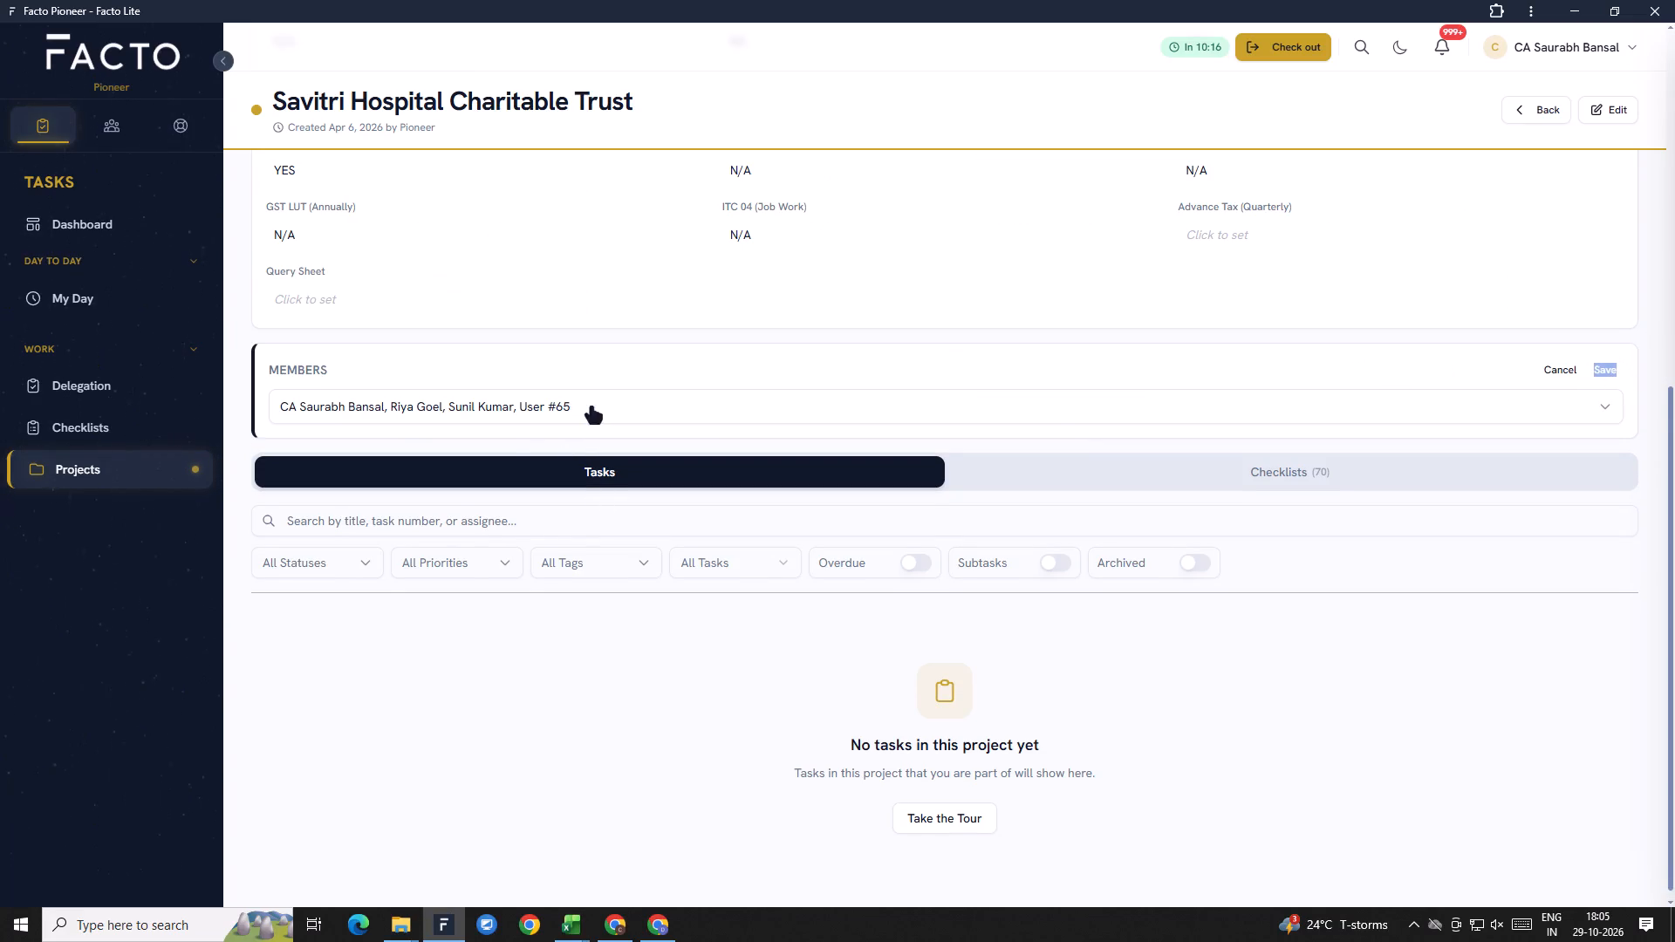
pyautogui.click(573, 410)
pyautogui.write('sunil')
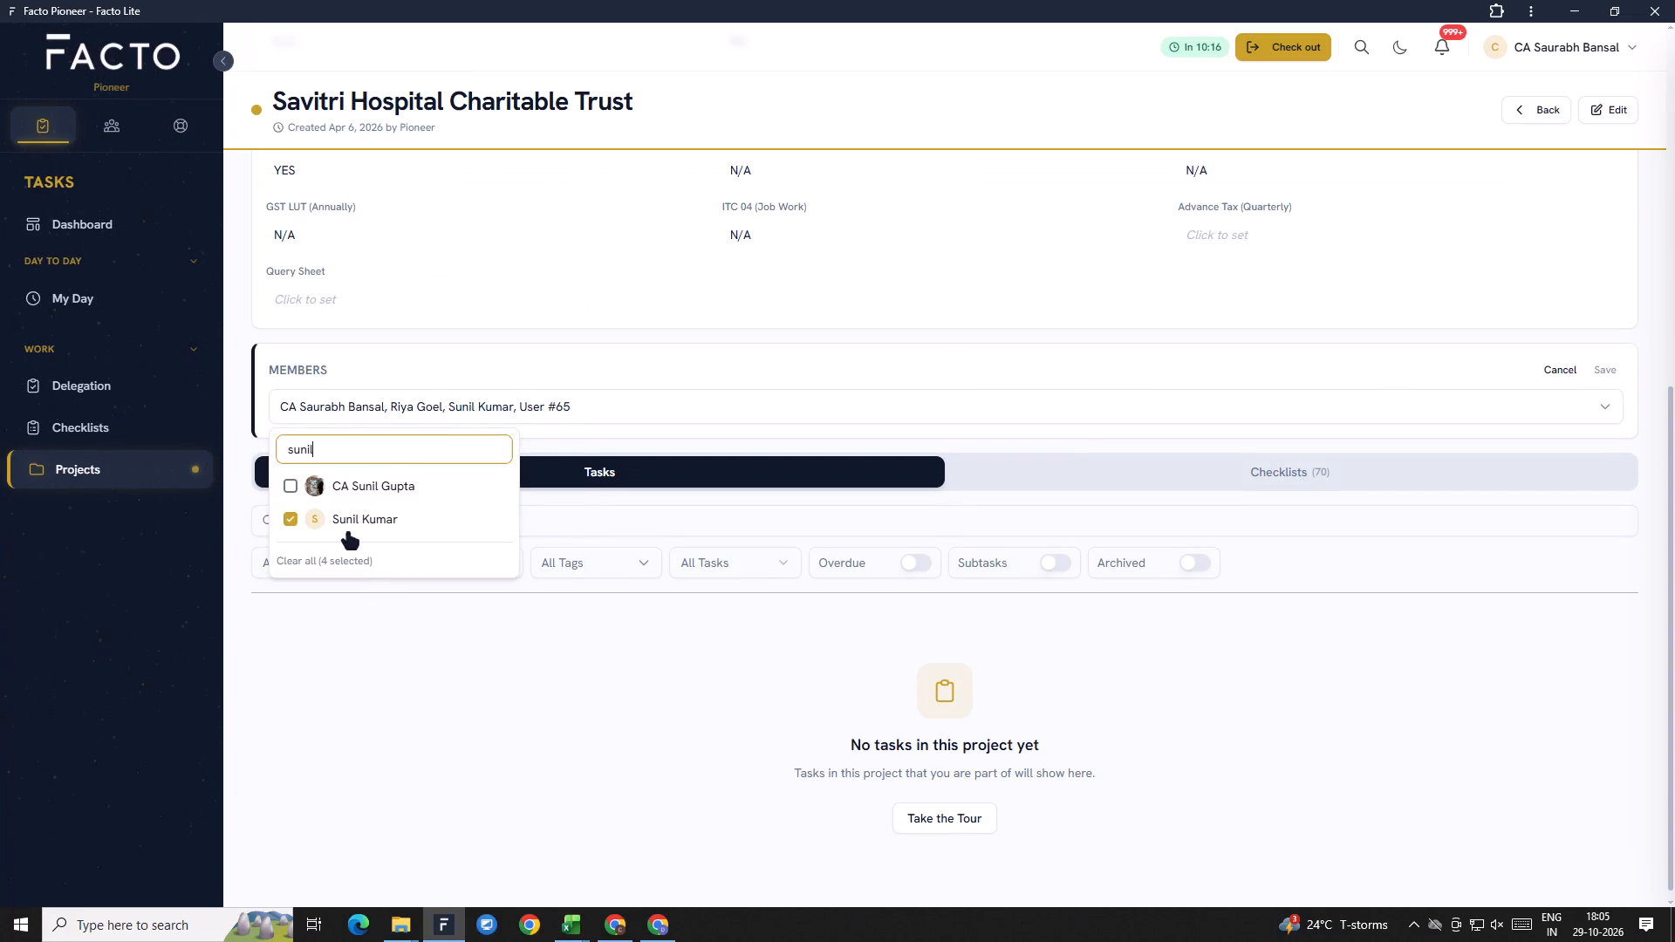
pyautogui.click(348, 534)
# Add Kashish to the Savitri Hospital Charitable Trust project members and save the member list.
pyautogui.scroll(1, 369, 525)
pyautogui.click(397, 462)
pyautogui.press('BackSpace')
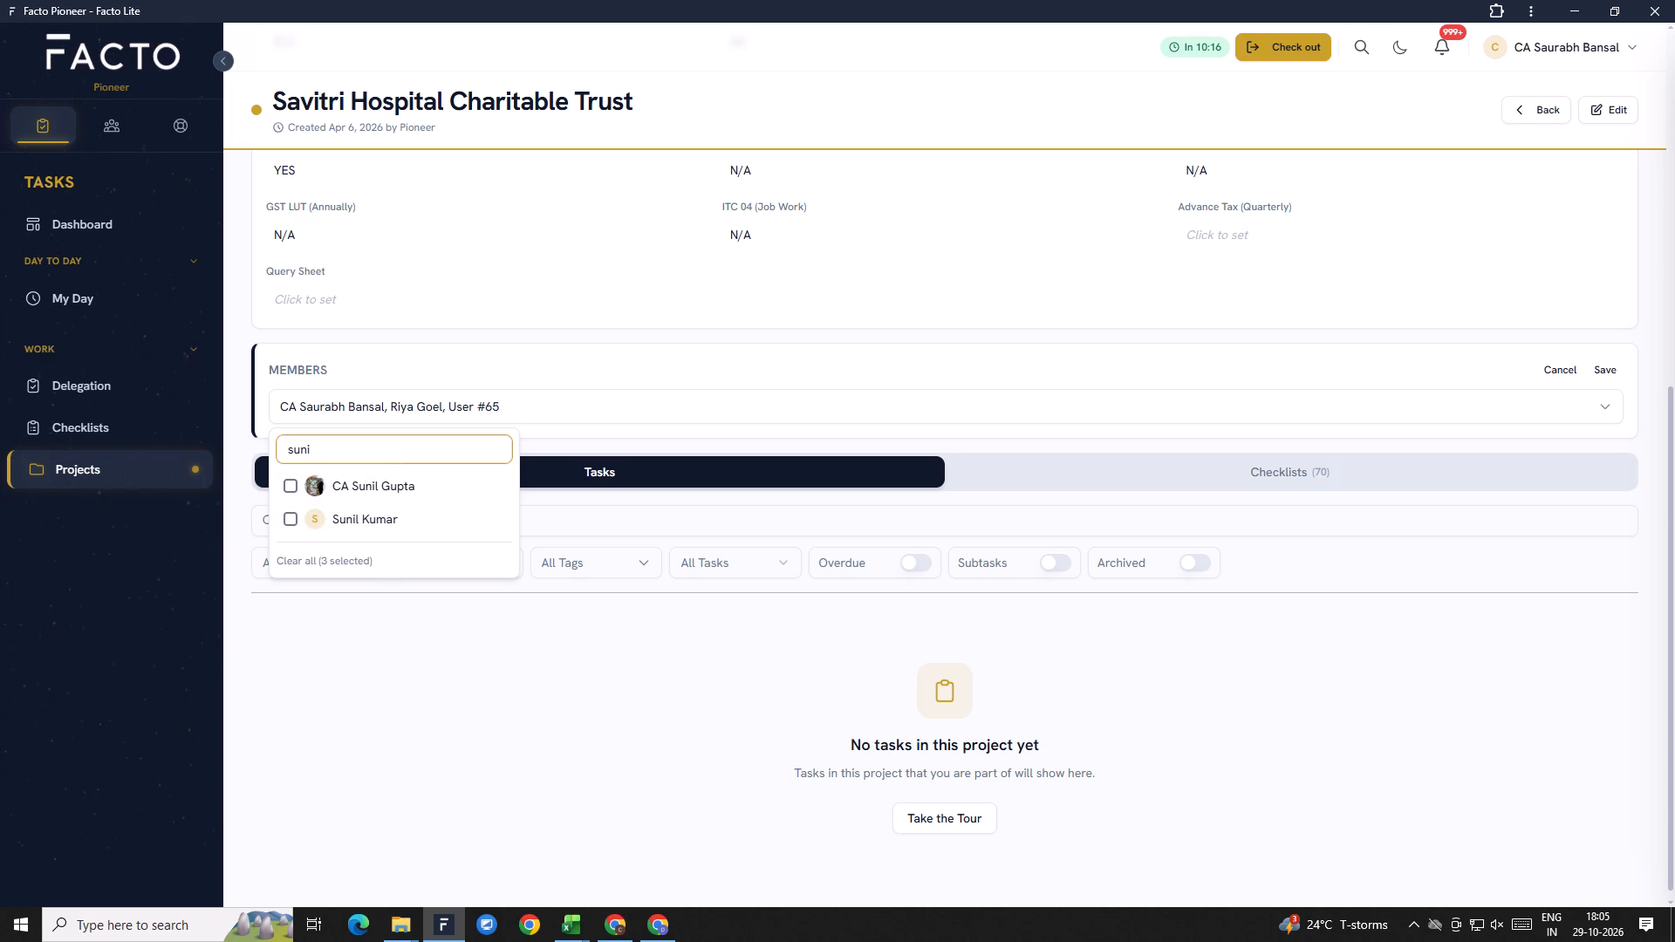
pyautogui.press('BackSpace')
pyautogui.press('BackSpace')
pyautogui.press('BackSpace')
pyautogui.press('BackSpace')
pyautogui.press('BackSpace')
pyautogui.press('BackSpace')
pyautogui.write('kashi')
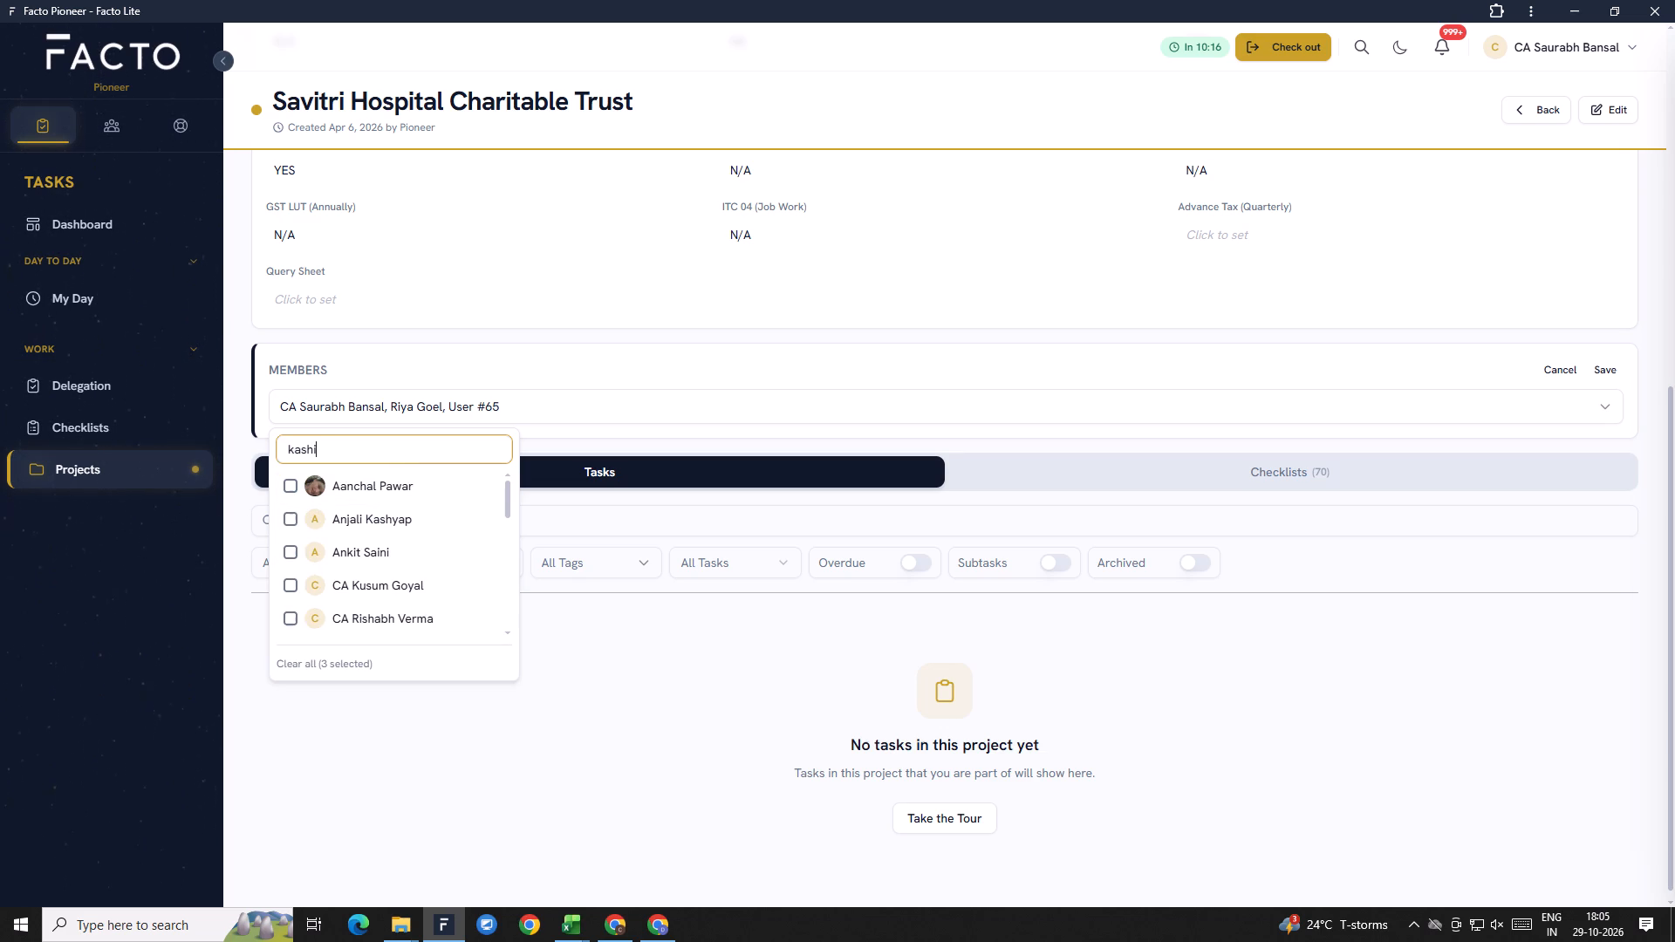
pyautogui.click(345, 497)
pyautogui.click(535, 653)
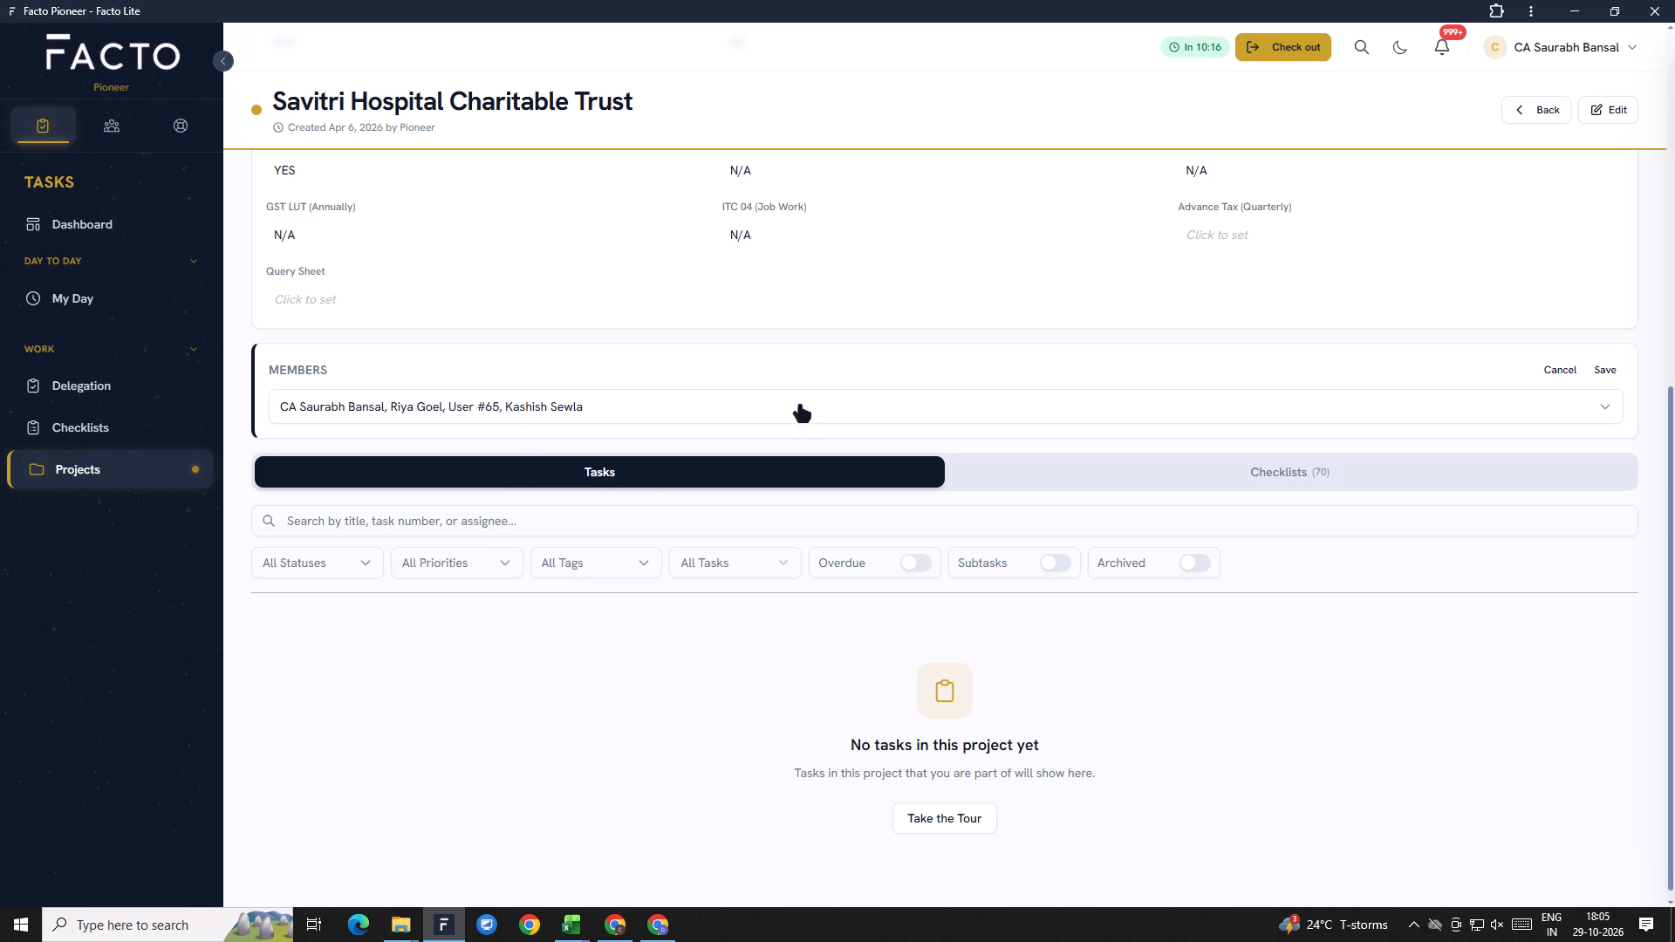
pyautogui.click(1603, 373)
# Return to the project list, dismiss the notification and show the third page of projects.
pyautogui.click(1547, 105)
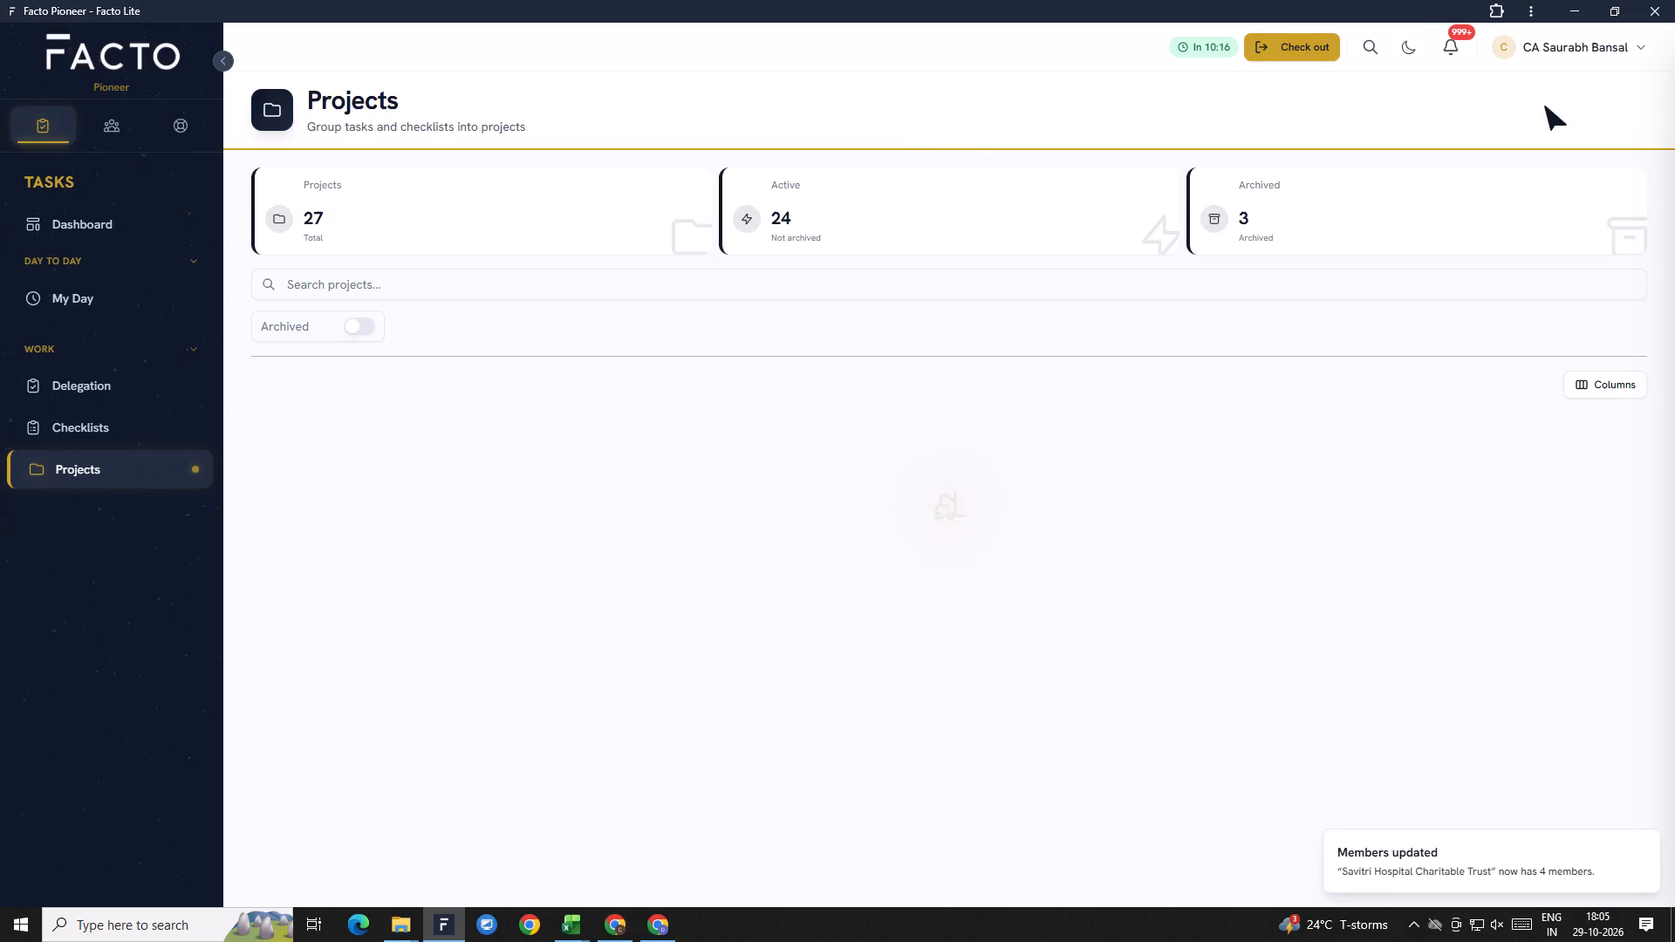
pyautogui.scroll(-8, 1563, 731)
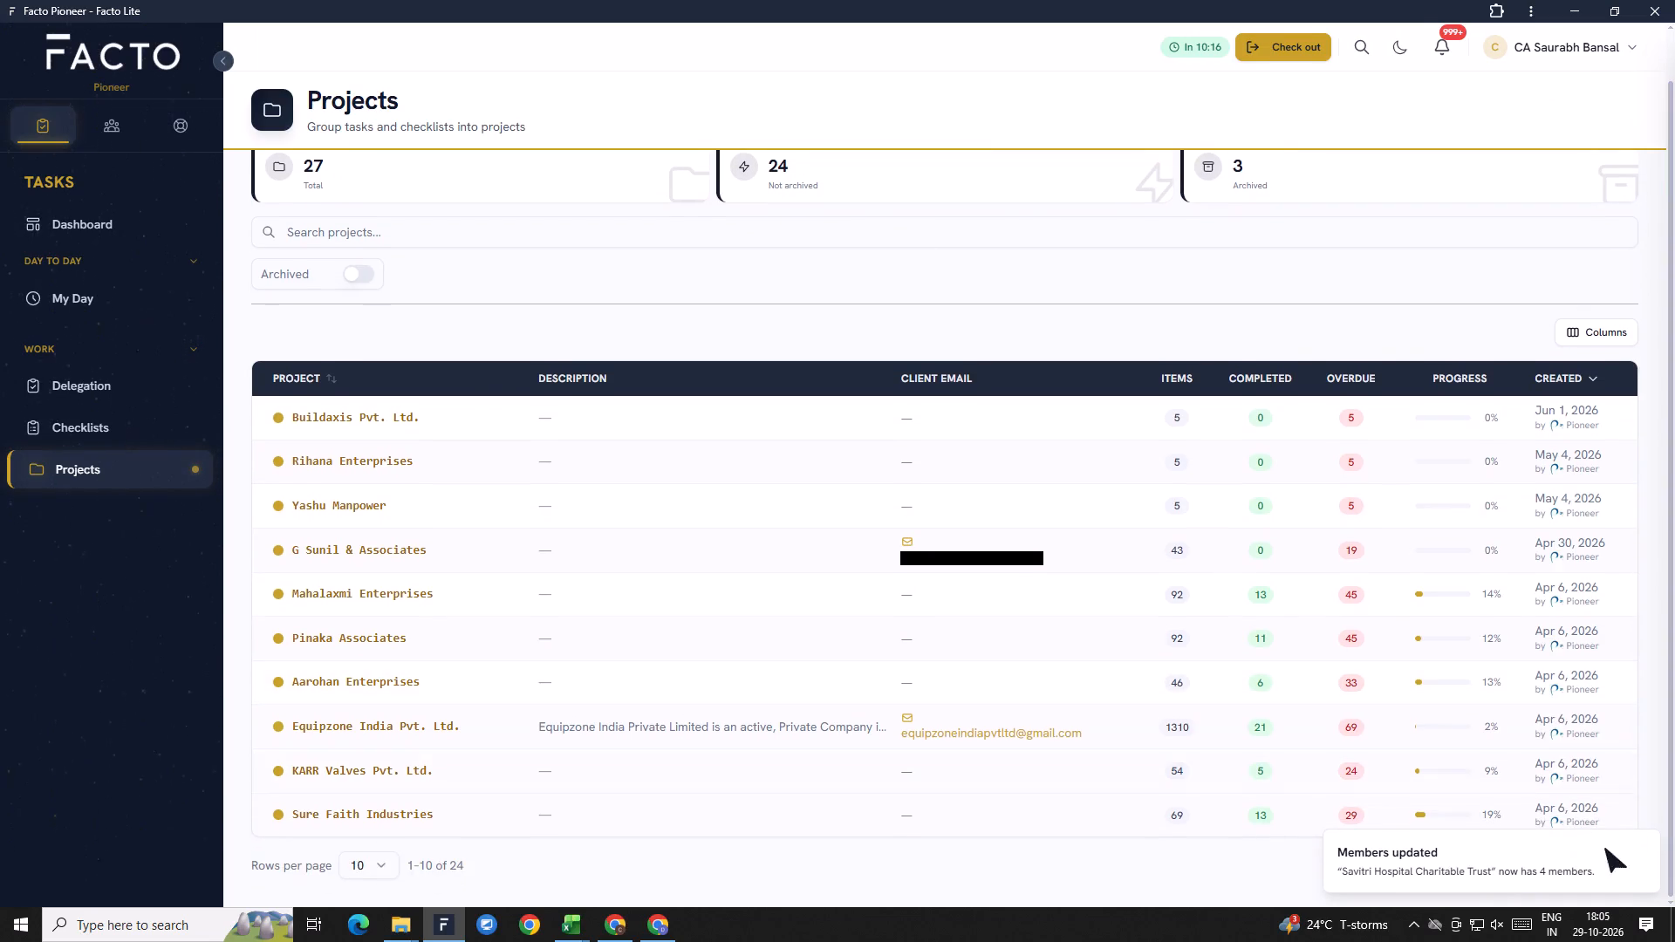
pyautogui.click(1645, 847)
pyautogui.click(1594, 866)
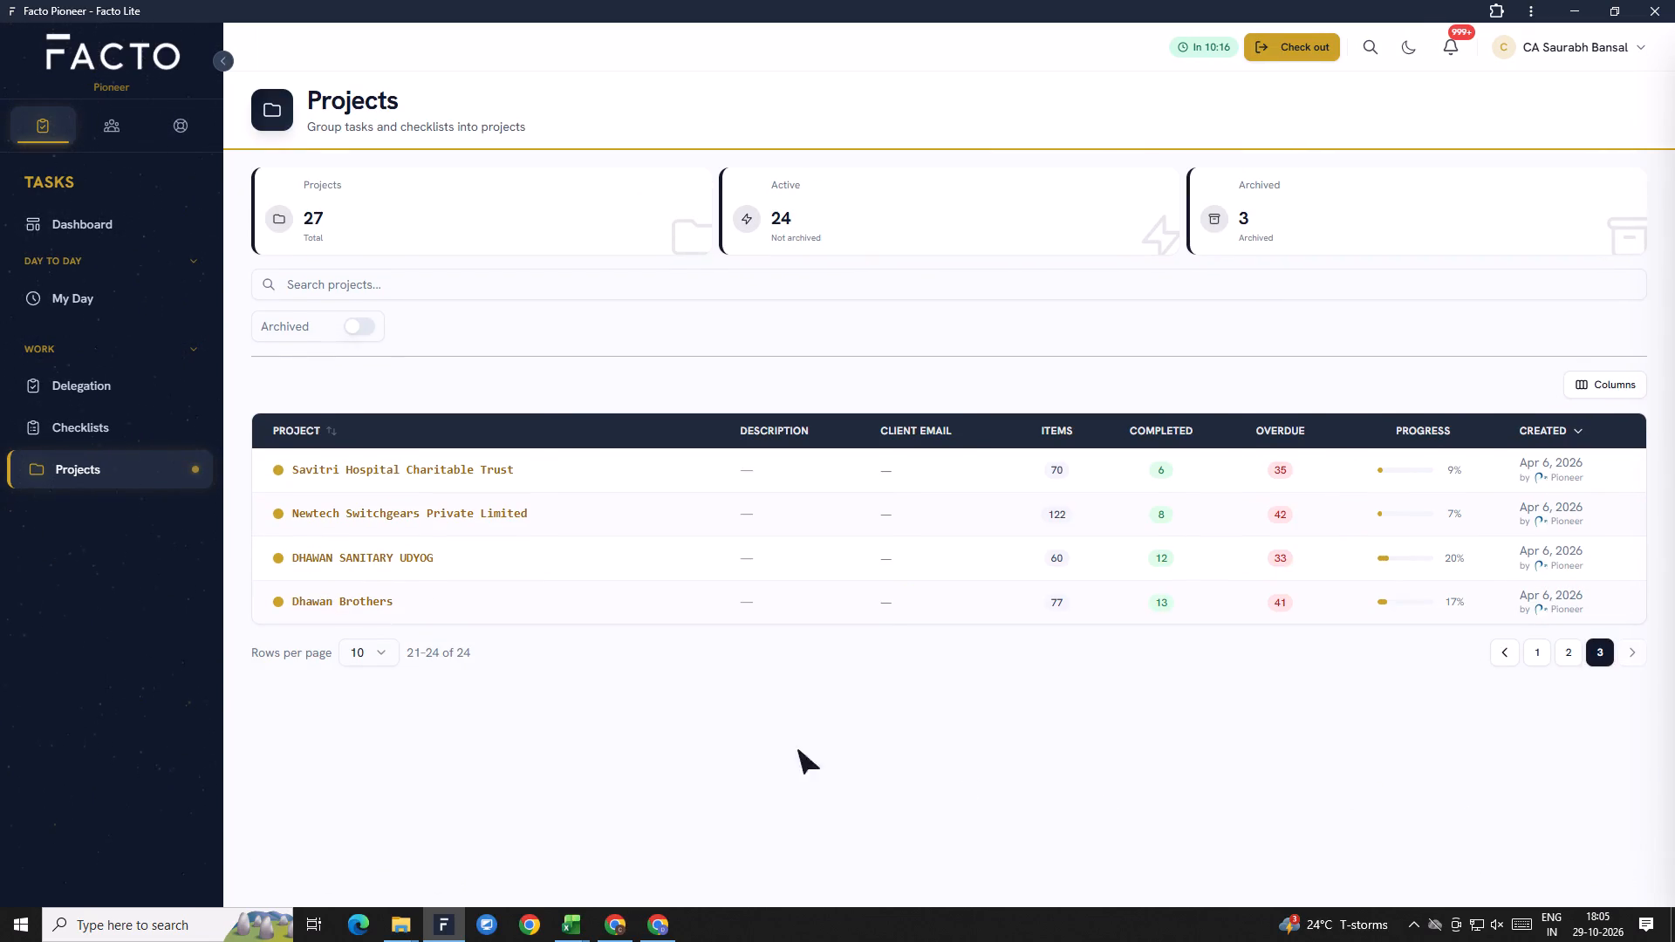
# Search the Excel client list for "new" and fill the Newtech Switchgears Private Limited row green from Client Name through GST.
pyautogui.hotkey('alt', 'Tab')
pyautogui.click(302, 646)
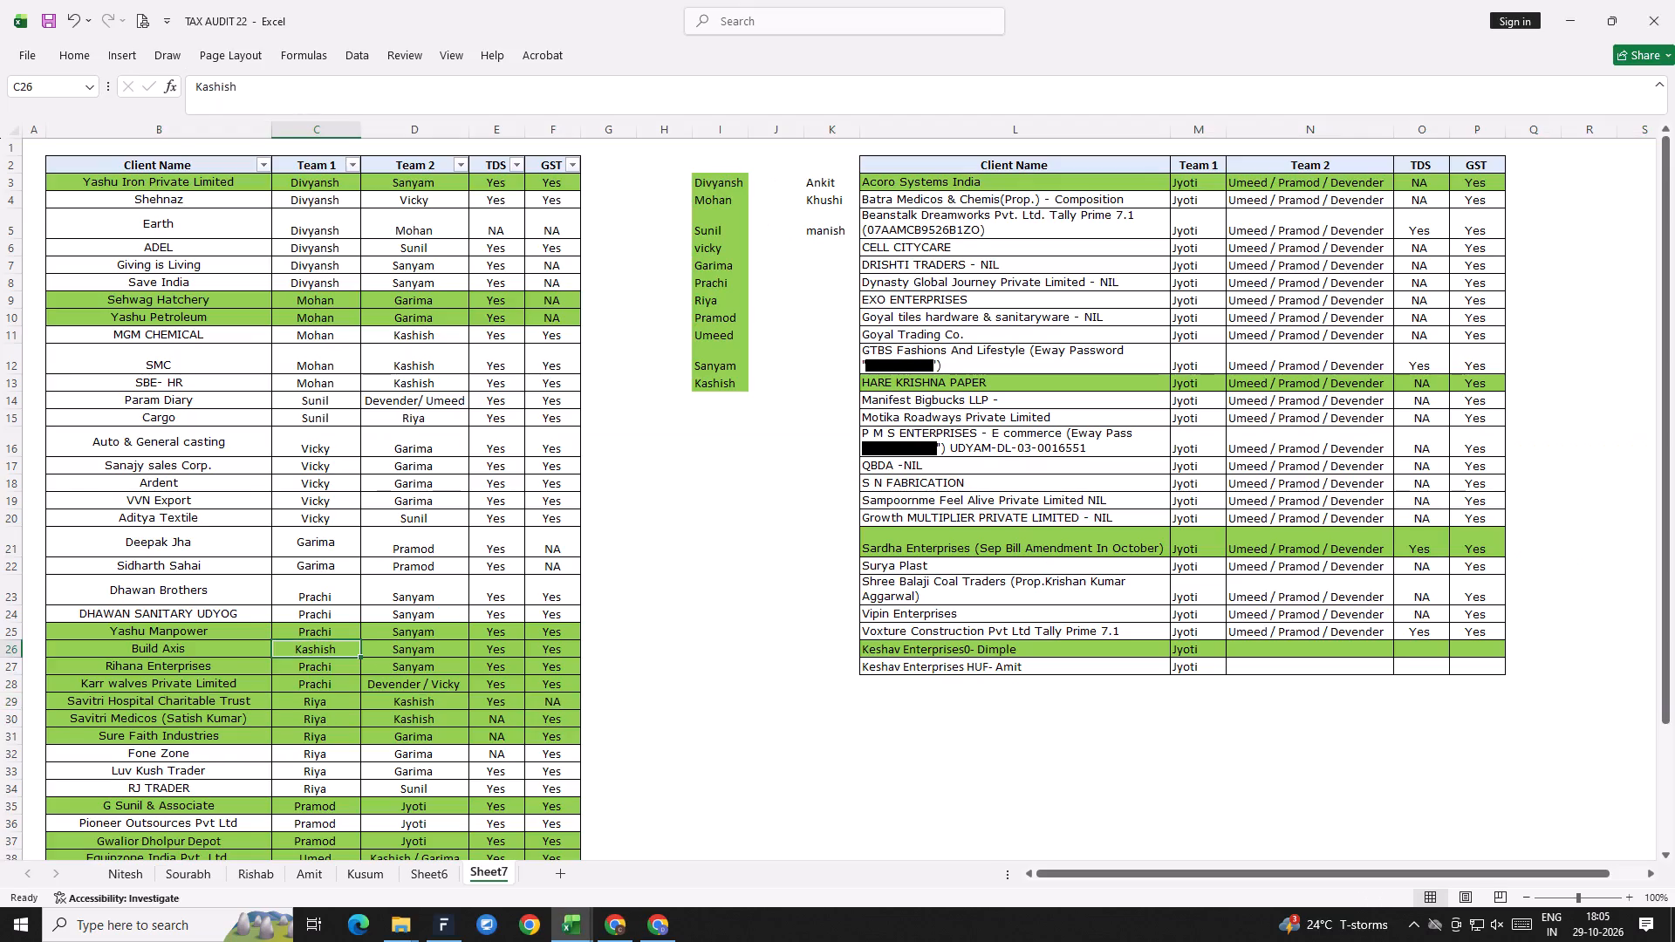
pyautogui.hotkey('ctrl', 'f')
pyautogui.write('new')
pyautogui.press('Return')
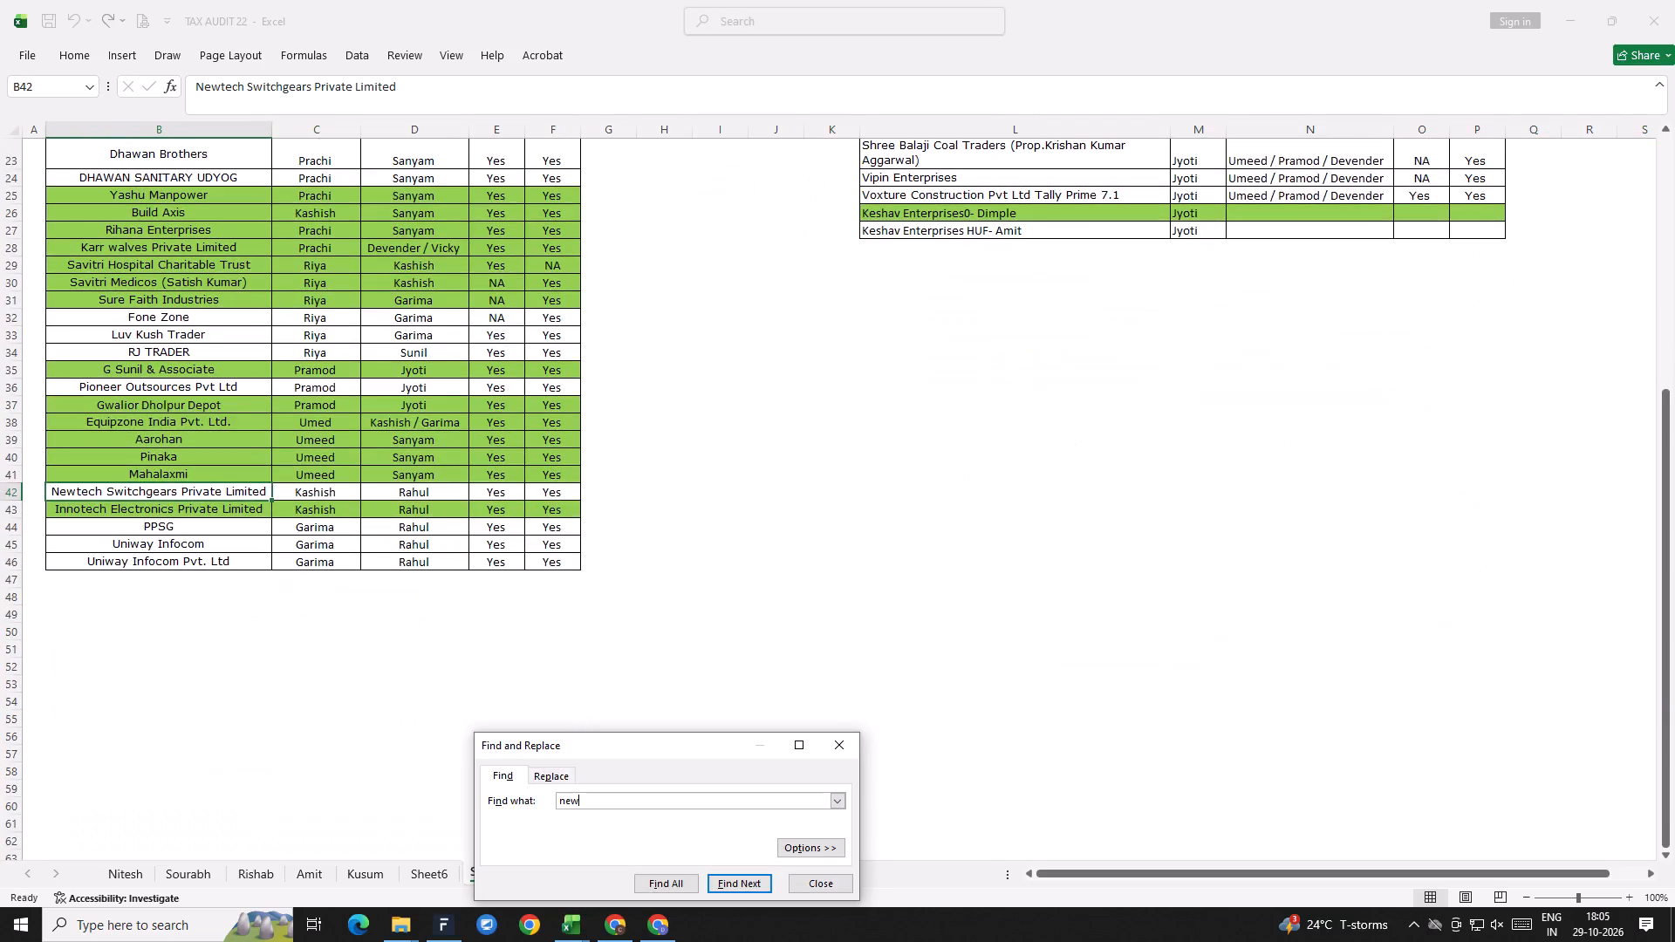
pyautogui.press('Escape')
pyautogui.hotkey('shift', 'Right')
pyautogui.hotkey('shift', 'Right')
pyautogui.hotkey('shift', 'Right')
pyautogui.hotkey('shift', 'Right')
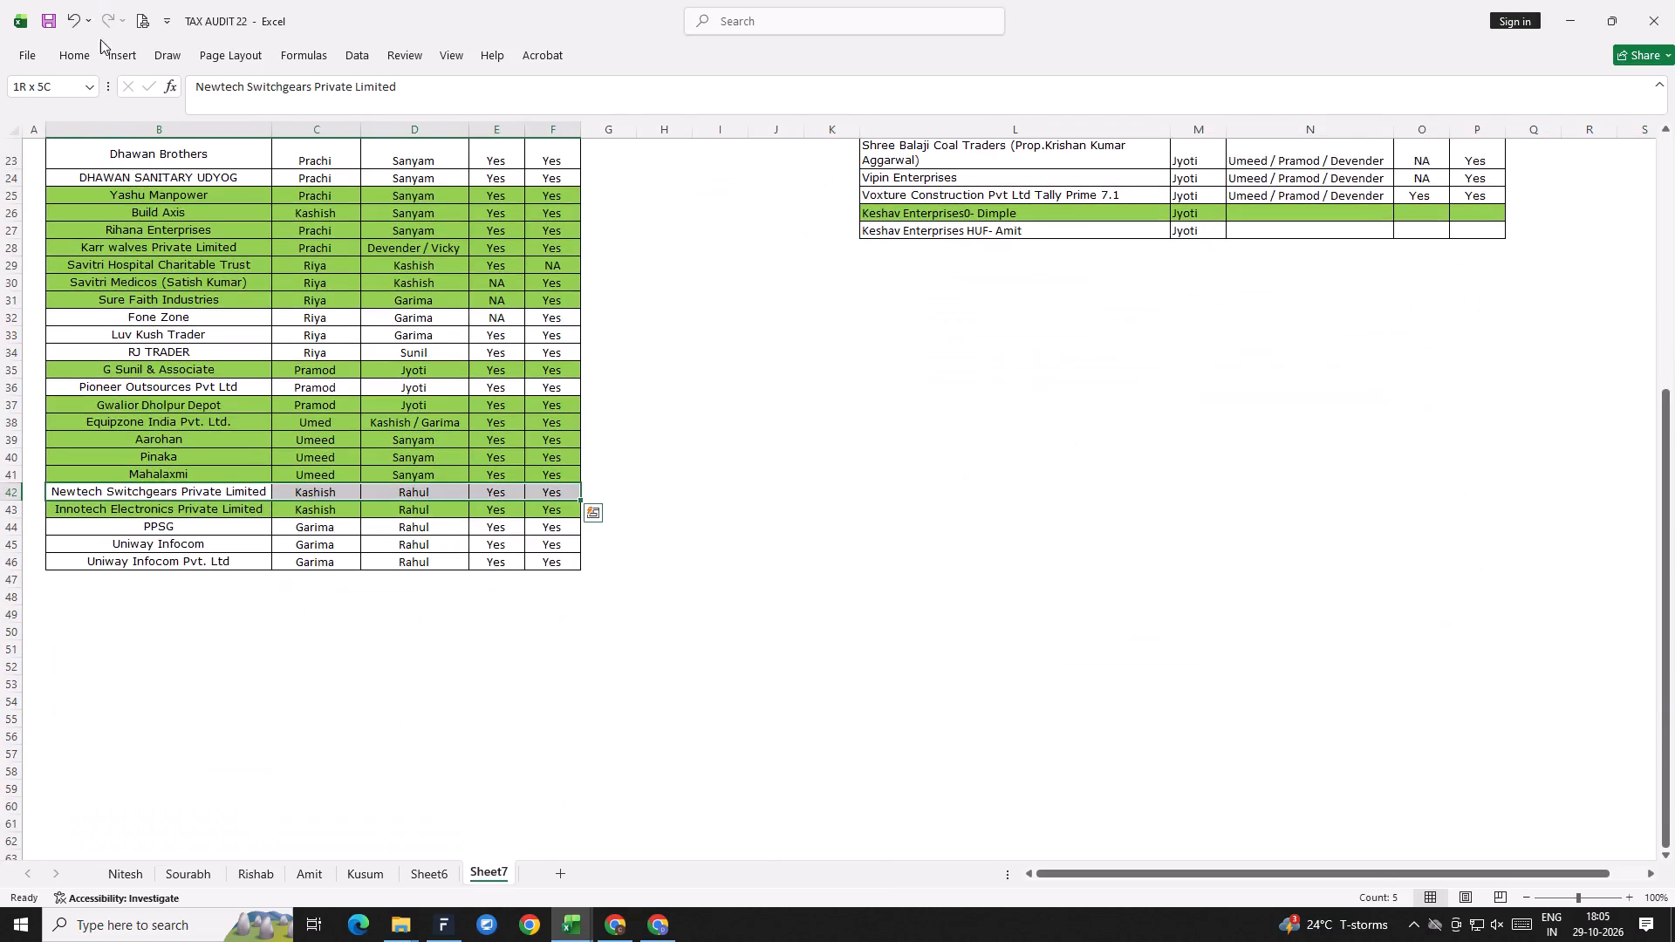
pyautogui.click(65, 51)
pyautogui.click(297, 113)
pyautogui.click(662, 557)
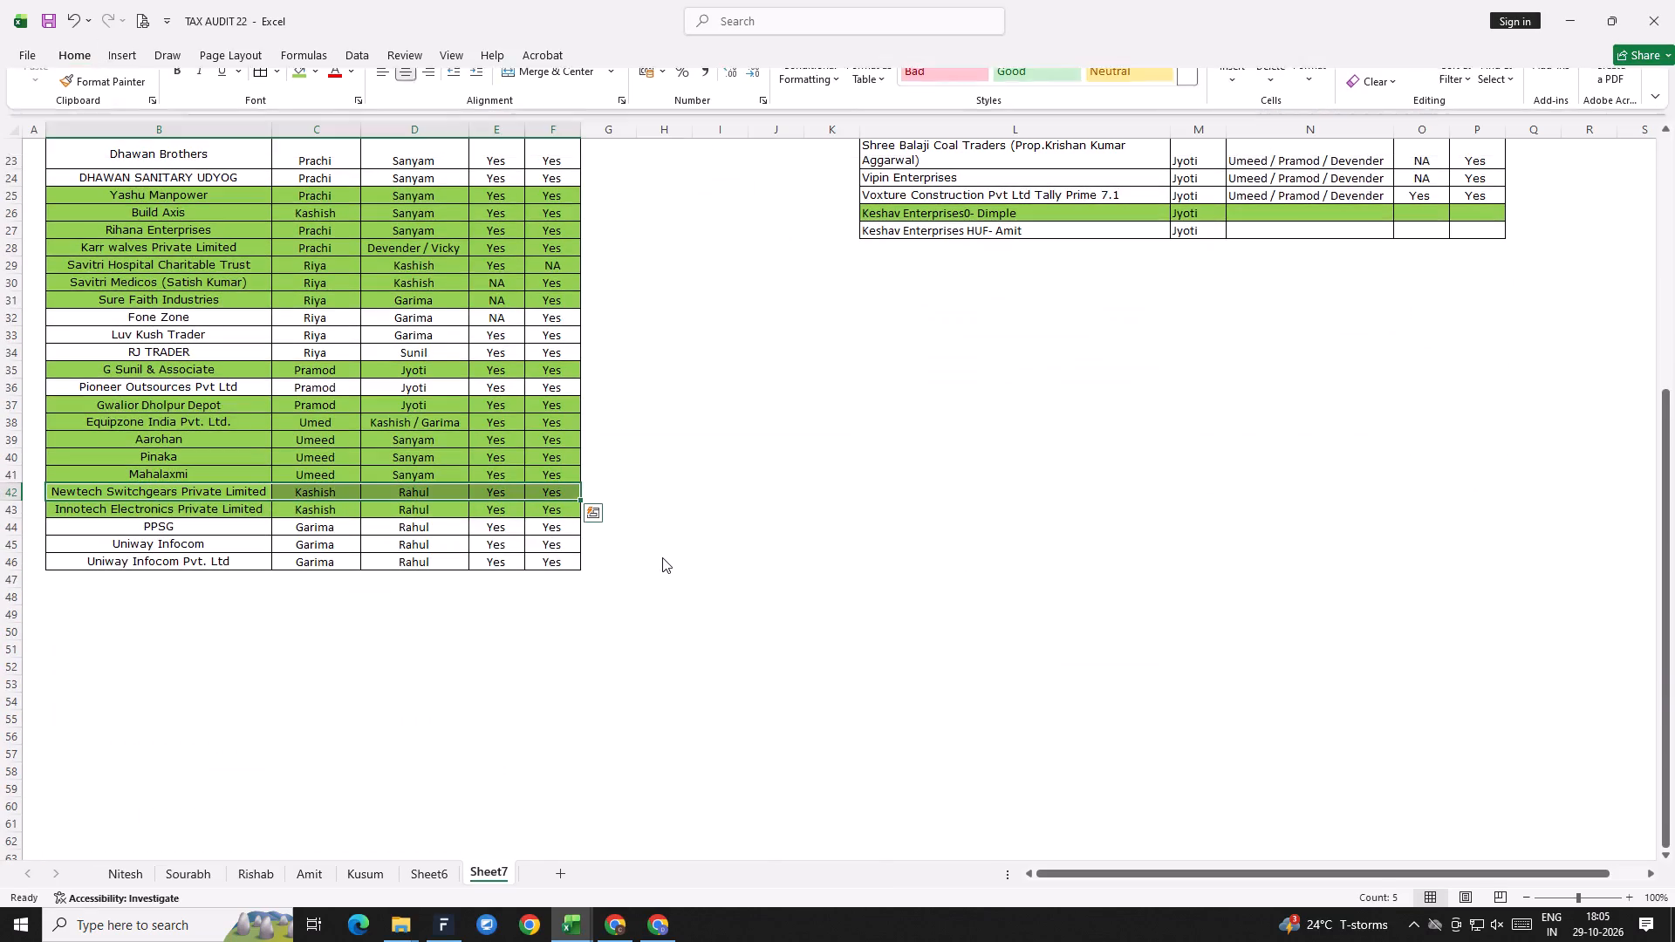
# Open the Newtech Switchgears Private Limited project in Facto and check its members against the assigned team.
pyautogui.hotkey('alt', 'Tab')
pyautogui.click(441, 525)
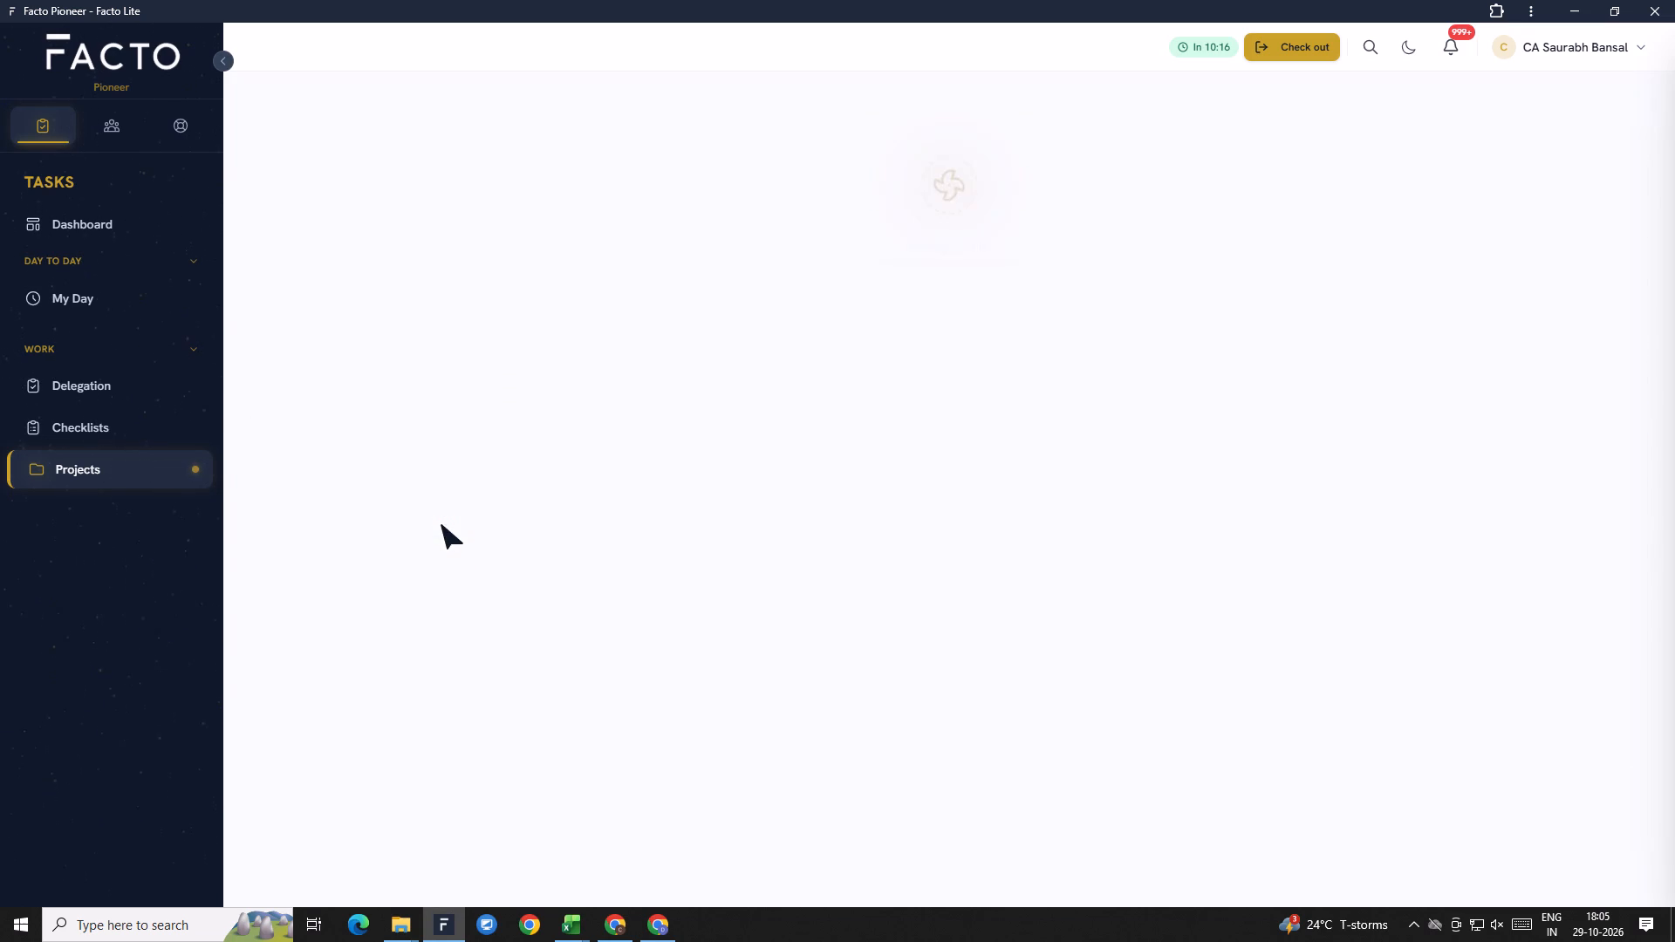
pyautogui.scroll(-5, 1049, 500)
pyautogui.scroll(-3, 991, 542)
pyautogui.scroll(4, 867, 509)
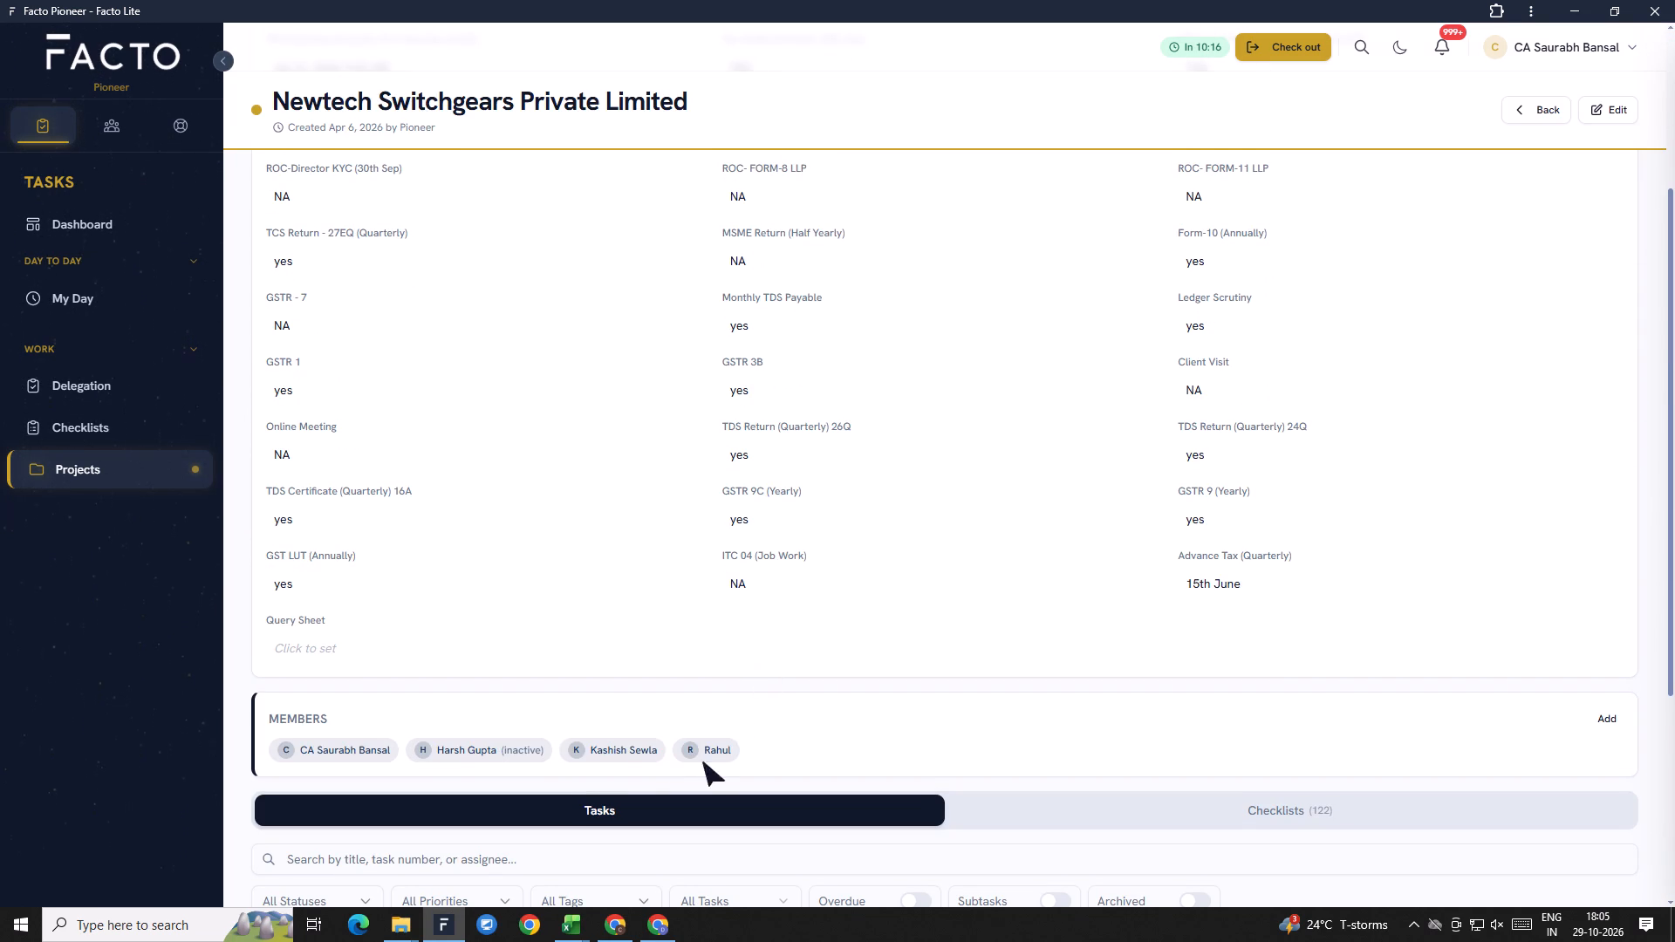
# Return to the project list and open the third page of projects.
pyautogui.click(1529, 114)
pyautogui.click(1590, 877)
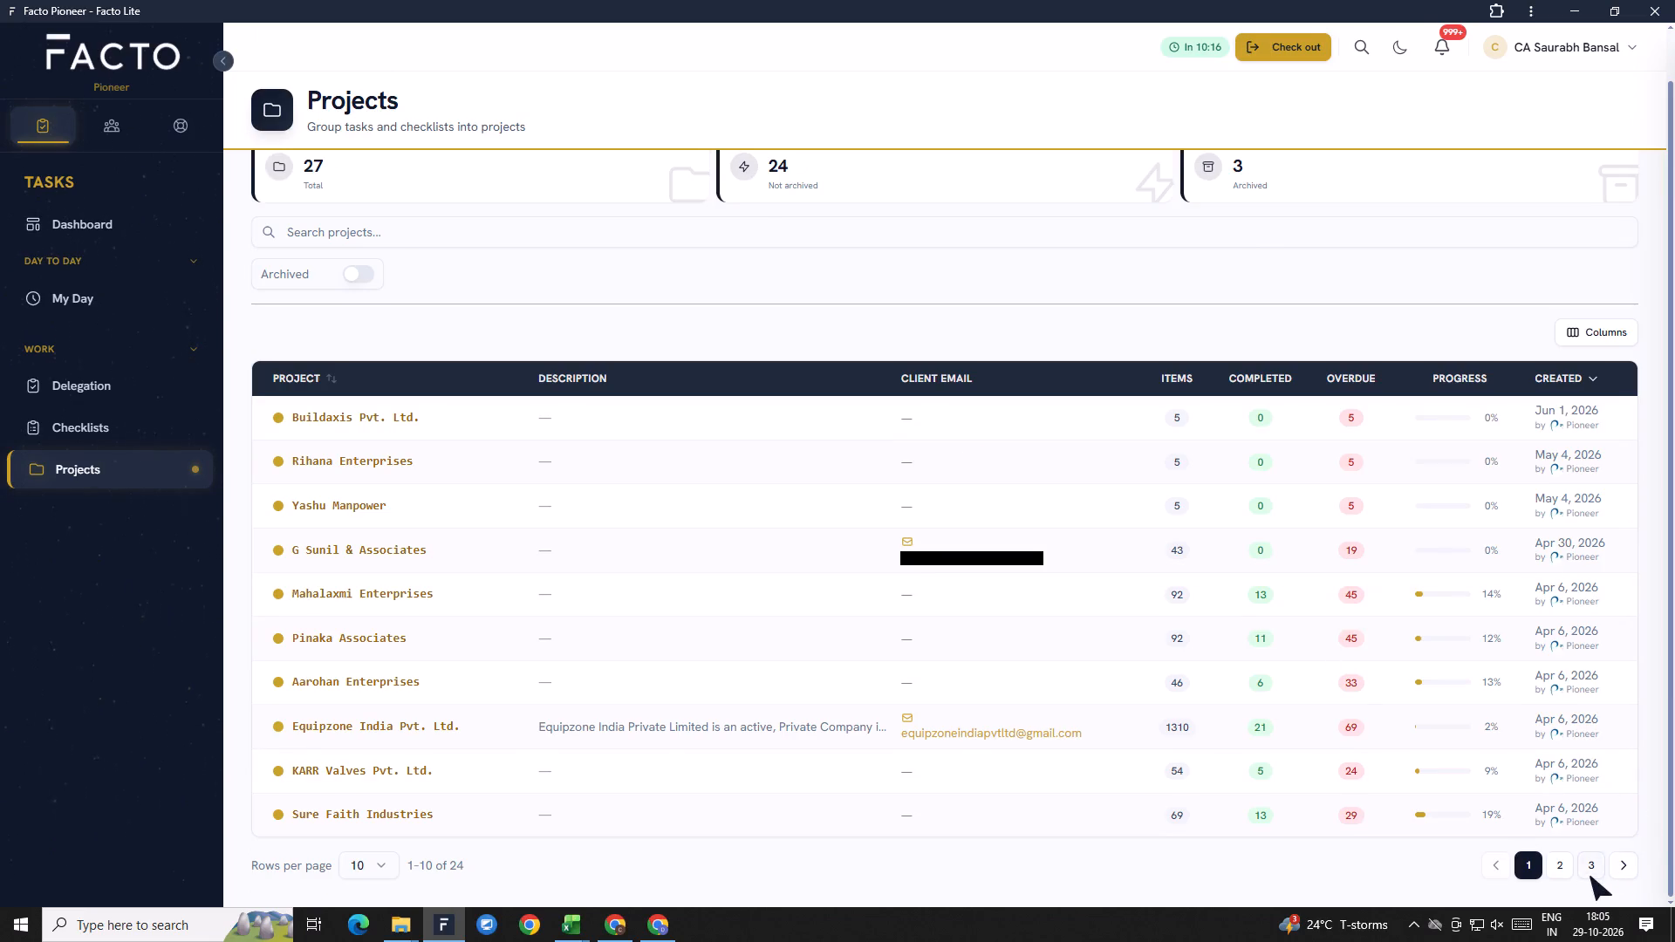
# In the Excel client list, fill the Dhawan Brothers and DHAWAN SANITARY UDYOG rows green from Client Name through GST.
pyautogui.hotkey('alt', 'Tab')
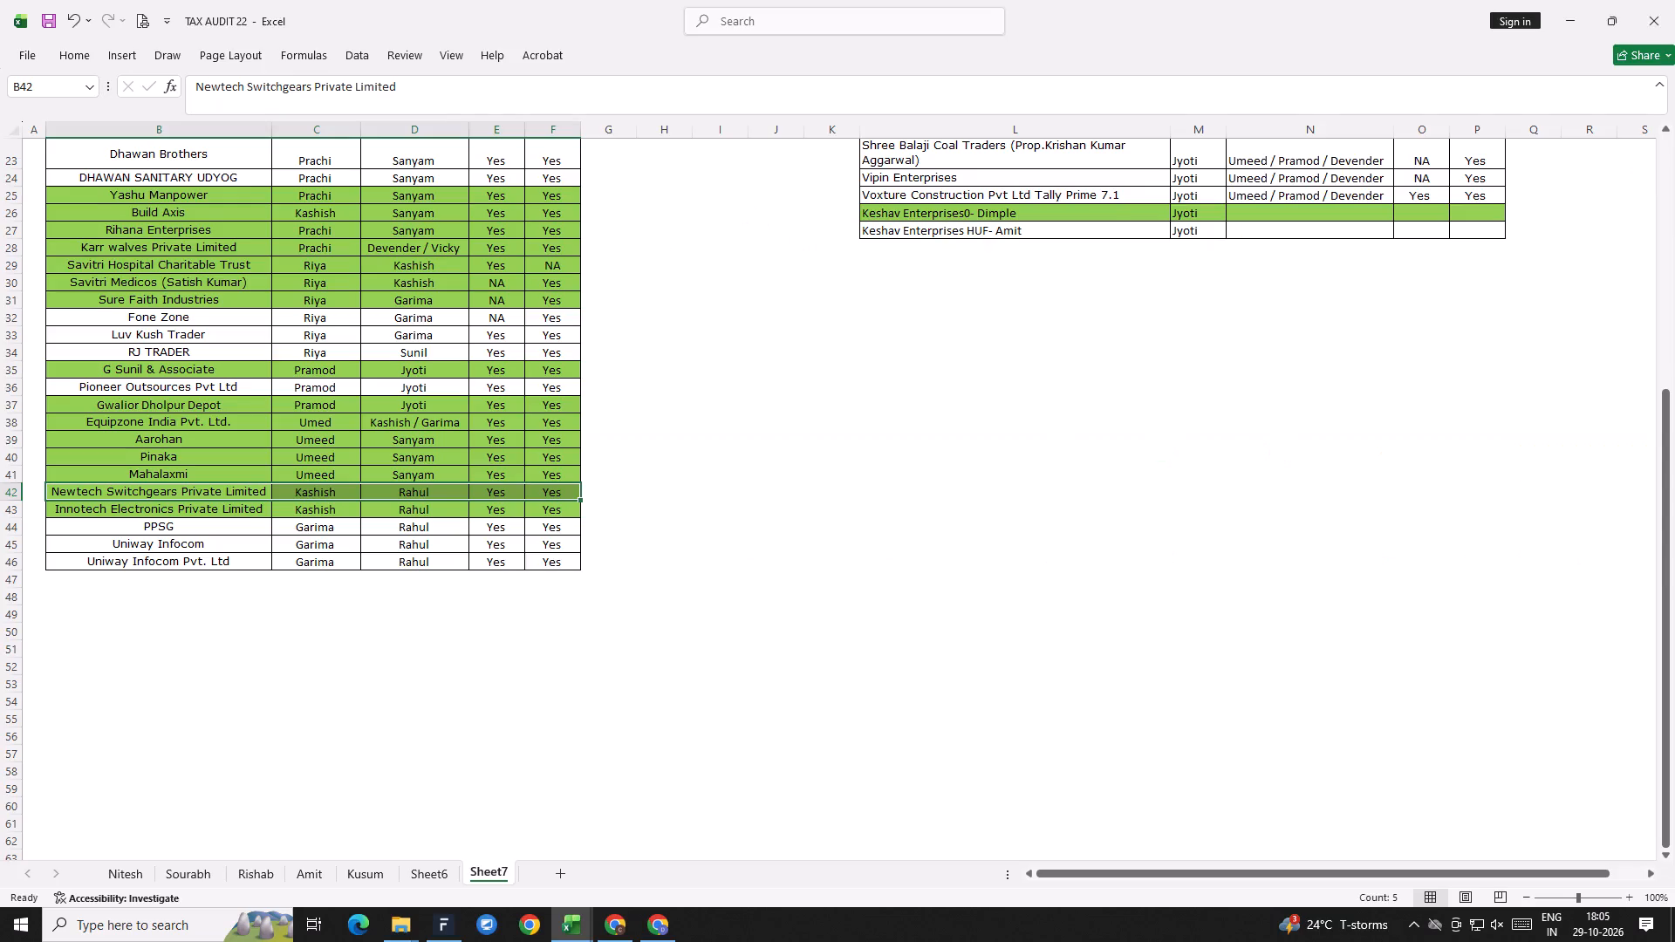
pyautogui.scroll(8, 152, 556)
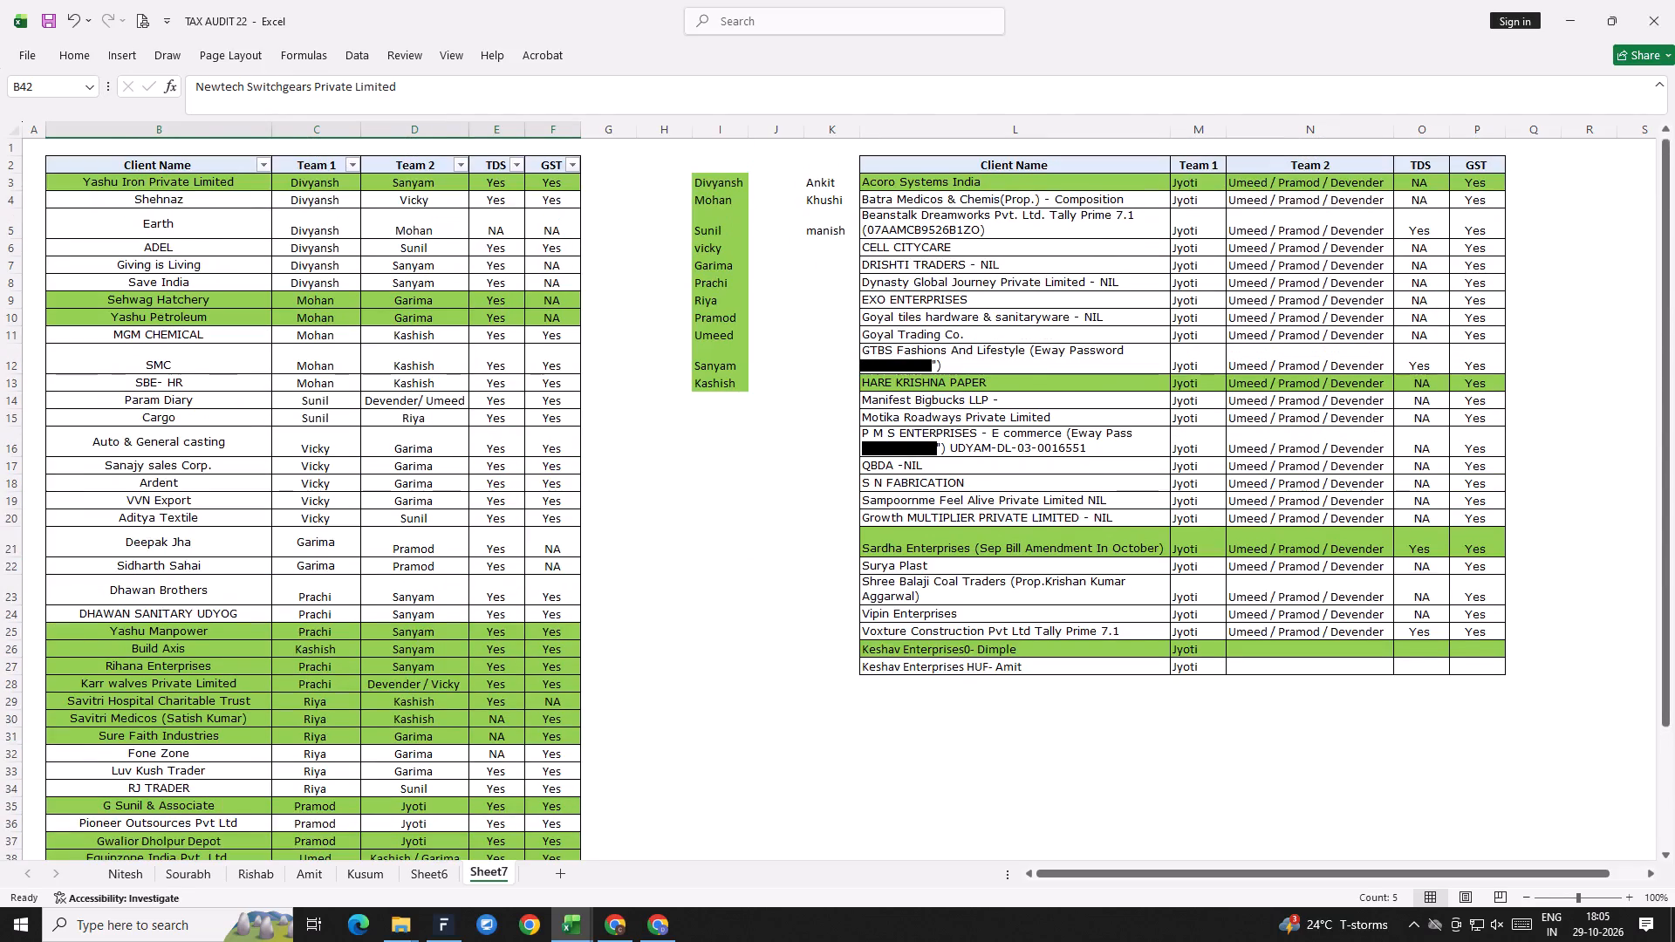
pyautogui.click(186, 442)
pyautogui.press('Up')
pyautogui.press('Down')
pyautogui.press('Down')
pyautogui.press('Down')
pyautogui.press('Down')
pyautogui.press('Down')
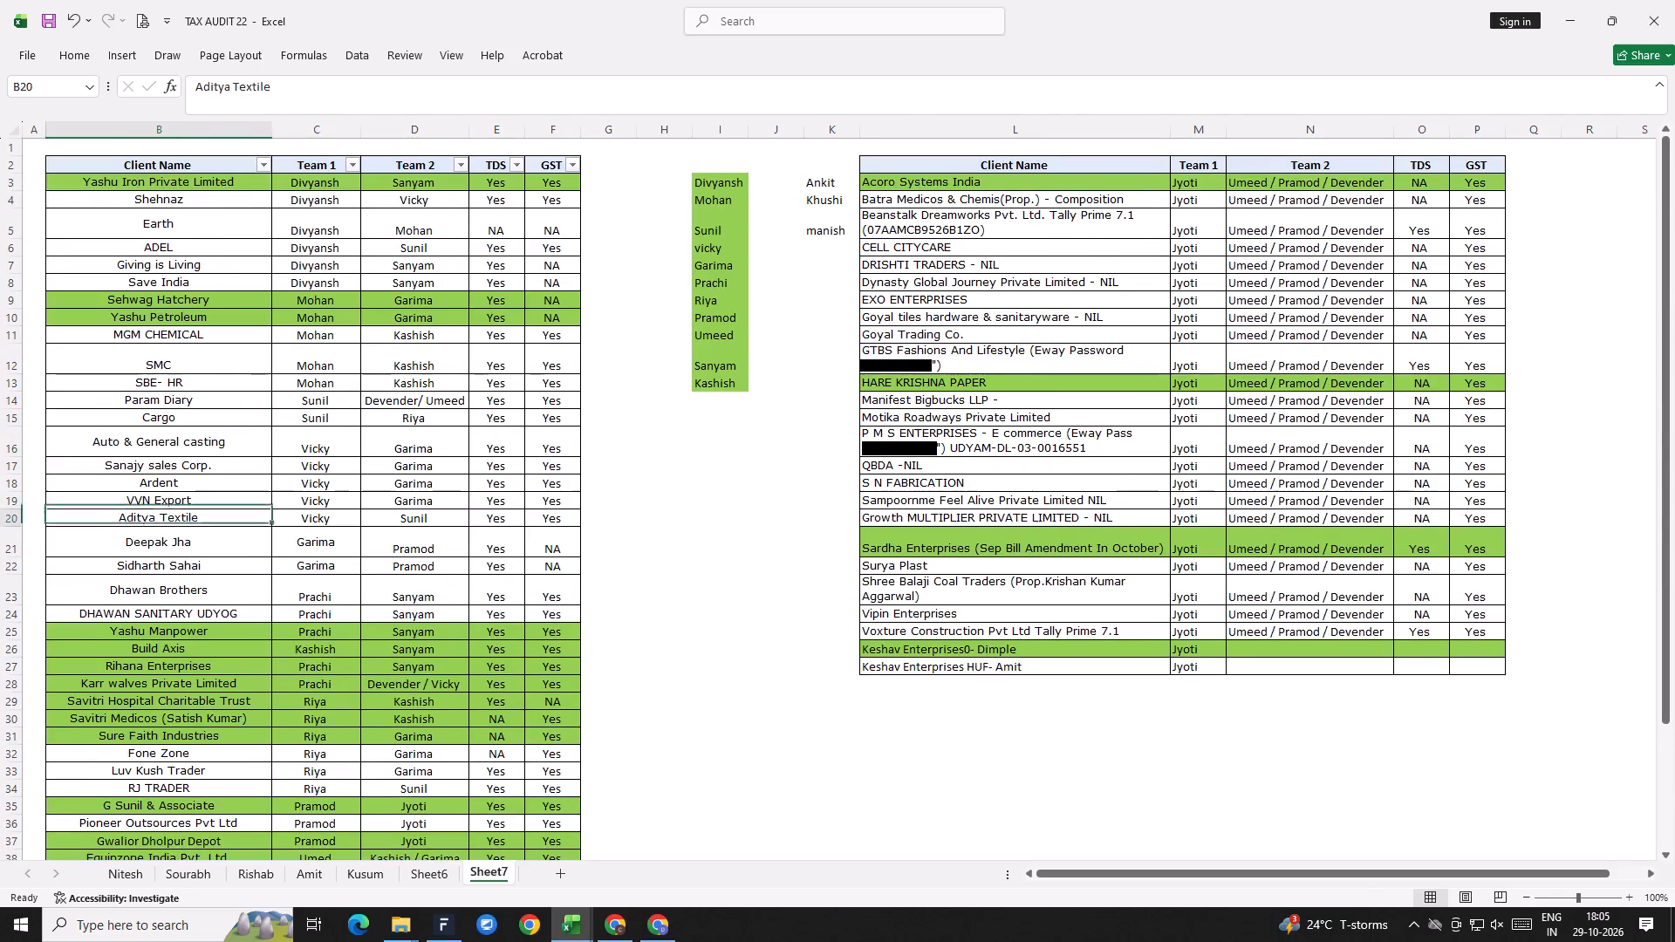
pyautogui.press('Down')
pyautogui.press('Down')
pyautogui.press('Down')
pyautogui.press('Down')
pyautogui.press('Down')
pyautogui.press('Up')
pyautogui.press('Up')
pyautogui.hotkey('shift', 'Down')
pyautogui.hotkey('shift', 'Right')
pyautogui.hotkey('shift', 'Right')
pyautogui.hotkey('shift', 'Right')
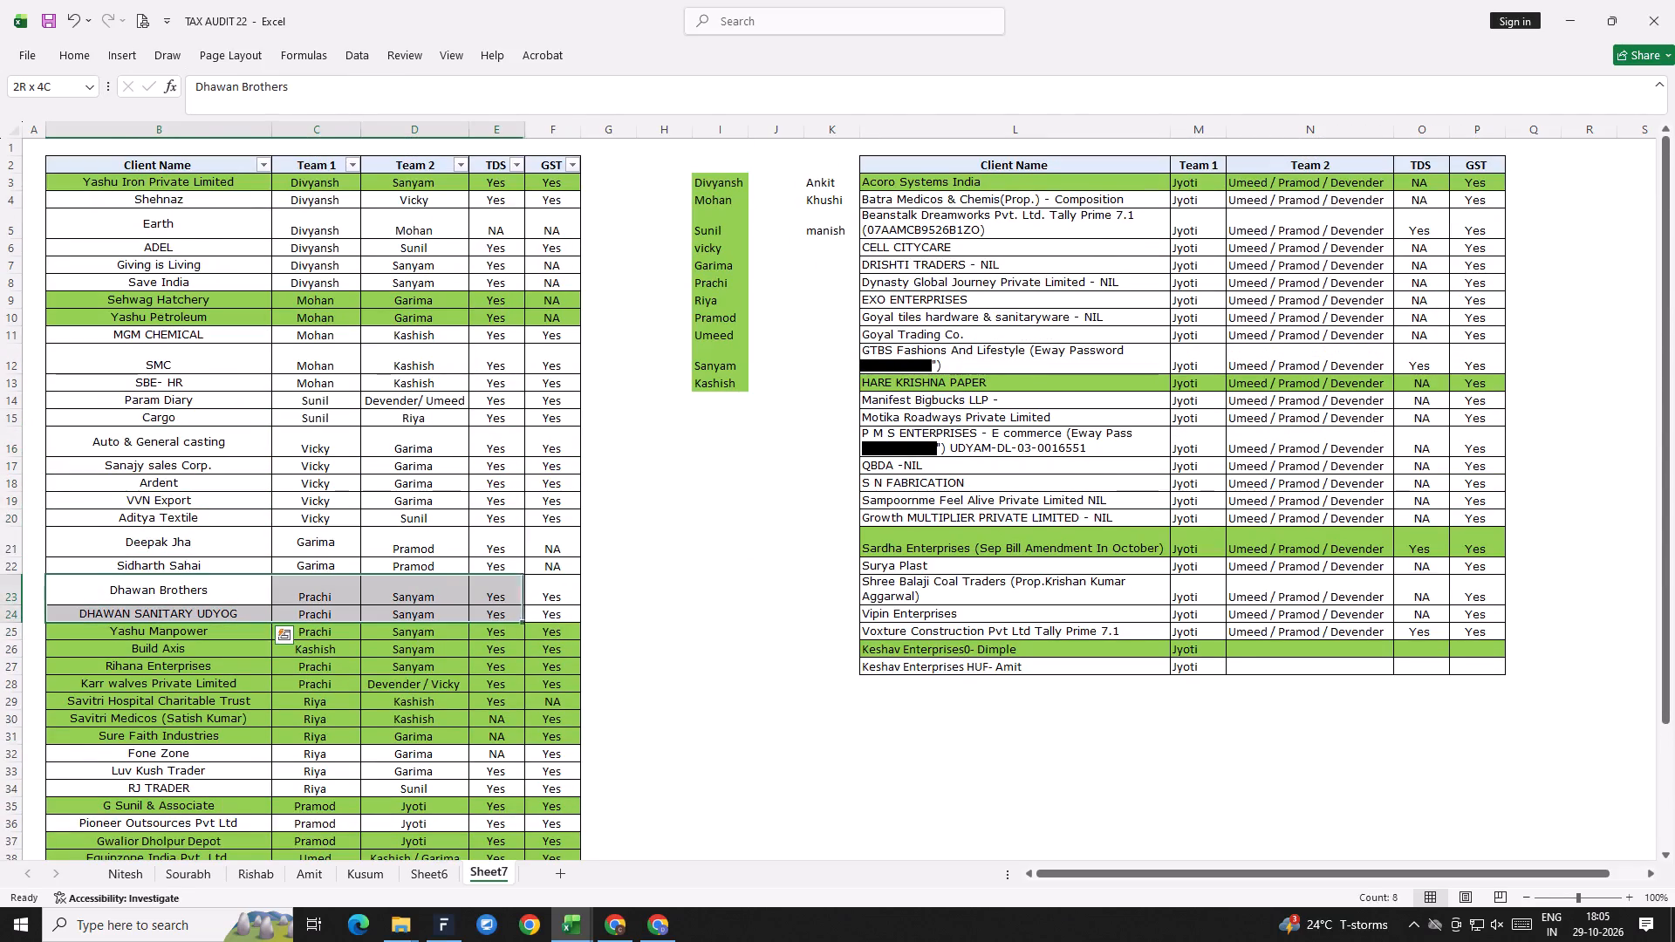
pyautogui.hotkey('shift', 'Right')
pyautogui.scroll(1, 190, 440)
pyautogui.click(72, 50)
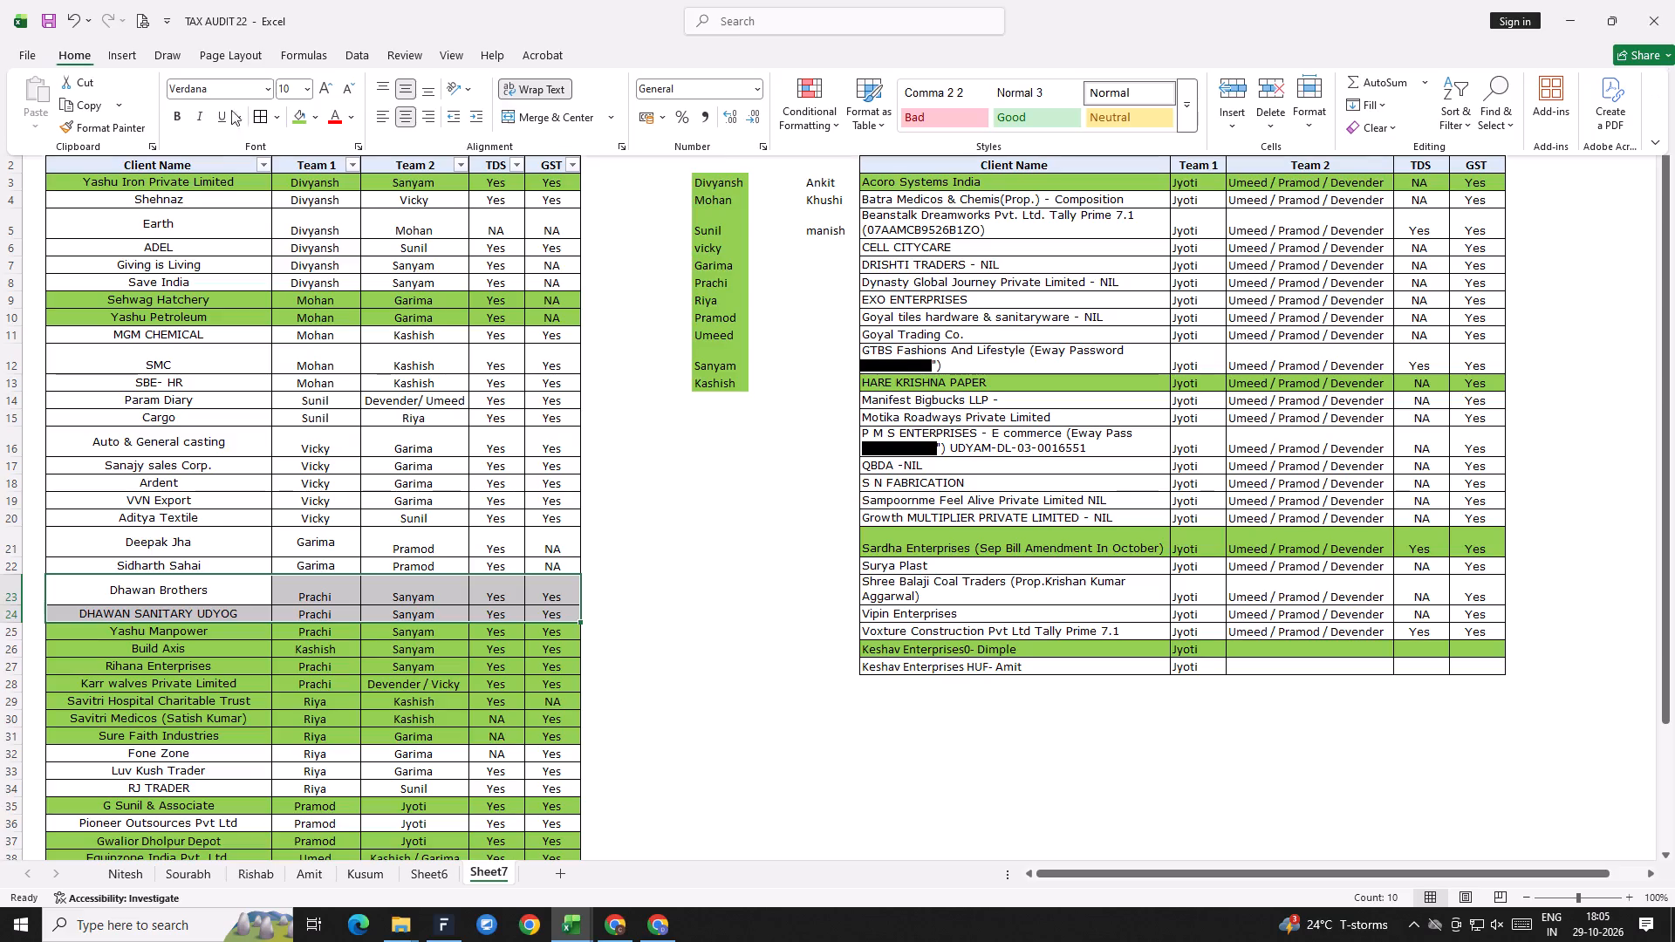
pyautogui.click(300, 114)
# Open the DHAWAN SANITARY UDYOG project in Facto and check its members against the team assigned in Excel.
pyautogui.hotkey('alt', 'Tab')
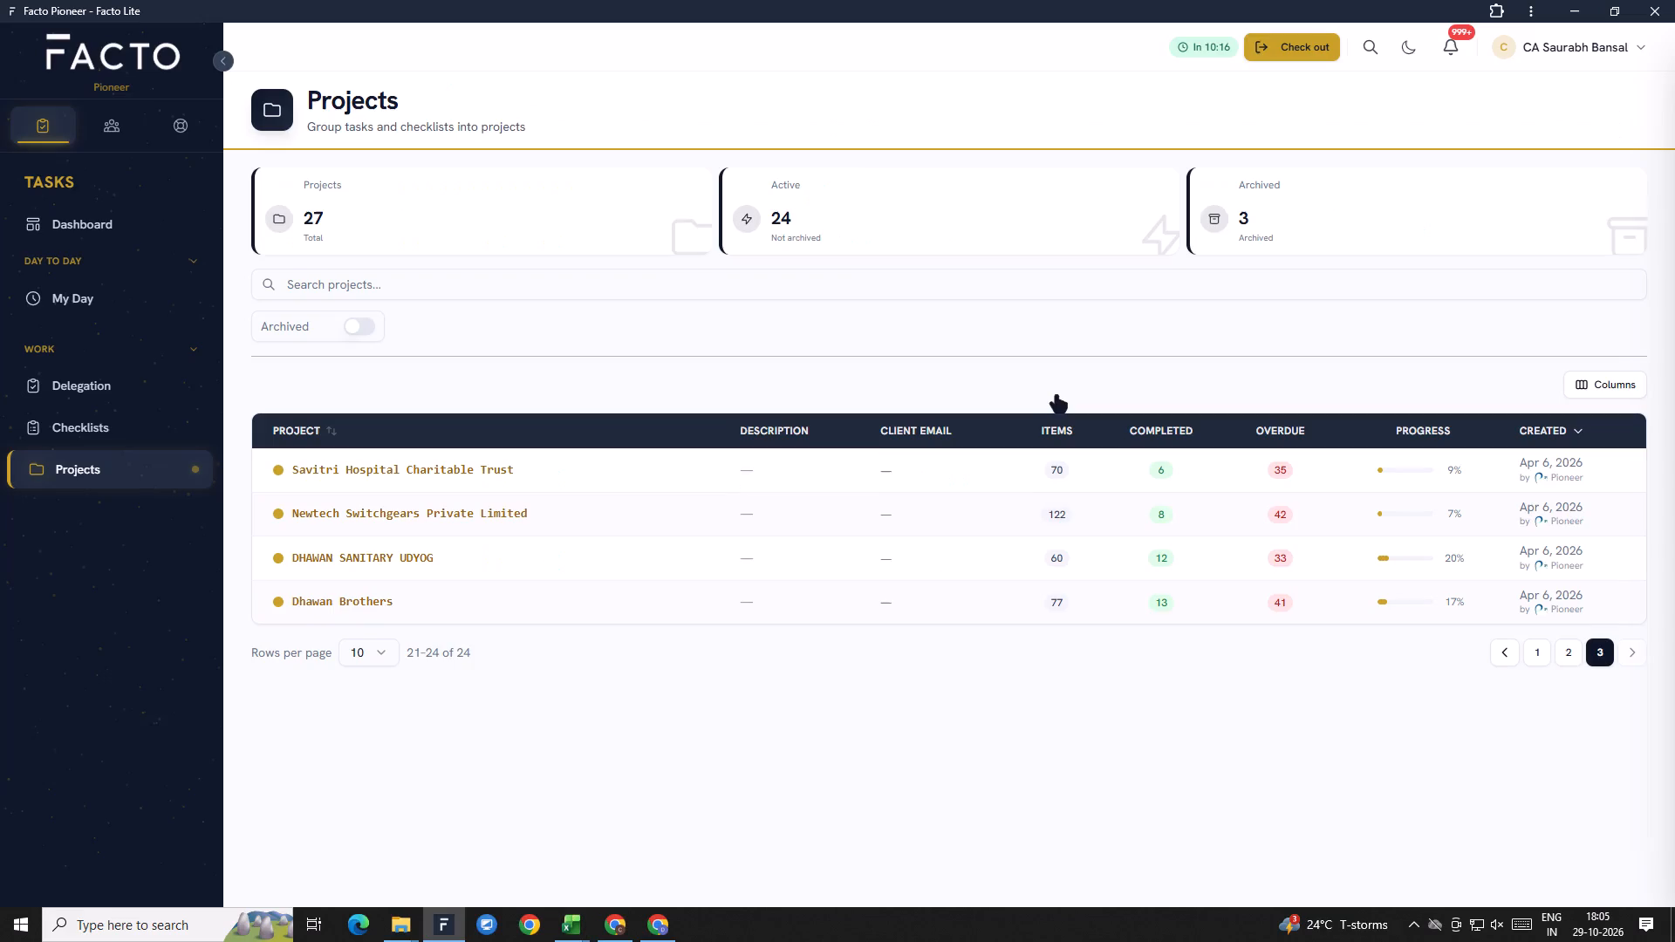
pyautogui.click(377, 556)
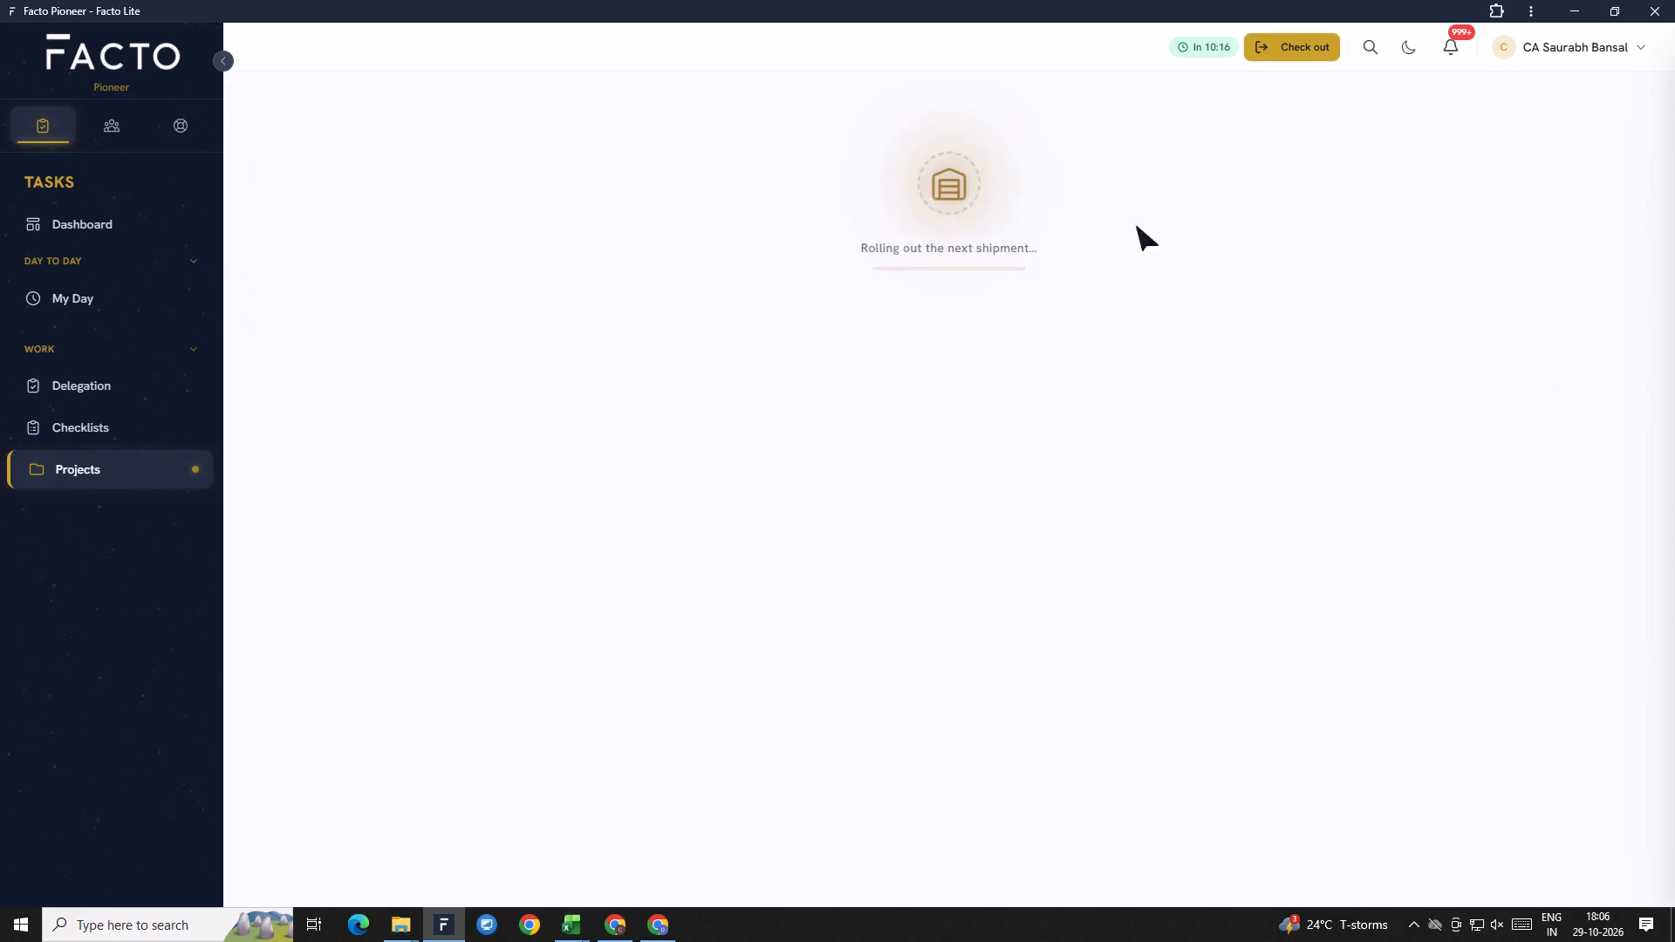
pyautogui.scroll(-8, 1032, 499)
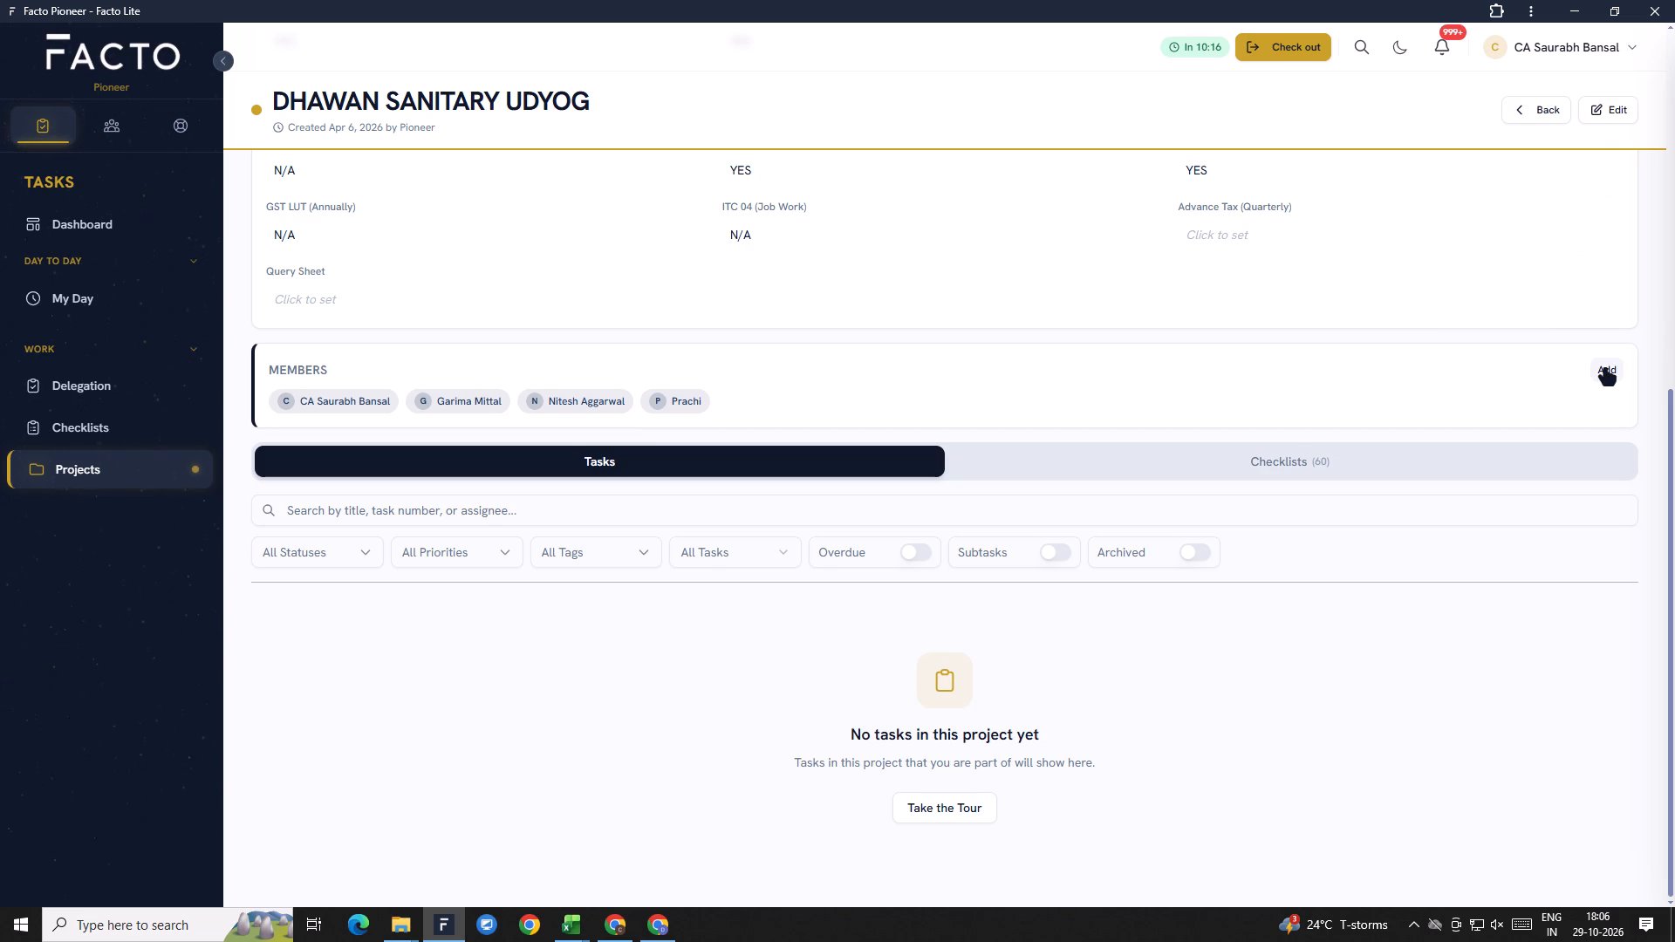
pyautogui.hotkey('alt', 'Tab')
pyautogui.hotkey('alt', 'Tab')
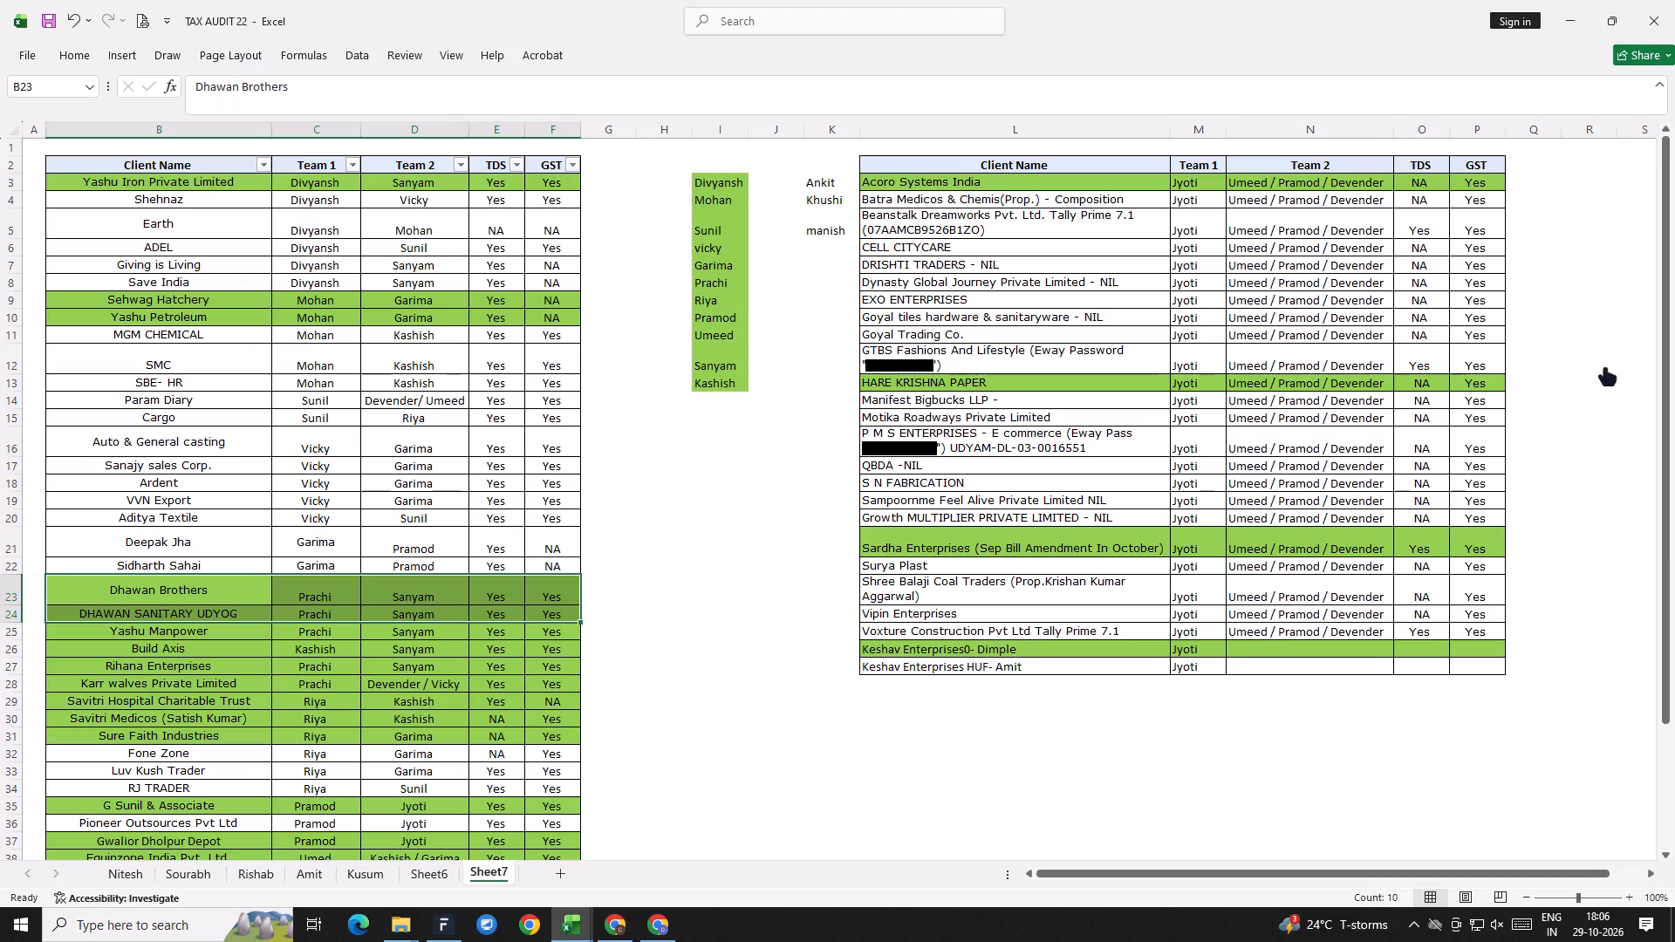
# Edit the DHAWAN SANITARY UDYOG project's members and deselect Garima and Nitesh.
pyautogui.click(1605, 370)
pyautogui.click(502, 396)
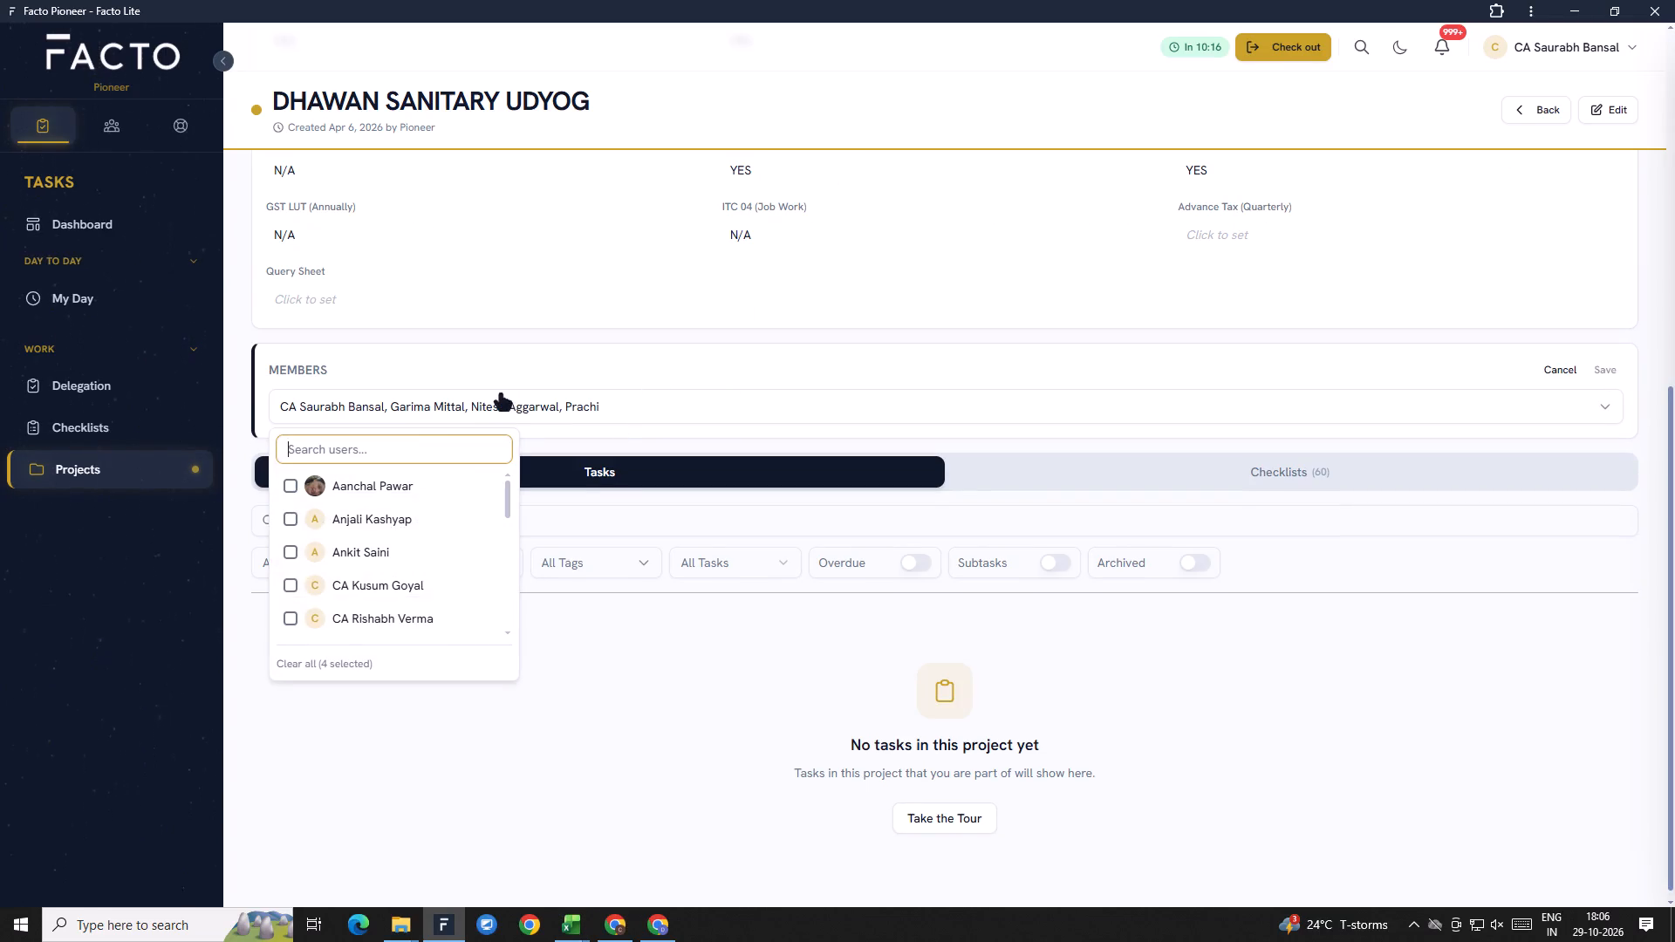
pyautogui.write('gari')
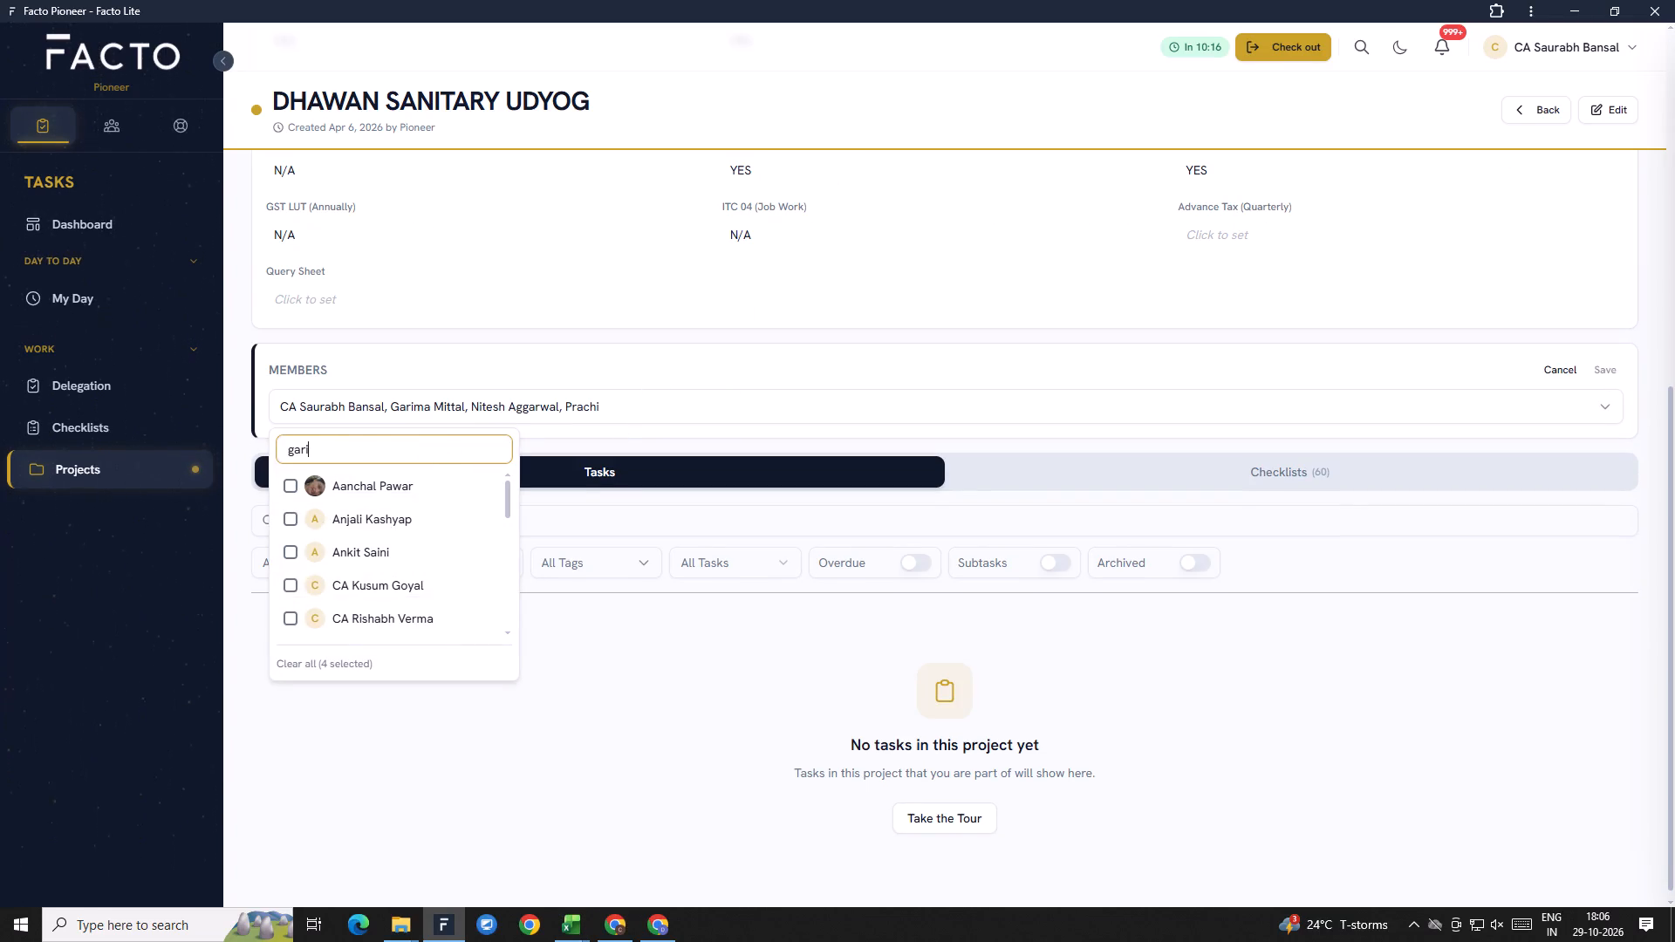
pyautogui.click(373, 484)
pyautogui.click(374, 452)
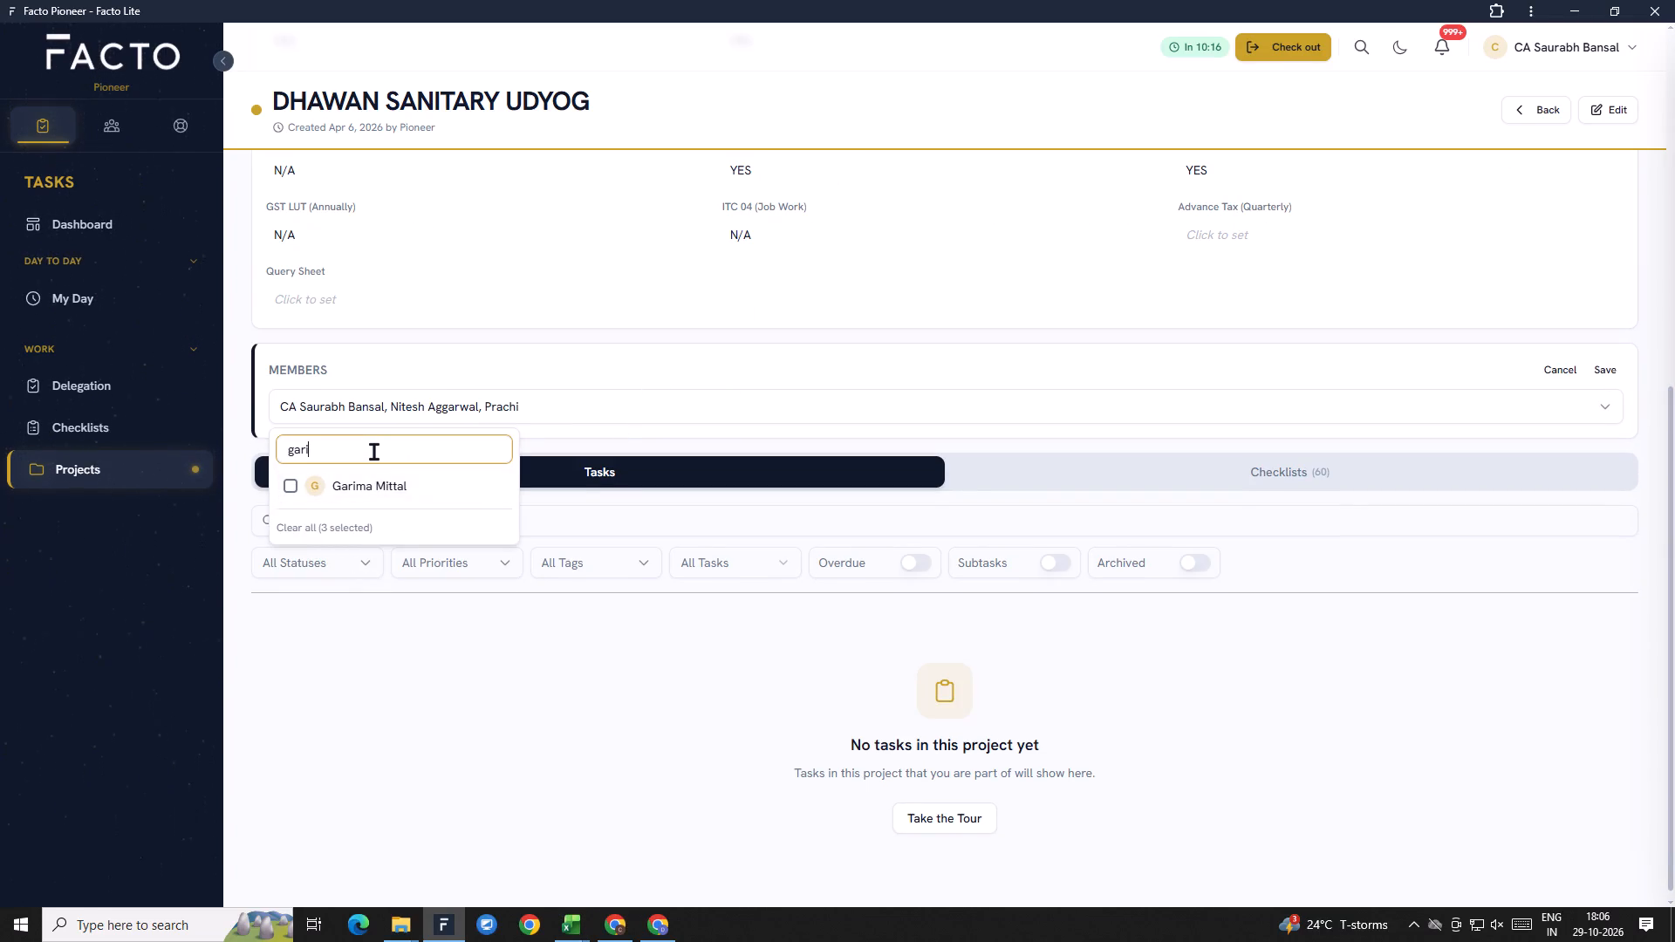
pyautogui.press('BackSpace')
pyautogui.press('BackSpace')
pyautogui.press('BackSpace')
pyautogui.press('BackSpace')
pyautogui.press('BackSpace')
pyautogui.write('nit')
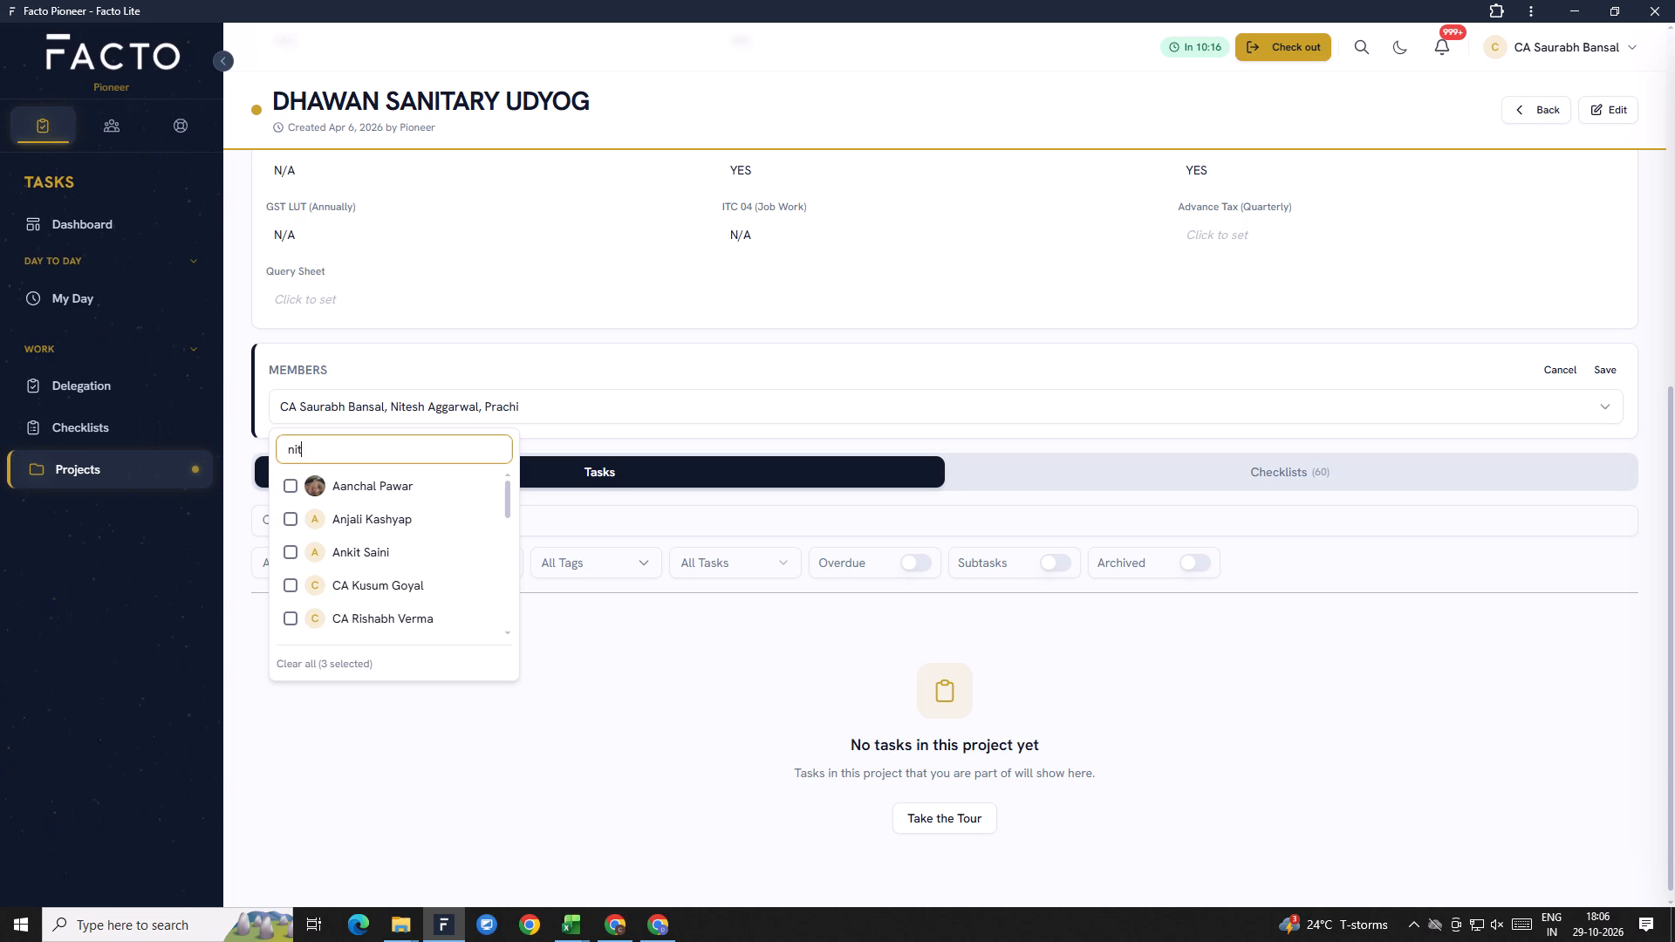
pyautogui.press('e')
pyautogui.click(376, 491)
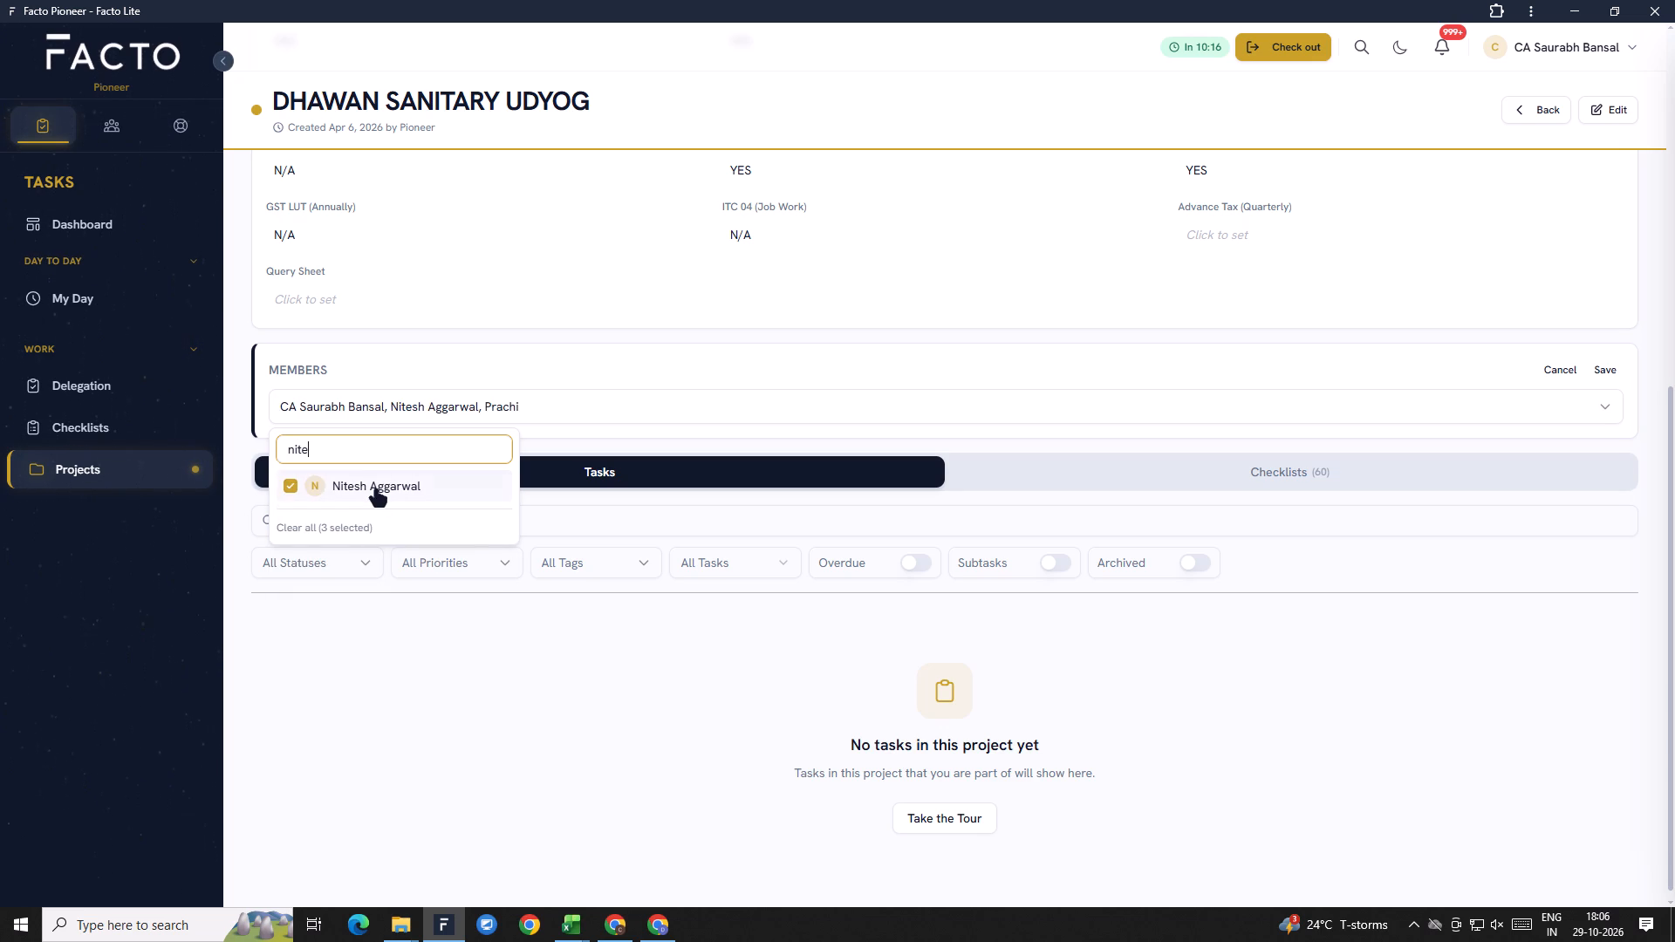
# Add Sanyam to the DHAWAN SANITARY UDYOG project's members and save the member list.
pyautogui.click(378, 447)
pyautogui.press('BackSpace')
pyautogui.press('BackSpace')
pyautogui.press('BackSpace')
pyautogui.press('BackSpace')
pyautogui.write('sanya')
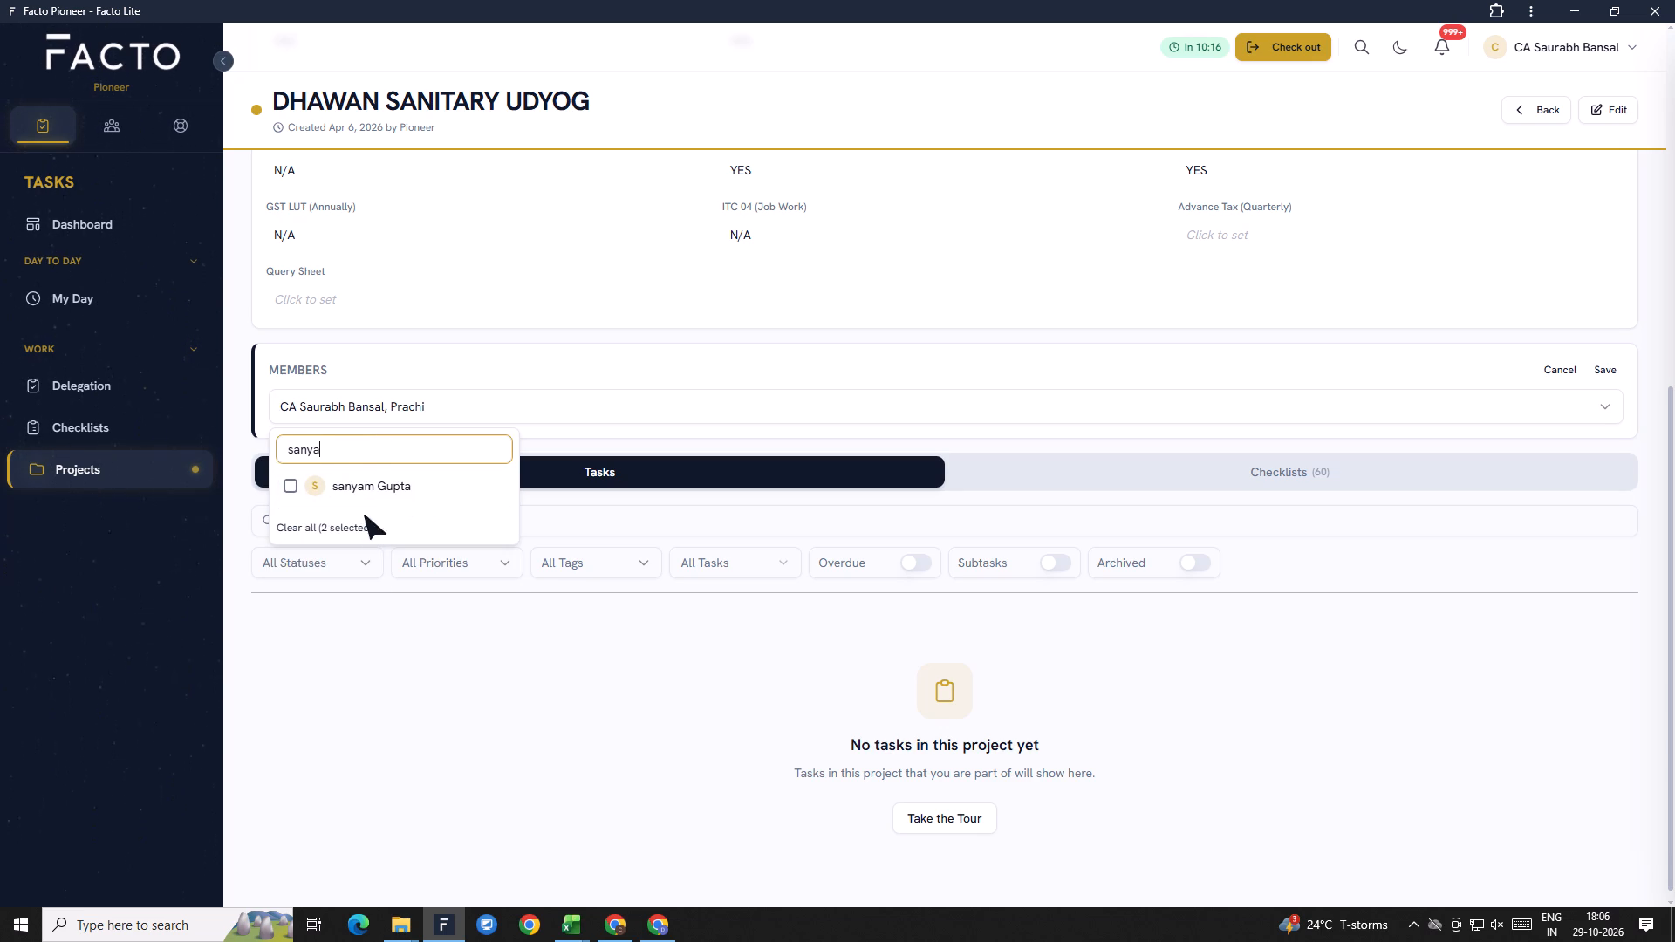
pyautogui.click(365, 500)
pyautogui.click(1521, 682)
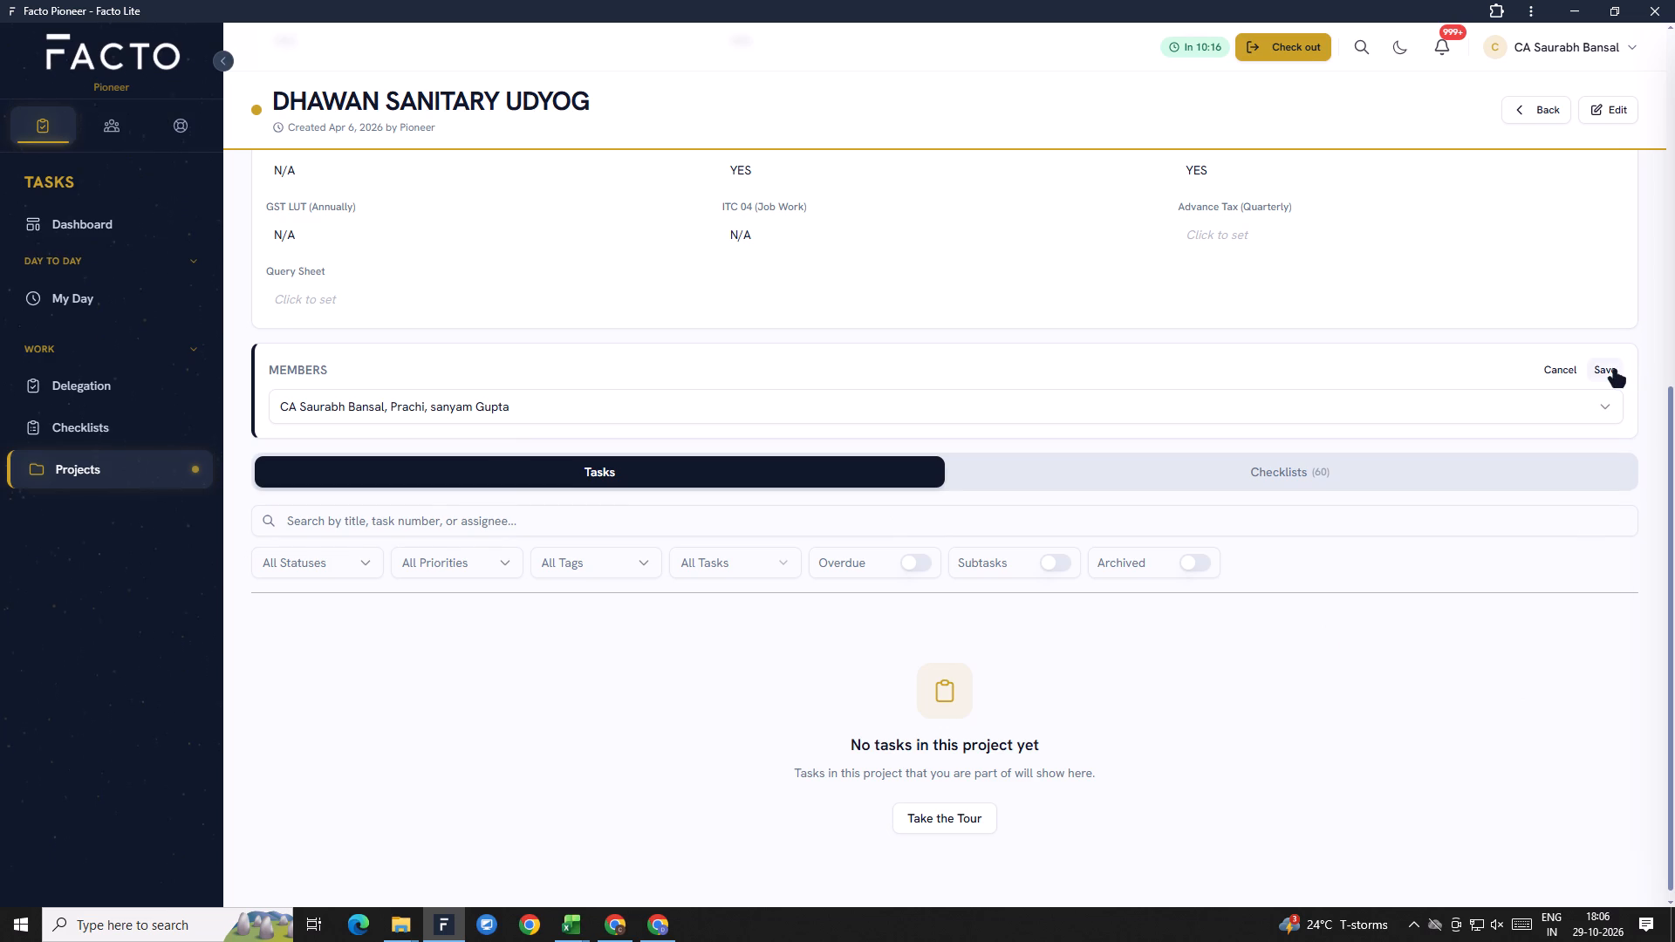
pyautogui.click(1615, 372)
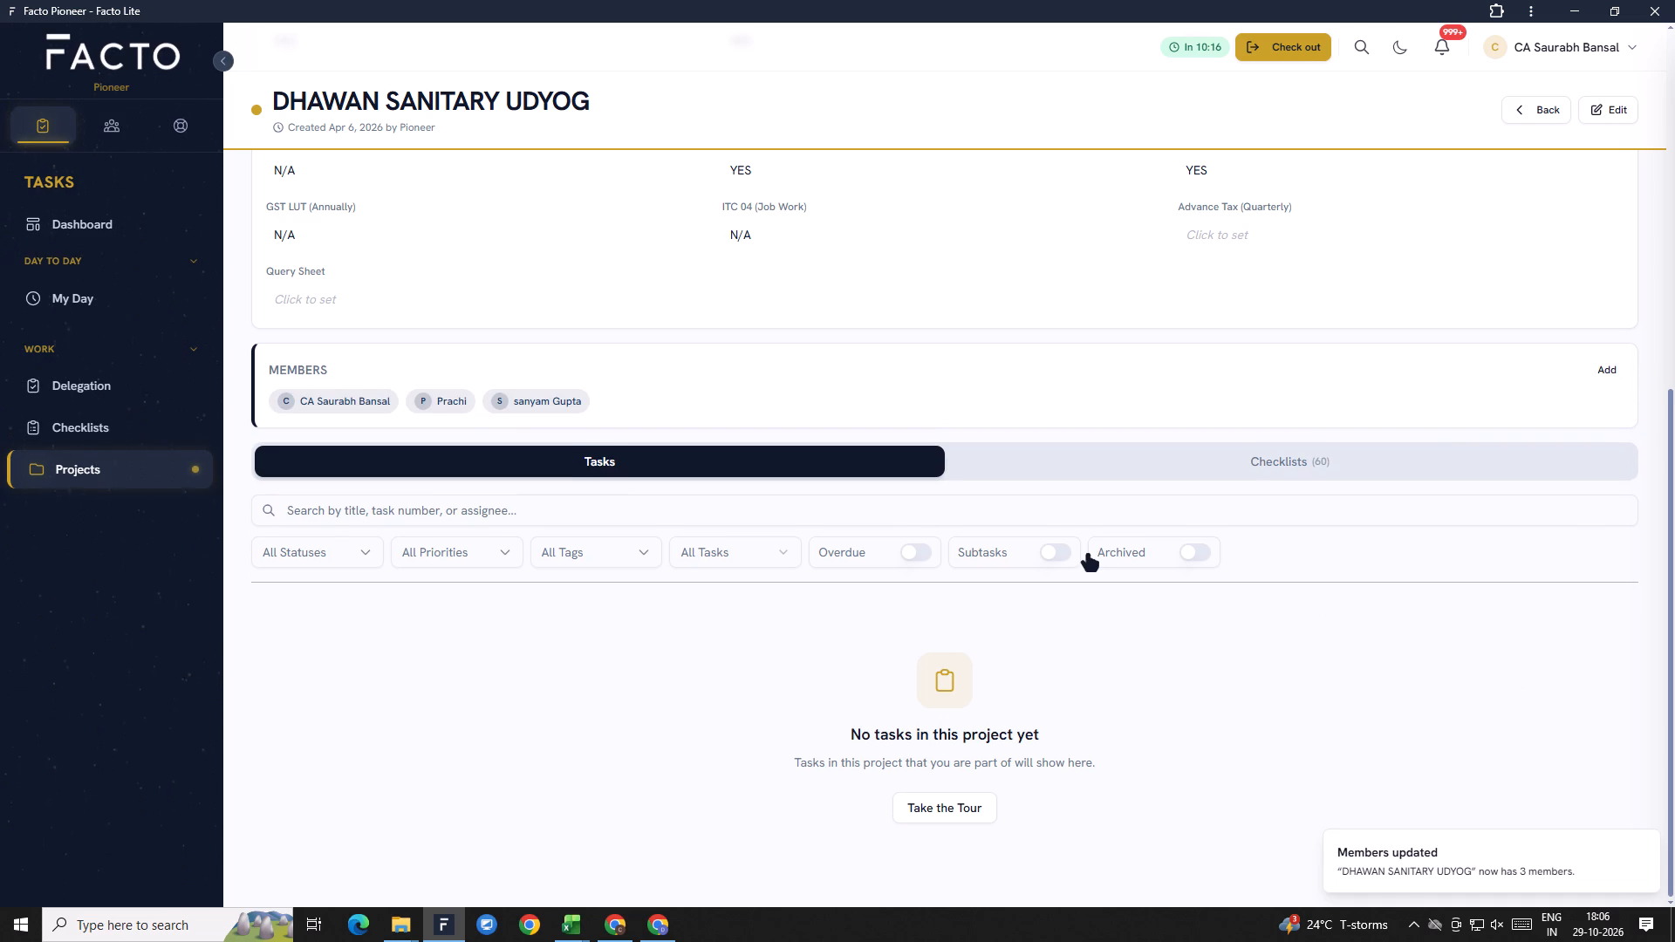
# Check the teams assigned to Dhawan Brothers and DHAWAN SANITARY UDYOG in the Excel client list.
pyautogui.hotkey('alt', 'Tab')
pyautogui.press('Down')
pyautogui.press('Left')
pyautogui.press('Up')
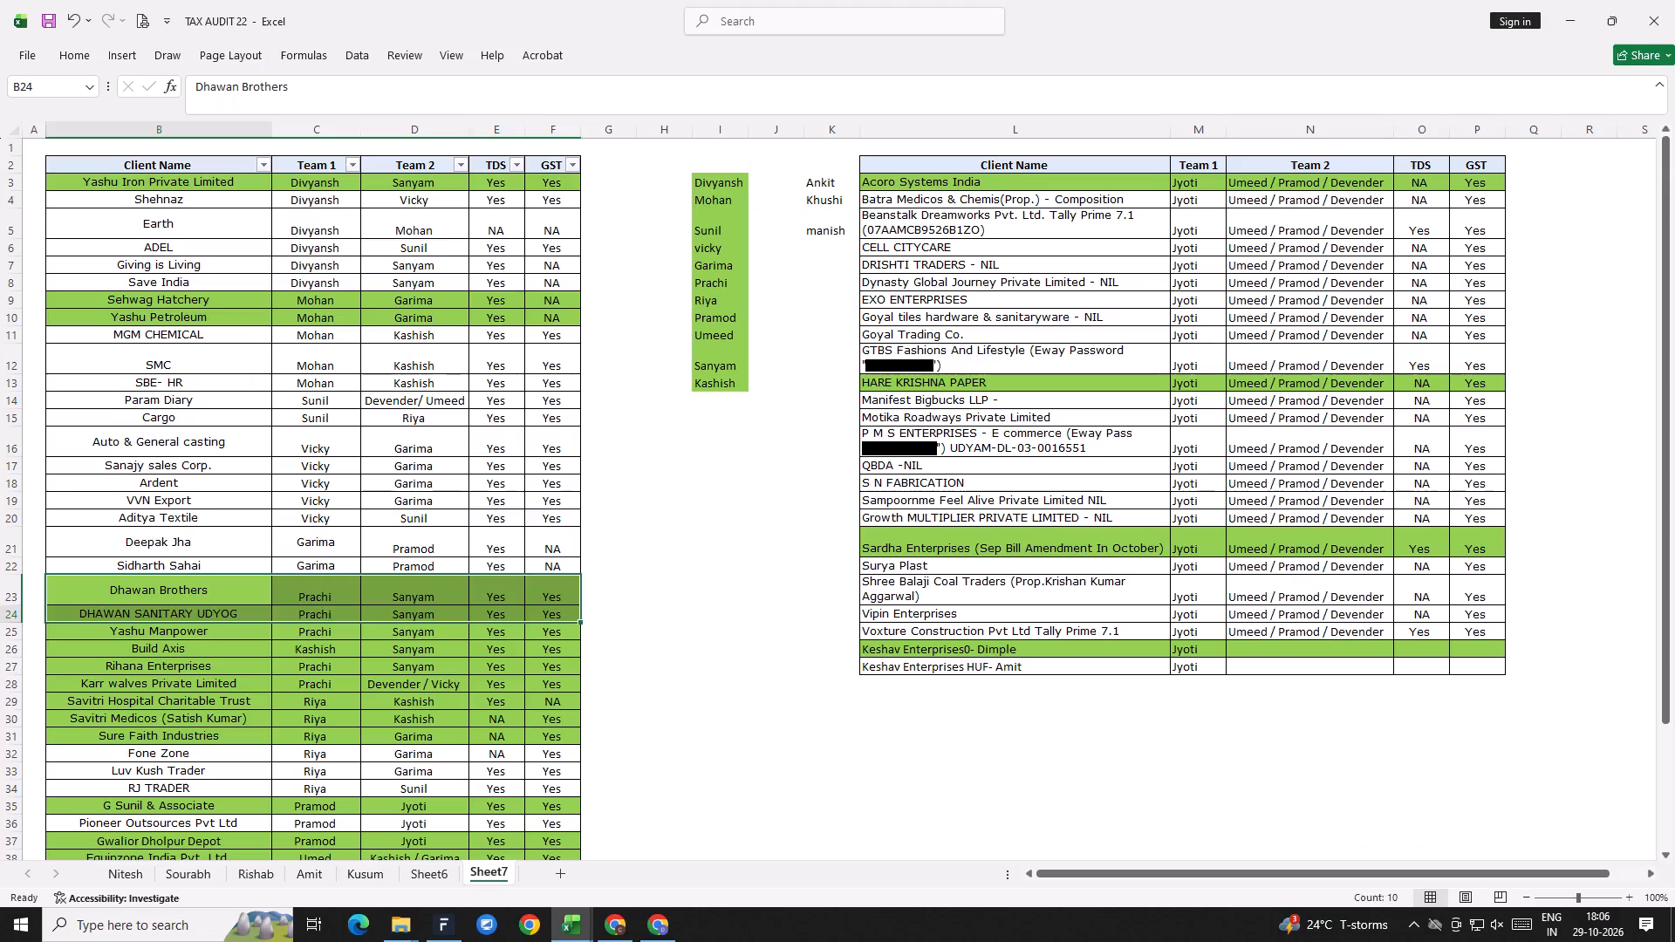
pyautogui.press('Right')
pyautogui.press('Up')
pyautogui.press('Right')
pyautogui.press('Down')
pyautogui.press('Down')
pyautogui.hotkey('alt', 'Tab')
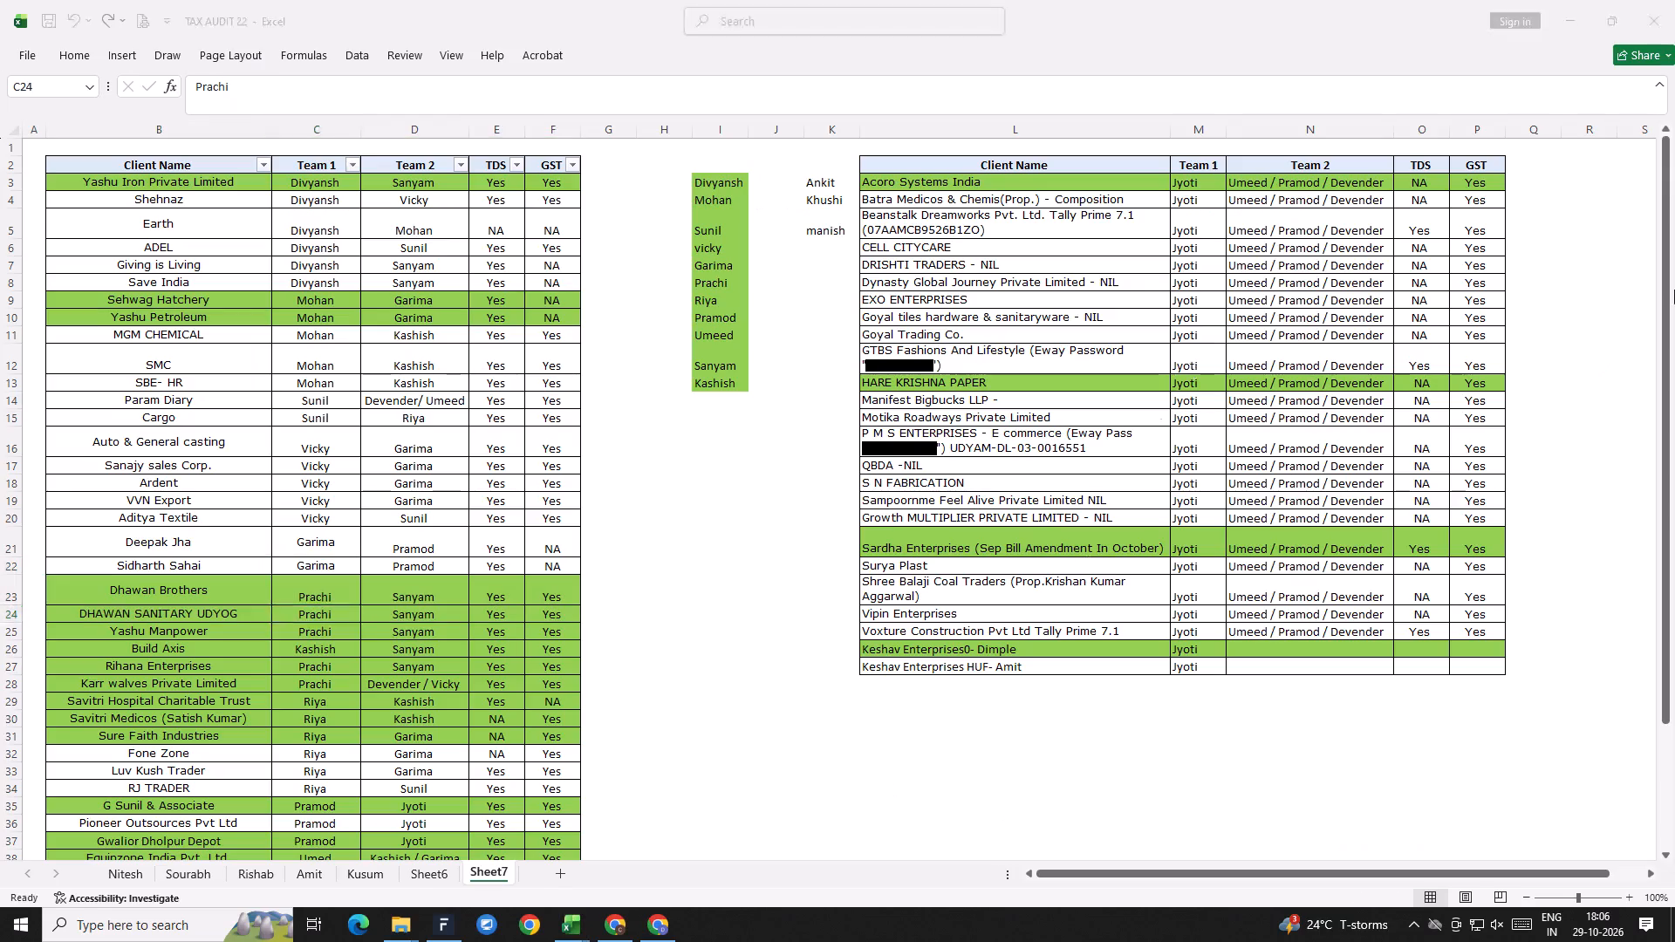
# Return to the Facto project list, dismiss the notification and show the third page of projects.
pyautogui.click(1553, 117)
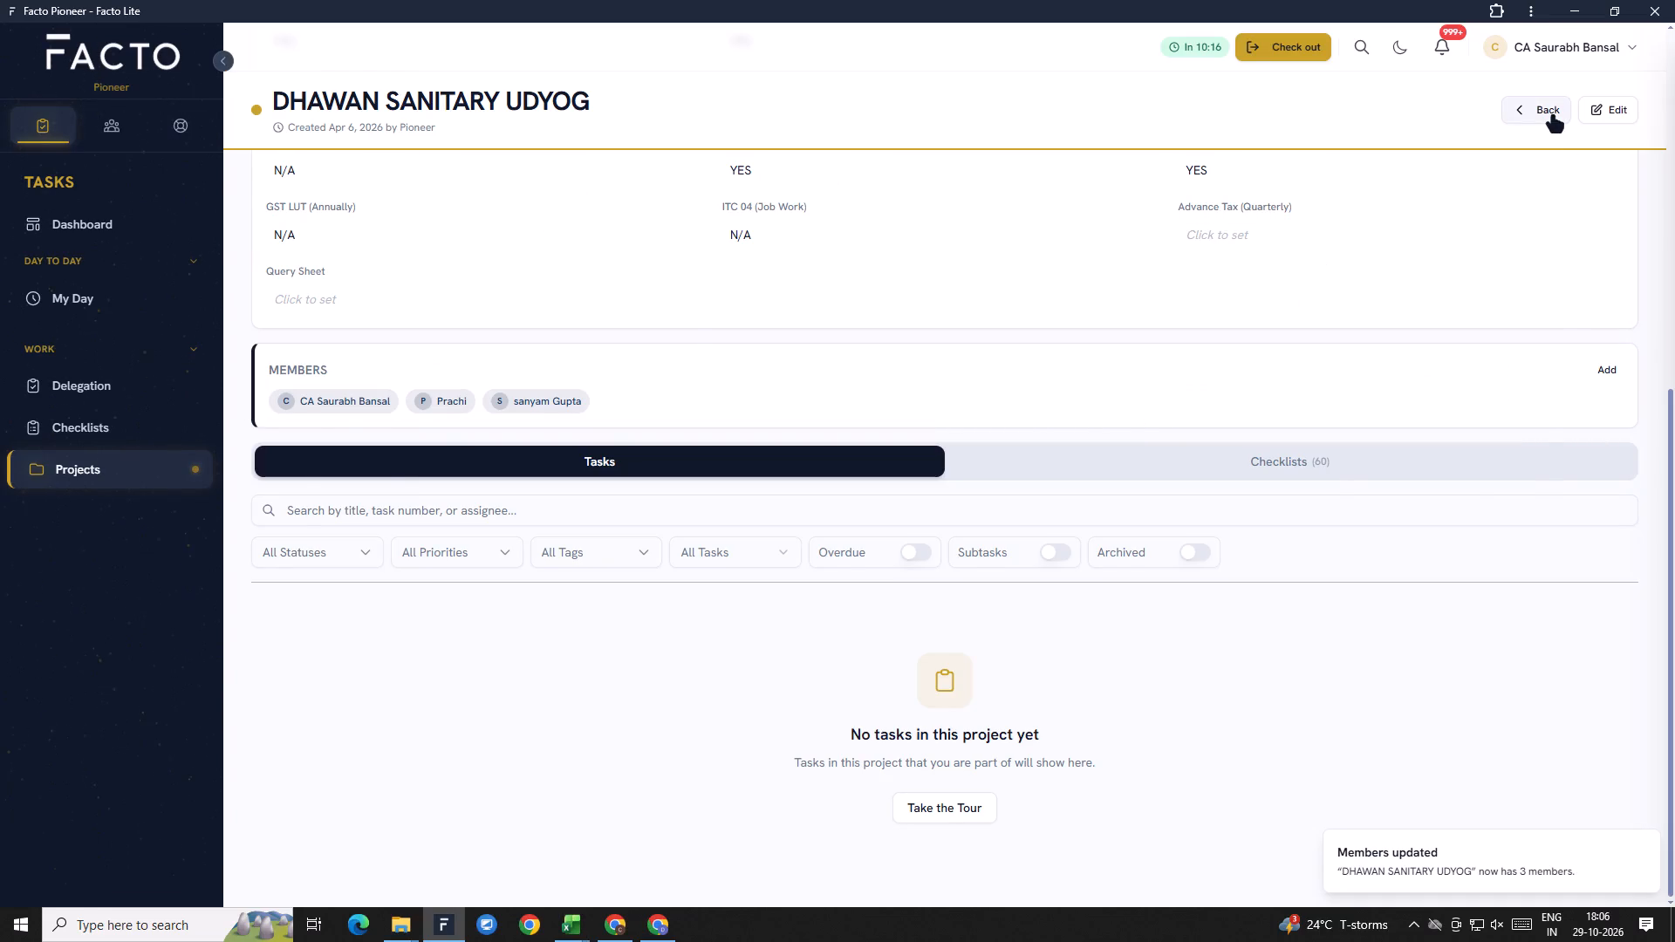
pyautogui.scroll(-2, 1077, 555)
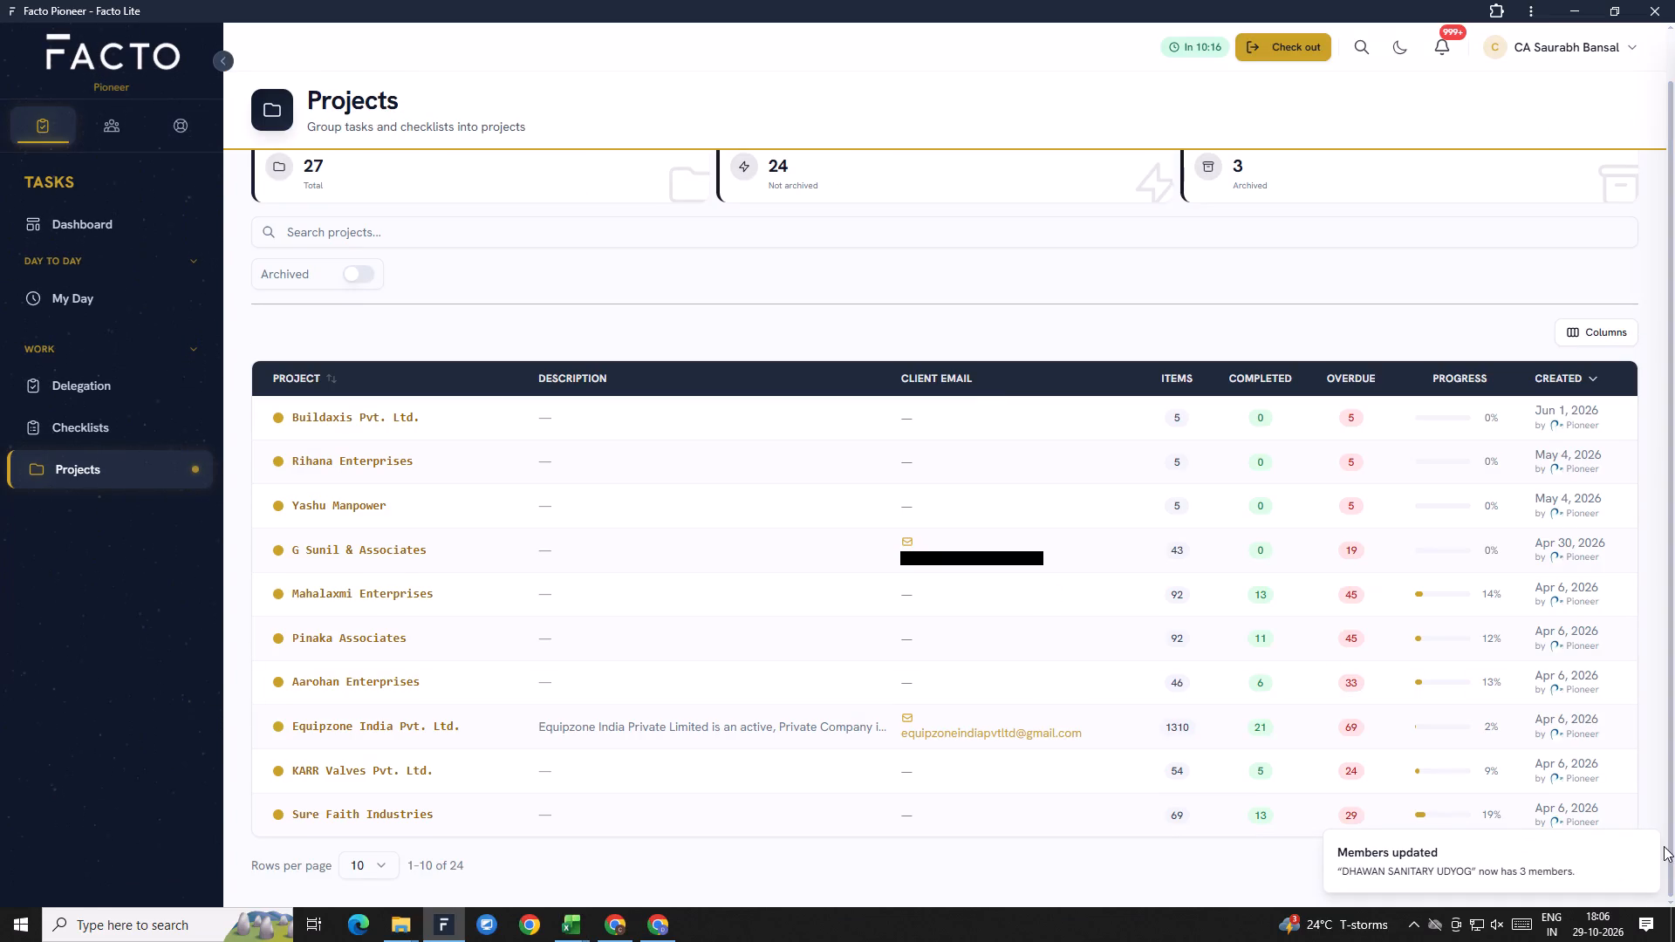
pyautogui.click(1647, 845)
pyautogui.click(1594, 863)
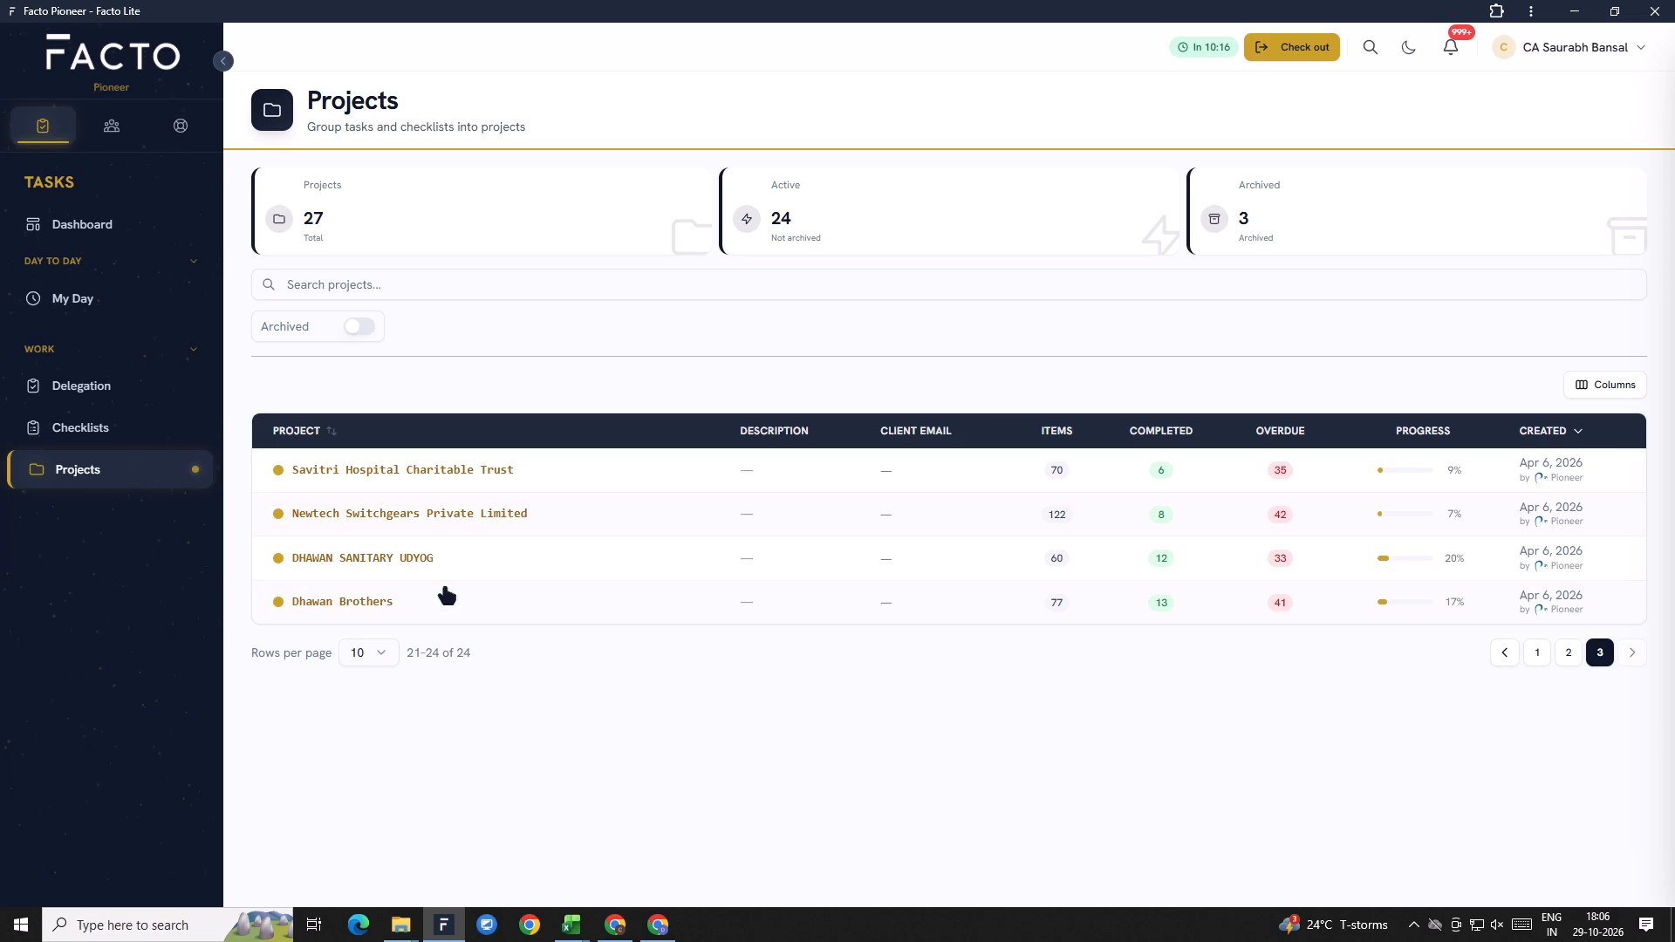
# Open the Dhawan Brothers project and deselect Nitesh and Garima from its members.
pyautogui.click(336, 607)
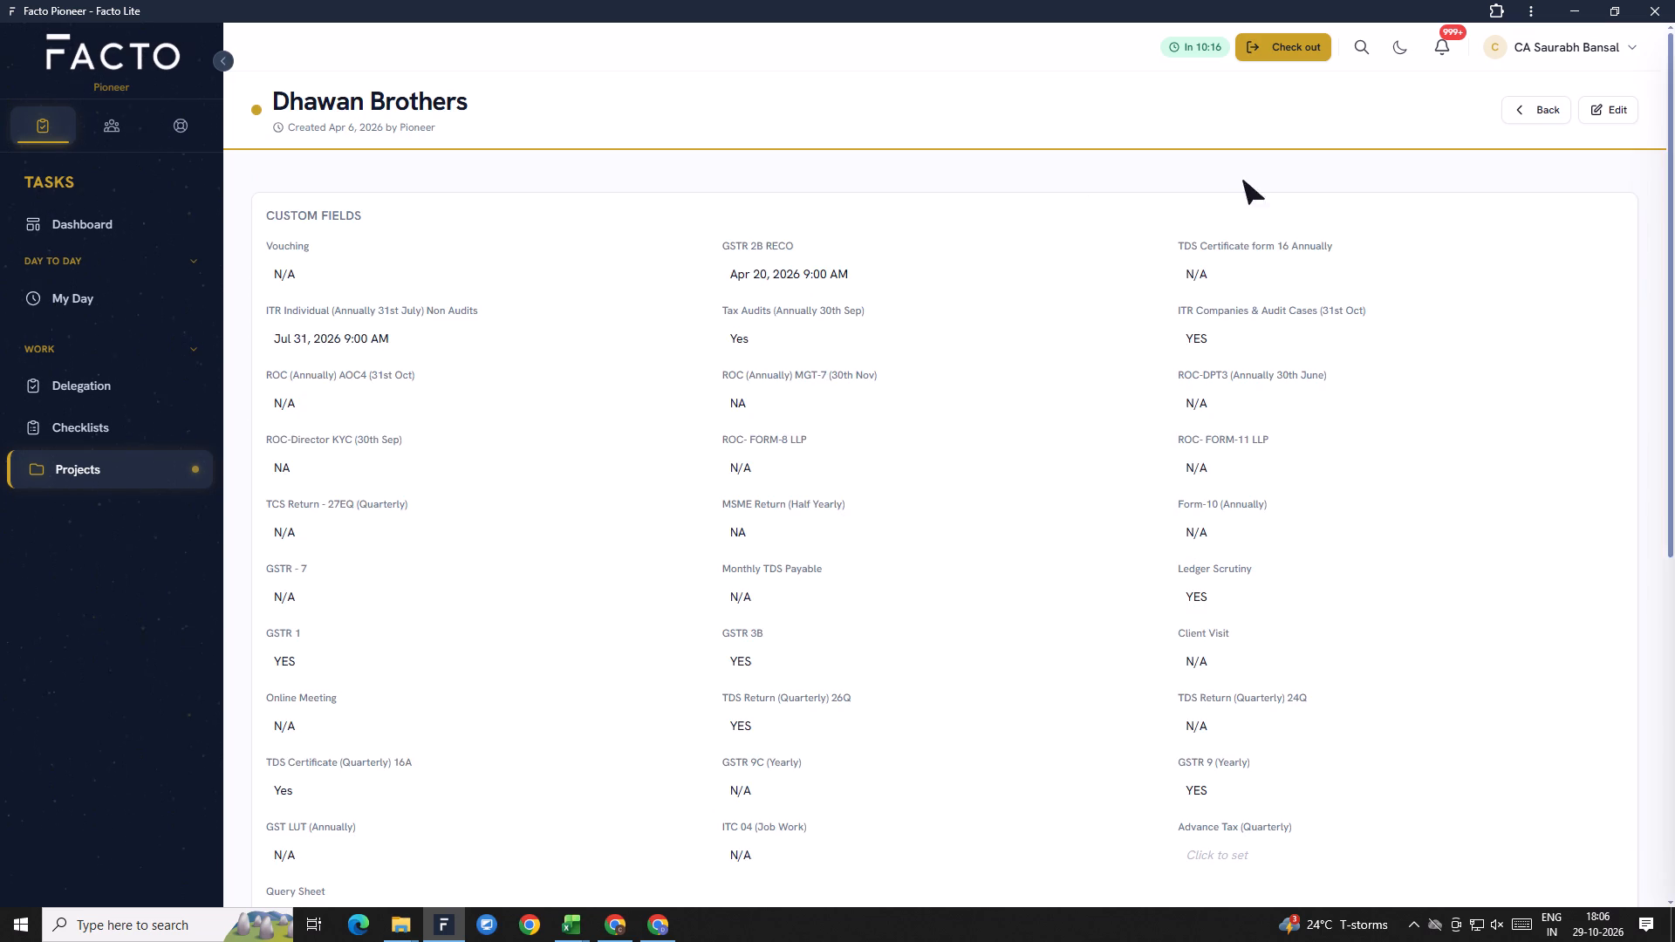
pyautogui.scroll(-9, 1120, 554)
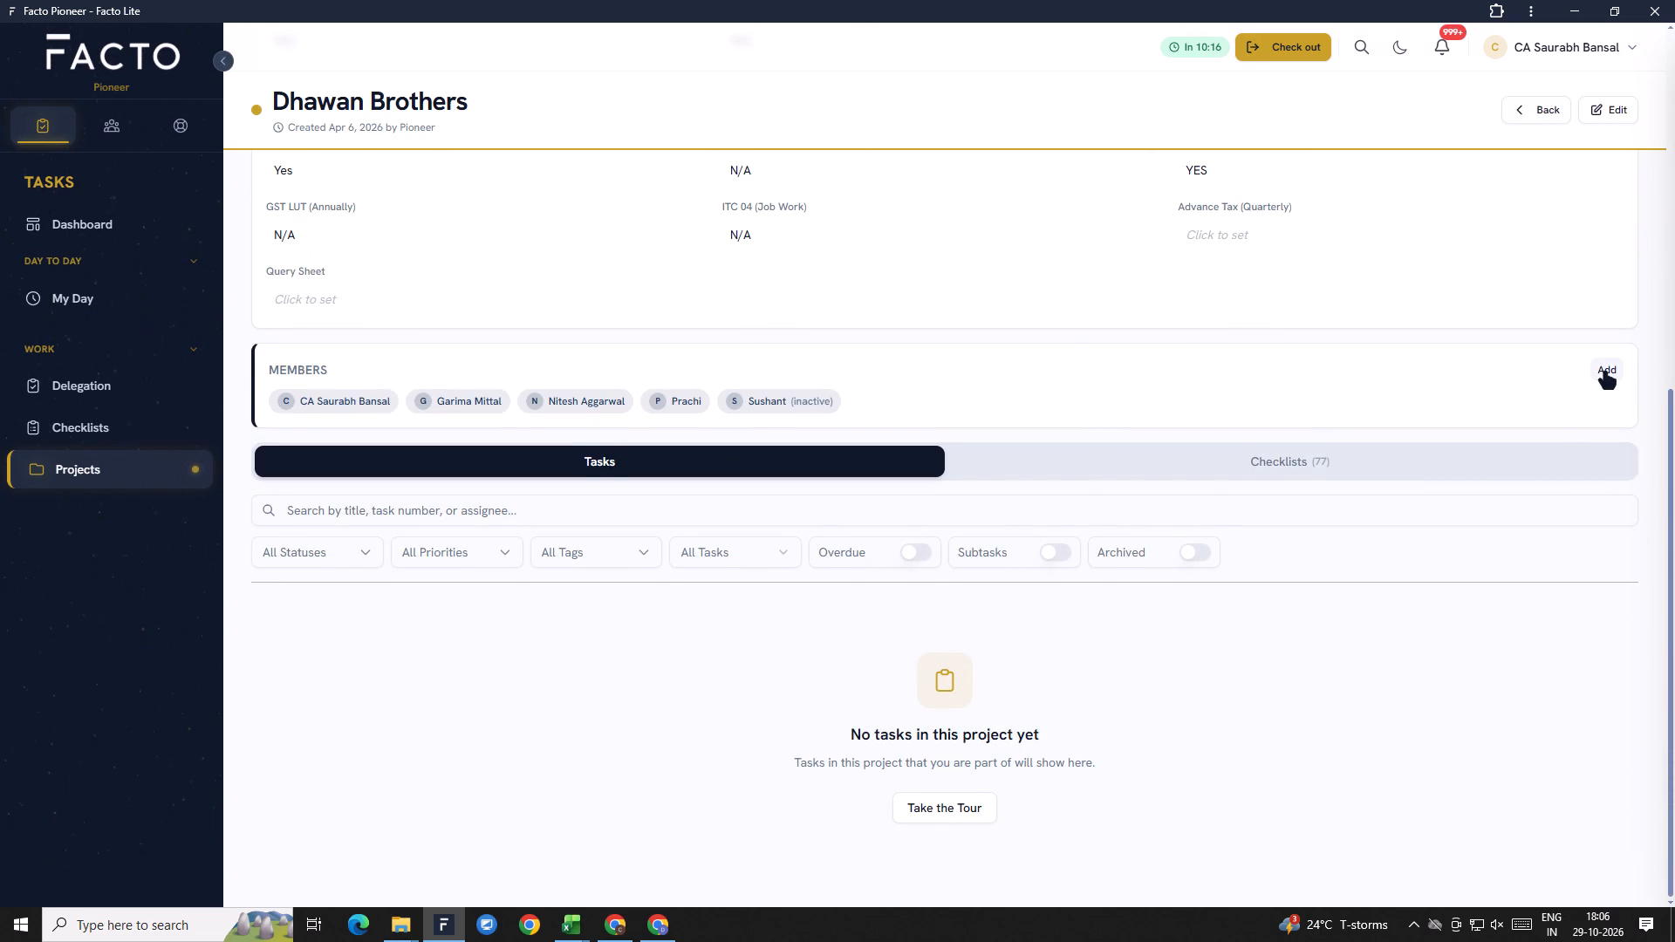
pyautogui.click(1605, 373)
pyautogui.click(630, 413)
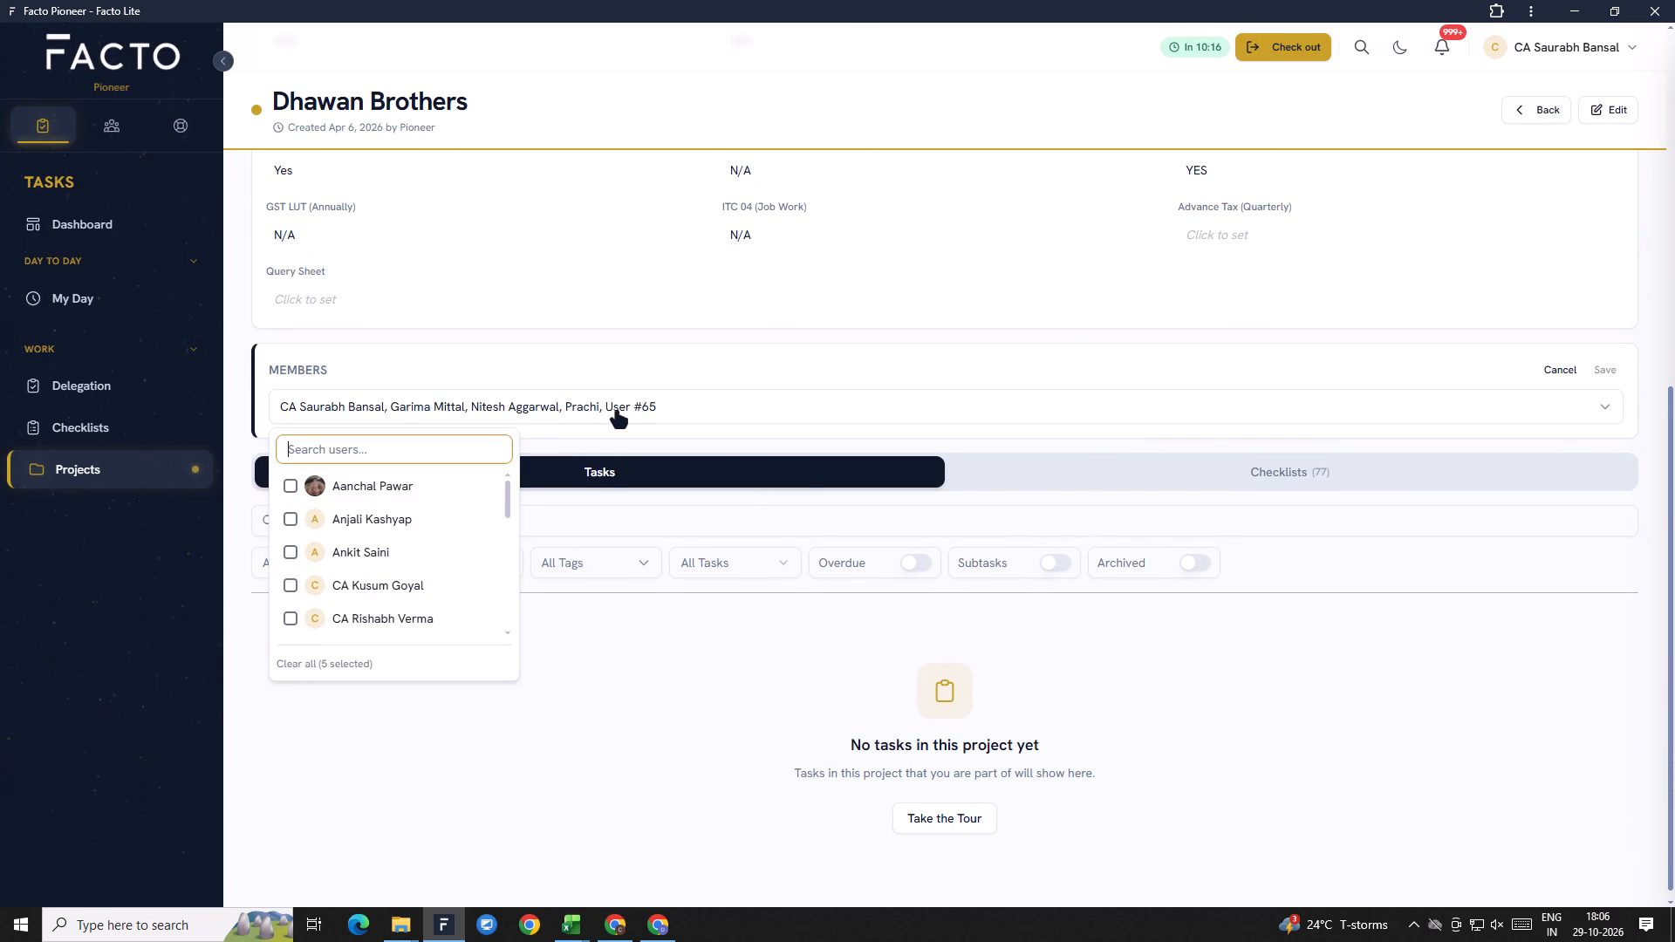
pyautogui.write('nites')
pyautogui.click(347, 483)
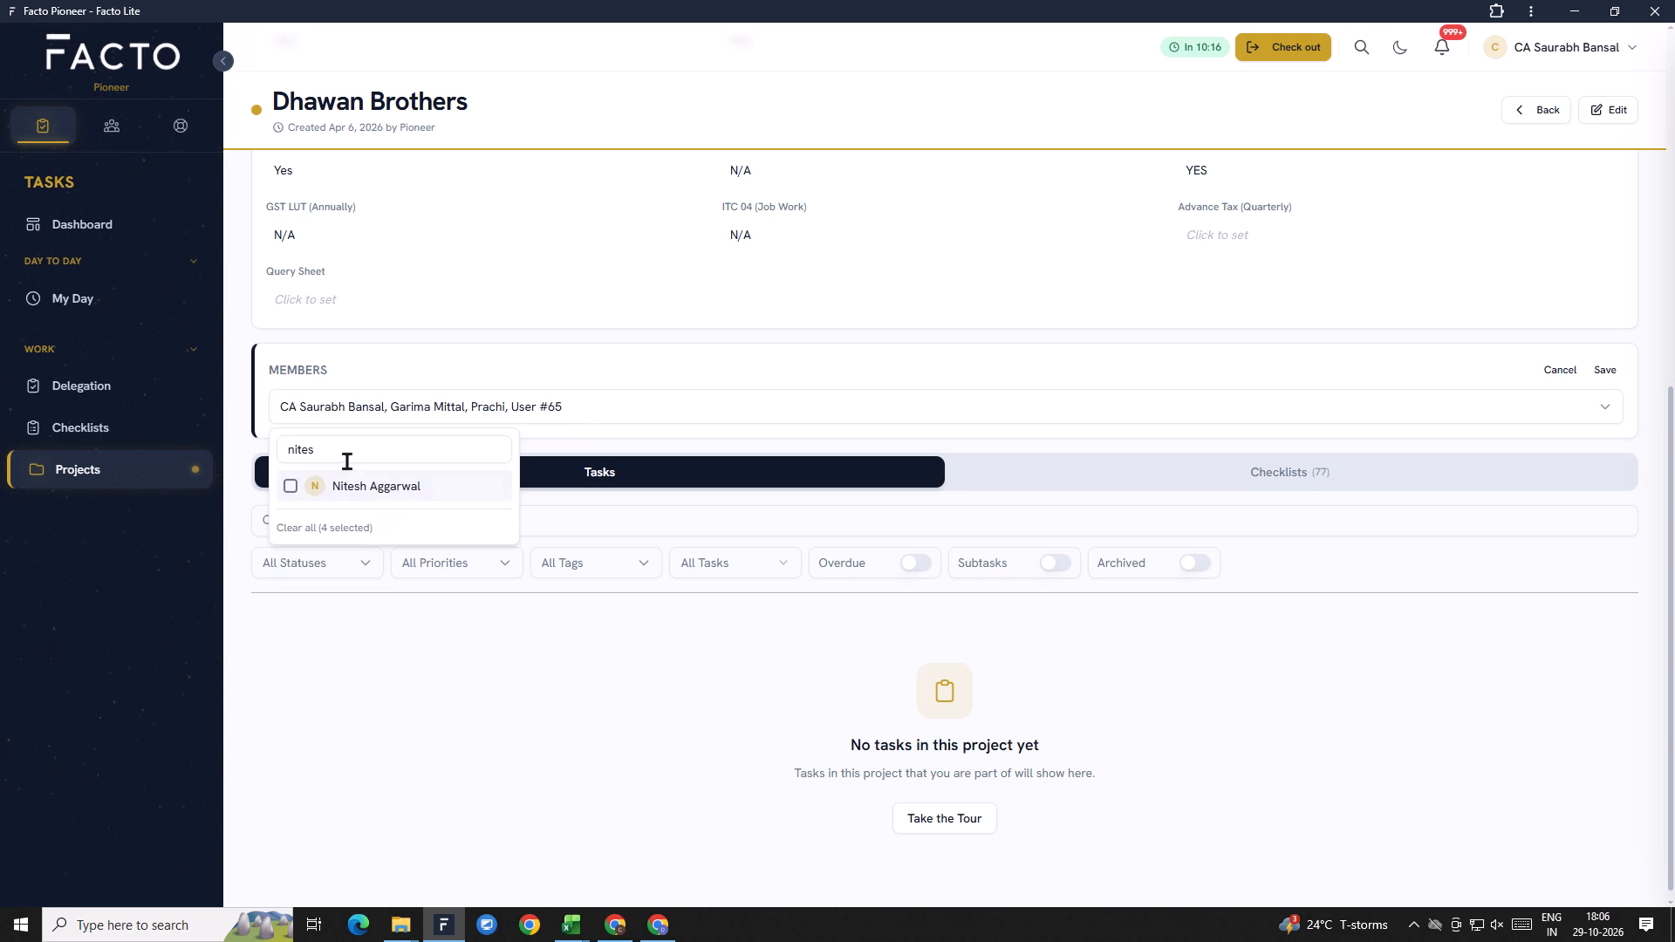
pyautogui.click(355, 447)
pyautogui.press('BackSpace')
pyautogui.press('BackSpace')
pyautogui.press('BackSpace')
pyautogui.press('BackSpace')
pyautogui.press('BackSpace')
pyautogui.press('BackSpace')
pyautogui.press('g')
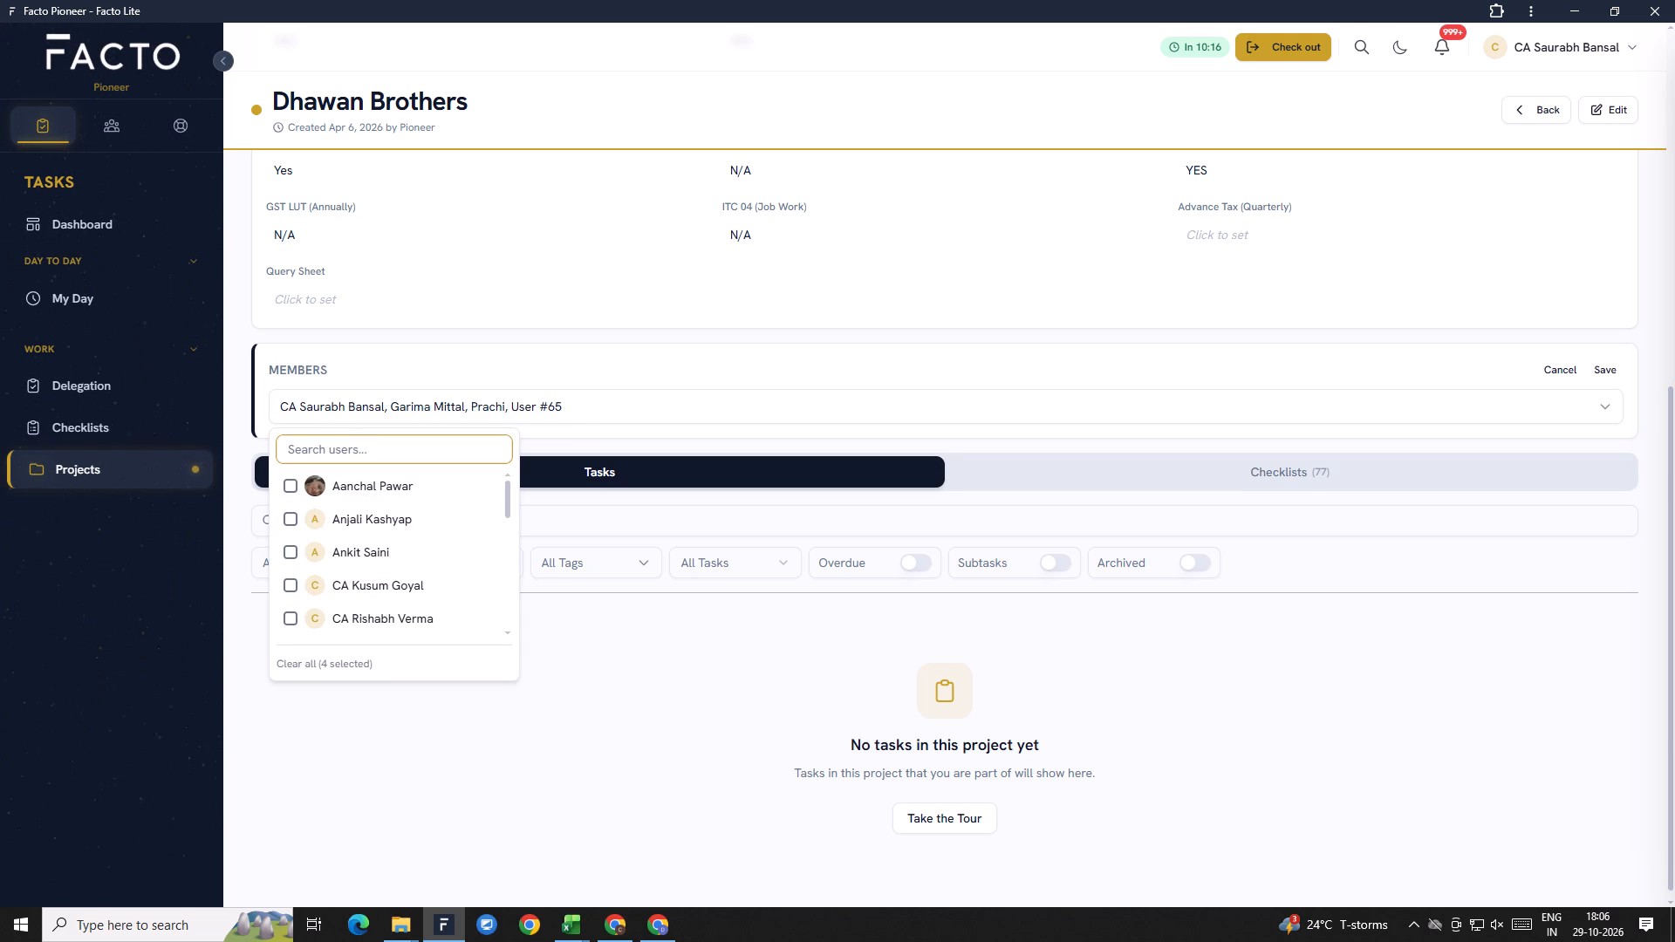
pyautogui.press('a')
pyautogui.write('ri')
pyautogui.click(375, 476)
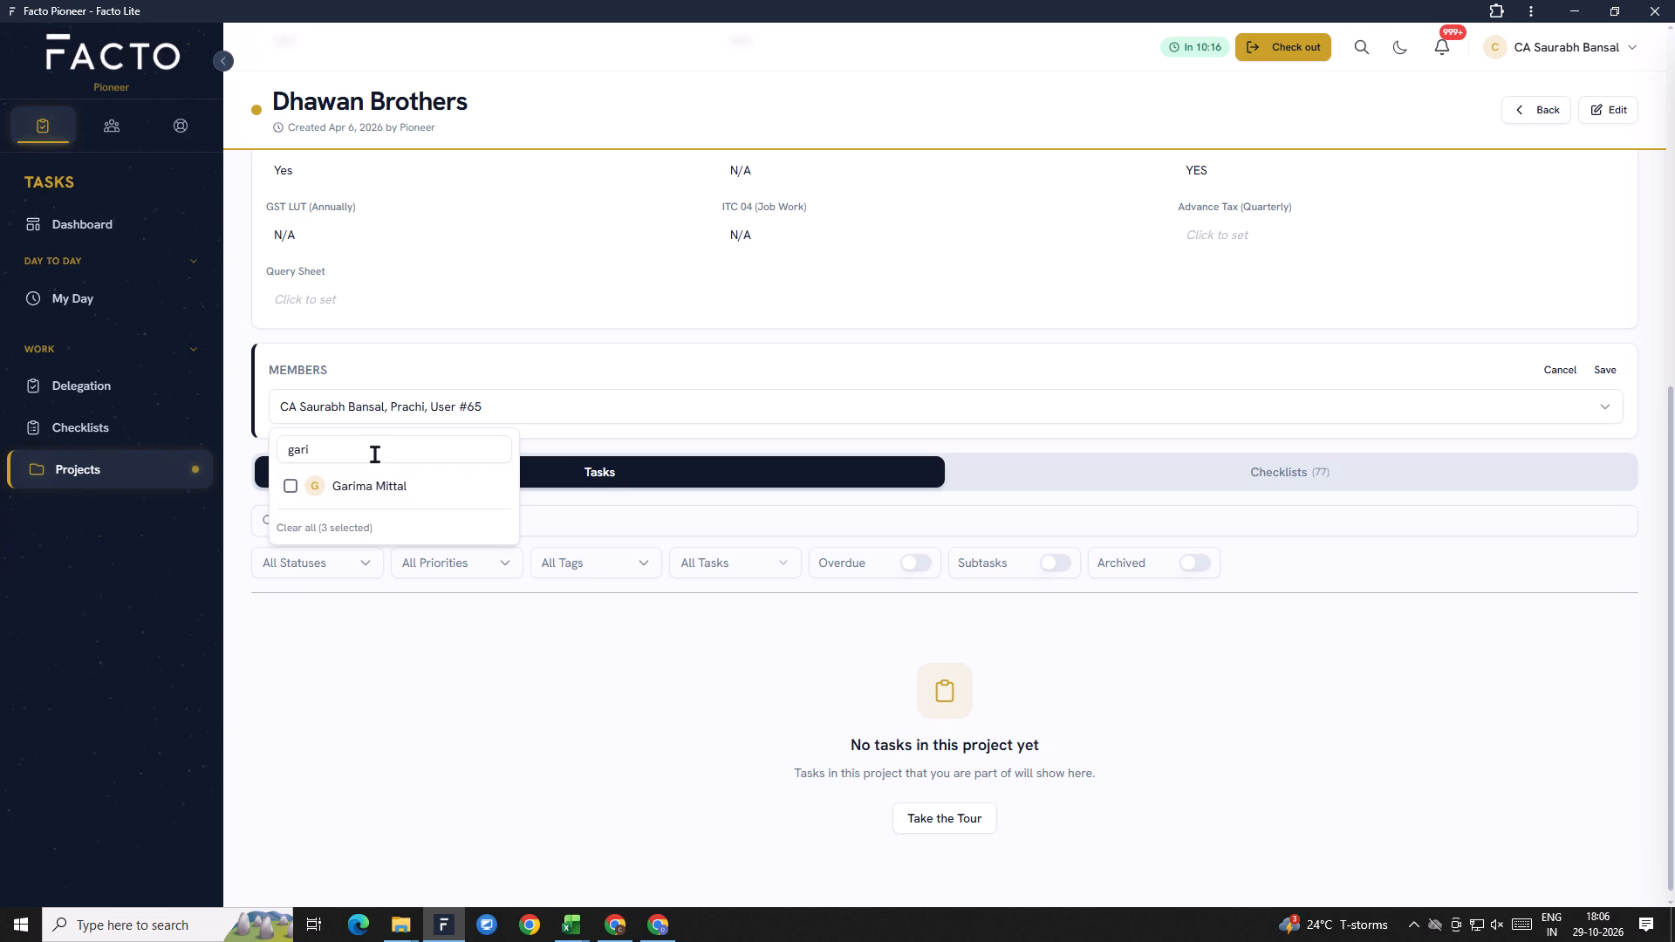
# Add Sanyam to the Dhawan Brothers project's members and save the member list.
pyautogui.click(375, 454)
pyautogui.press('BackSpace')
pyautogui.press('BackSpace')
pyautogui.press('BackSpace')
pyautogui.press('BackSpace')
pyautogui.press('BackSpace')
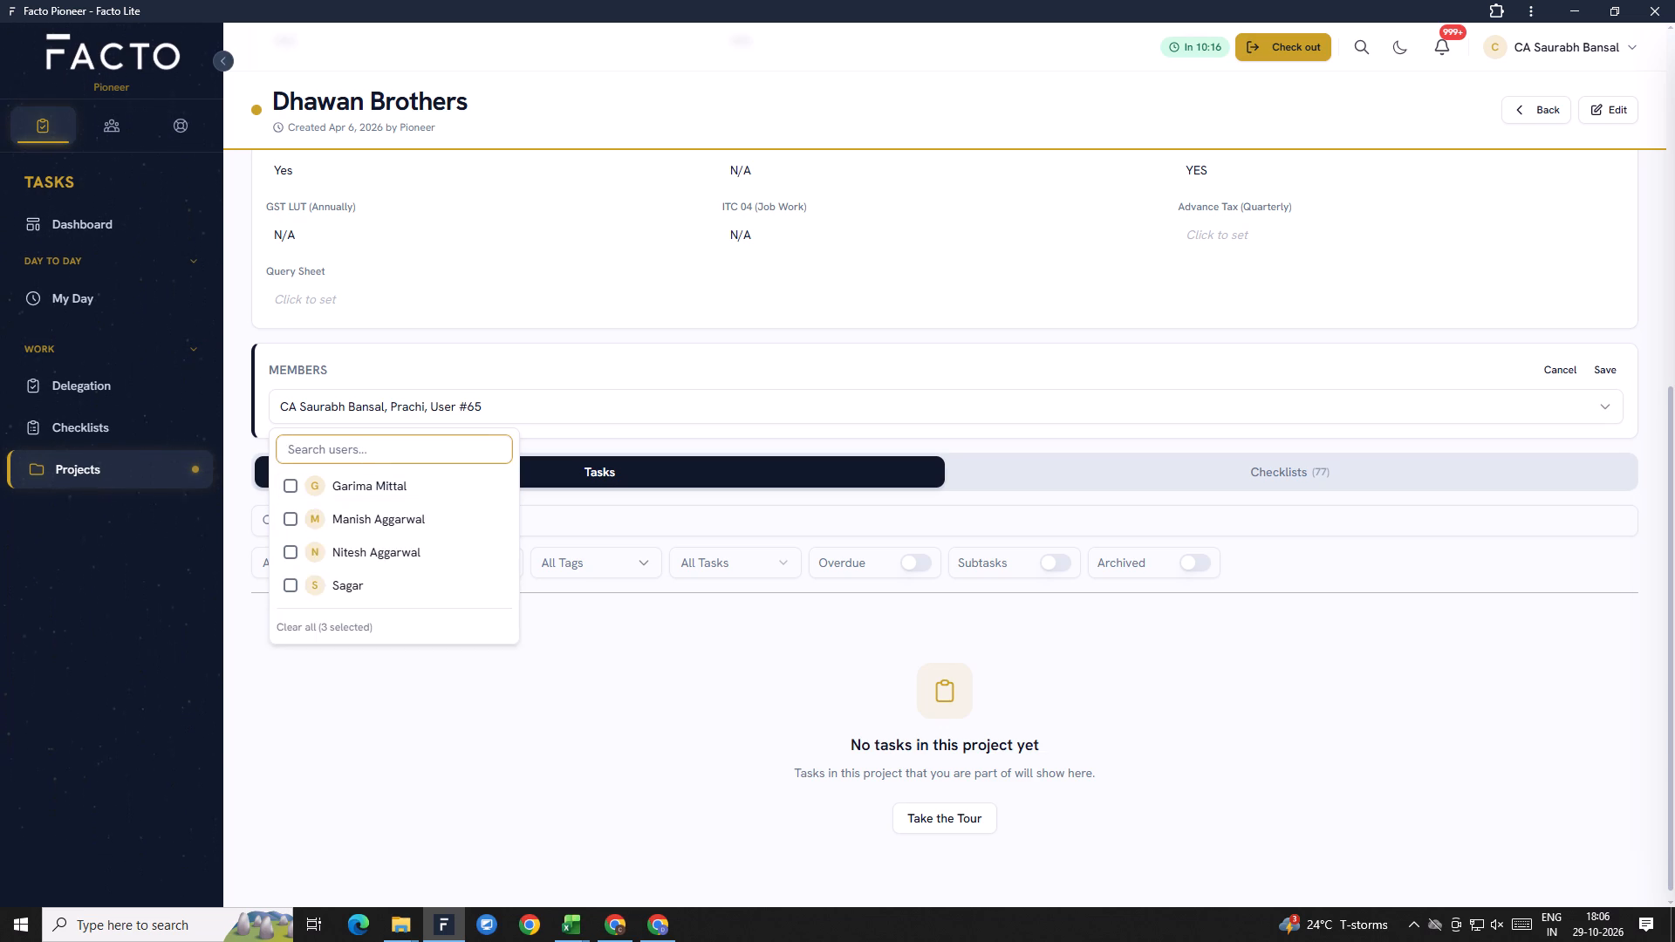
pyautogui.press('BackSpace')
pyautogui.write('sanya')
pyautogui.click(411, 499)
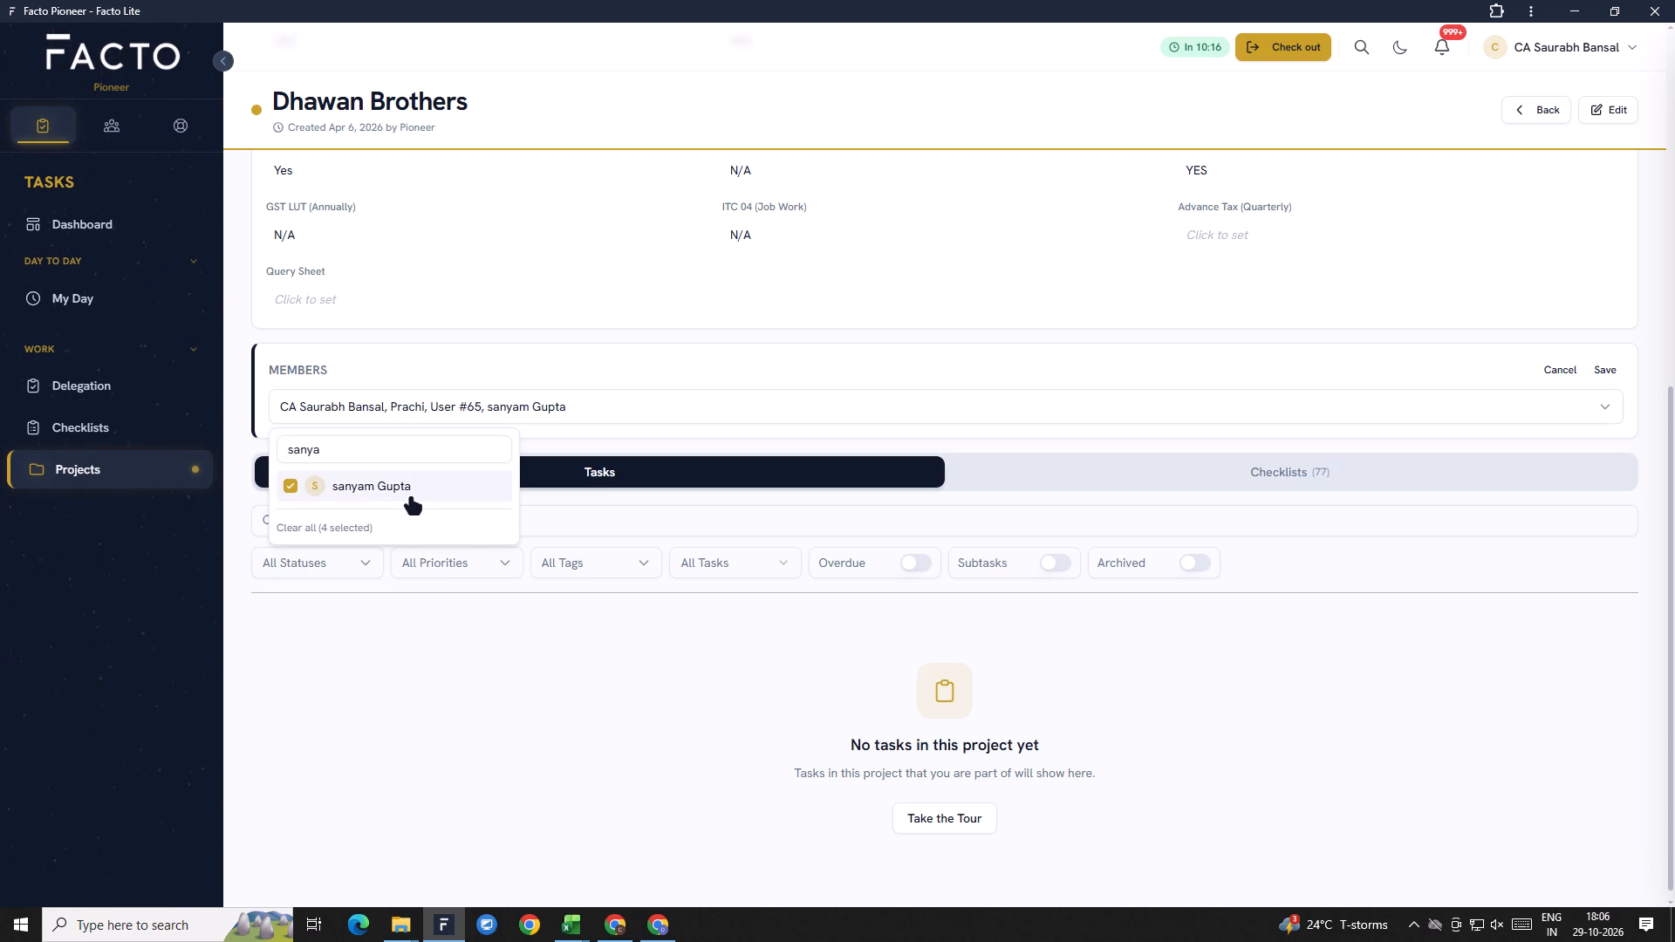
pyautogui.click(1463, 654)
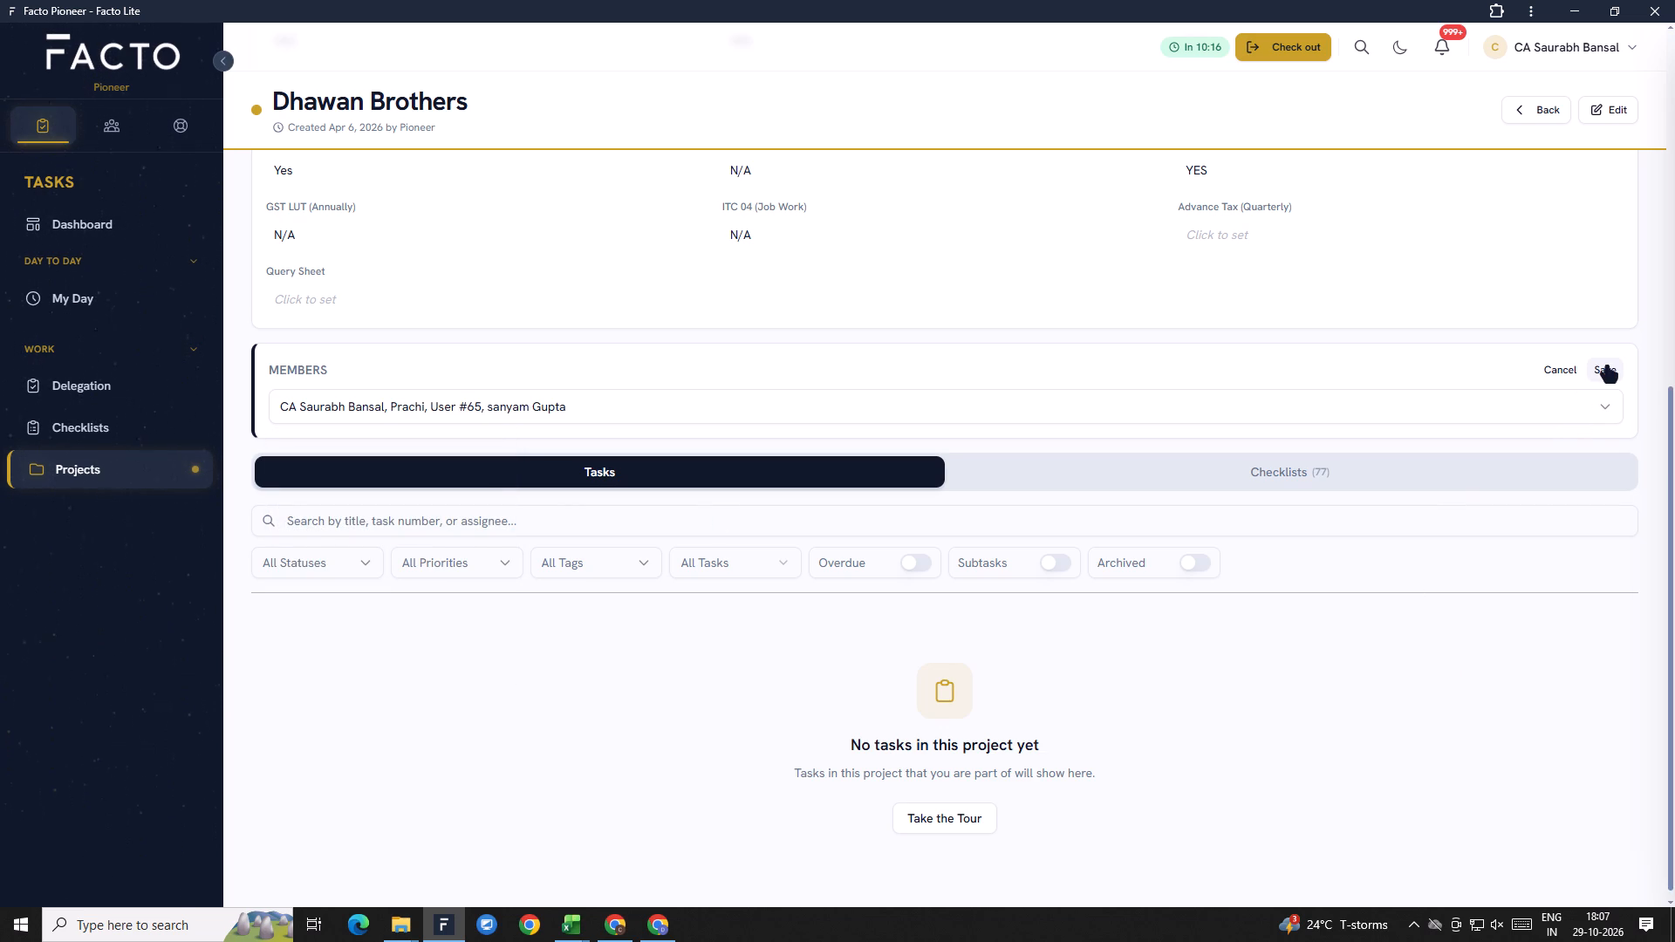
pyautogui.click(1607, 367)
# Return to the project list, dismiss the notification and show the third page of projects.
pyautogui.click(1539, 115)
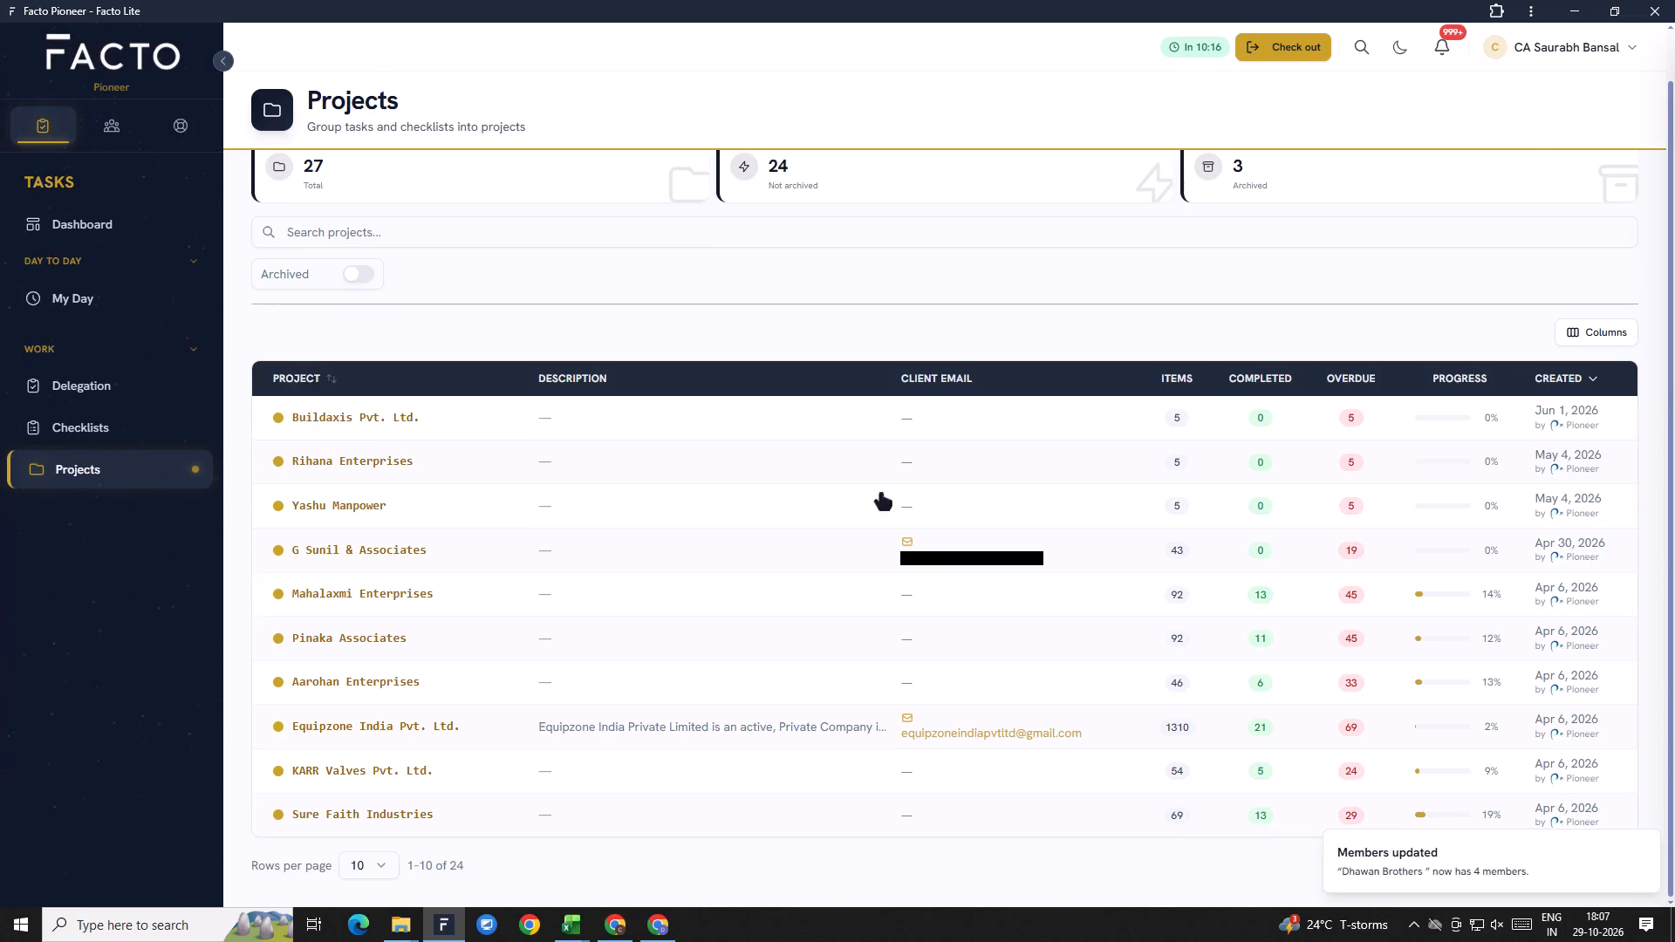
pyautogui.scroll(-5, 911, 607)
pyautogui.click(1637, 831)
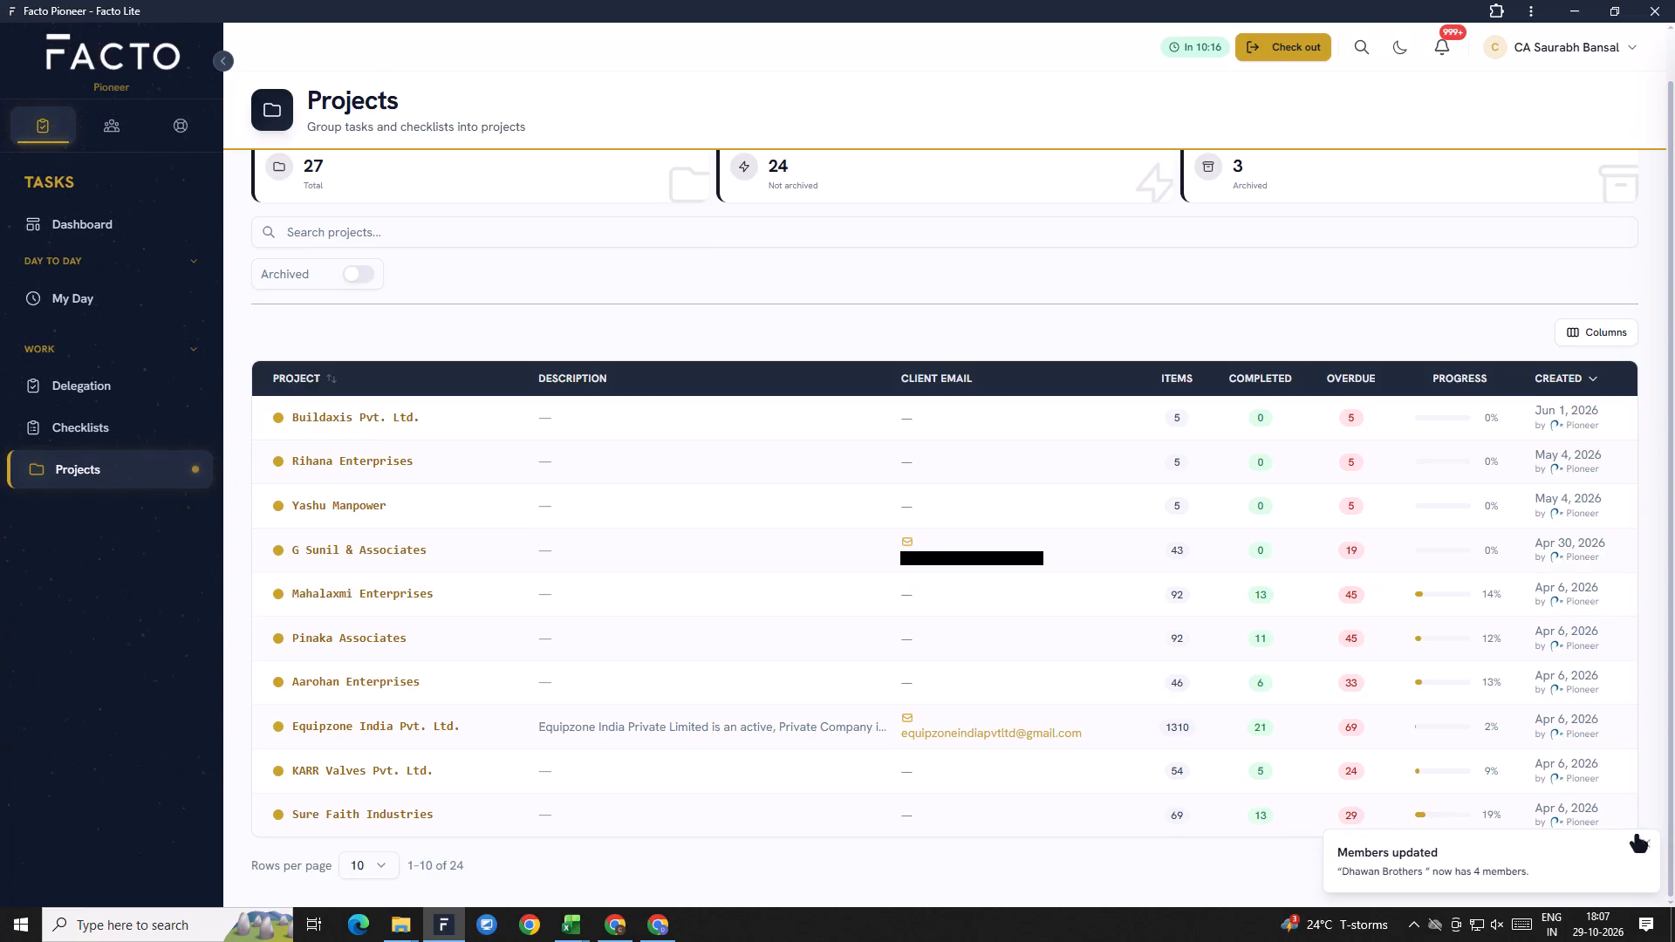
pyautogui.click(1644, 843)
pyautogui.click(1580, 865)
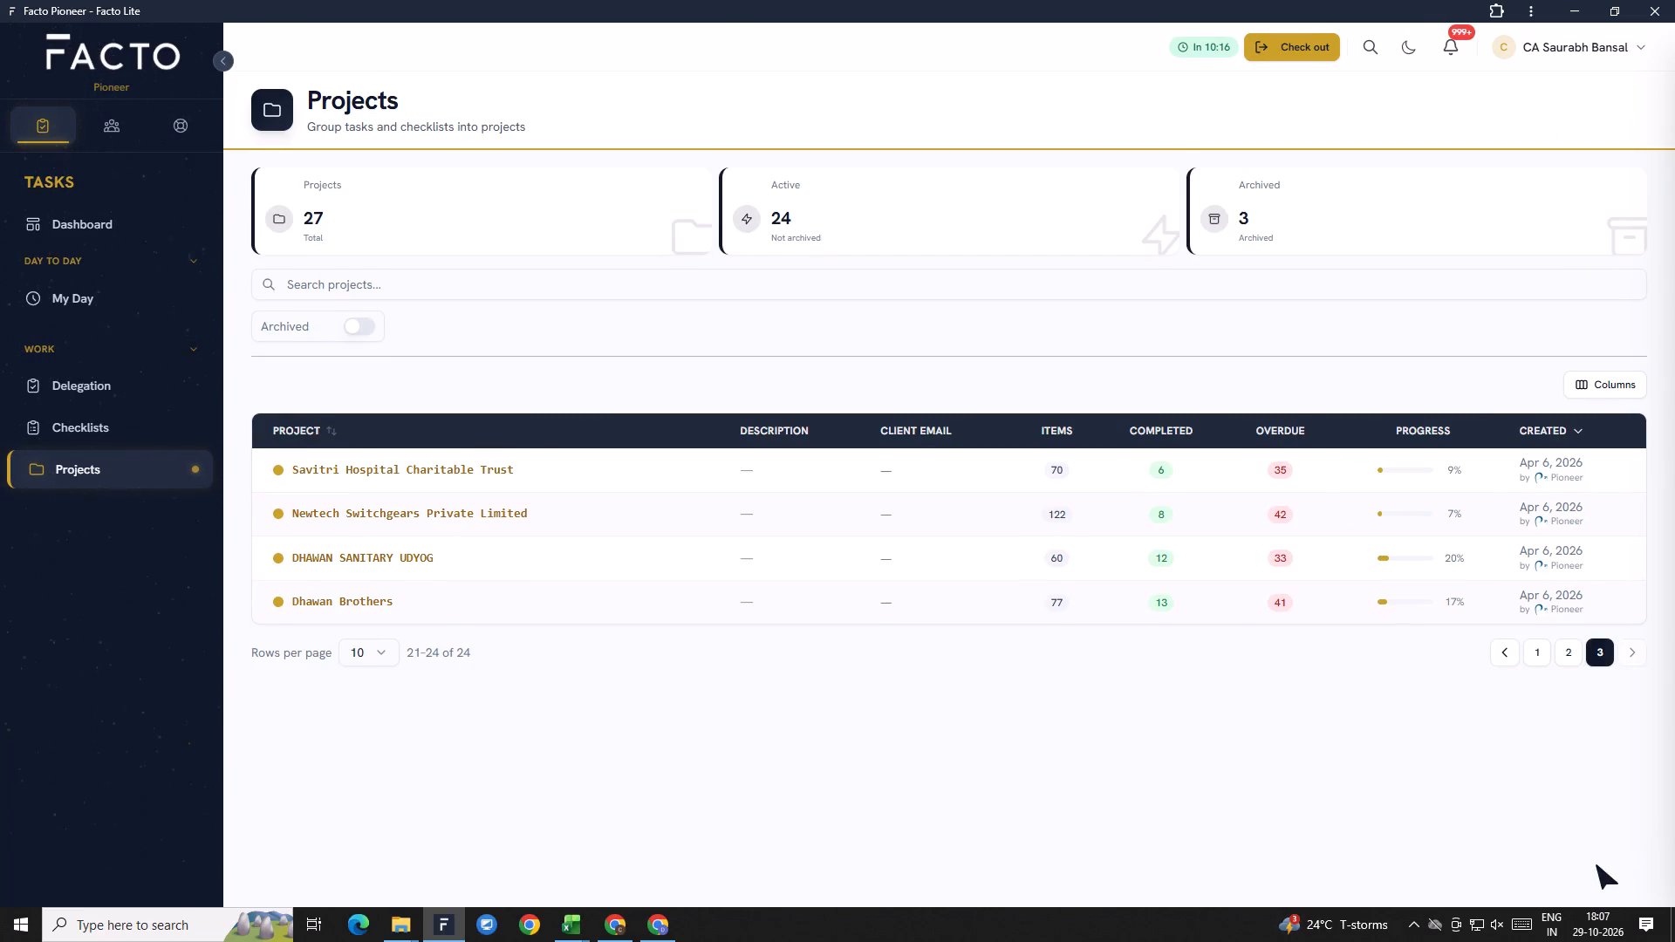
# Switch to the Excel workbook and check the lower rows of Sheet7's client list, glancing at the Rishab sheet.
pyautogui.hotkey('alt', 'Tab')
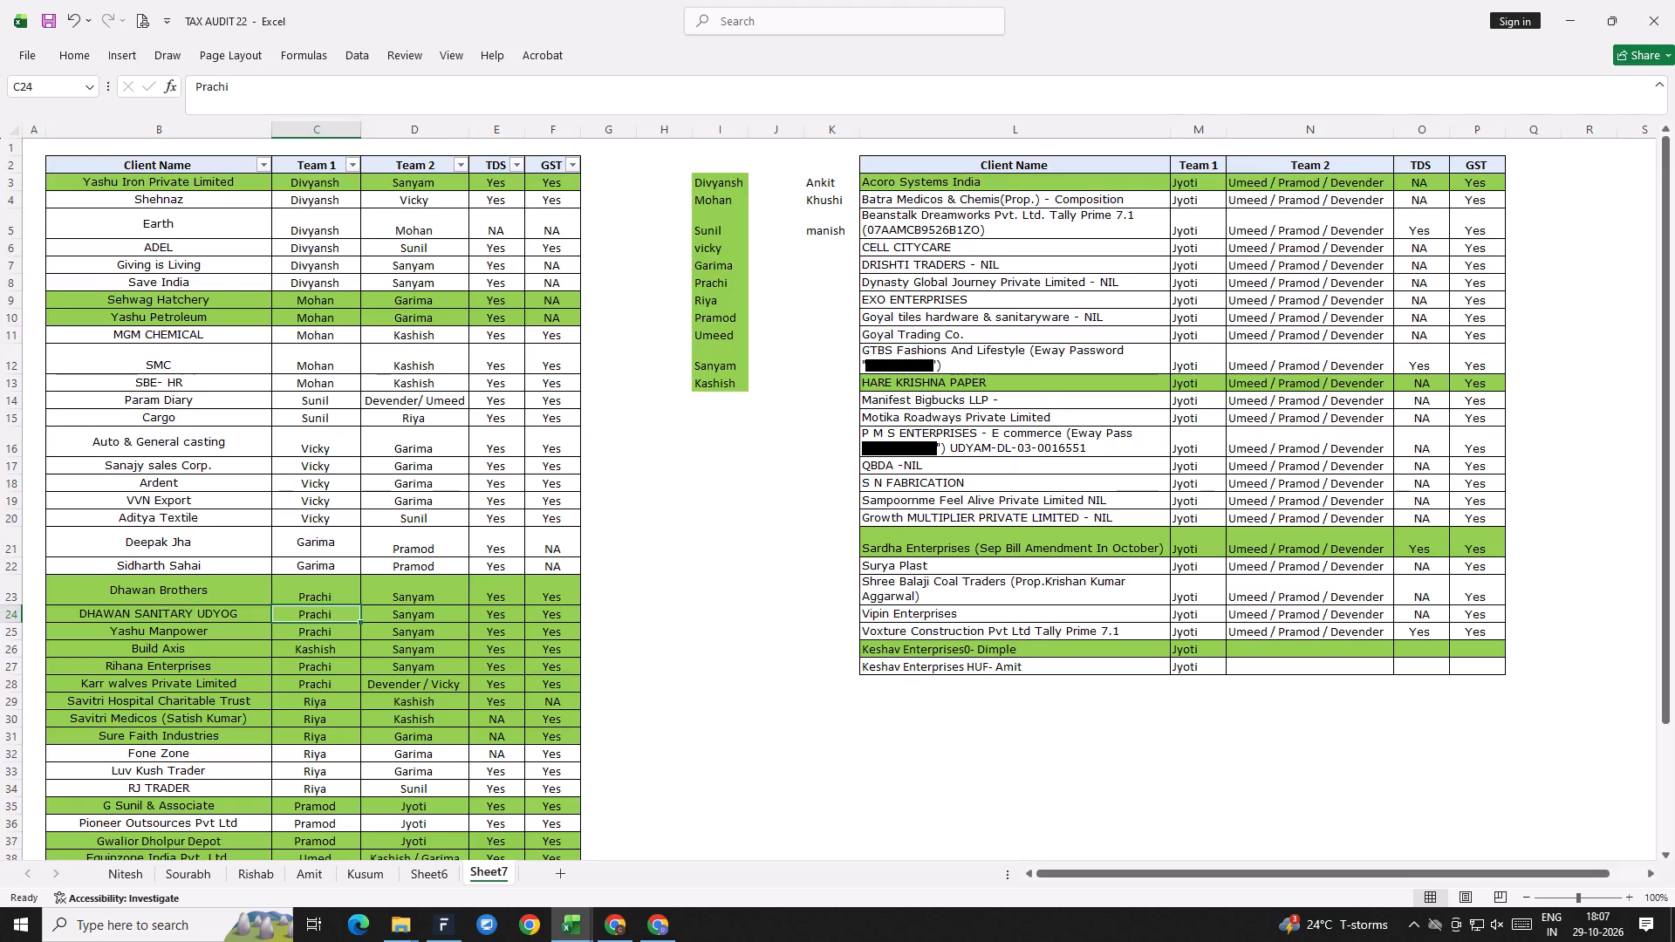
pyautogui.scroll(-4, 226, 512)
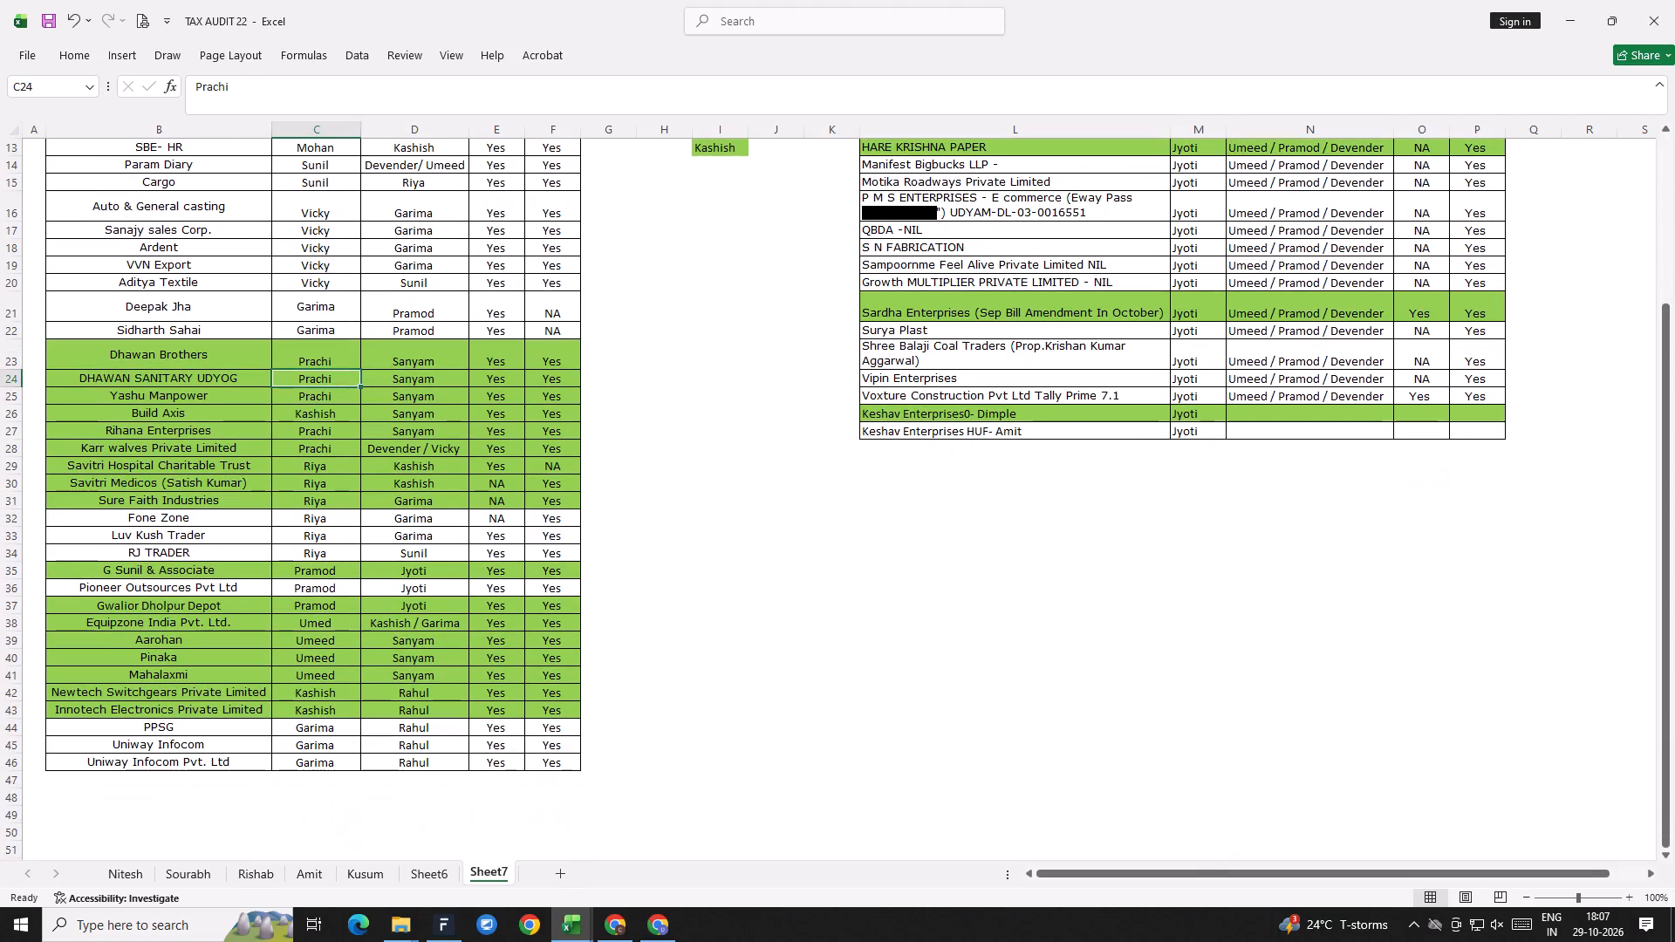
pyautogui.click(186, 536)
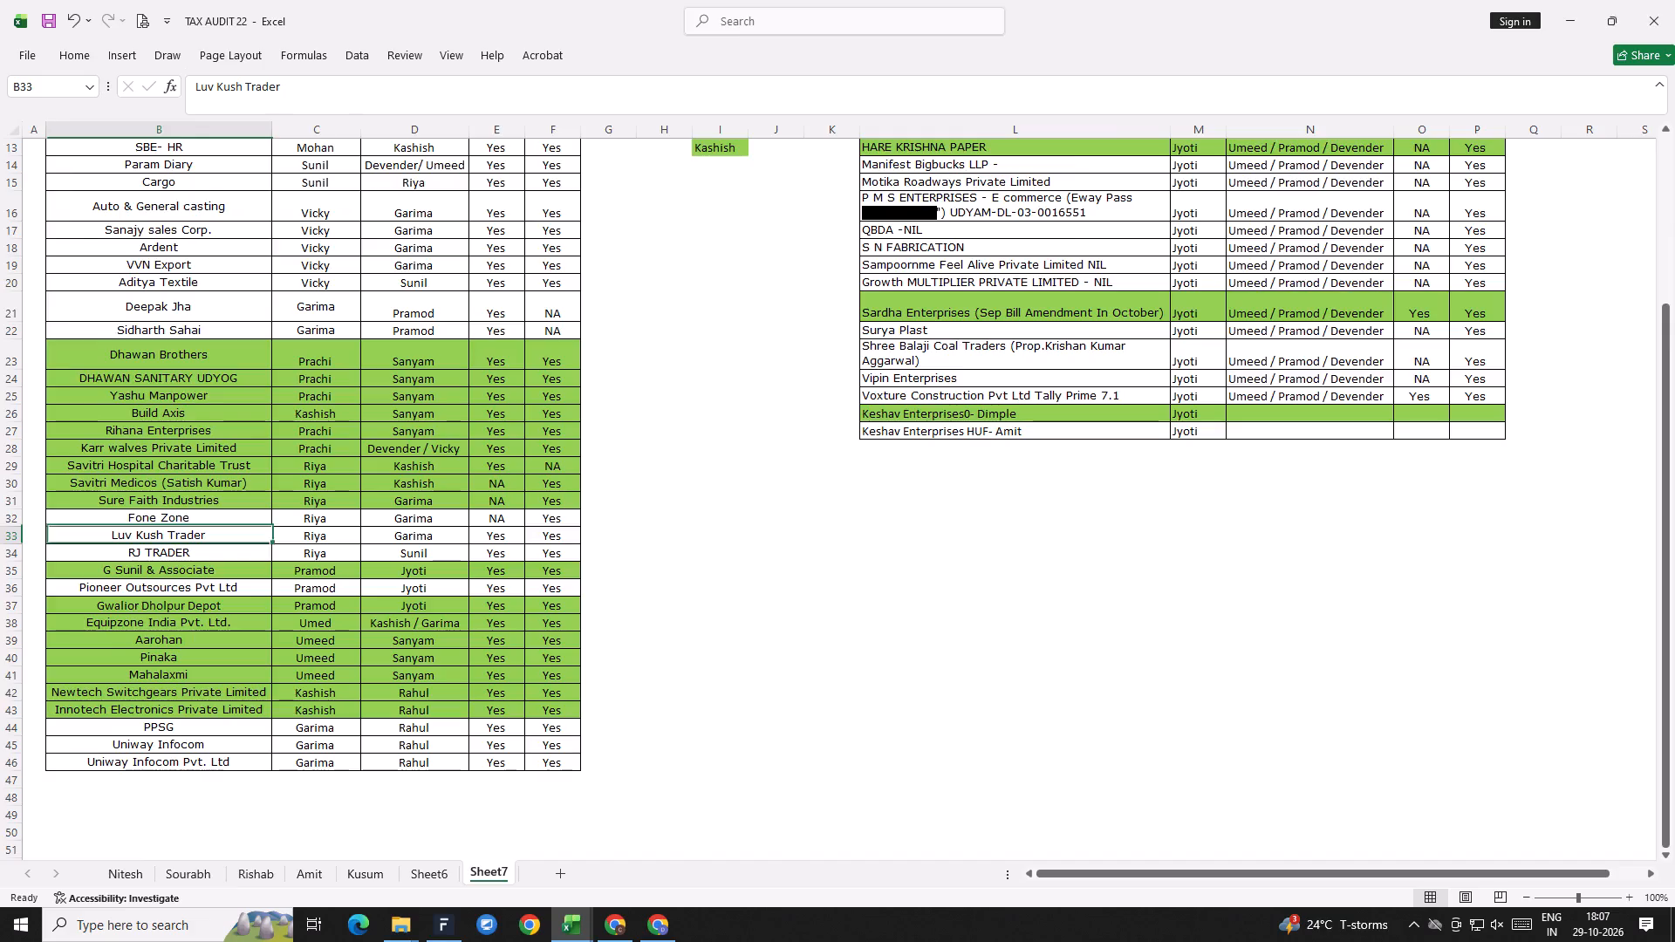
pyautogui.click(257, 860)
pyautogui.click(471, 864)
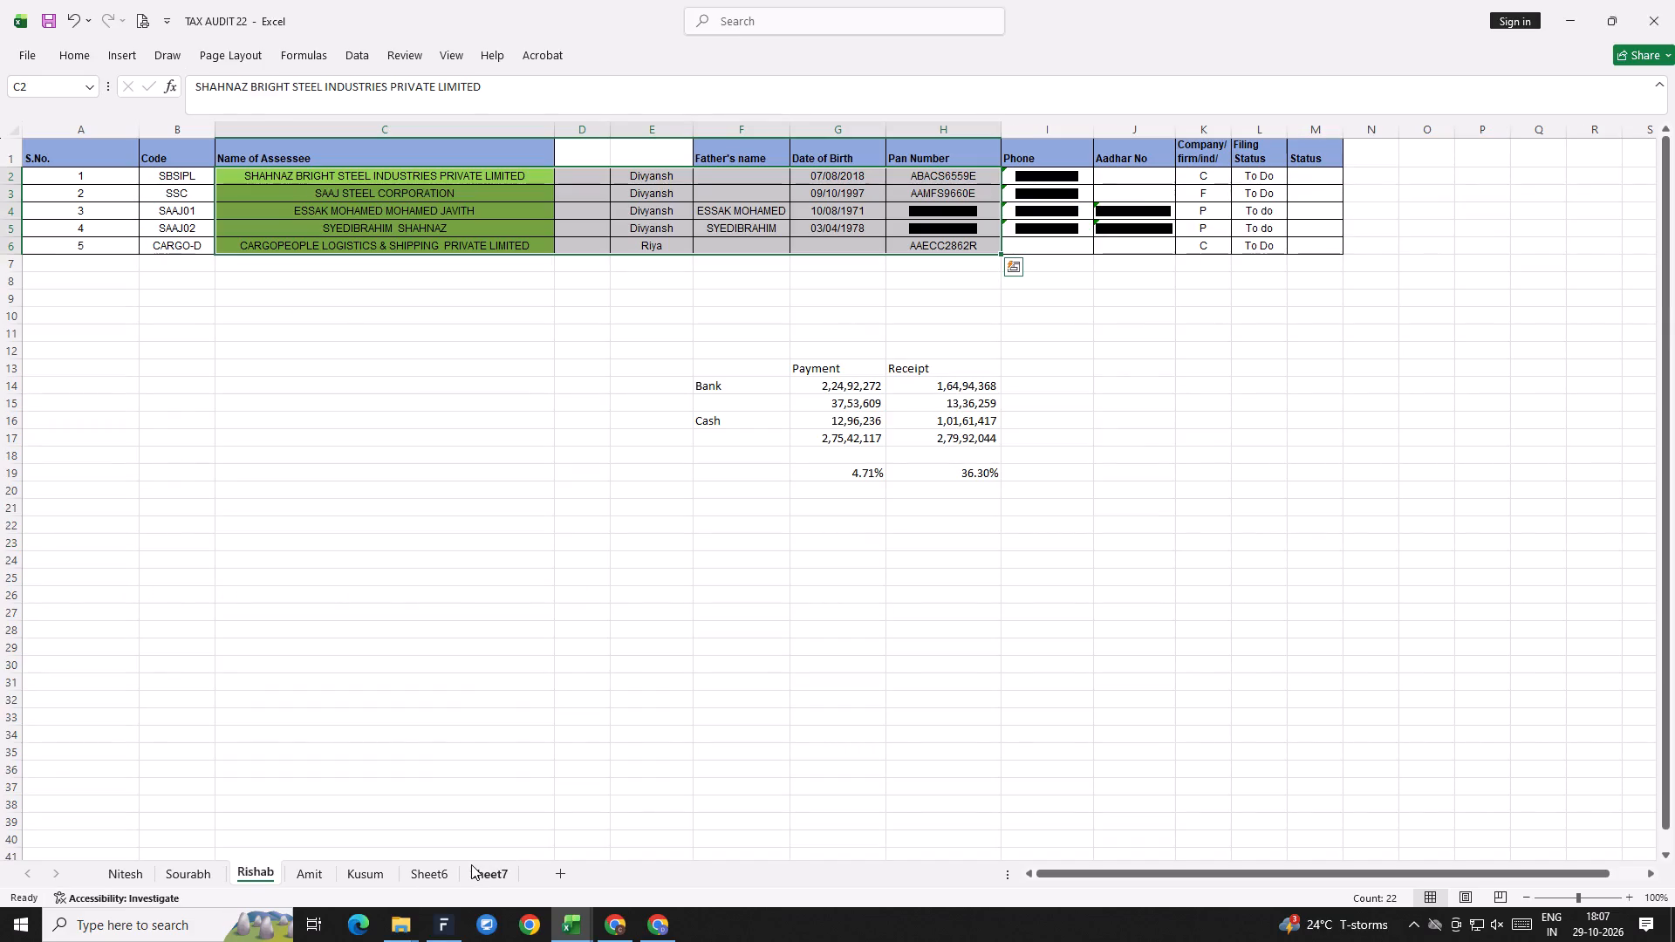
pyautogui.scroll(8, 374, 579)
# Review the client rows from Yashu Iron Private Limited to Cargo on Sheet7 for clients without highlighting.
pyautogui.click(214, 292)
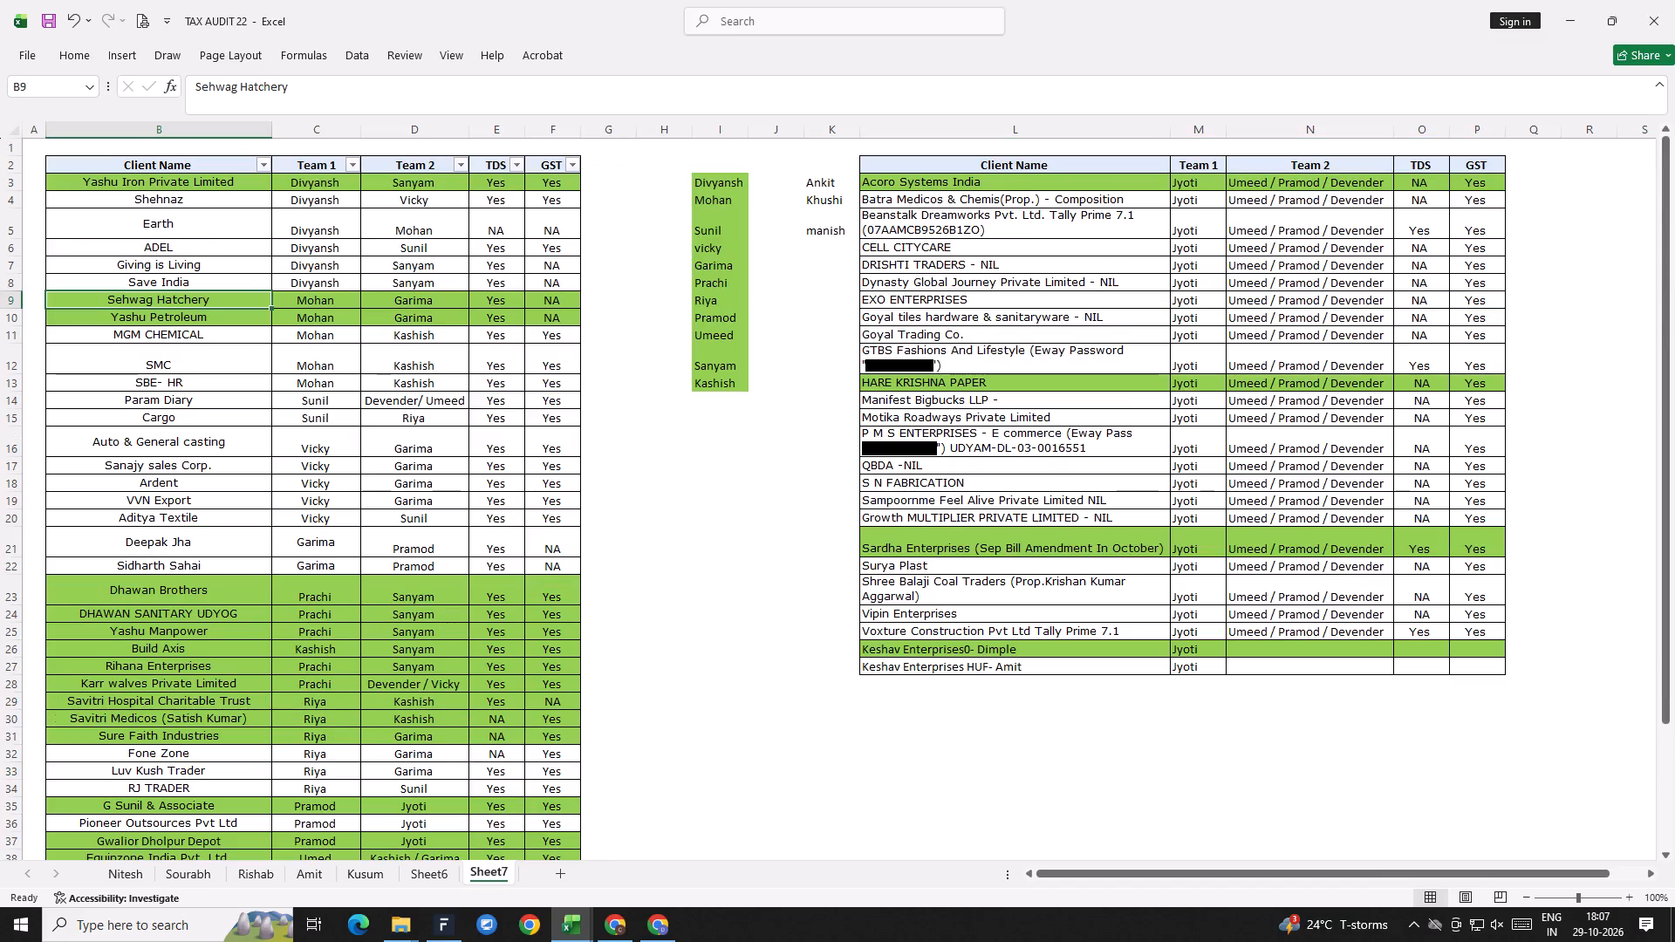
pyautogui.press('Up')
pyautogui.press('Up')
pyautogui.press('Up')
pyautogui.press('Up')
pyautogui.press('Up')
pyautogui.press('Up')
pyautogui.press('Down')
pyautogui.press('Down')
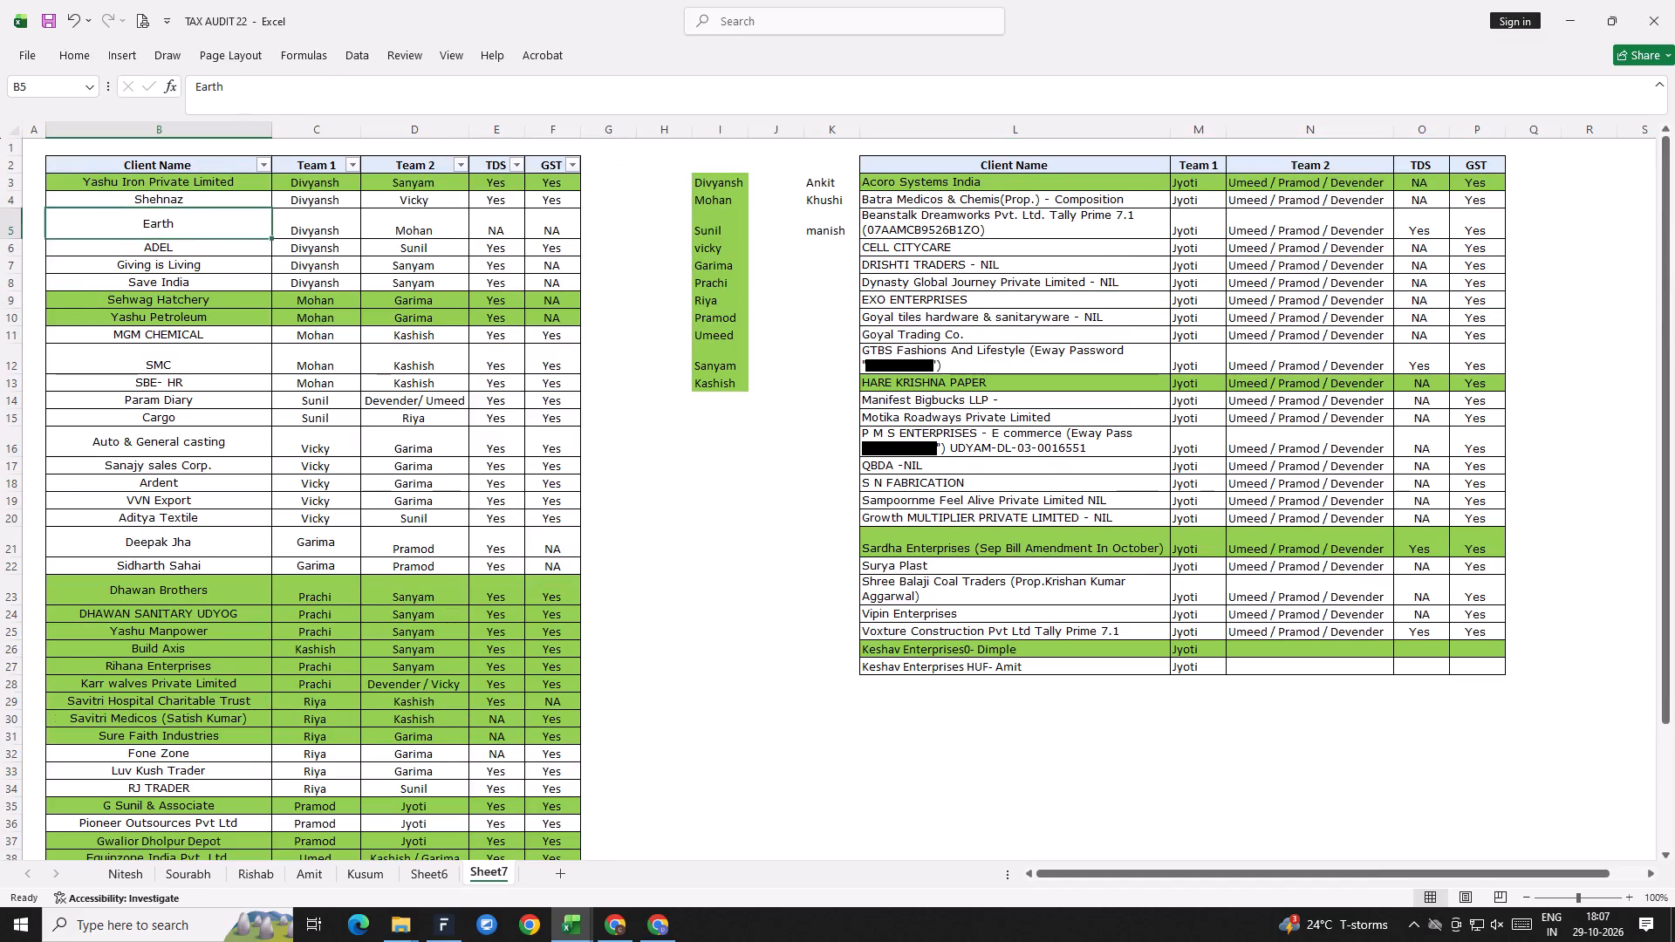
pyautogui.press('Down')
pyautogui.press('Down')
pyautogui.press('Down')
pyautogui.press('Down')
pyautogui.press('Down')
pyautogui.press('Down')
pyautogui.press('Down')
pyautogui.press('Down')
pyautogui.press('Down')
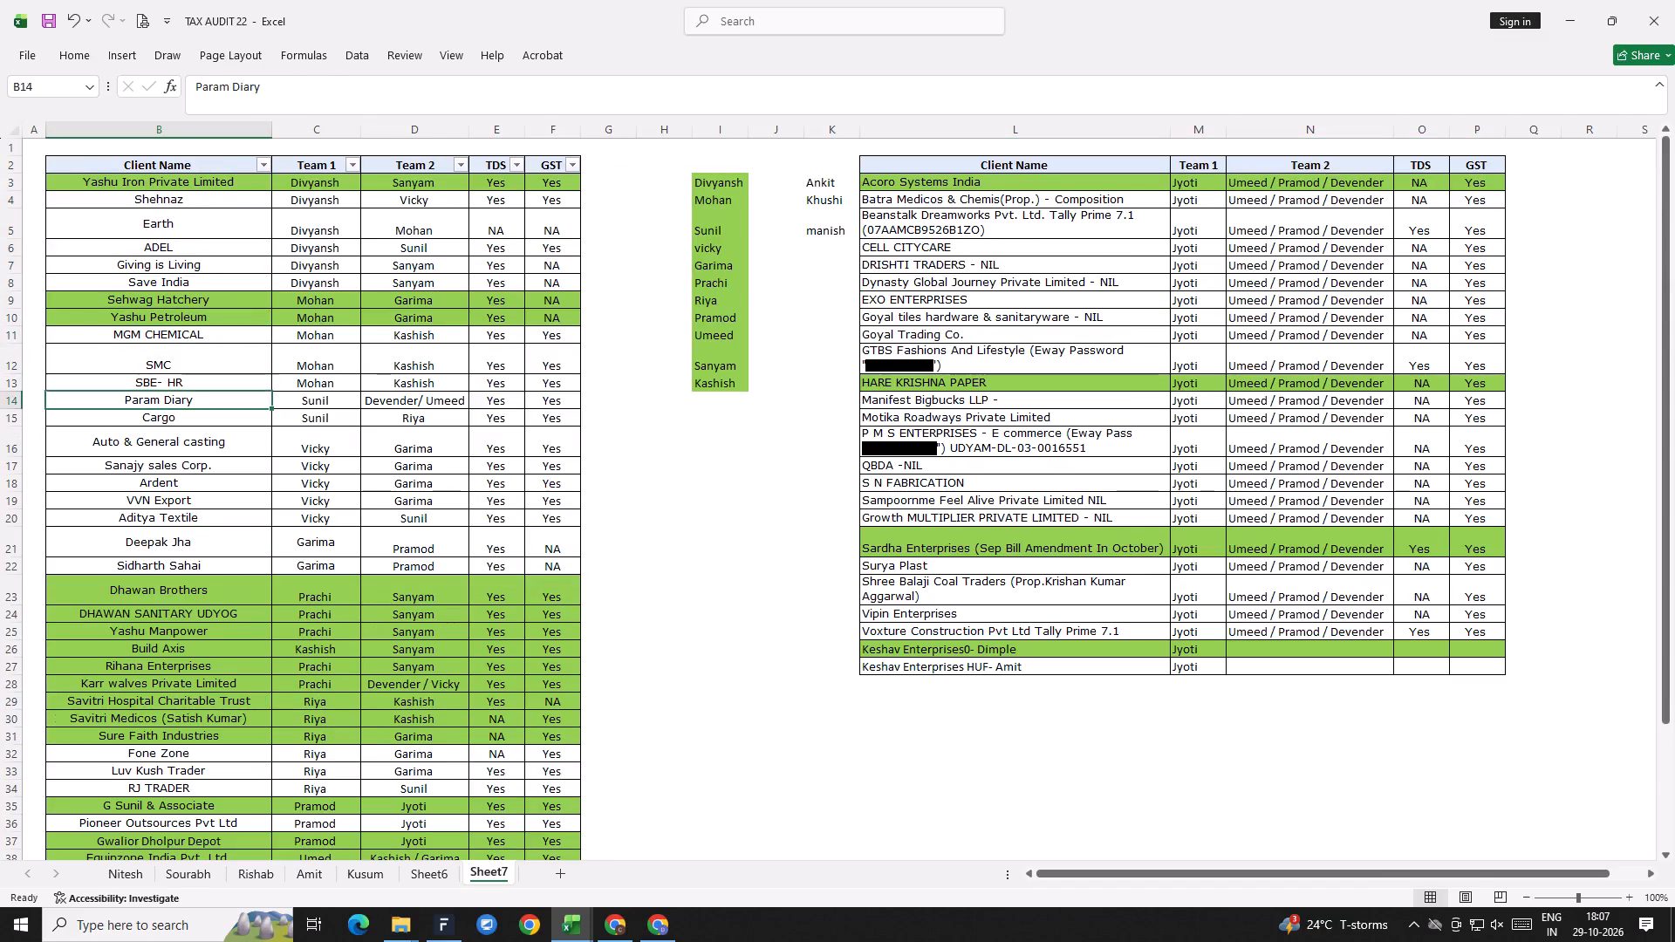
pyautogui.press('Down')
pyautogui.press('Up')
pyautogui.press('Up')
pyautogui.press('Up')
pyautogui.press('Up')
pyautogui.press('Up')
pyautogui.press('Up')
pyautogui.press('Up')
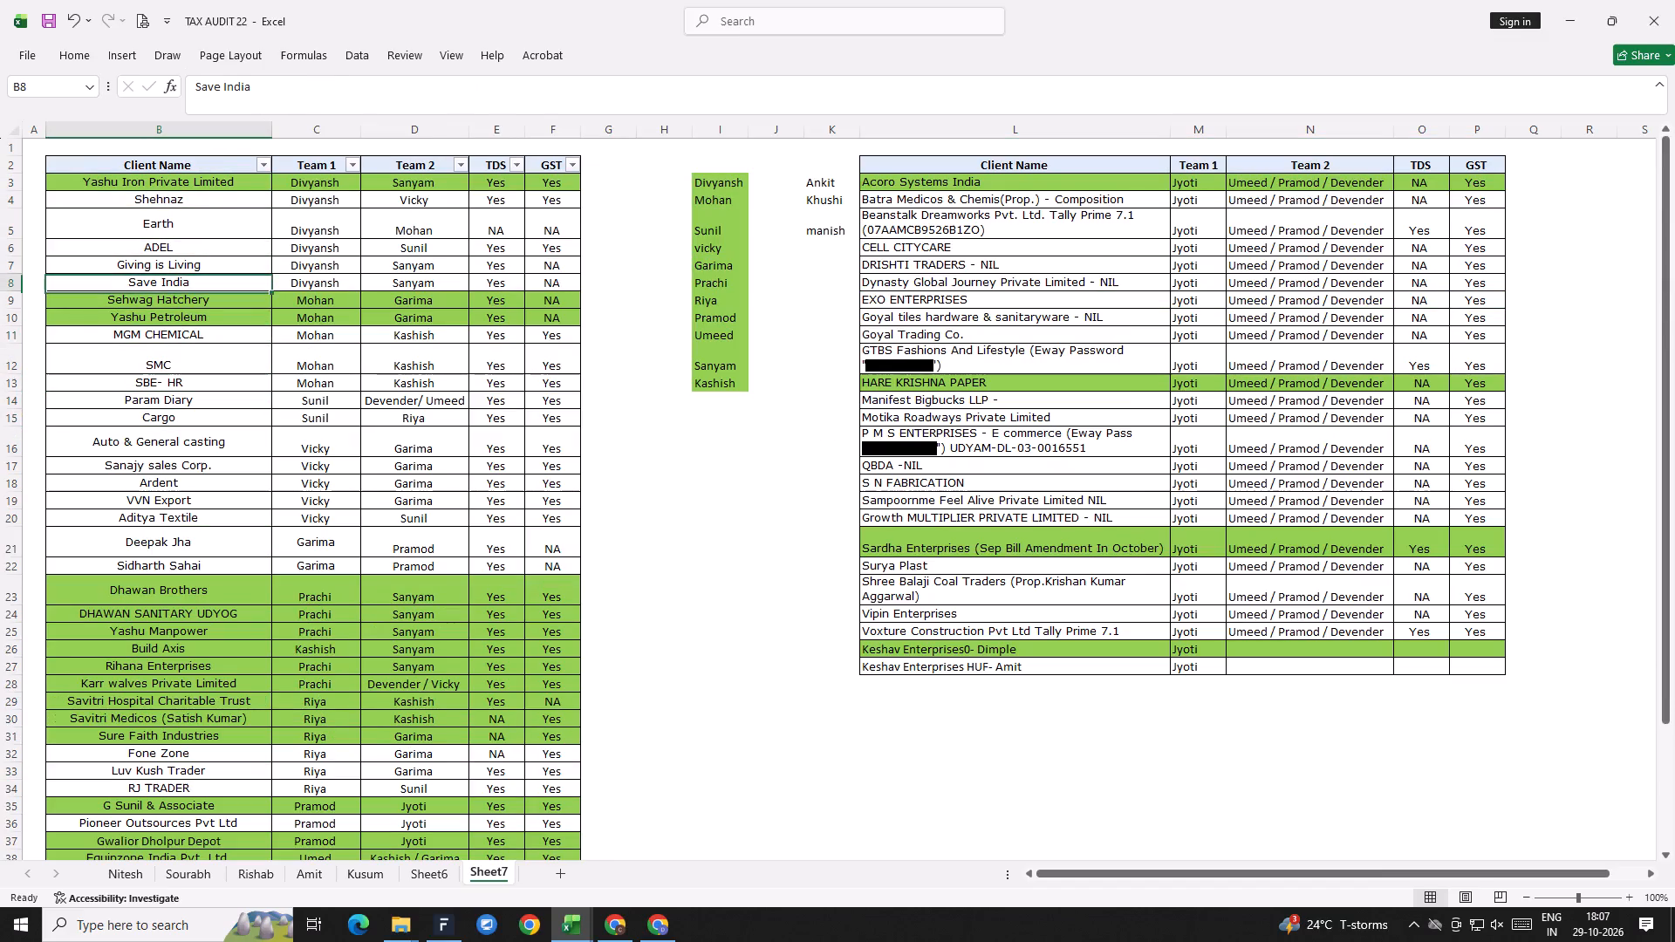
# Fill the MGM CHEMICAL, SMC and SBE- HR rows, from client name through GST, with the recently used pink.
pyautogui.press('Down')
pyautogui.press('Down')
pyautogui.press('Down')
pyautogui.press('Down')
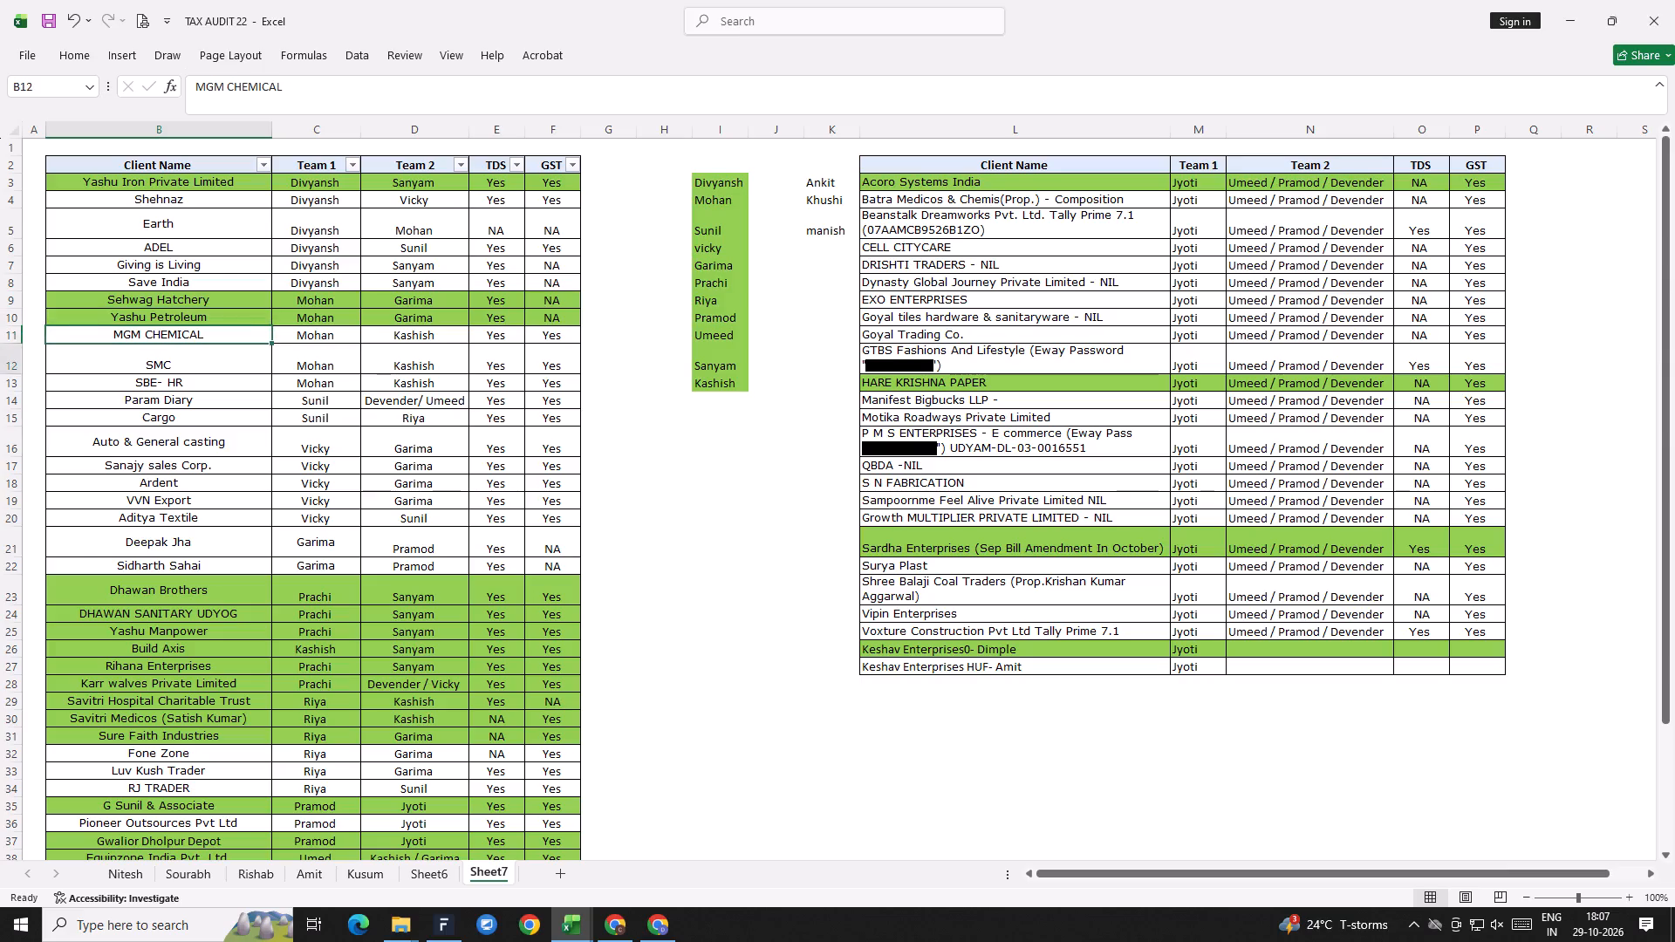
pyautogui.press('Down')
pyautogui.press('Up')
pyautogui.press('Up')
pyautogui.hotkey('shift', 'Down')
pyautogui.hotkey('shift', 'Down')
pyautogui.hotkey('shift', 'Right')
pyautogui.hotkey('shift', 'Right')
pyautogui.hotkey('shift', 'Right')
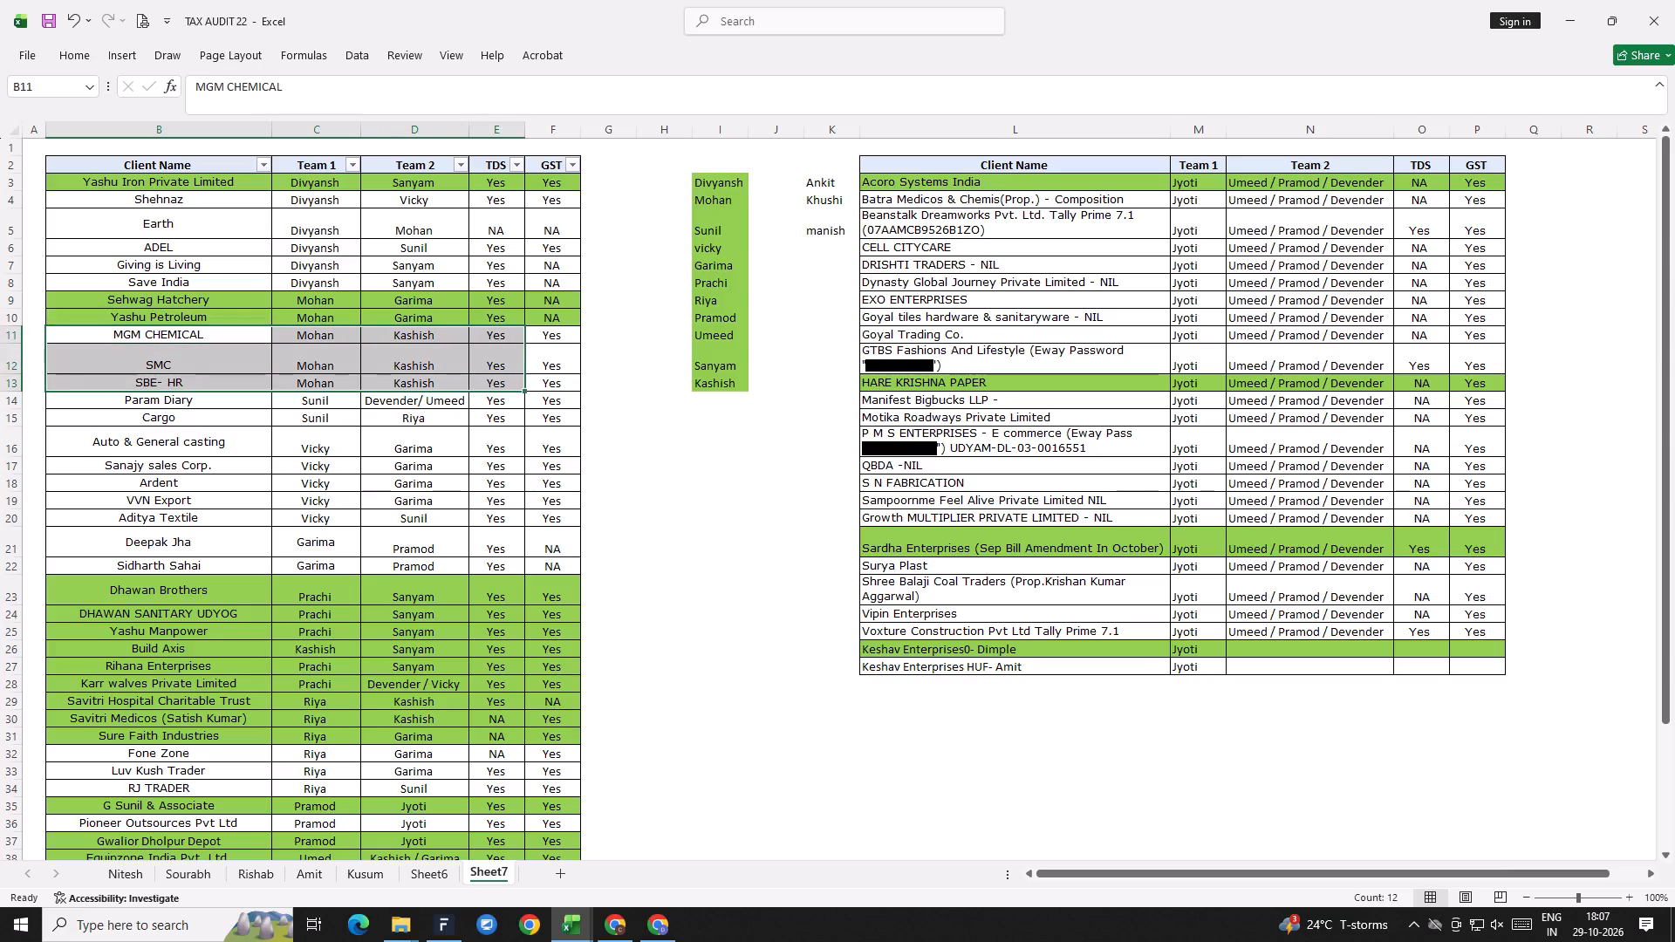
pyautogui.hotkey('shift', 'Right')
pyautogui.hotkey('alt', 'h')
pyautogui.hotkey('alt', 'h')
pyautogui.press('Down')
pyautogui.press('Down')
pyautogui.press('Down')
pyautogui.press('Down')
pyautogui.press('Down')
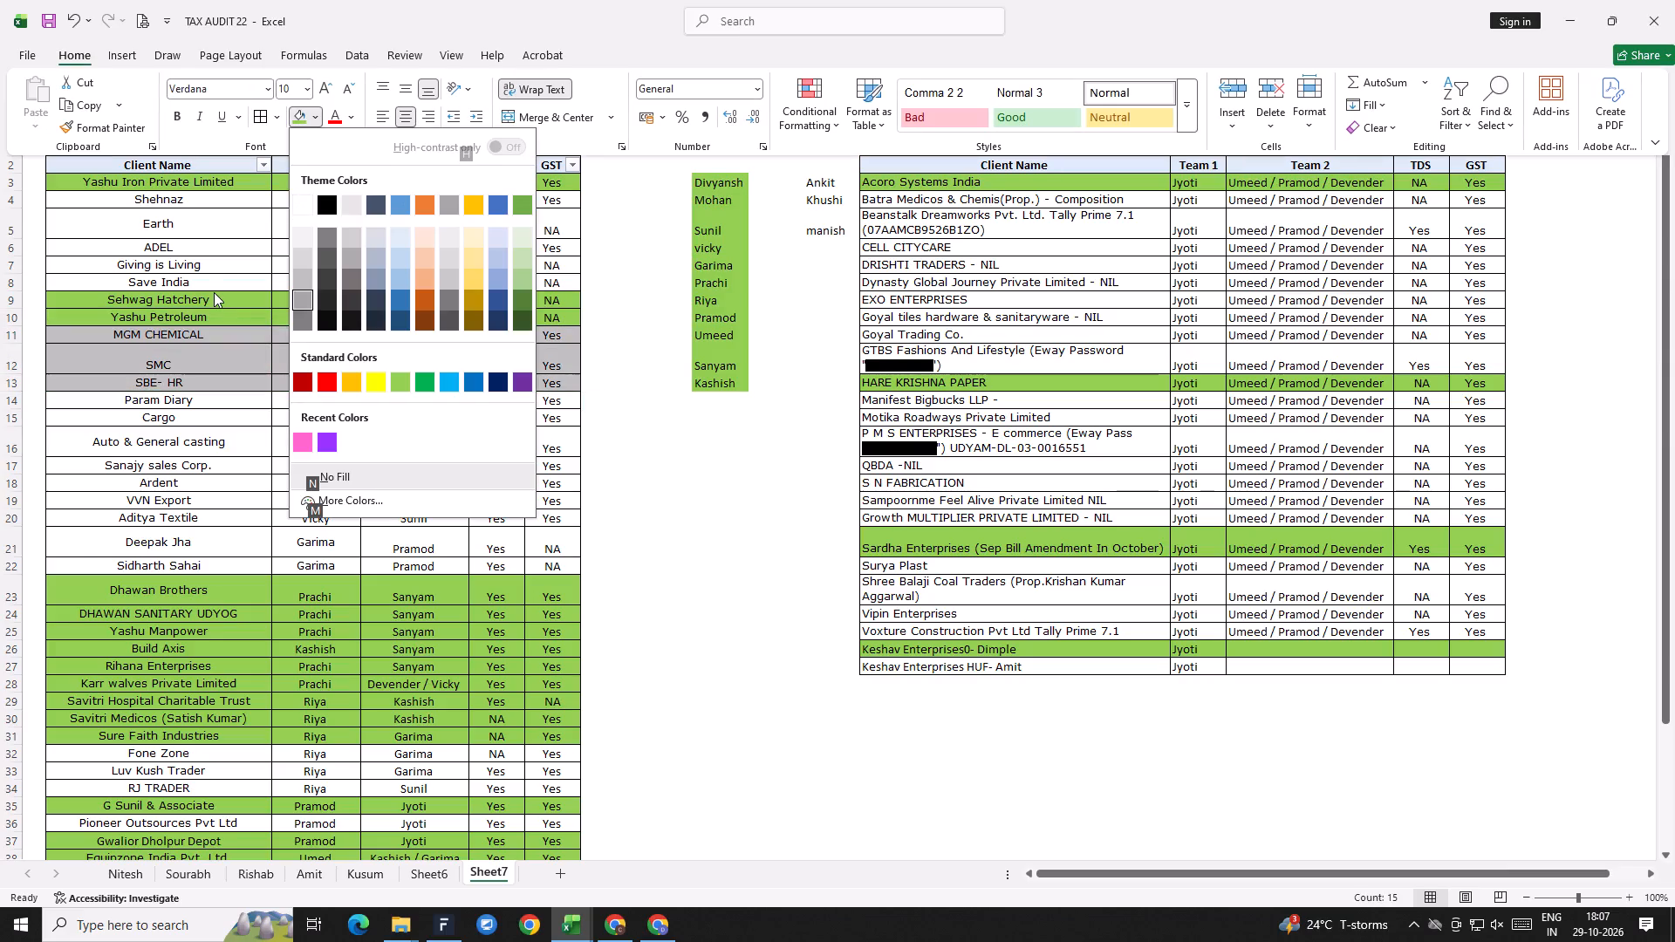
pyautogui.press('Down')
pyautogui.press('Down')
pyautogui.press('Return')
# Apply the same pink fill to the two Garima/Pramod client rows directly above Dhawan Brothers, through the GST column.
pyautogui.press('Down')
pyautogui.press('Down')
pyautogui.press('Down')
pyautogui.press('Down')
pyautogui.press('Down')
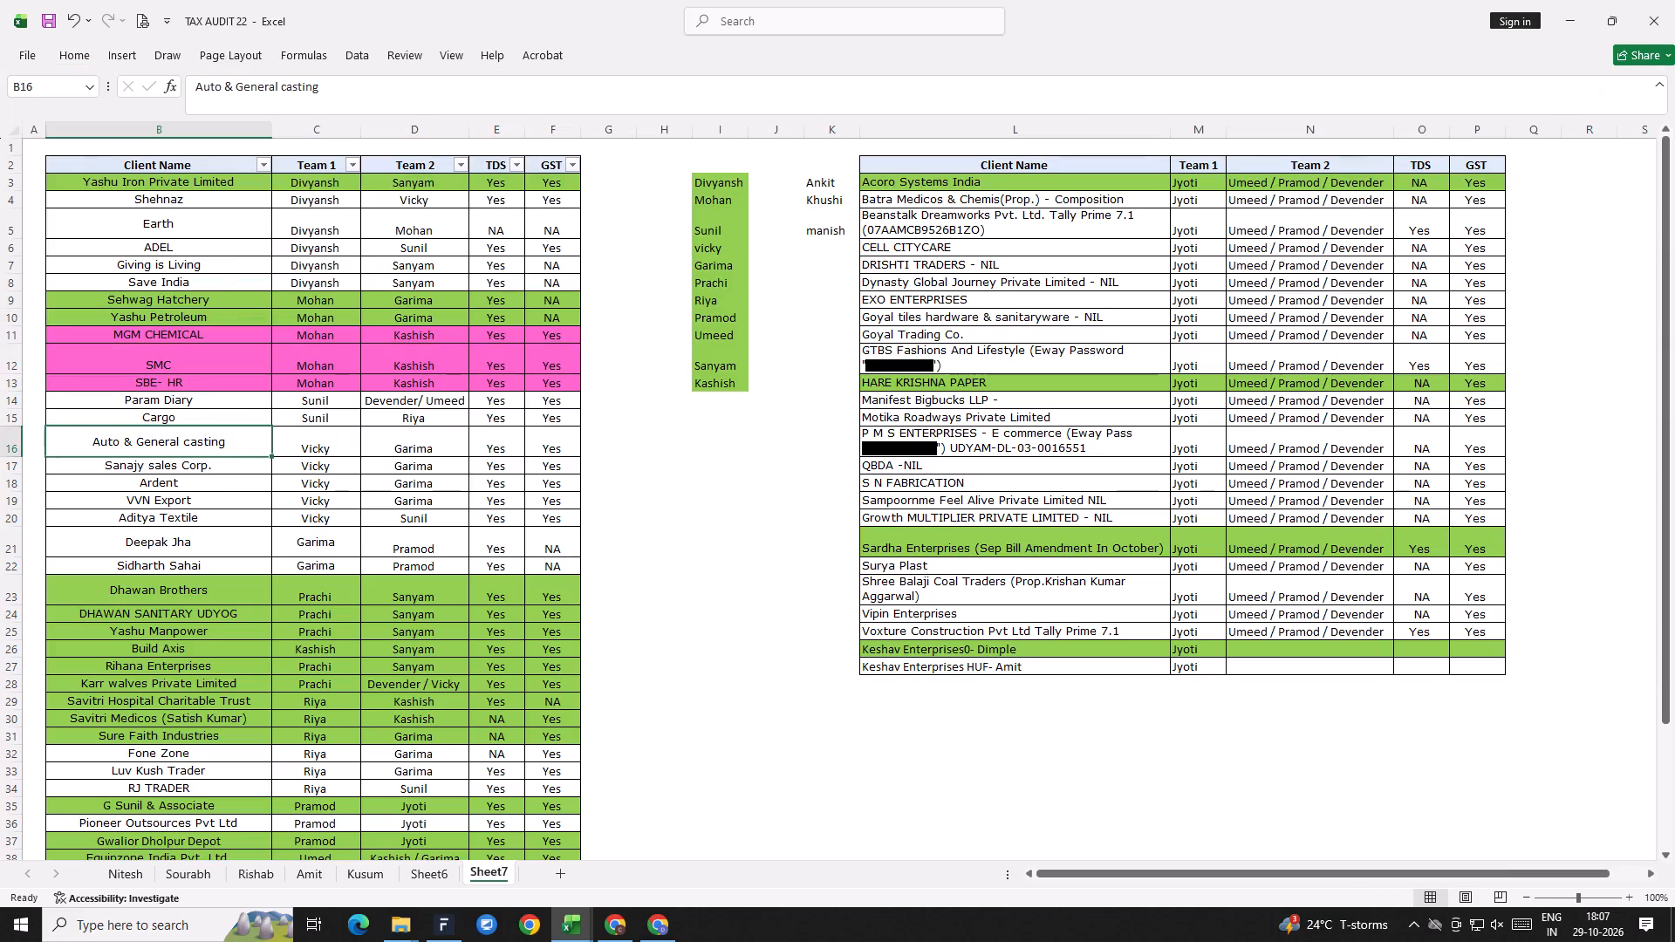
pyautogui.press('Down')
pyautogui.press('Down')
pyautogui.press('Down')
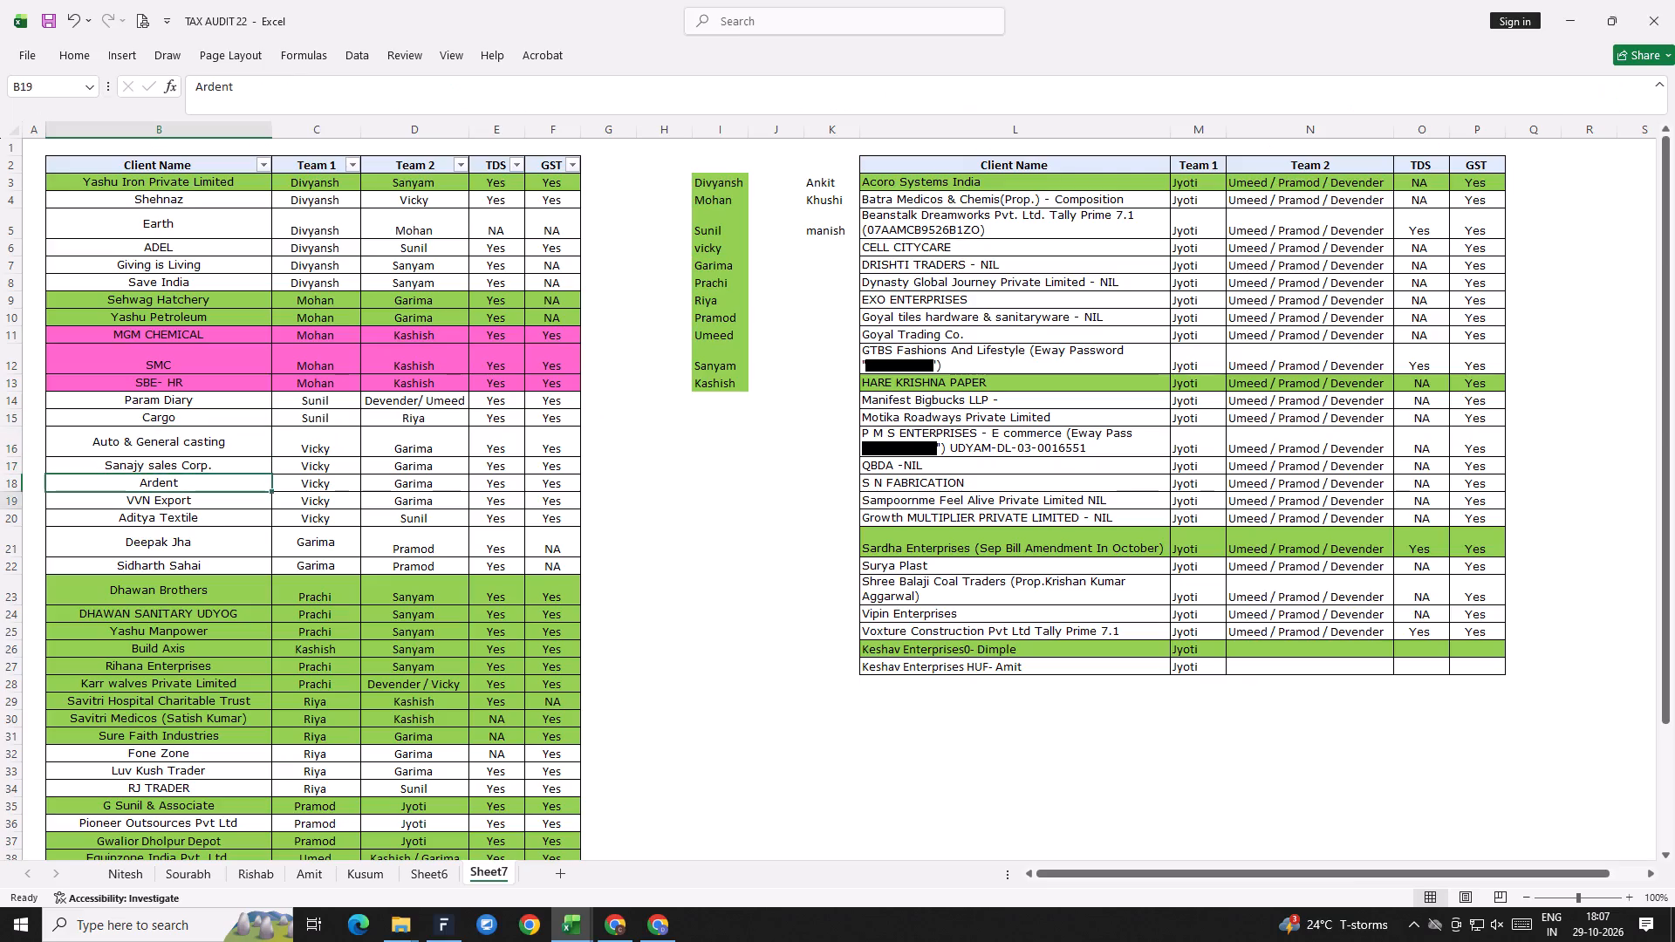
pyautogui.press('Down')
pyautogui.press('Down')
pyautogui.hotkey('shift', 'Down')
pyautogui.hotkey('shift', 'Right')
pyautogui.hotkey('shift', 'Right')
pyautogui.hotkey('shift', 'Right')
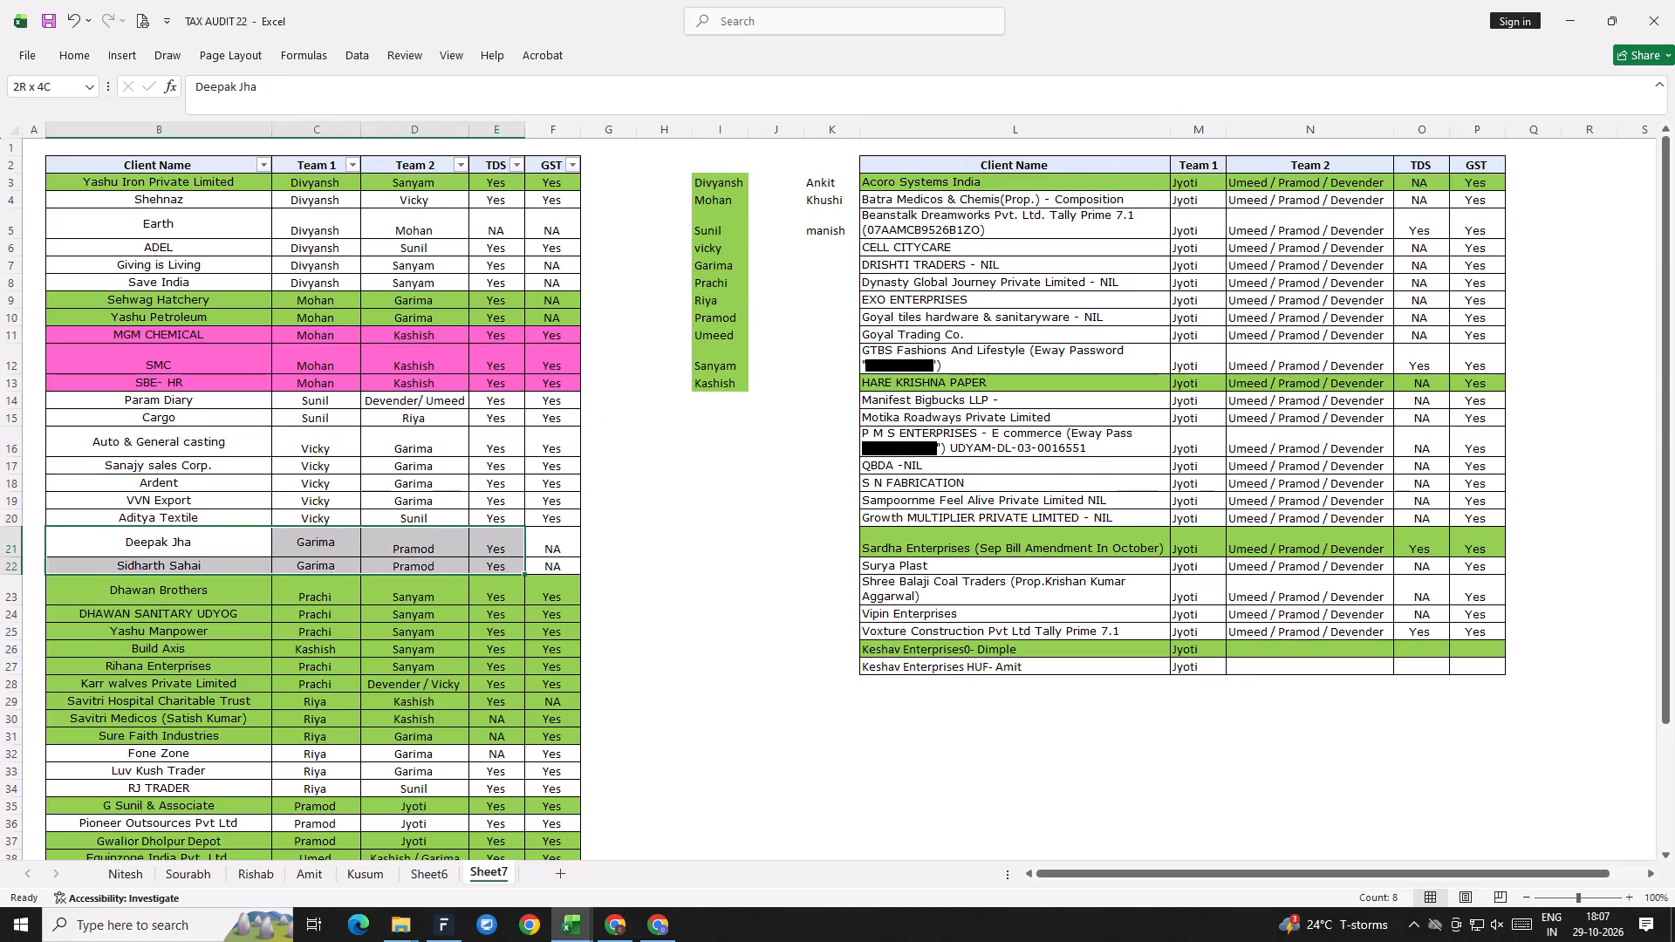
pyautogui.hotkey('shift', 'Right')
pyautogui.press('F4')
# Apply the same pink fill to the Fone Zone and Luv Kush Trader rows, from client name through GST.
pyautogui.press('Down')
pyautogui.press('Down')
pyautogui.press('Down')
pyautogui.press('Down')
pyautogui.press('Down')
pyautogui.press('Down')
pyautogui.press('Down')
pyautogui.press('Down')
pyautogui.press('Down')
pyautogui.press('Down')
pyautogui.press('Down')
pyautogui.press('Down')
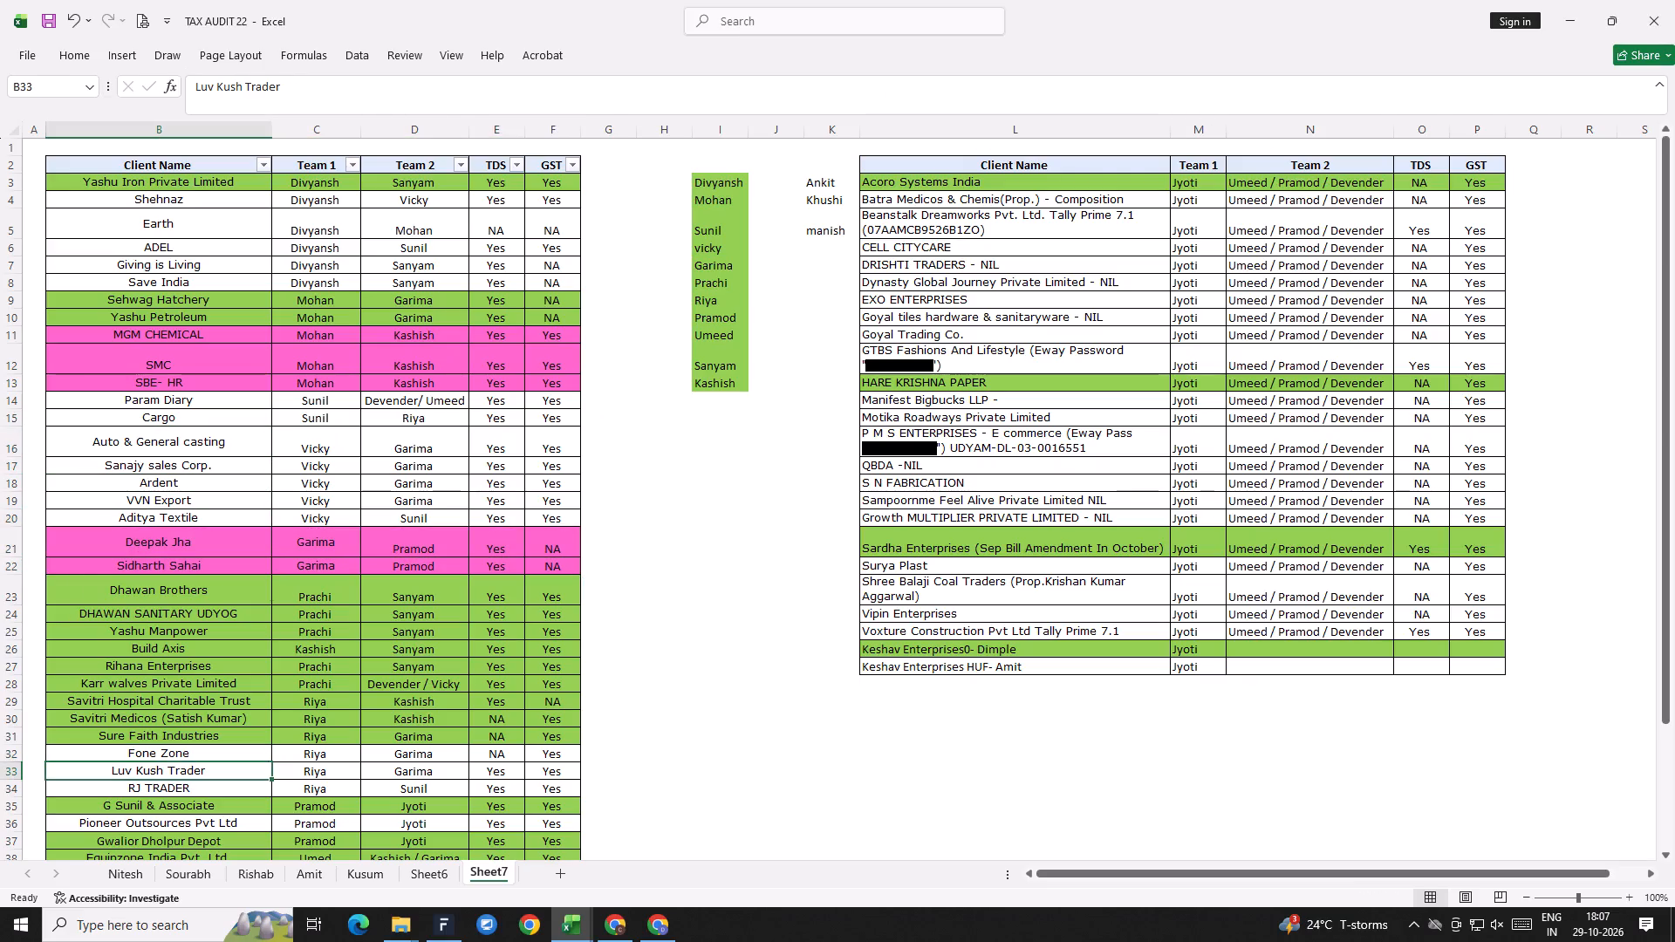
pyautogui.press('Up')
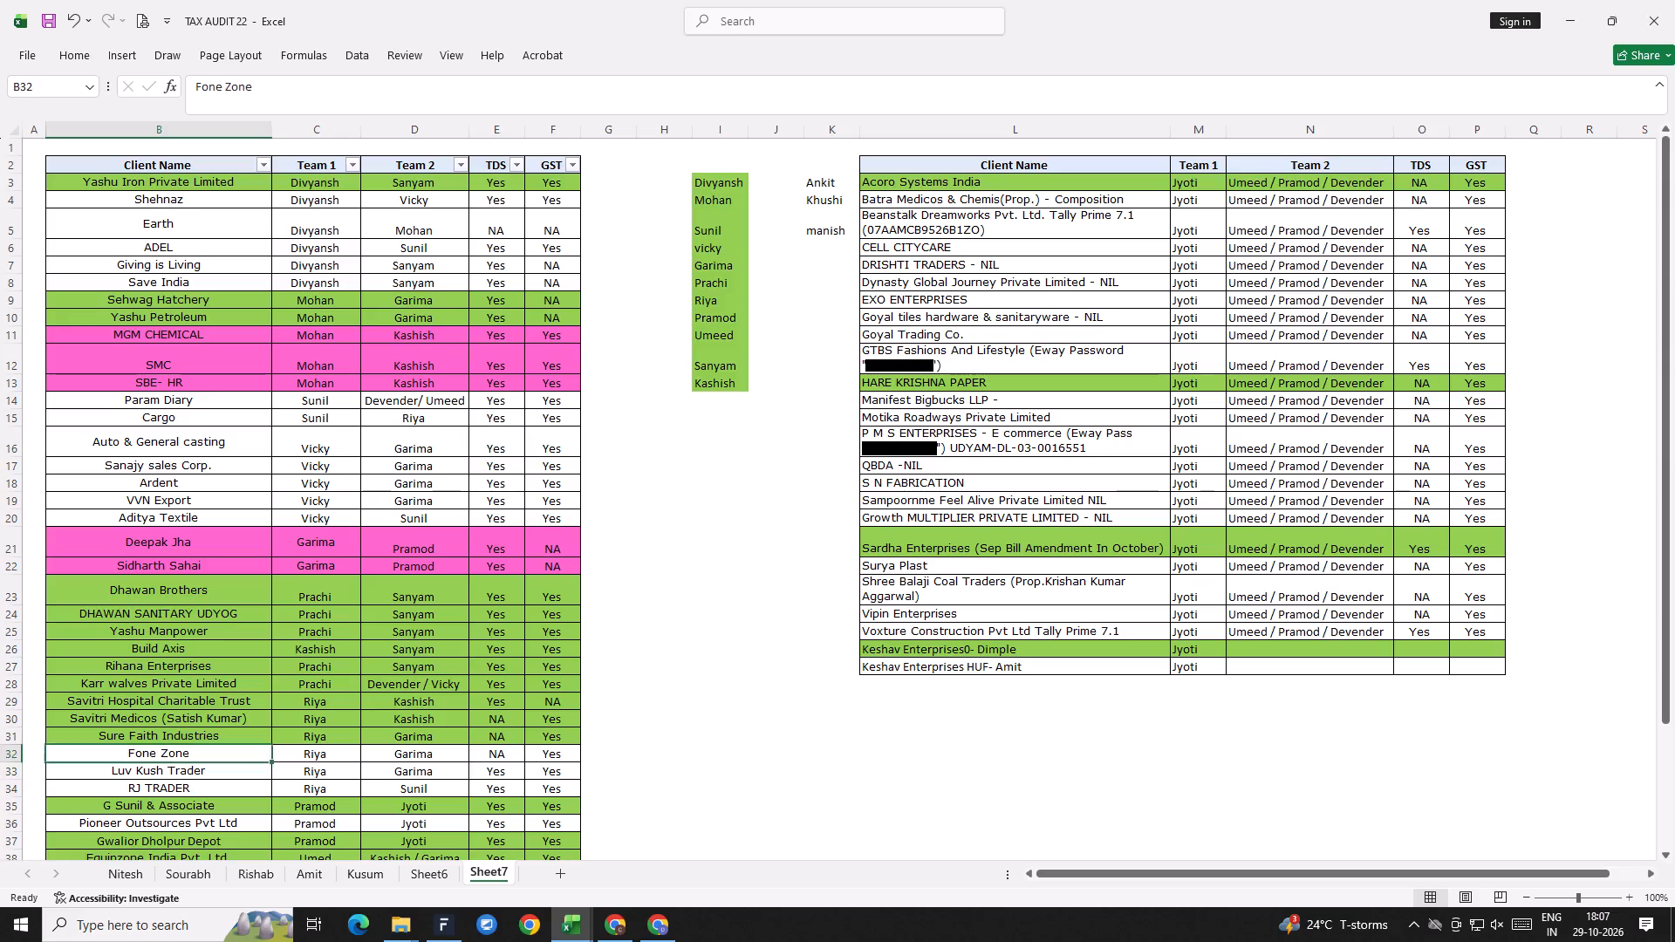
pyautogui.press('Down')
pyautogui.press('Up')
pyautogui.hotkey('shift', 'Down')
pyautogui.hotkey('shift', 'Down')
pyautogui.hotkey('shift', 'Down')
pyautogui.hotkey('shift', 'Up')
pyautogui.hotkey('shift', 'Up')
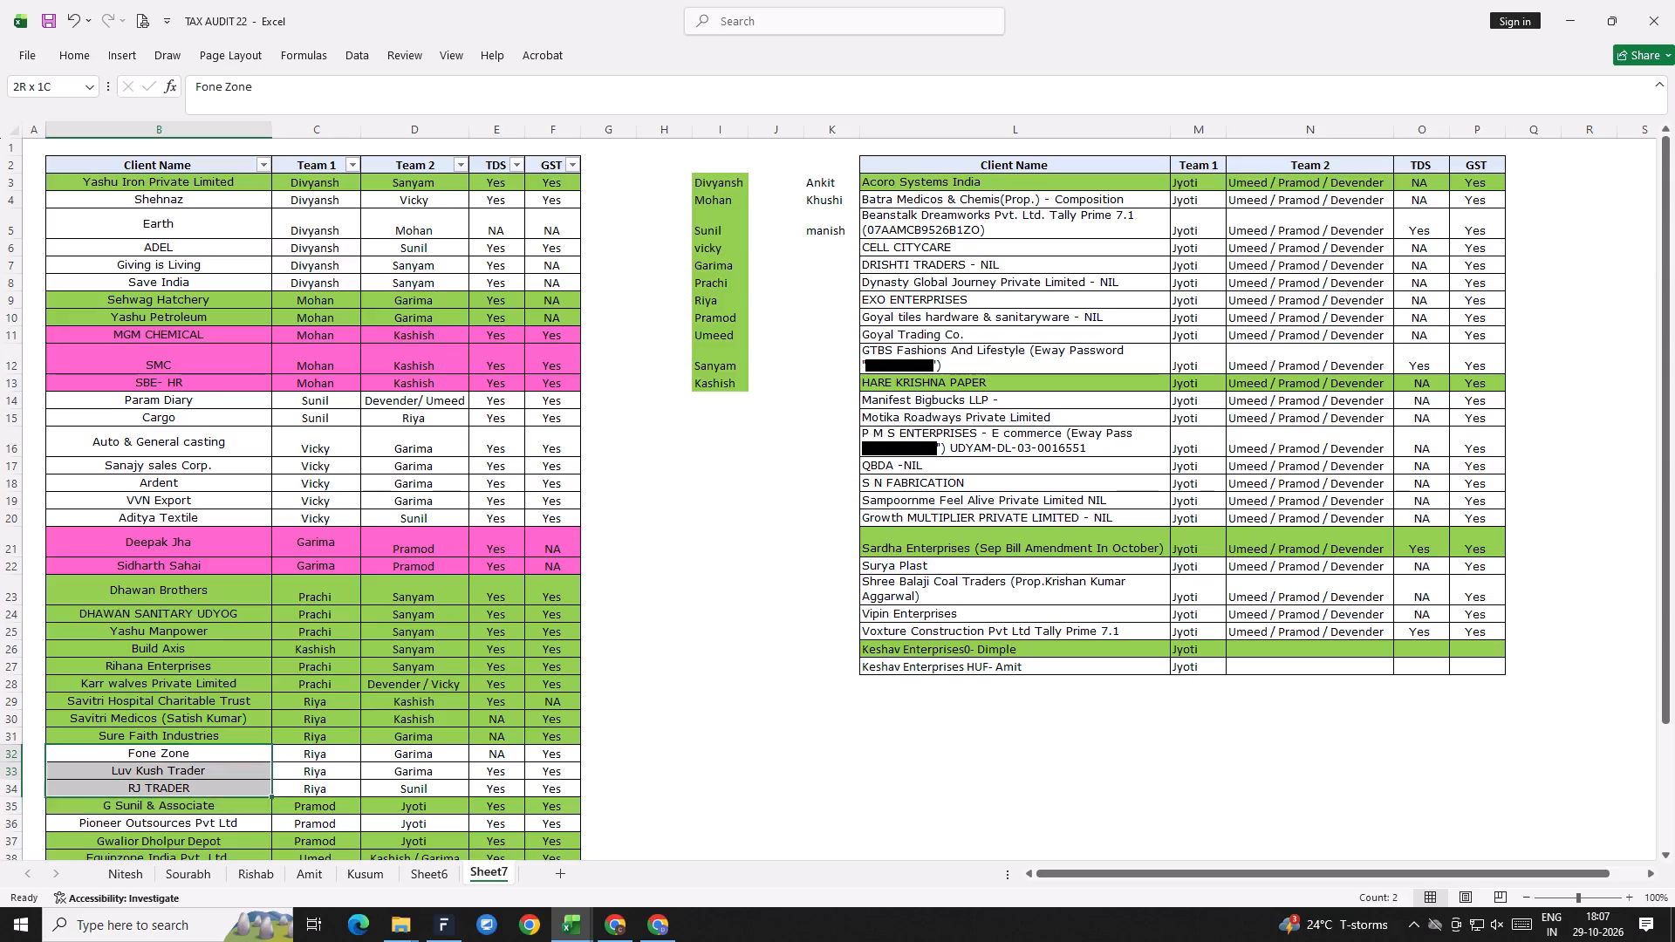
pyautogui.hotkey('shift', 'Right')
pyautogui.hotkey('shift', 'Right')
pyautogui.hotkey('shift', 'Right')
pyautogui.hotkey('shift', 'Right')
pyautogui.press('F4')
# Apply the same pink fill to the Pioneer Outsources Pvt Ltd row, from client name through GST.
pyautogui.press('Down')
pyautogui.press('Down')
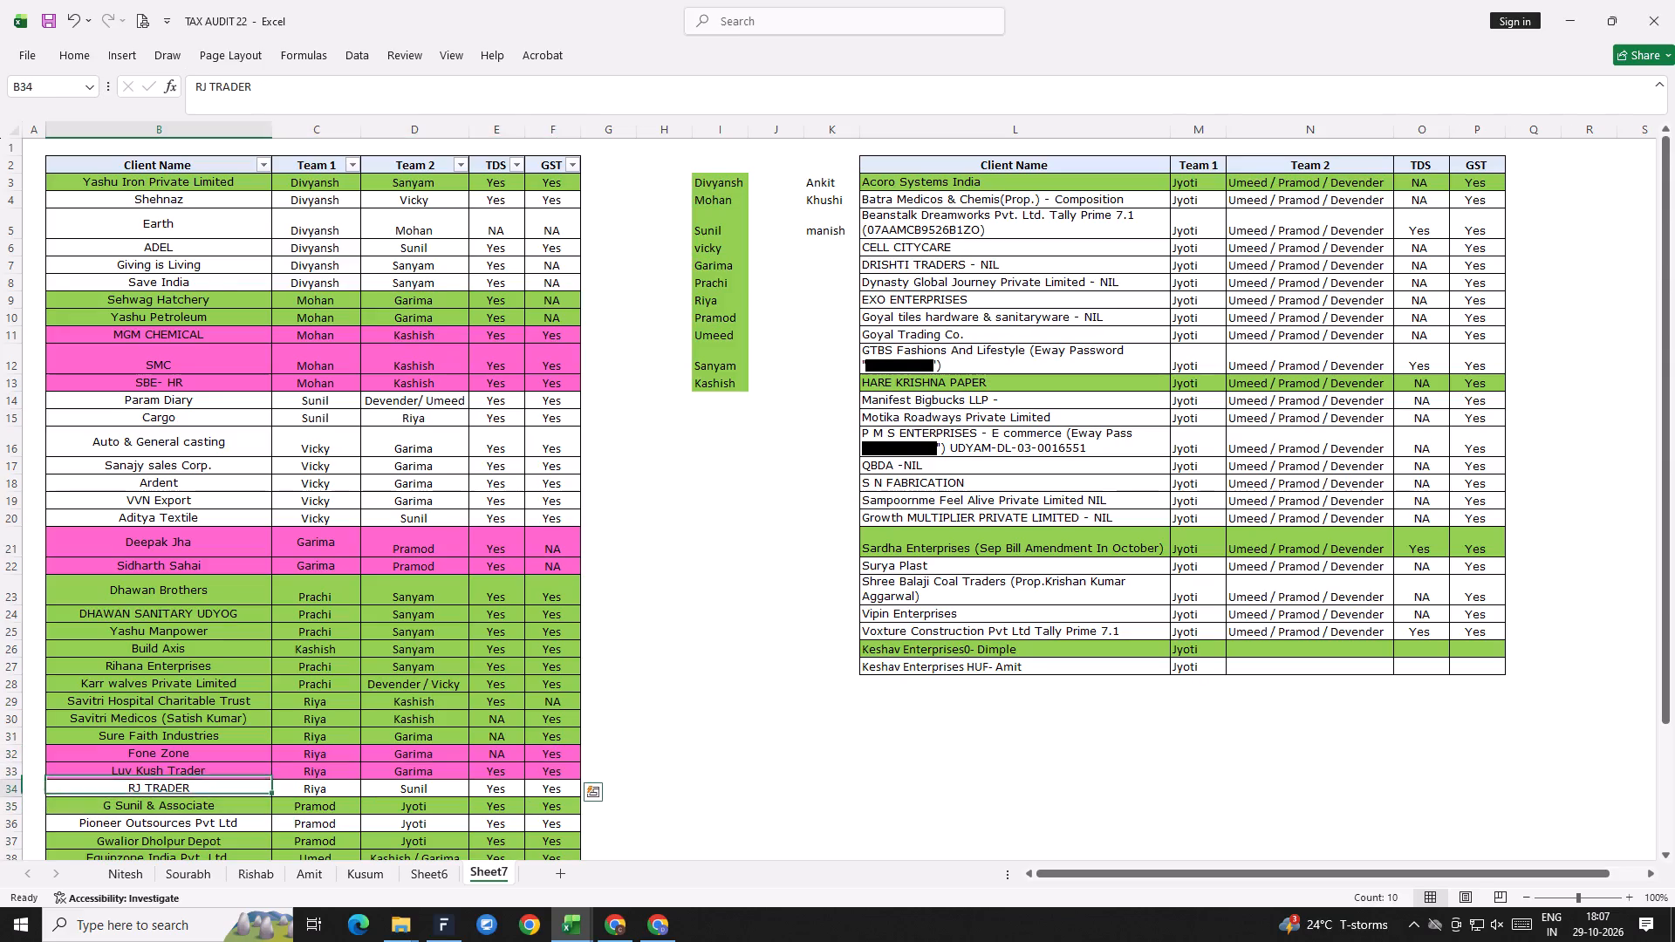
pyautogui.press('Down')
pyautogui.press('Down')
pyautogui.press('Down')
pyautogui.press('Down')
pyautogui.press('Up')
pyautogui.press('Up')
pyautogui.hotkey('shift', 'Right')
pyautogui.hotkey('shift', 'Right')
pyautogui.hotkey('shift', 'Right')
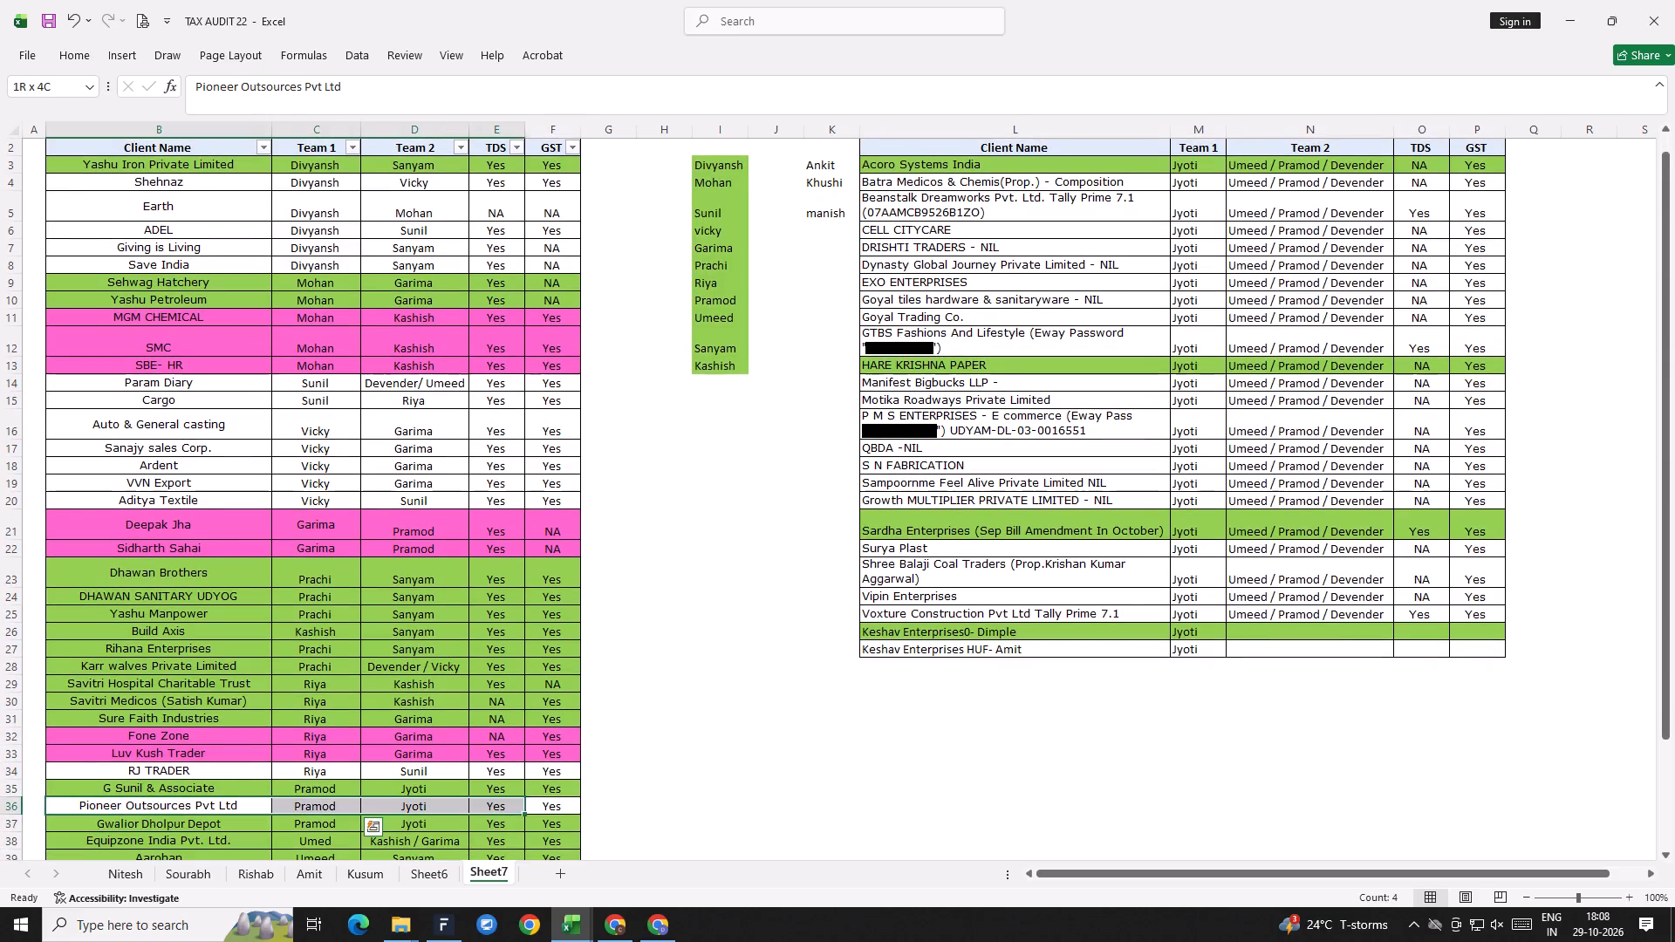
pyautogui.hotkey('shift', 'Right')
pyautogui.press('F4')
# Check the remaining rows down to the end of the client list and return to its top.
pyautogui.press('Down')
pyautogui.press('Down')
pyautogui.press('Down')
pyautogui.press('Down')
pyautogui.press('Down')
pyautogui.press('Down')
pyautogui.press('Down')
pyautogui.press('Down')
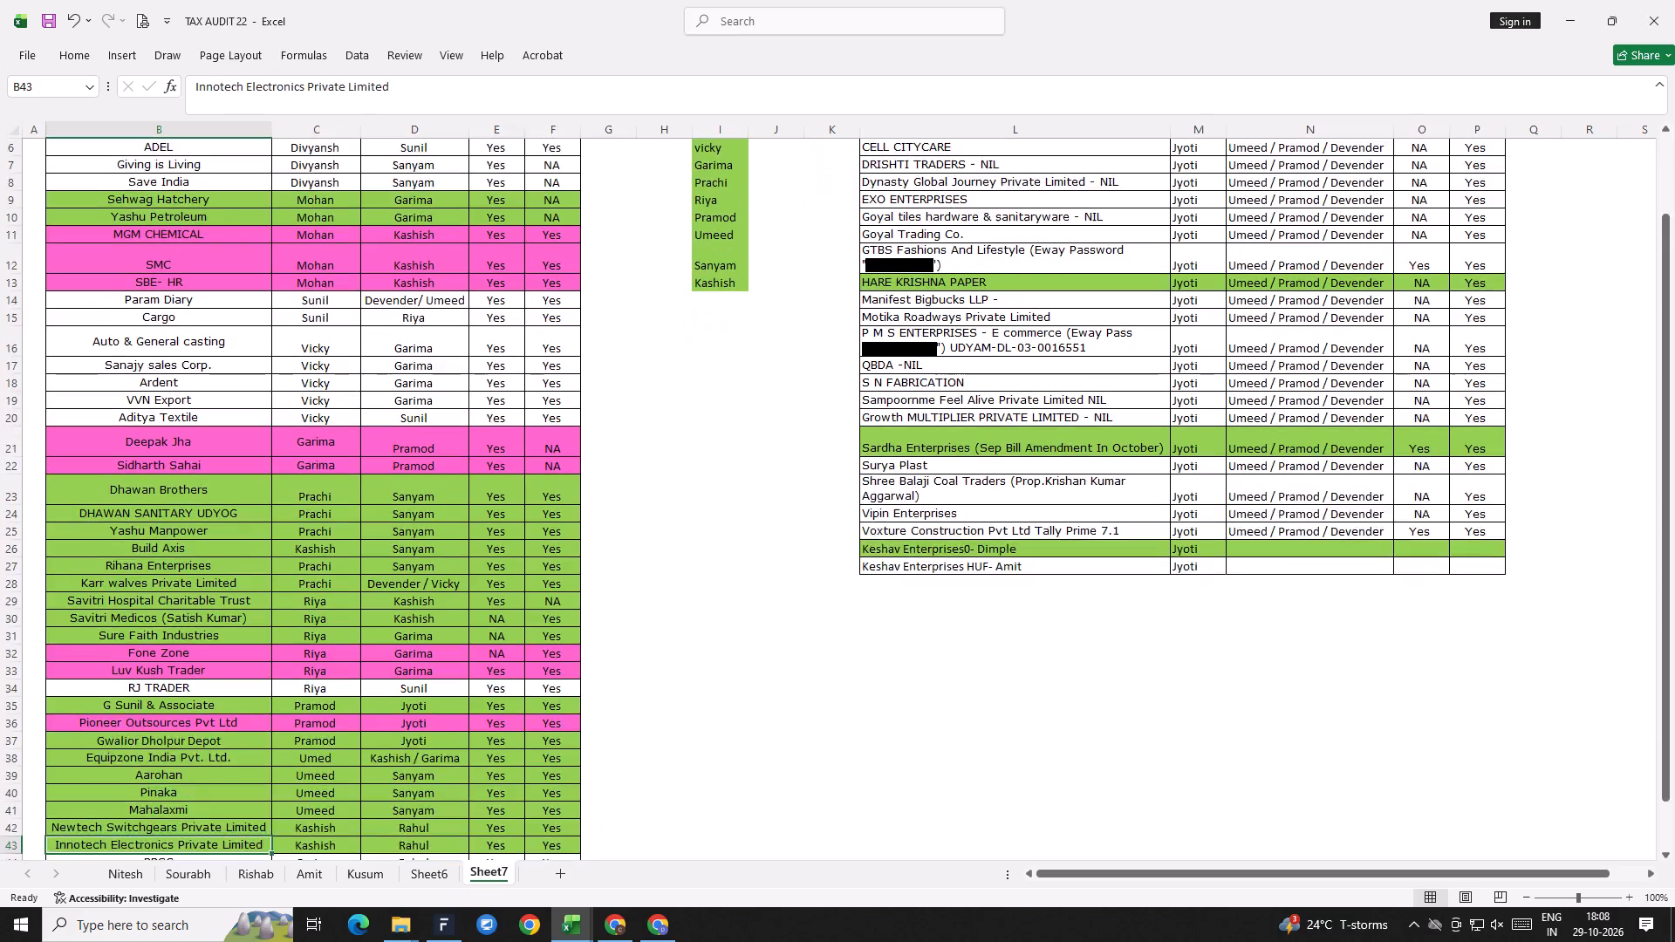
pyautogui.press('Down')
pyautogui.press('Down')
pyautogui.press('Down')
pyautogui.press('Up')
pyautogui.press('Up')
pyautogui.press('pageup')
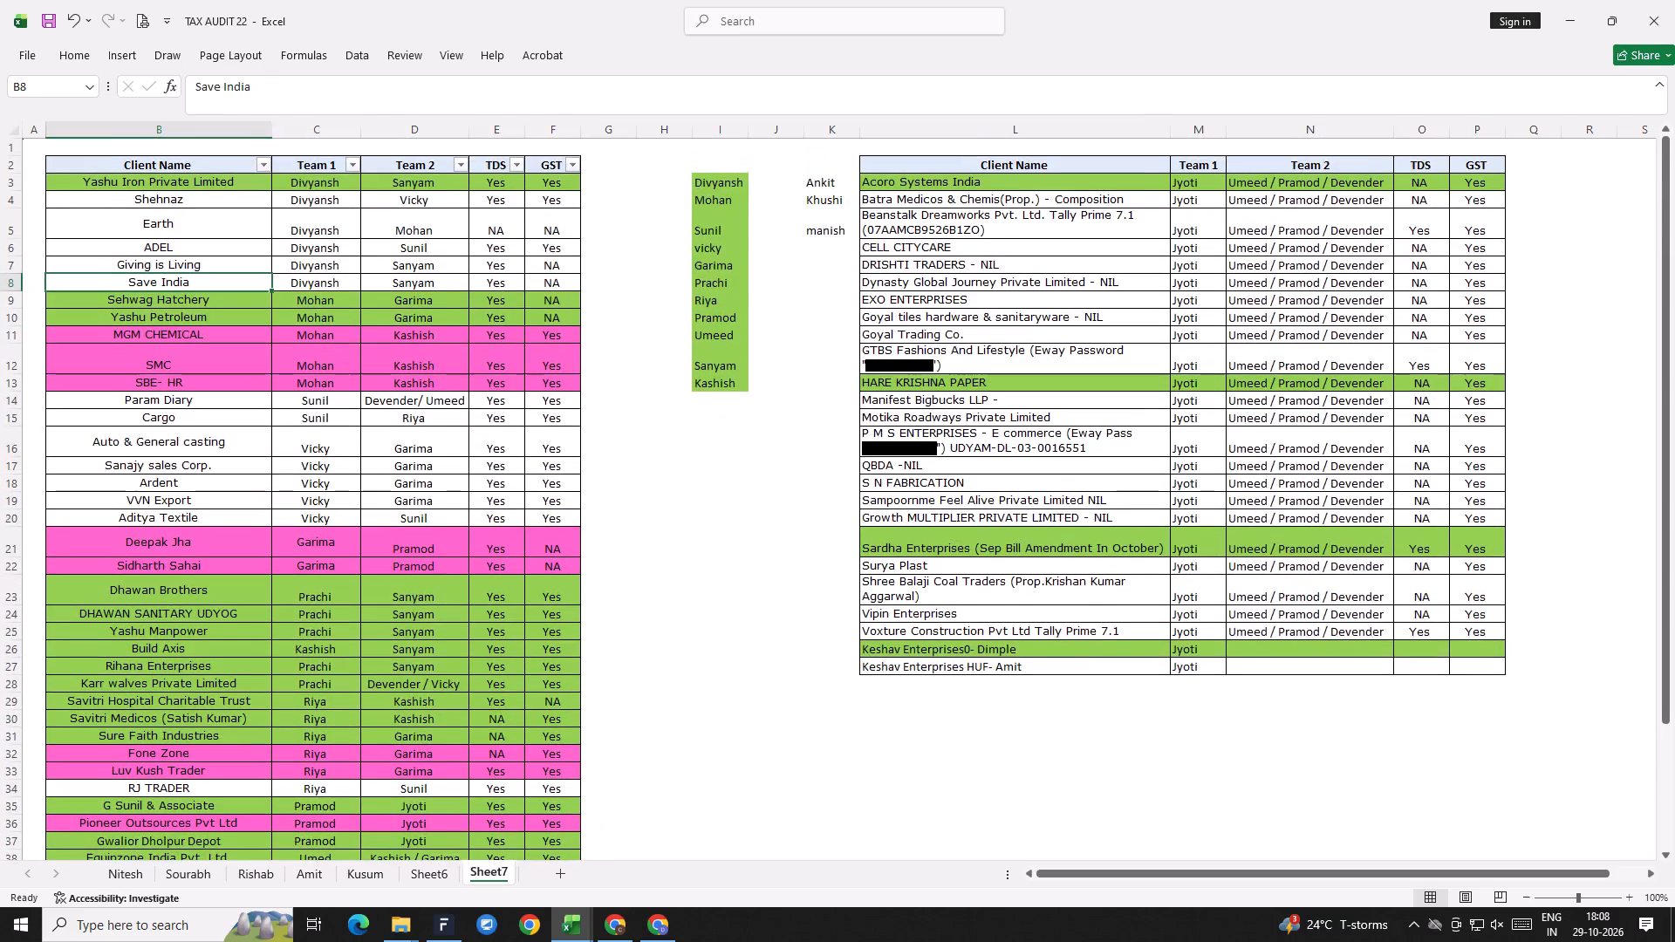
pyautogui.press('pageup')
# Switch back to Facto and show the checklists in Board view.
pyautogui.click(439, 925)
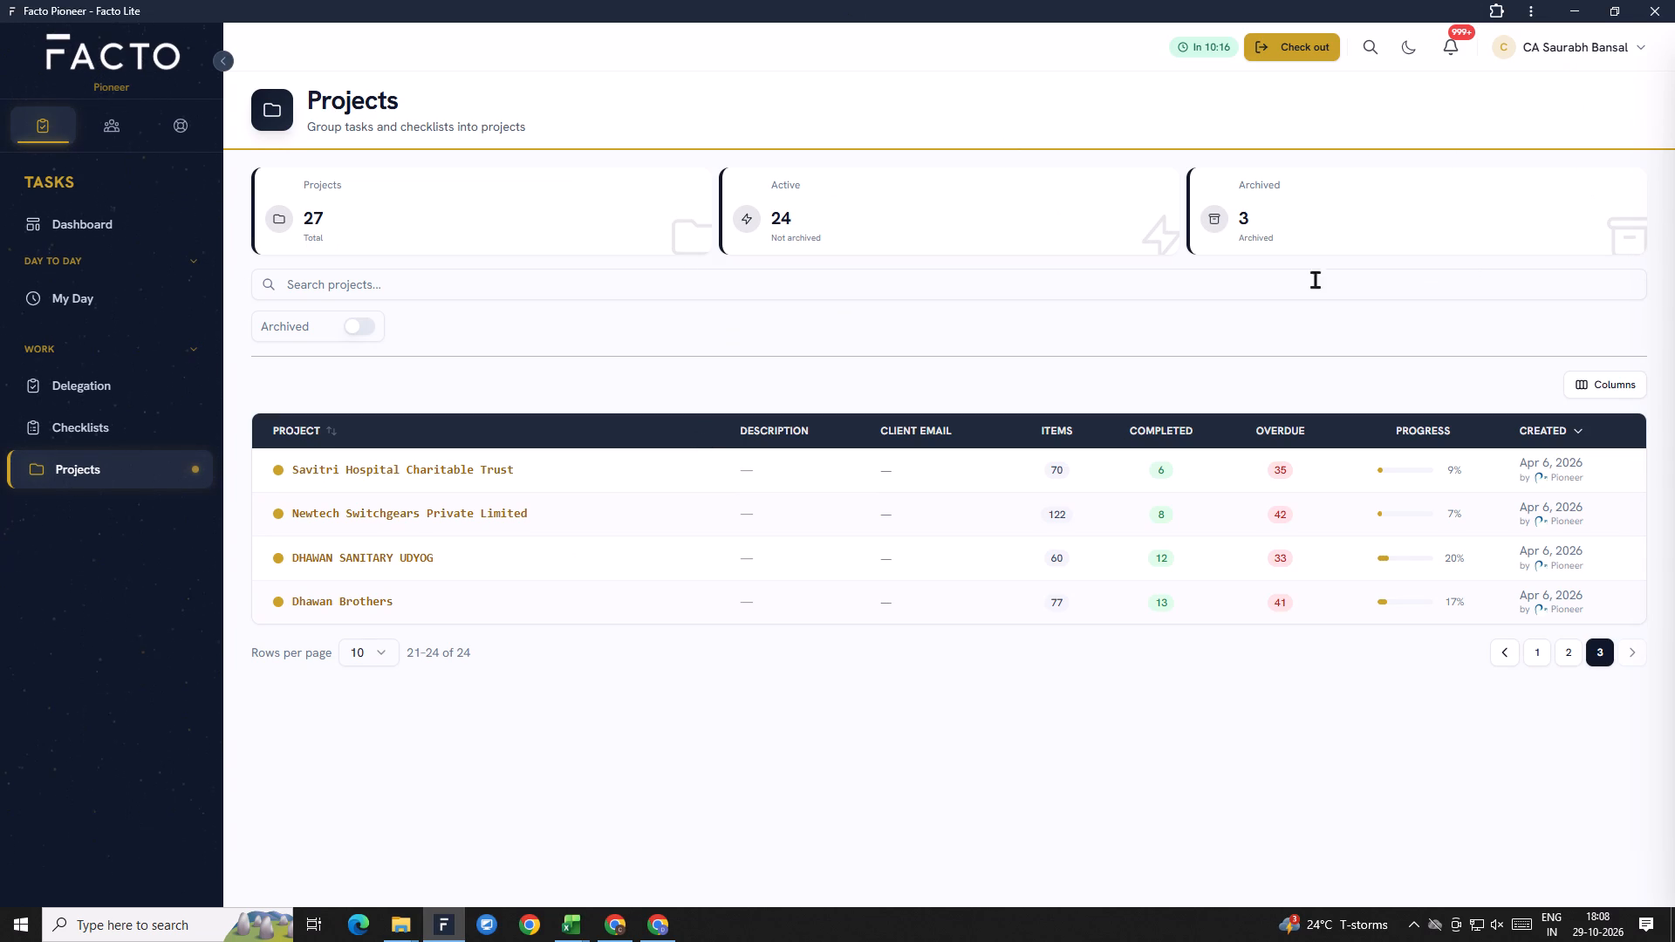
pyautogui.click(83, 474)
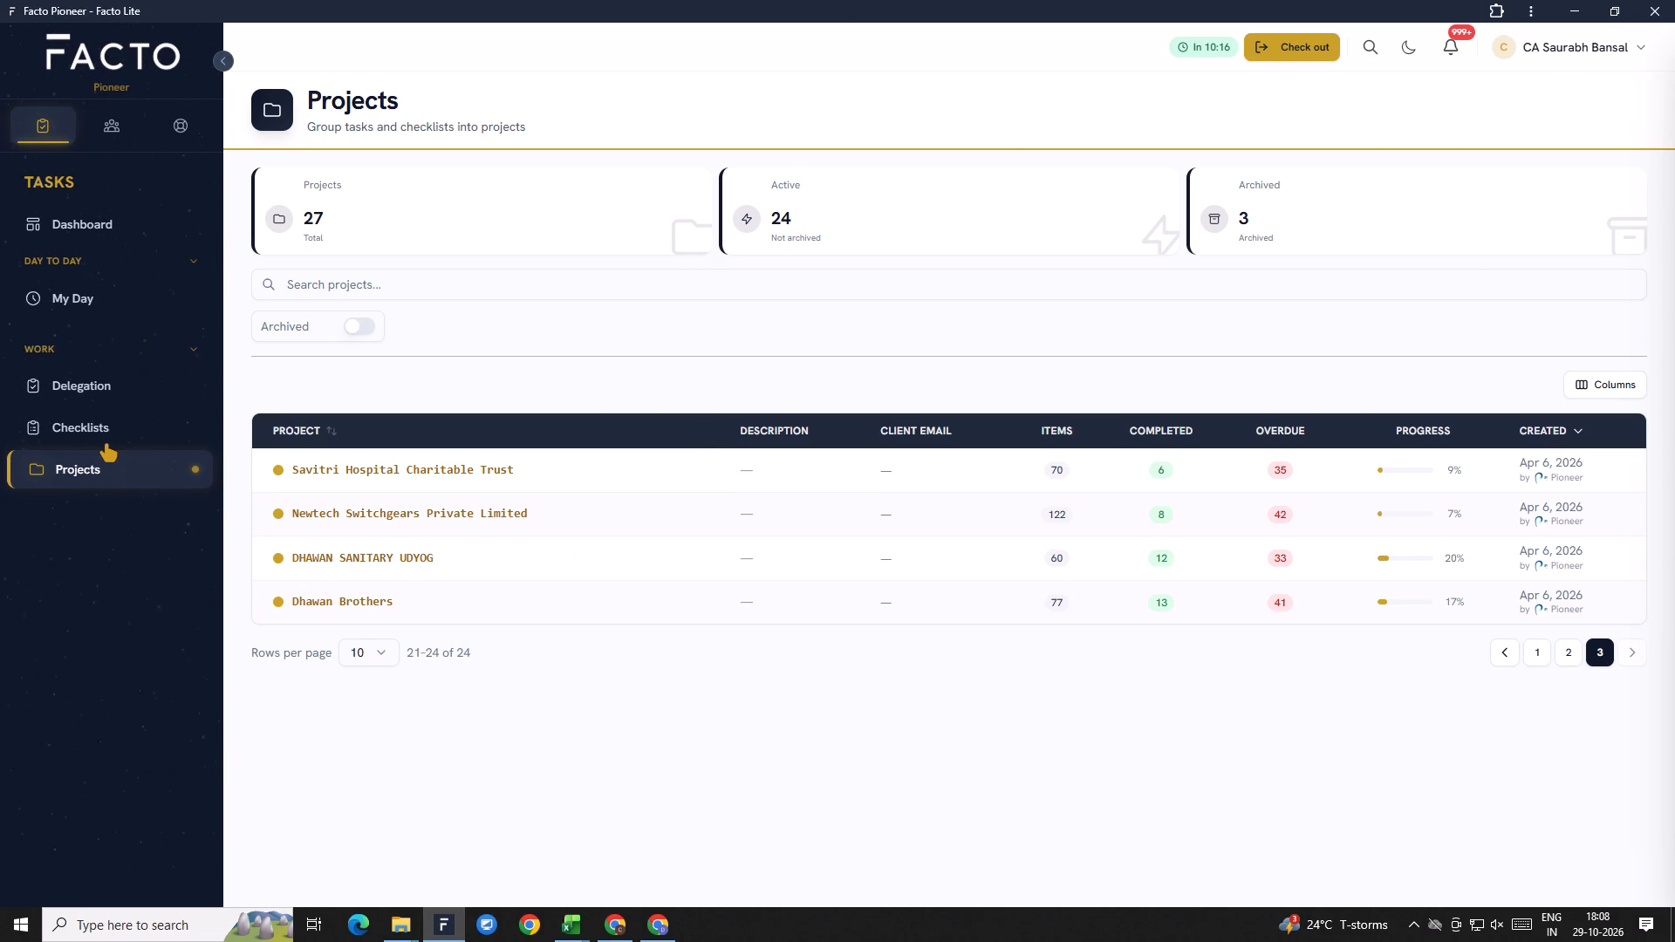
pyautogui.click(106, 446)
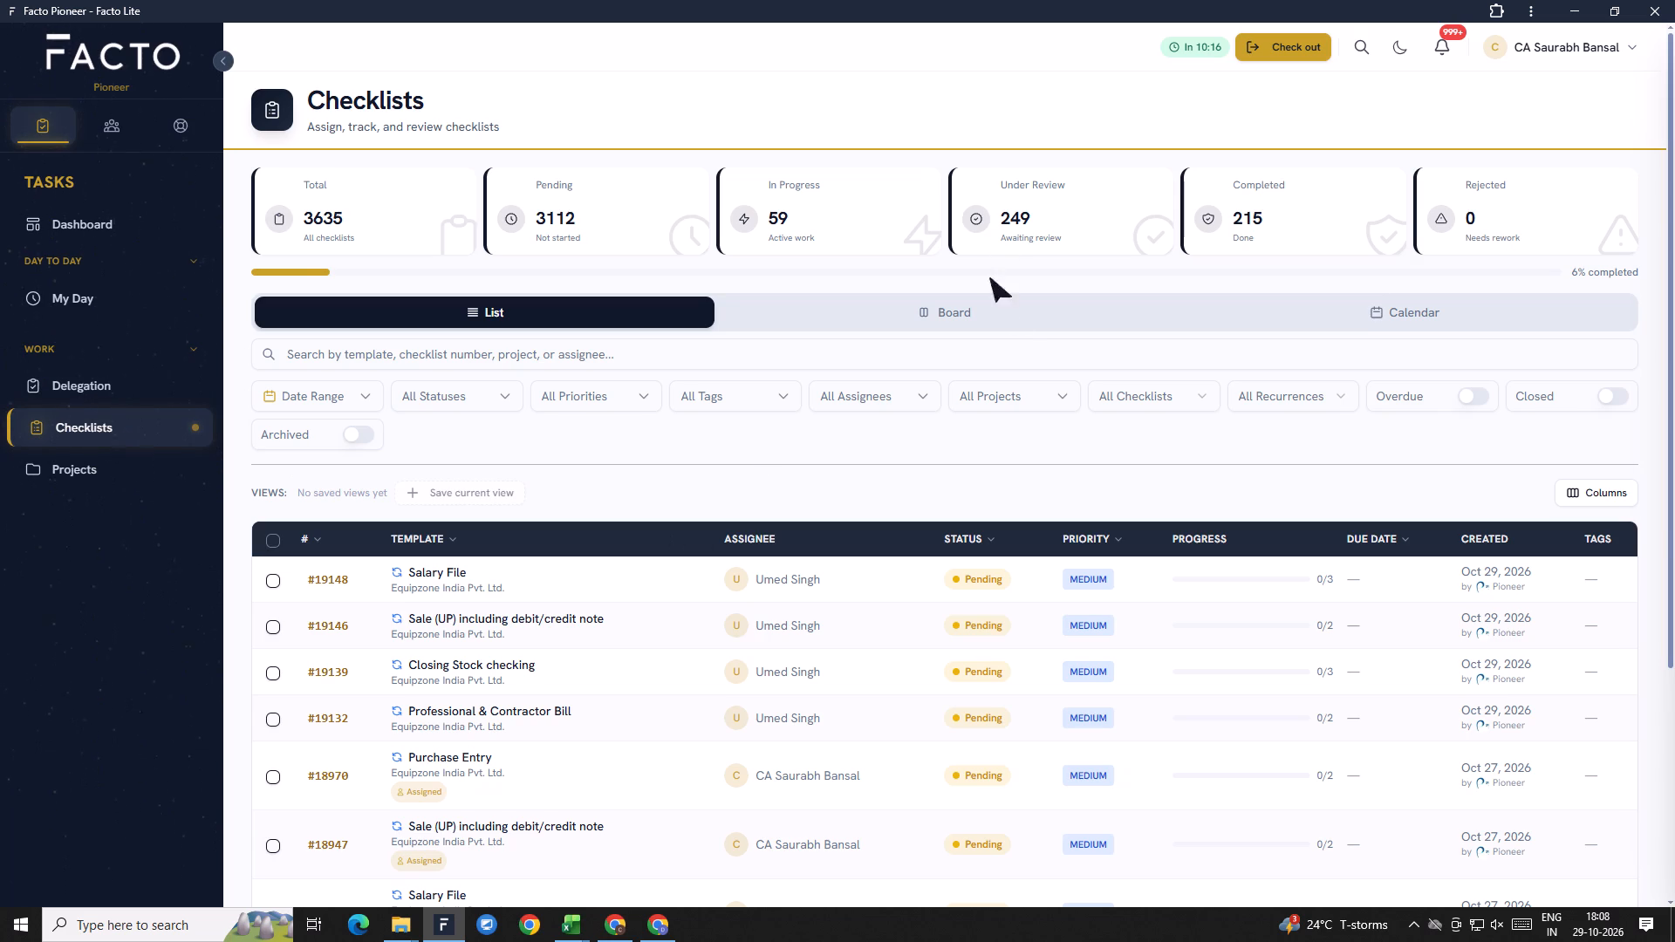
pyautogui.click(1024, 320)
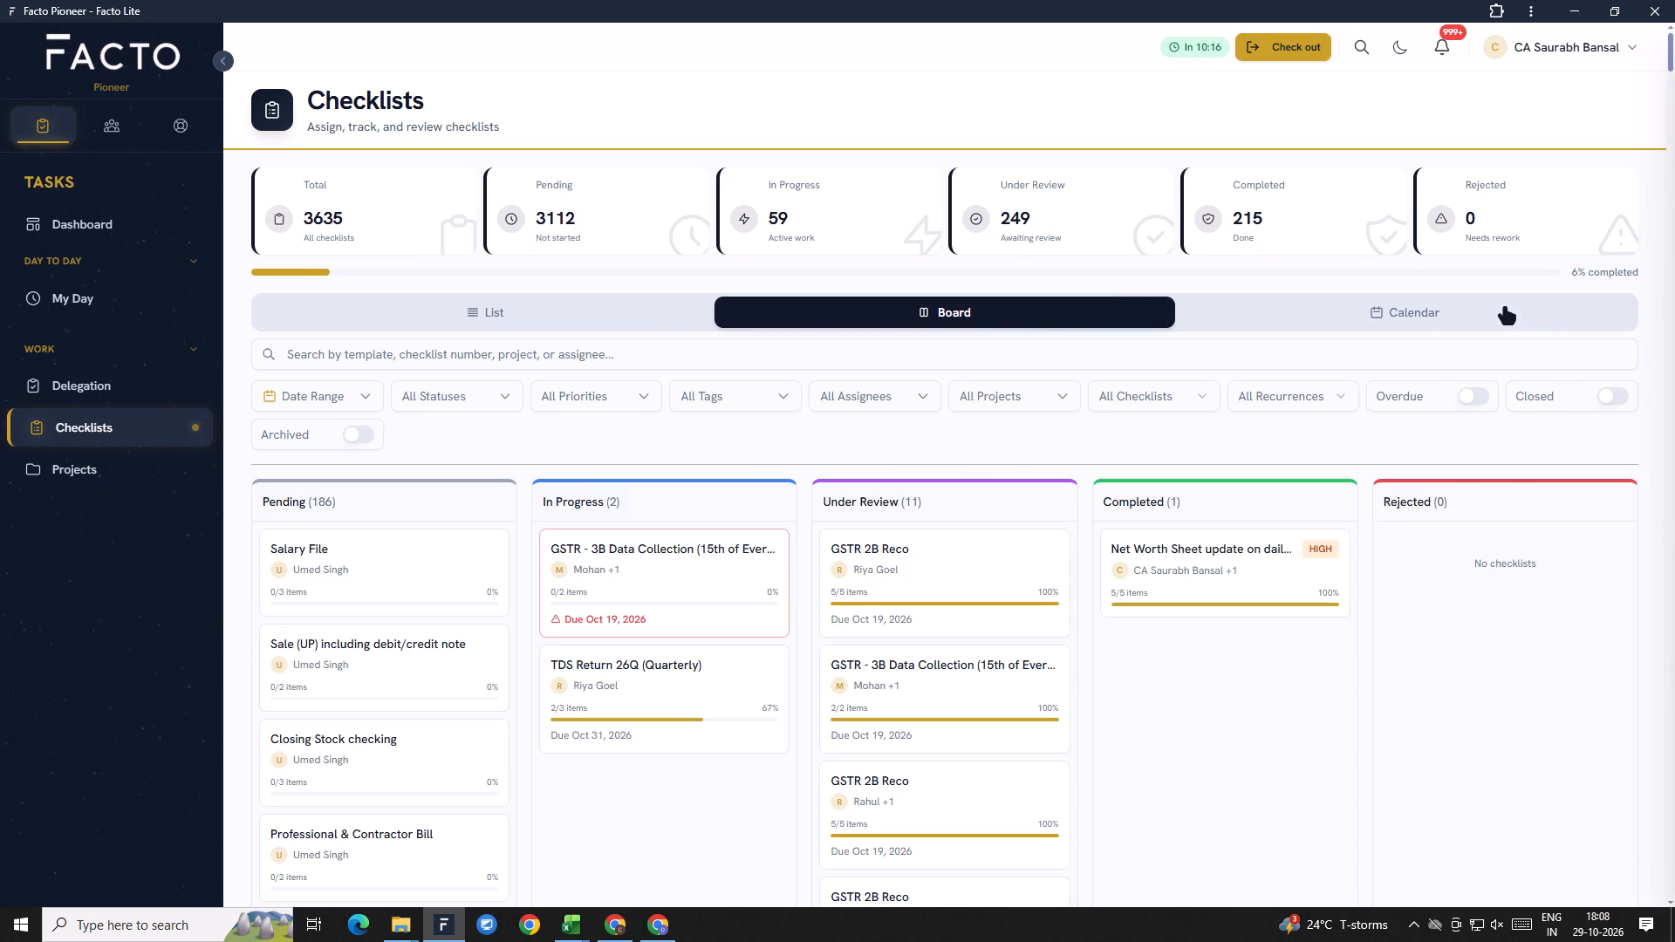
# Open the GSTR 2B Reco checklist of Sure Faith Industries under review, mark it complete and return to the board.
pyautogui.scroll(-1, 955, 588)
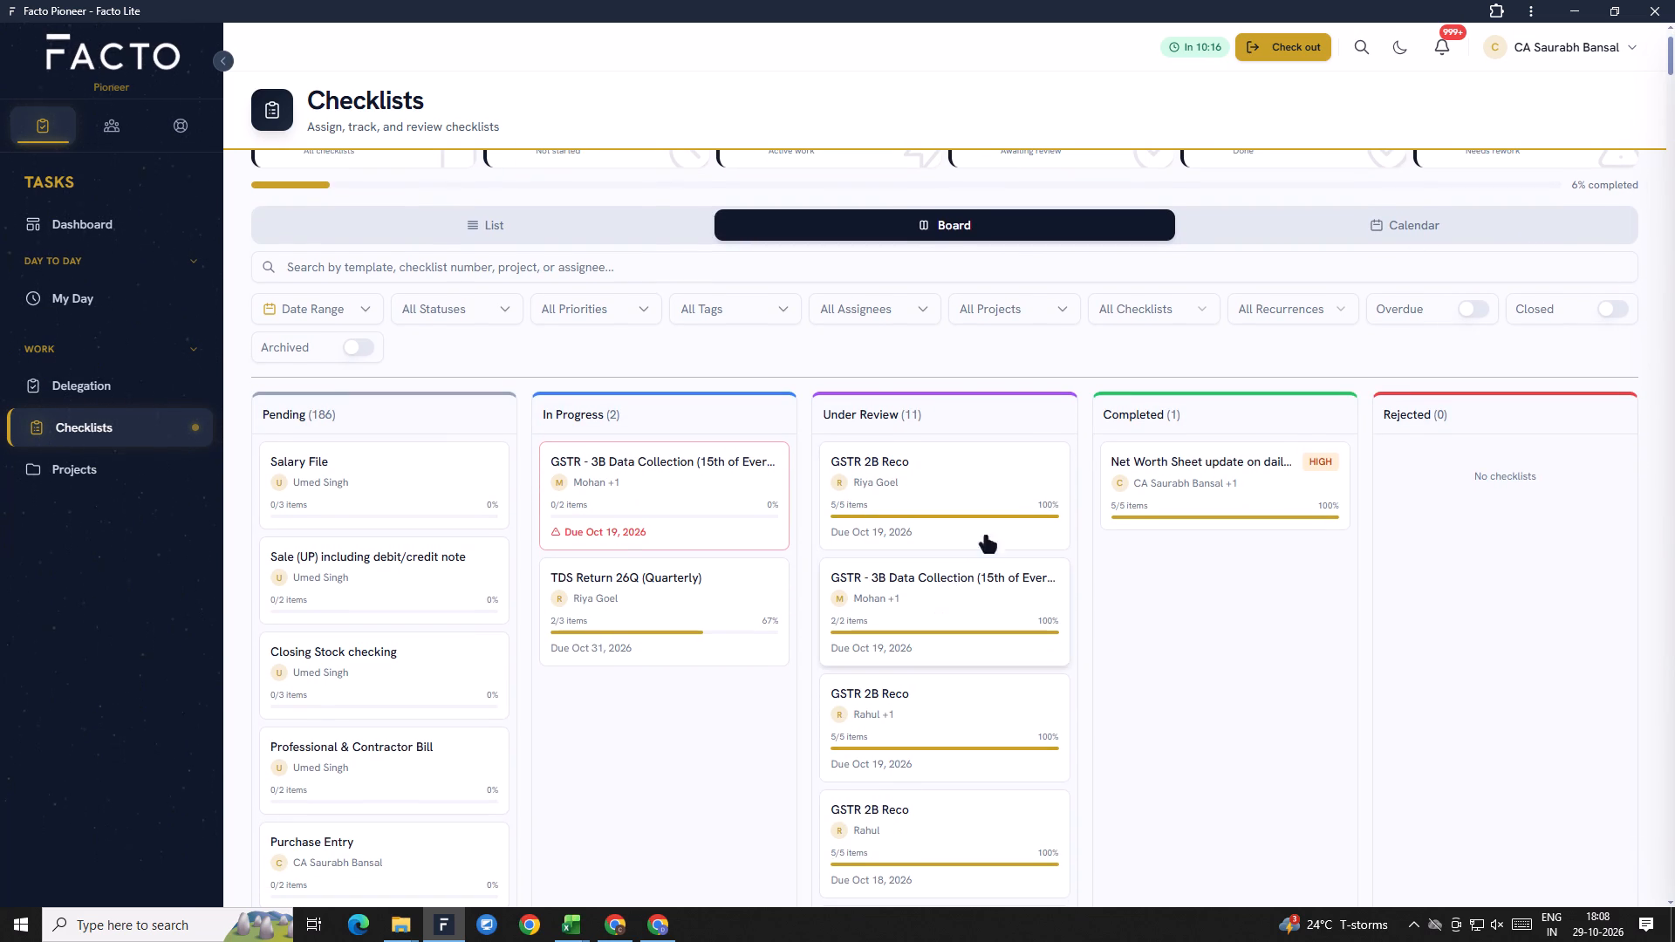
pyautogui.click(963, 484)
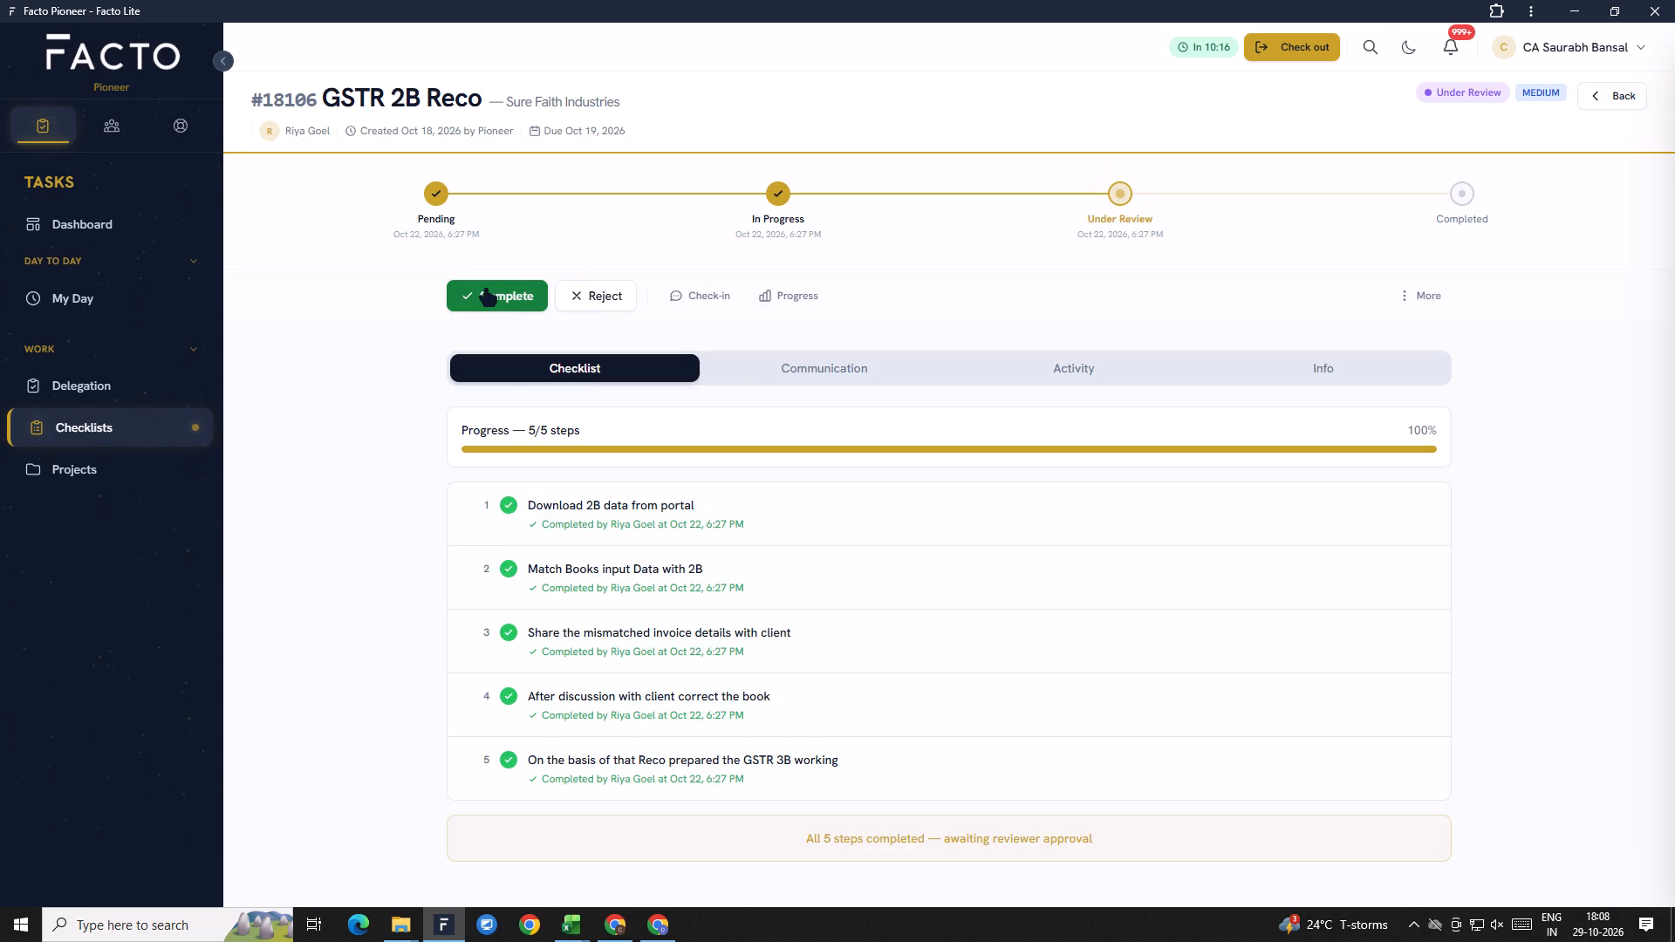
pyautogui.click(486, 290)
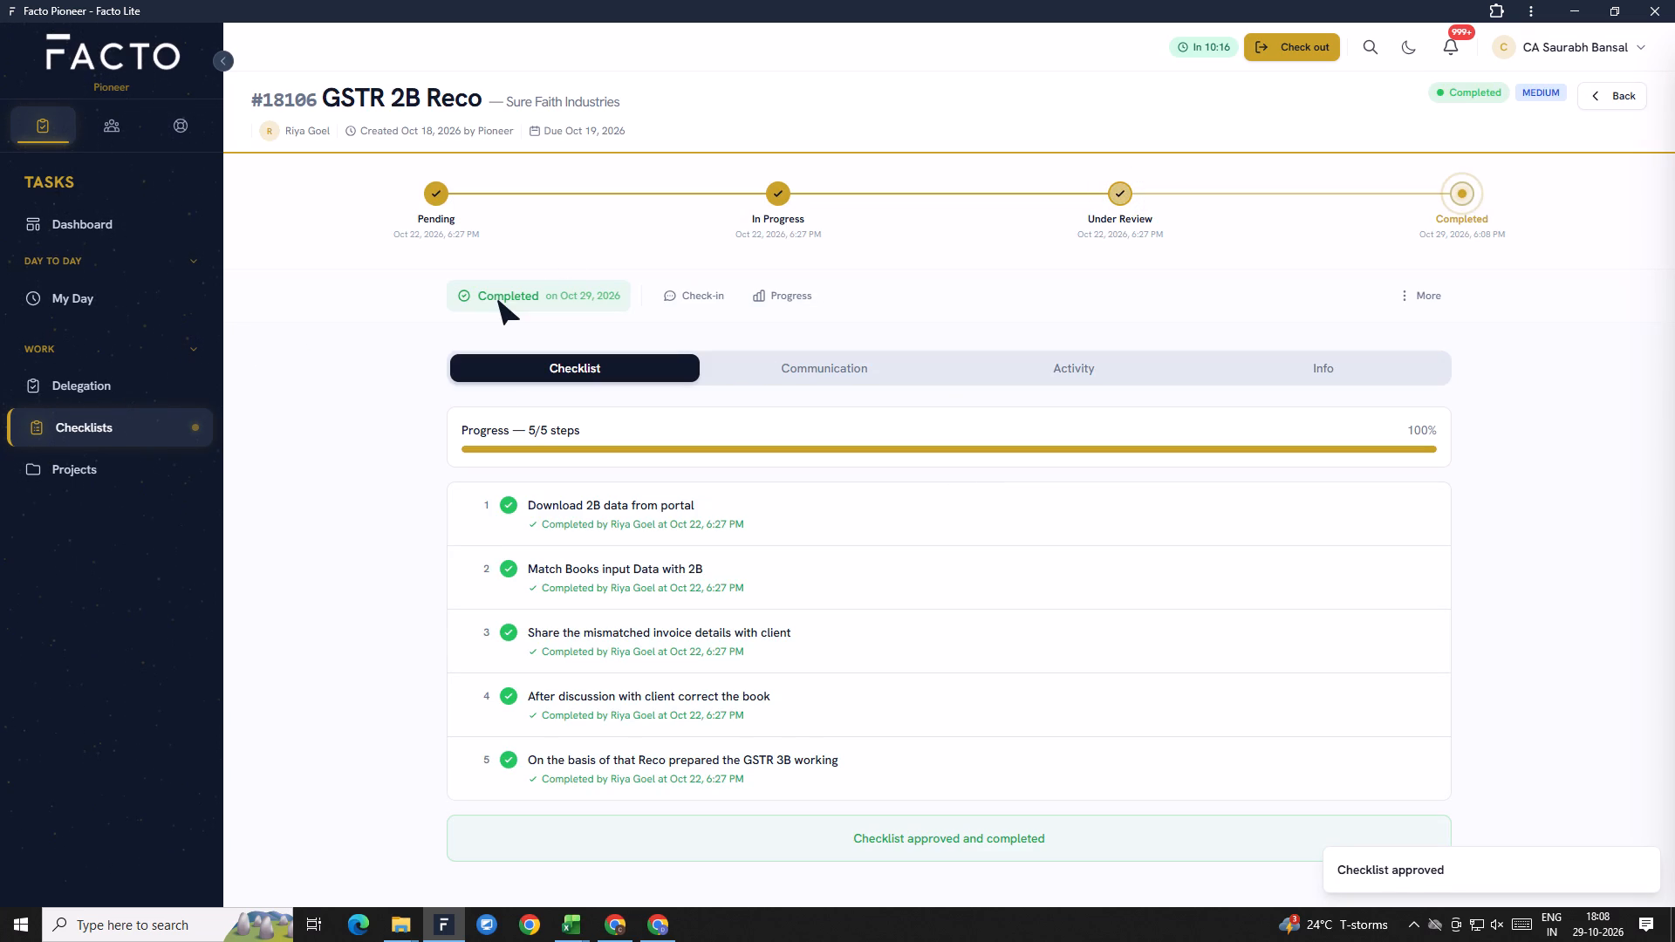
pyautogui.click(1607, 89)
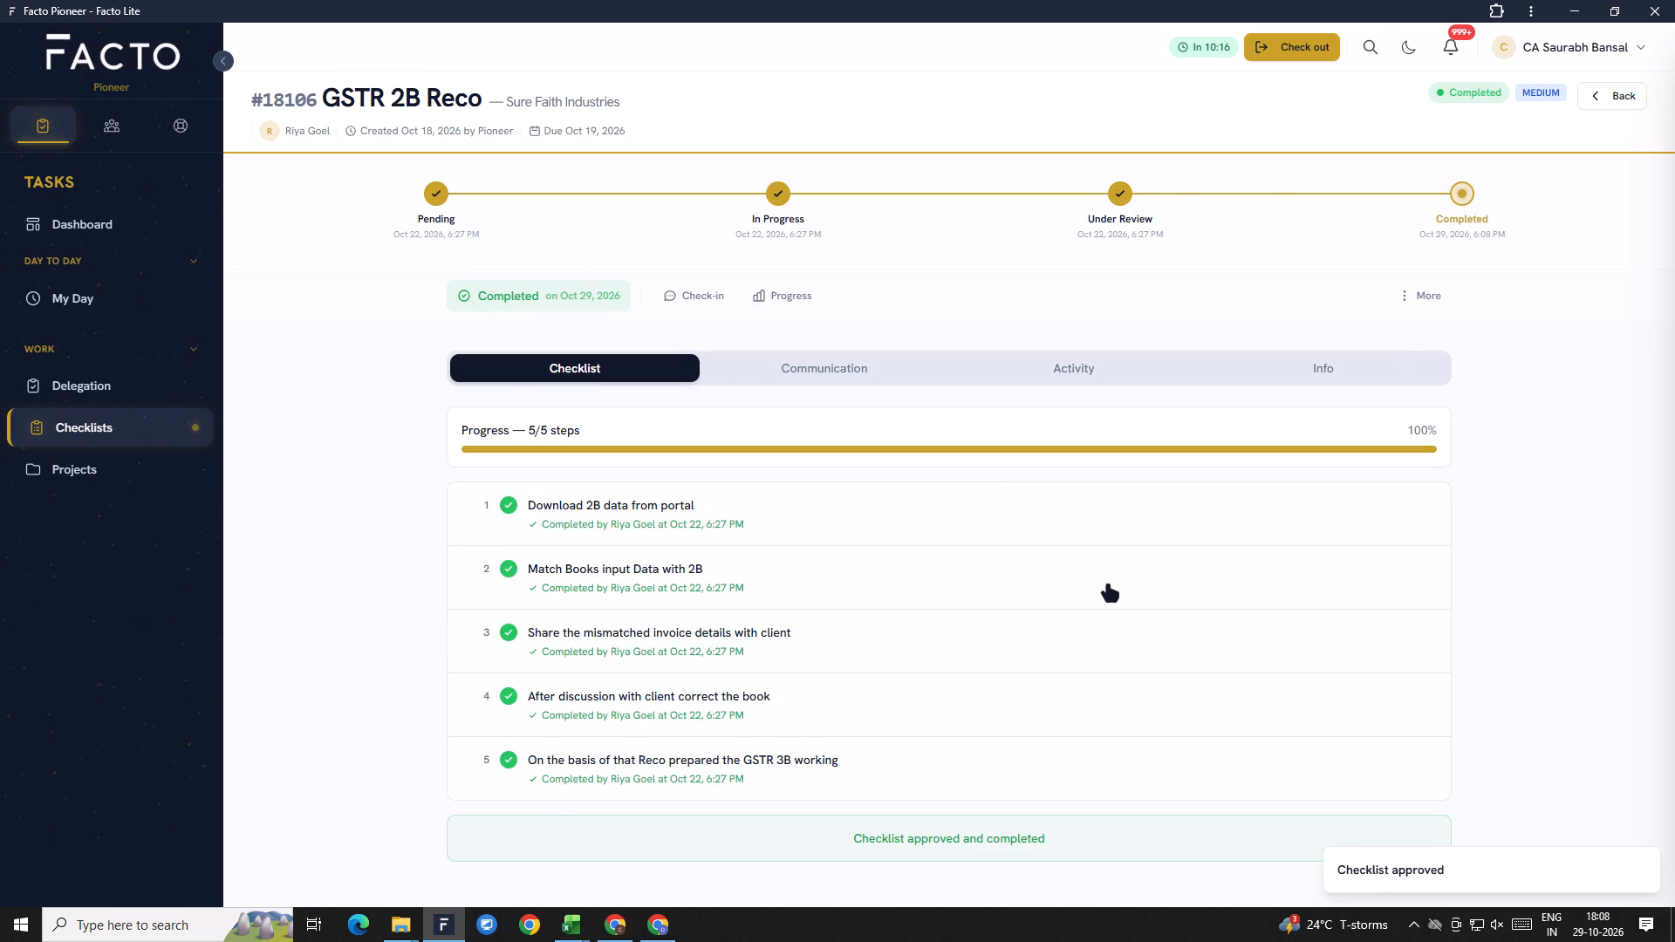
# Open Dhawan Brothers' GSTR - 3B Data Collection checklist under review, mark it complete and return to the board.
pyautogui.scroll(-2, 980, 602)
pyautogui.click(950, 396)
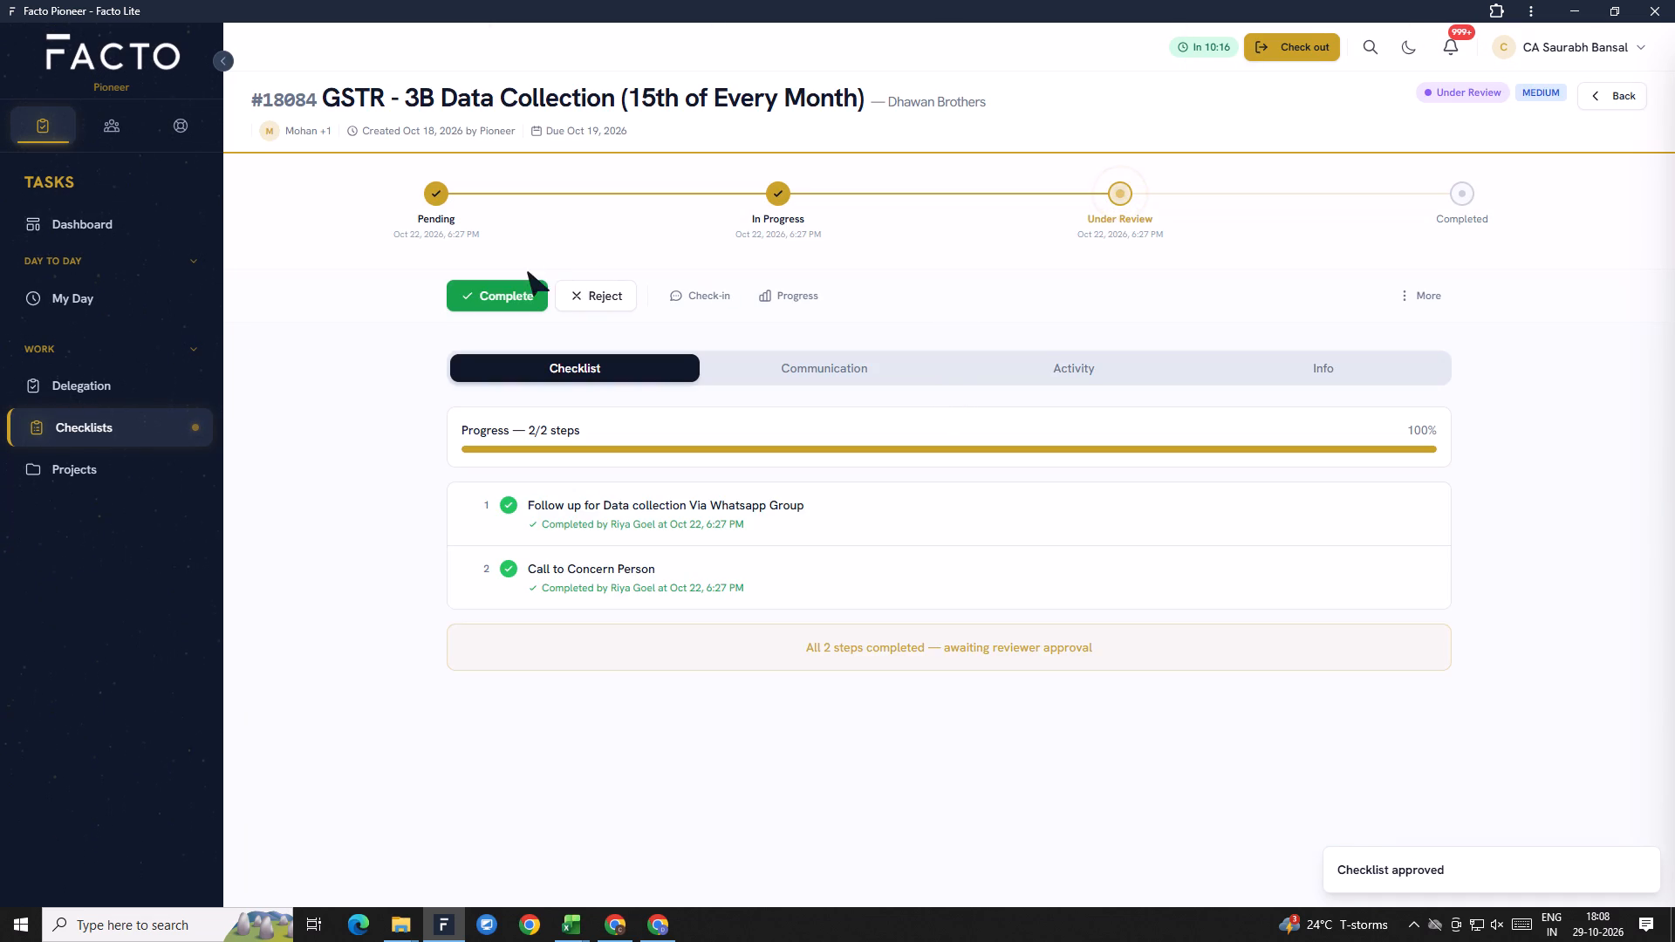
pyautogui.click(496, 302)
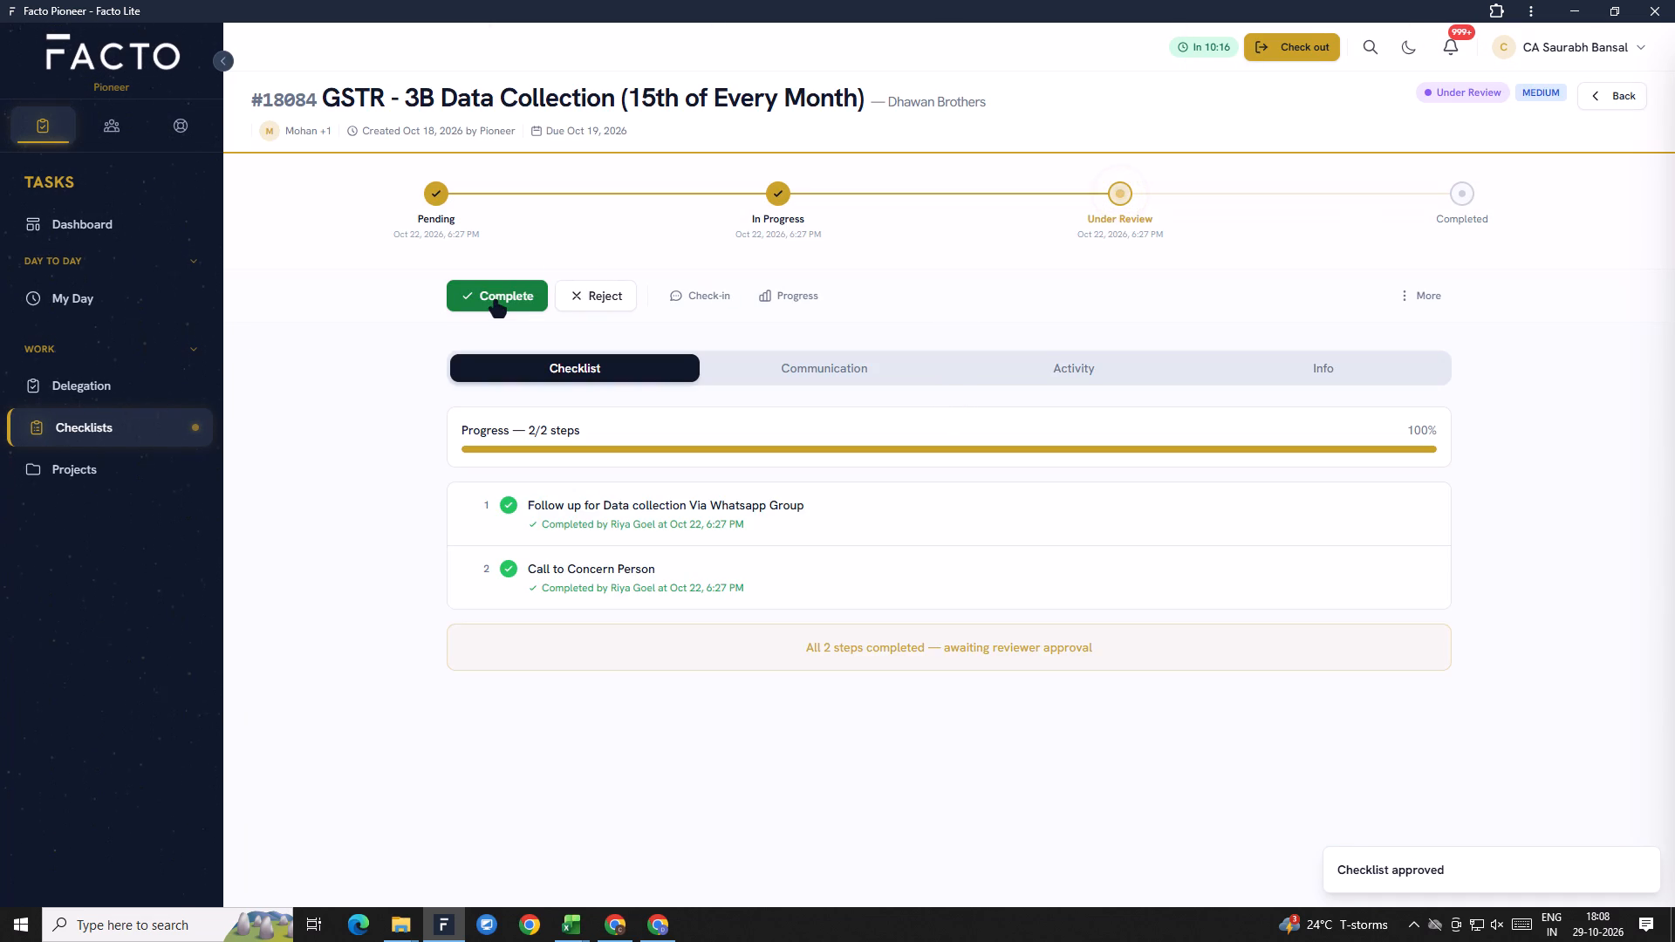
pyautogui.click(1633, 108)
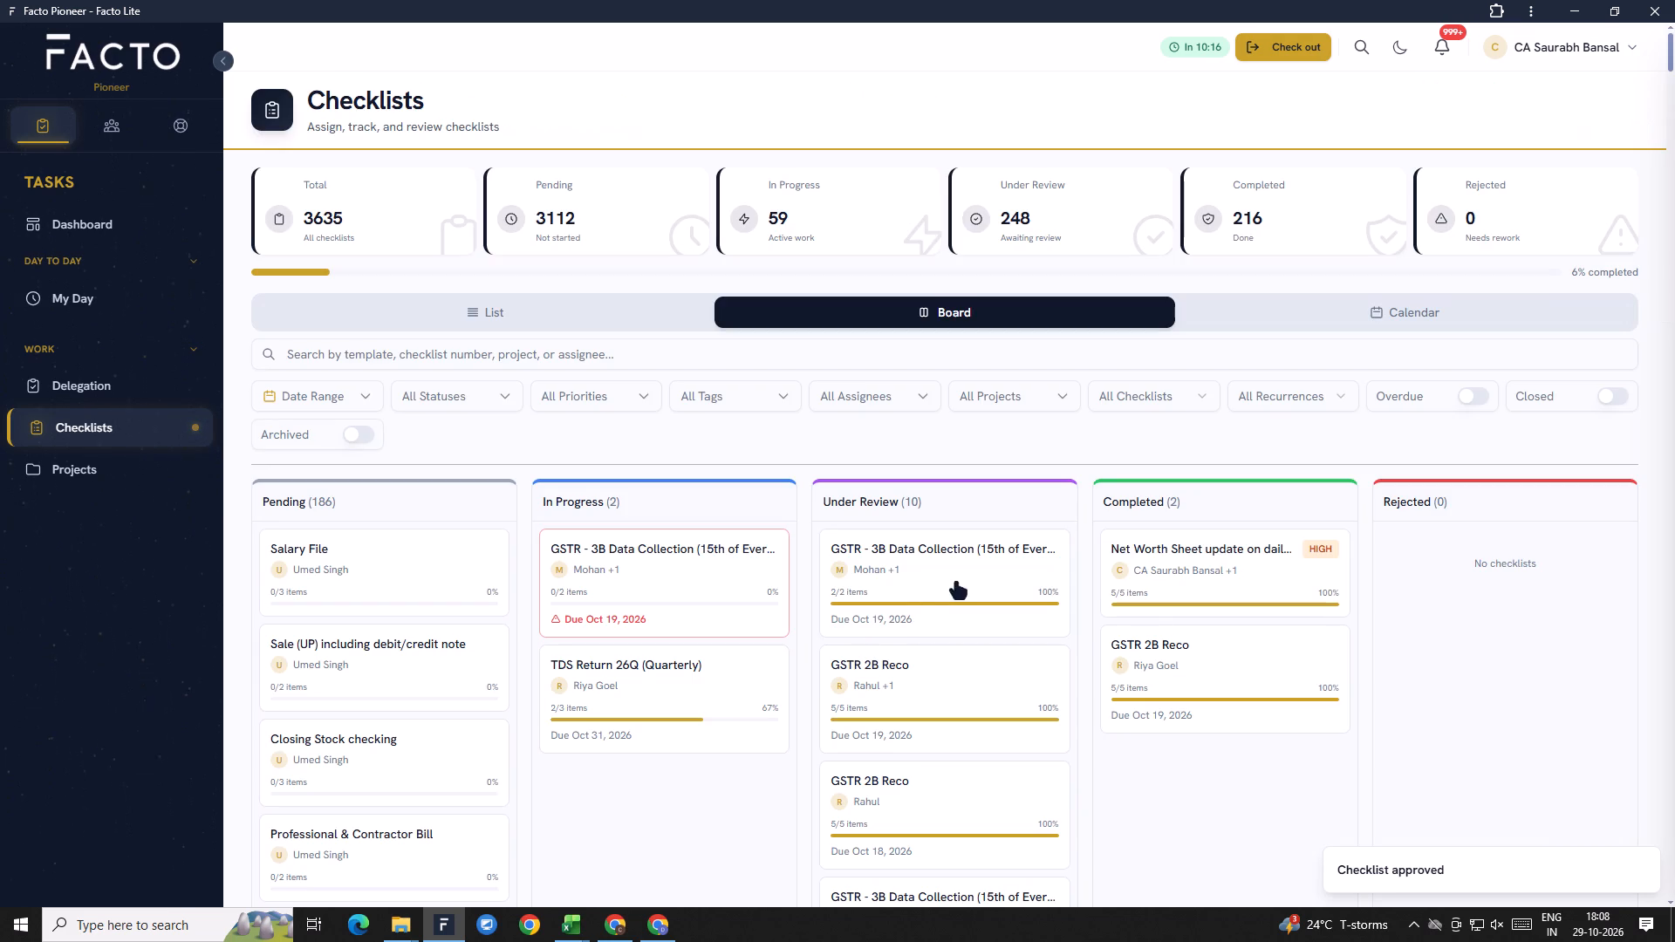
# Open Newtech Switchgears' GSTR 2B Reco checklist under review, mark it complete and return to the board.
pyautogui.scroll(-3, 949, 641)
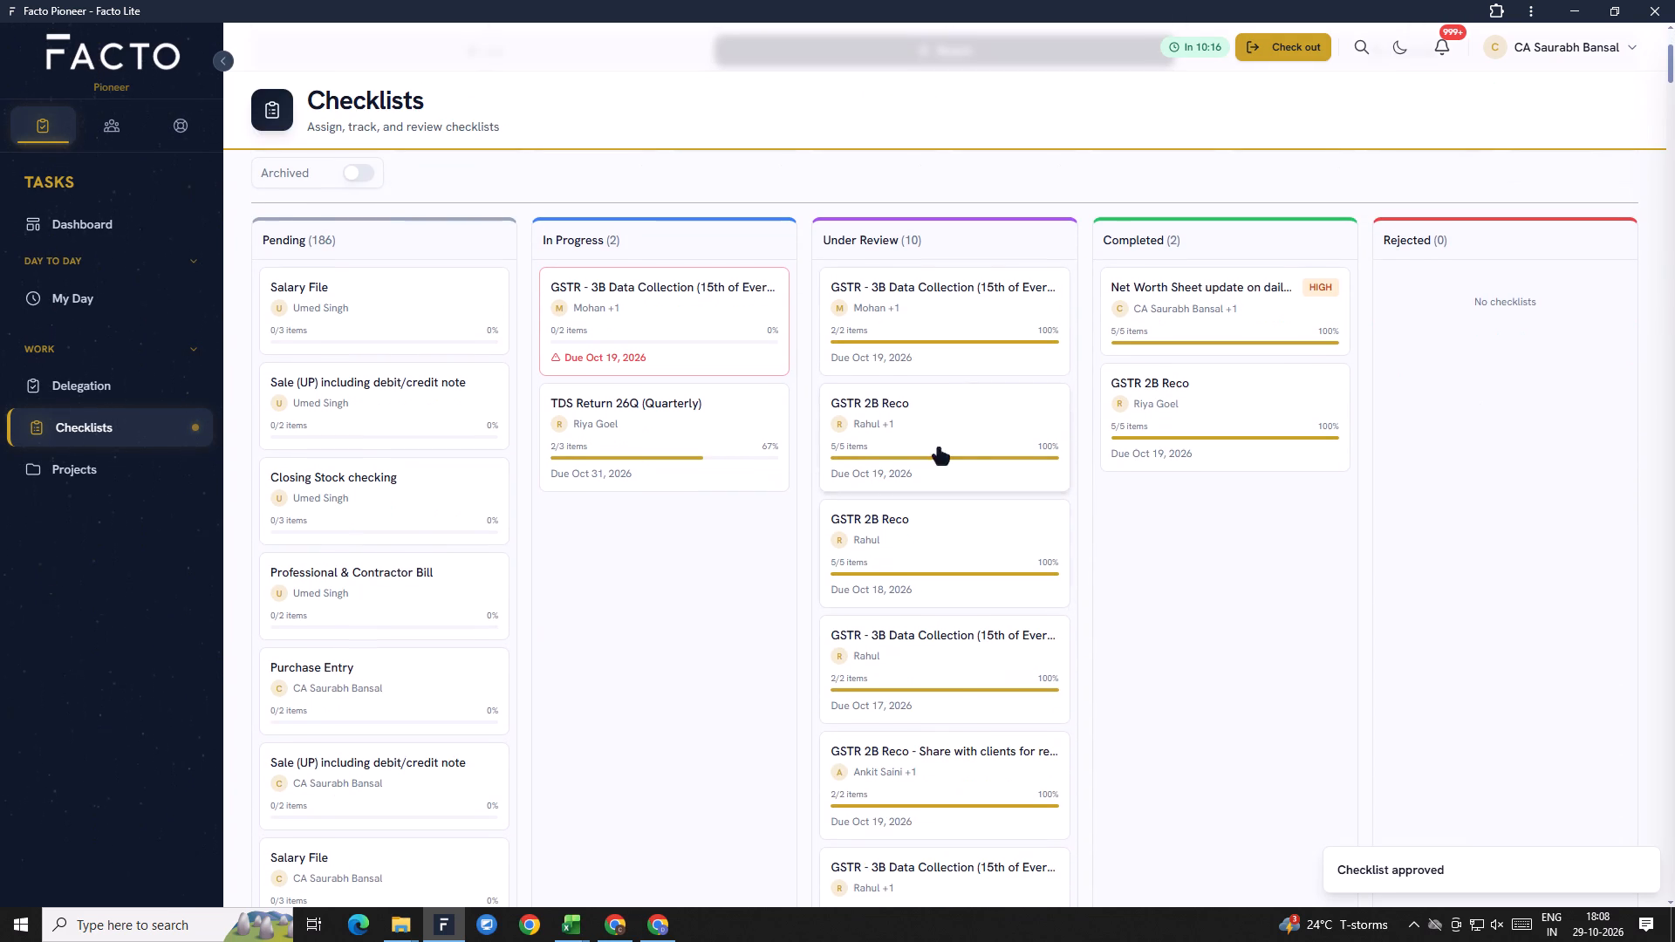
pyautogui.click(910, 407)
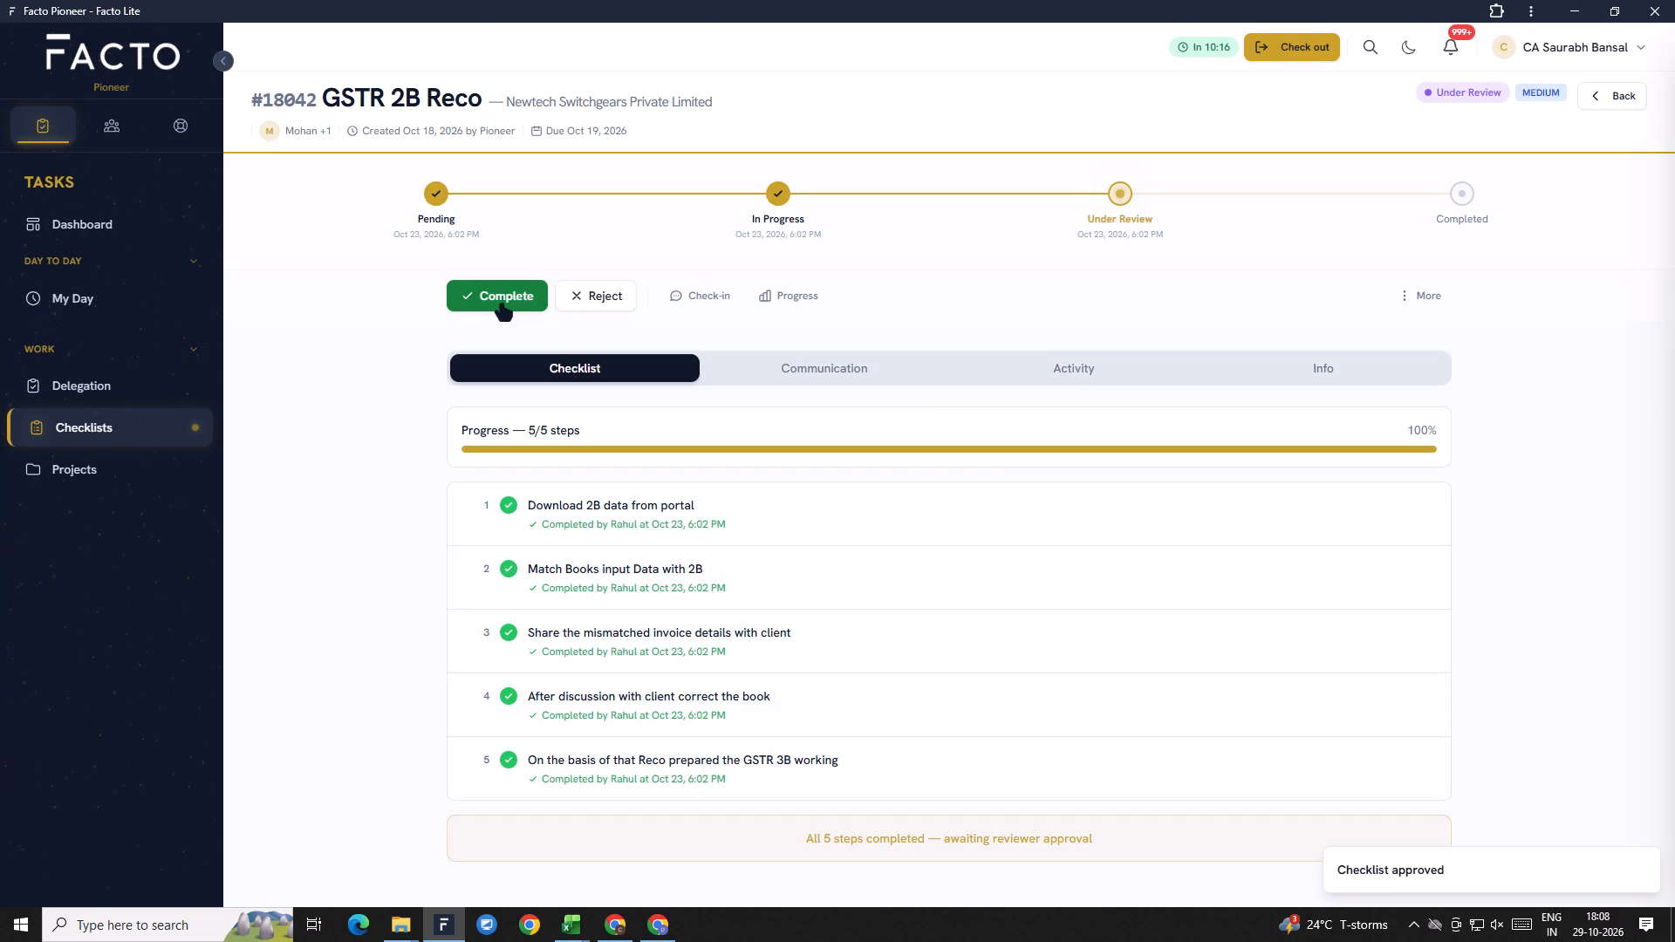
pyautogui.click(502, 304)
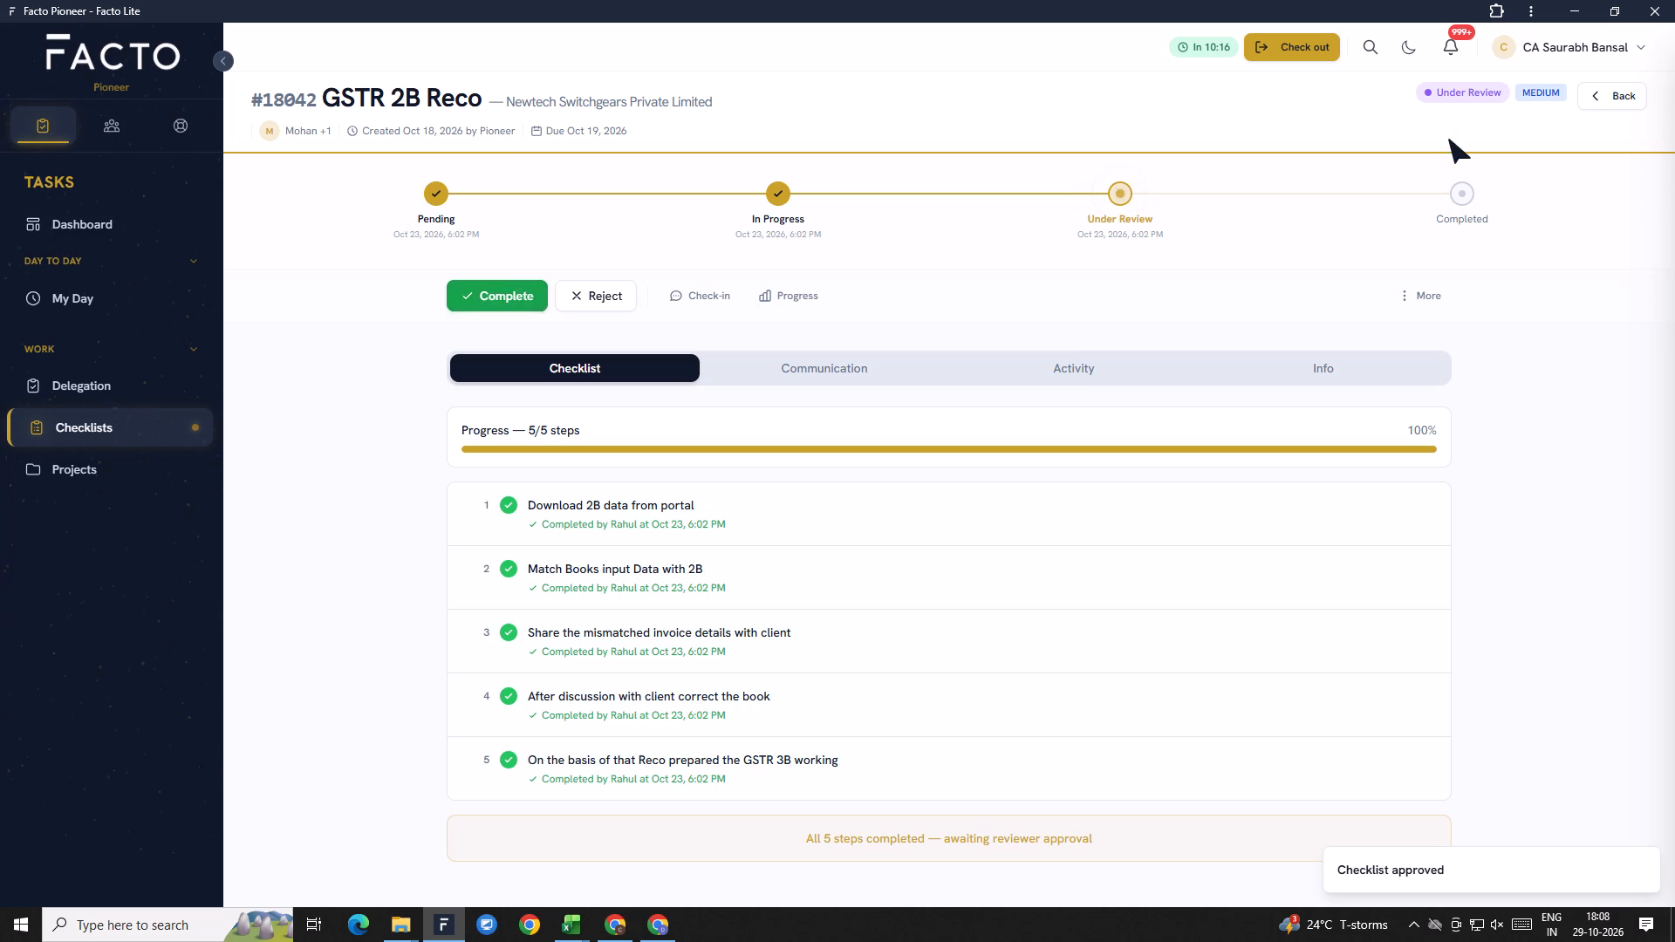
pyautogui.click(1634, 96)
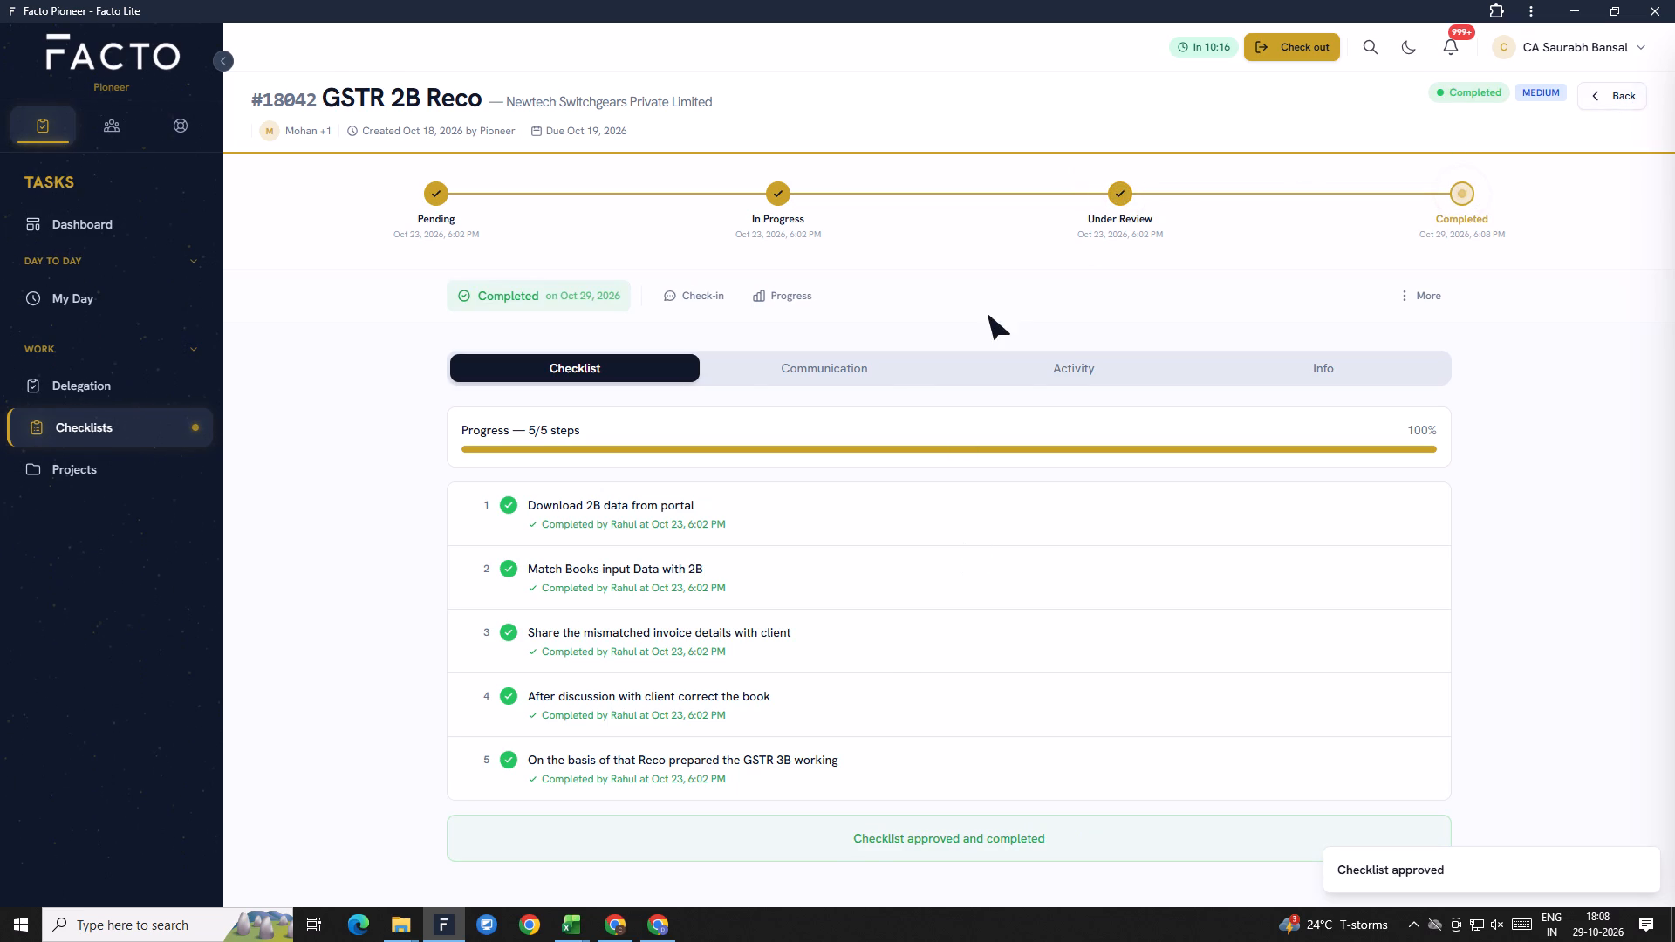
# Open Innotech Electronics' GSTR 2B Reco checklist under review, mark it complete and return to the board.
pyautogui.scroll(-3, 924, 564)
pyautogui.scroll(-3, 1008, 377)
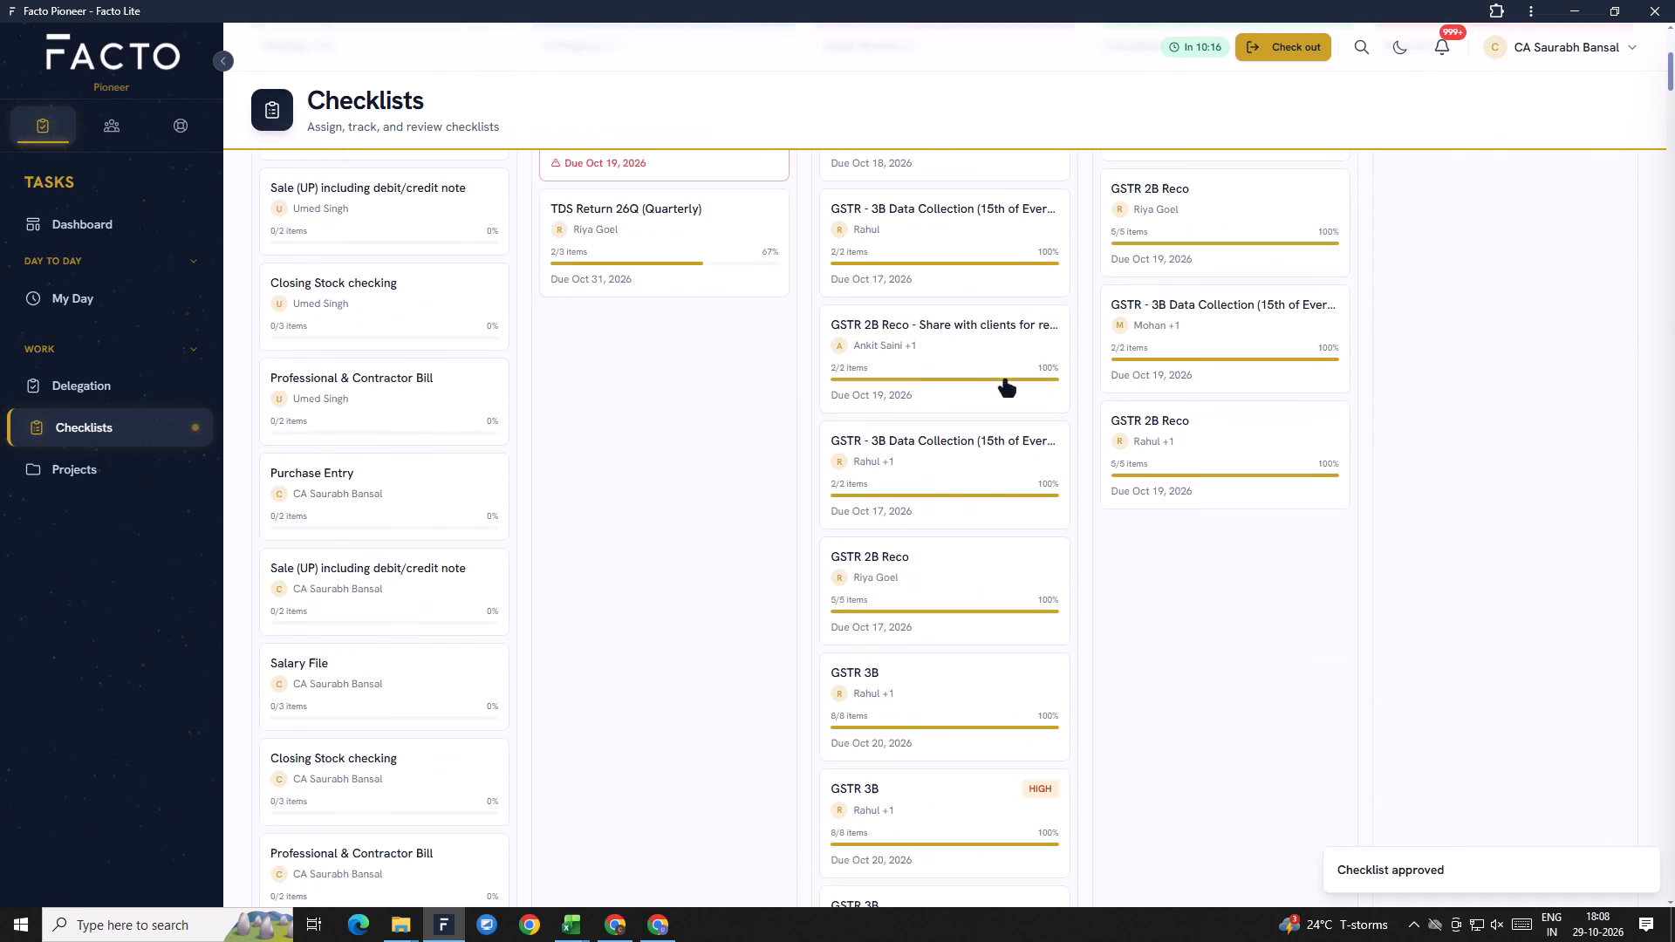
pyautogui.scroll(-3, 959, 420)
pyautogui.scroll(12, 933, 487)
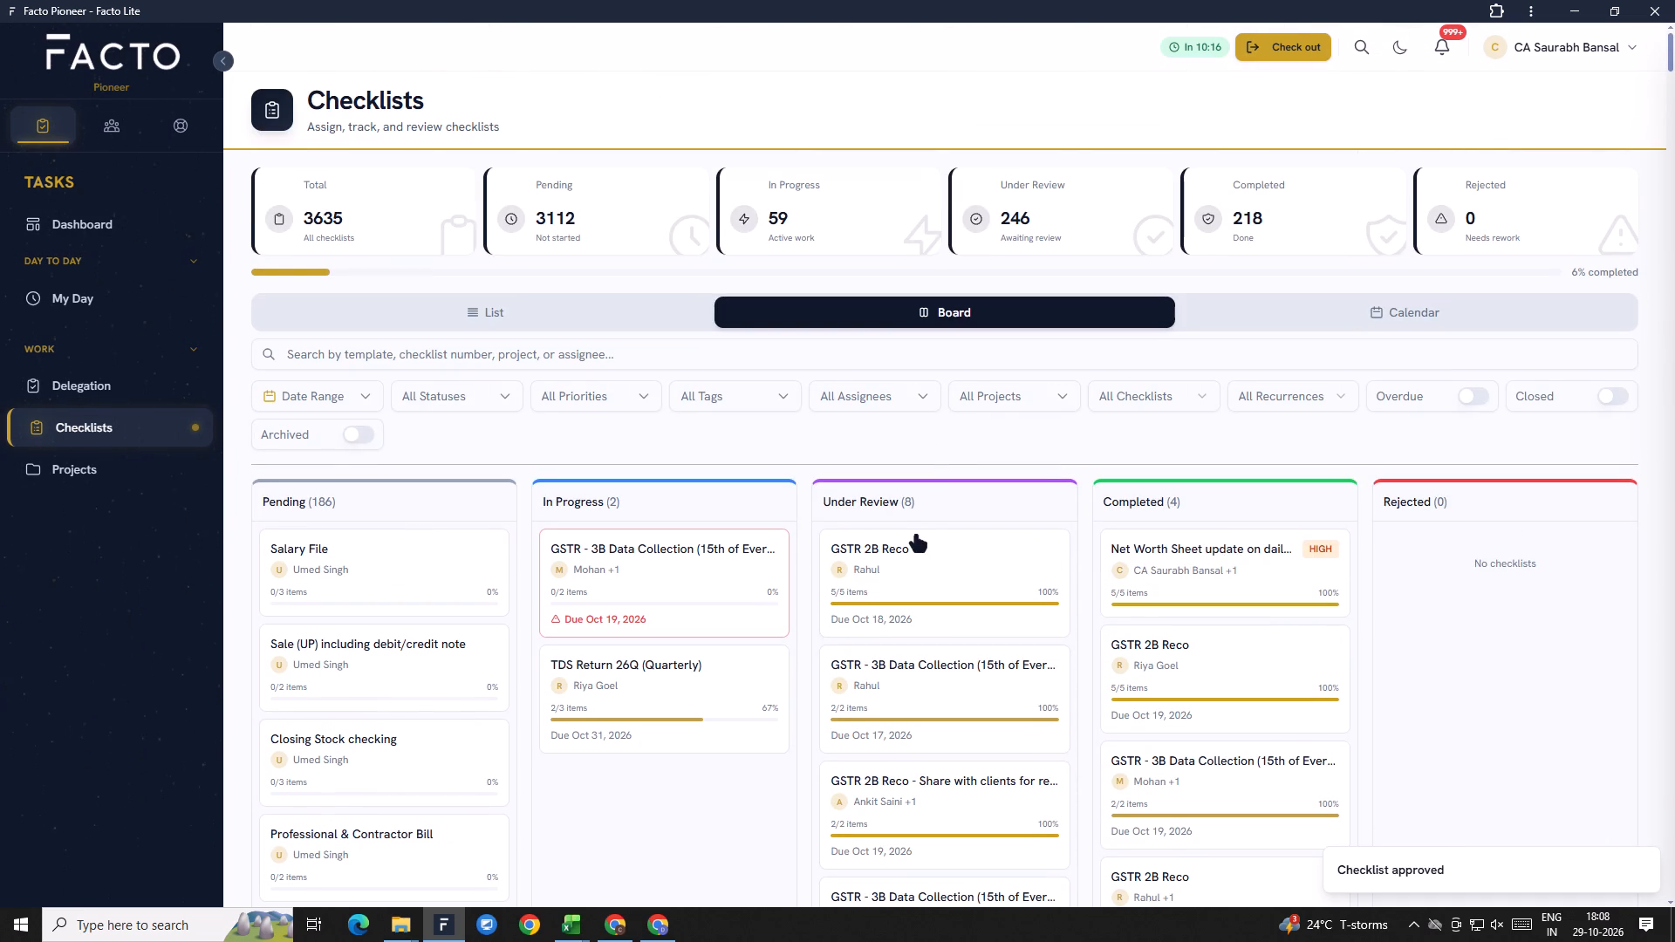
pyautogui.click(909, 570)
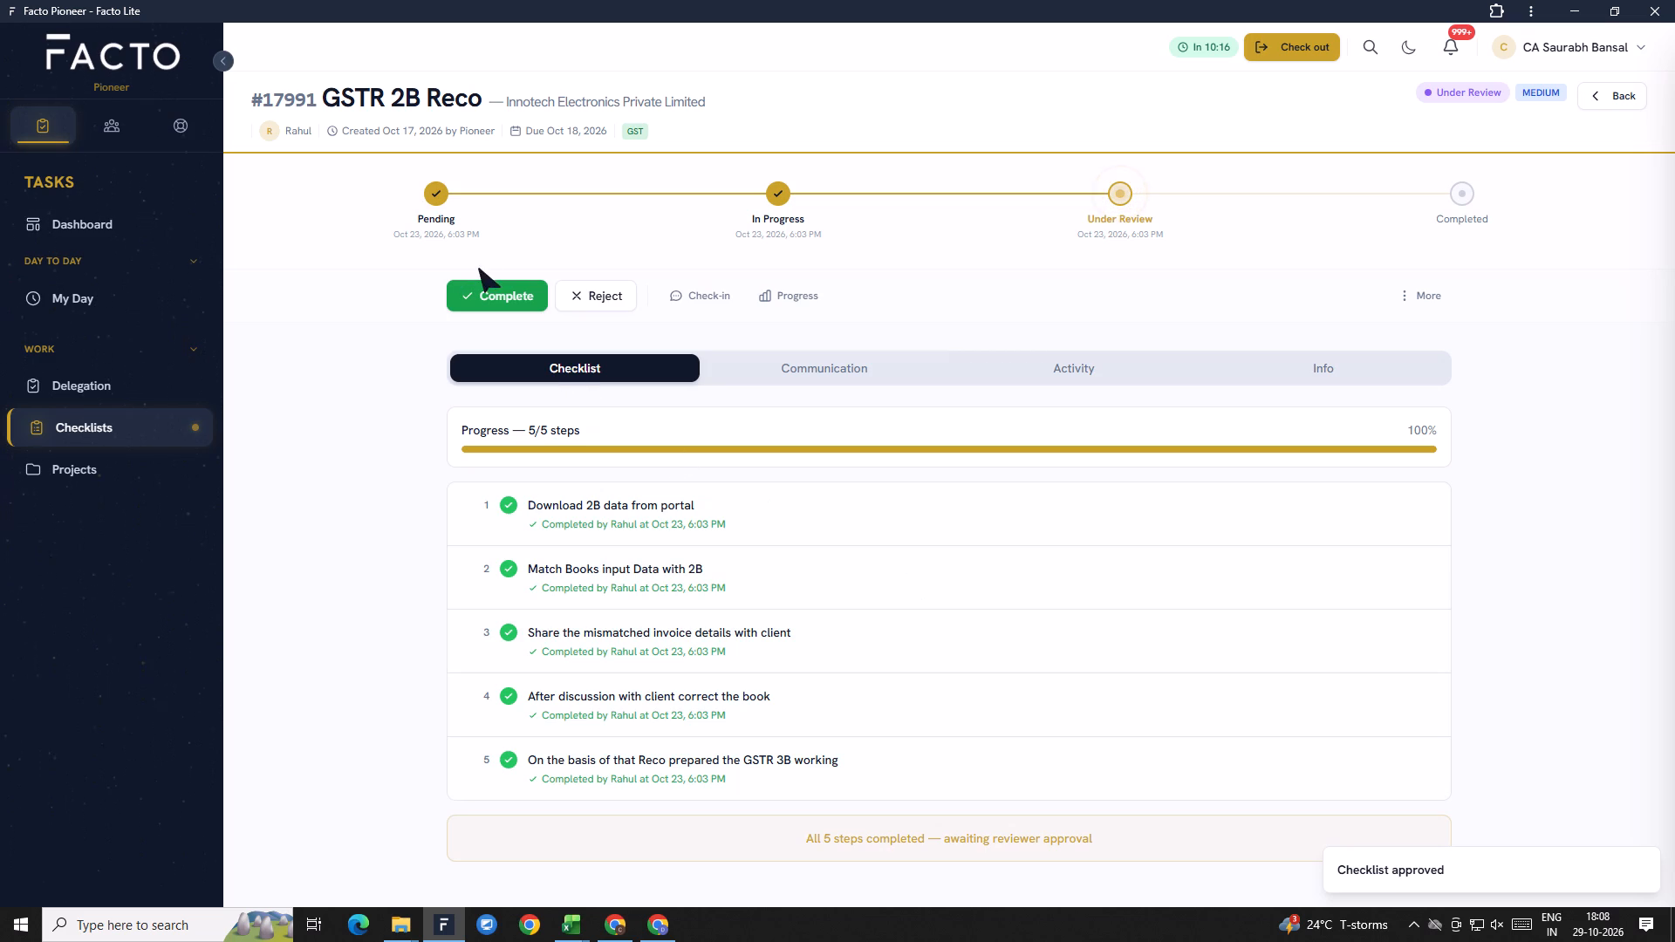
pyautogui.click(514, 297)
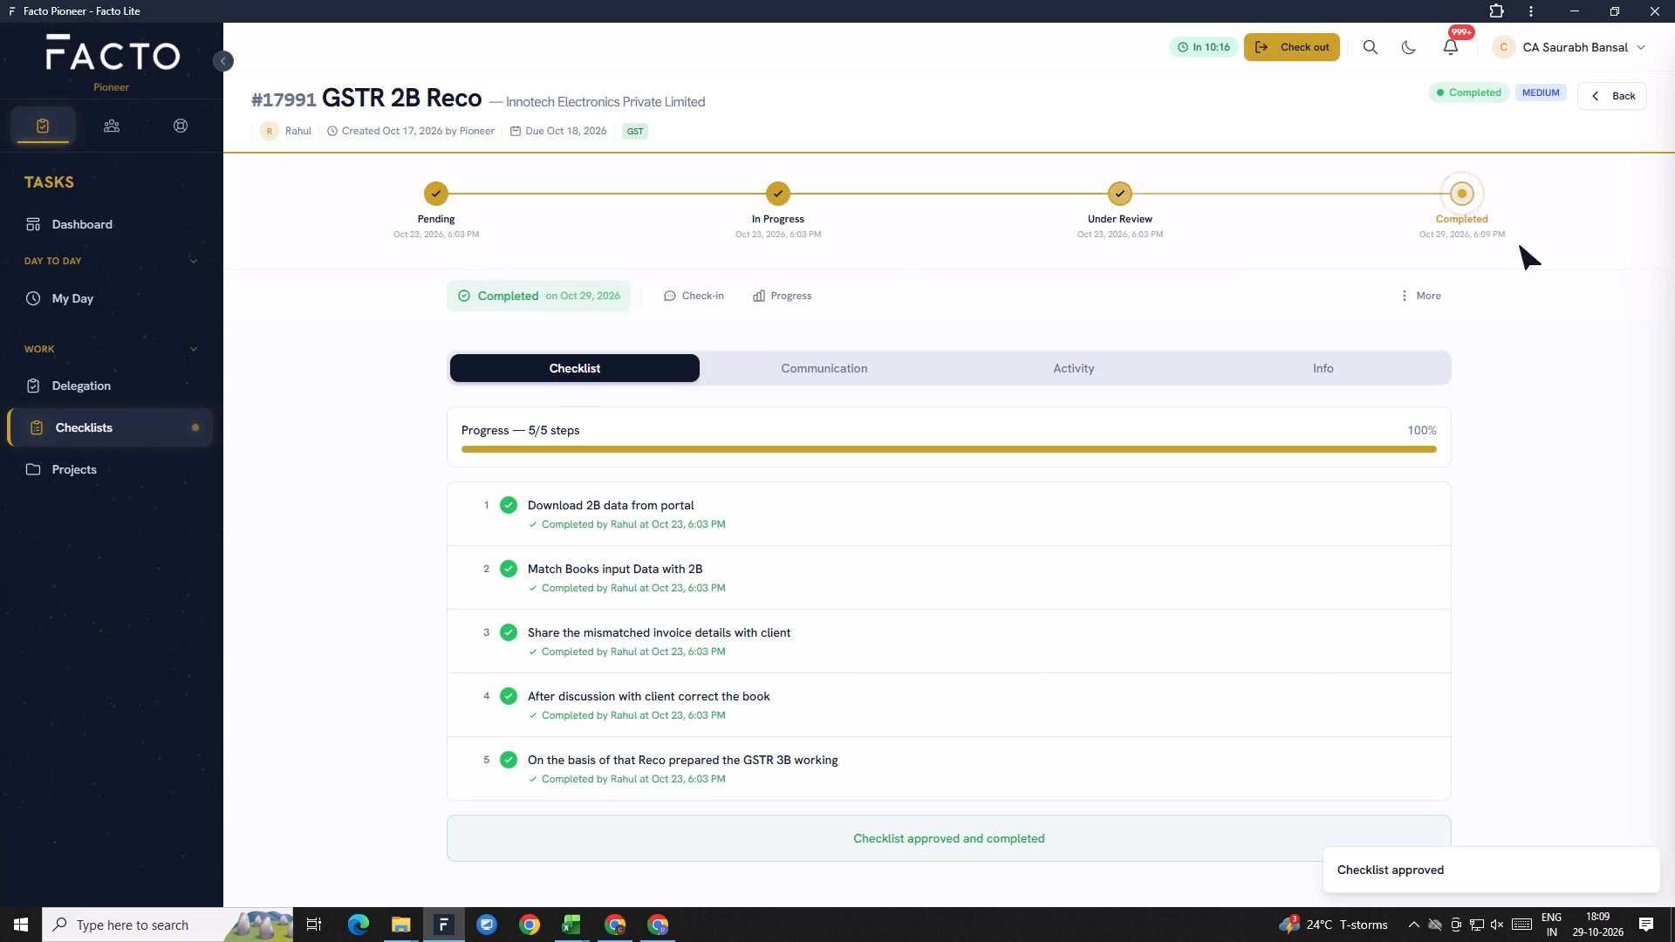
pyautogui.click(1618, 84)
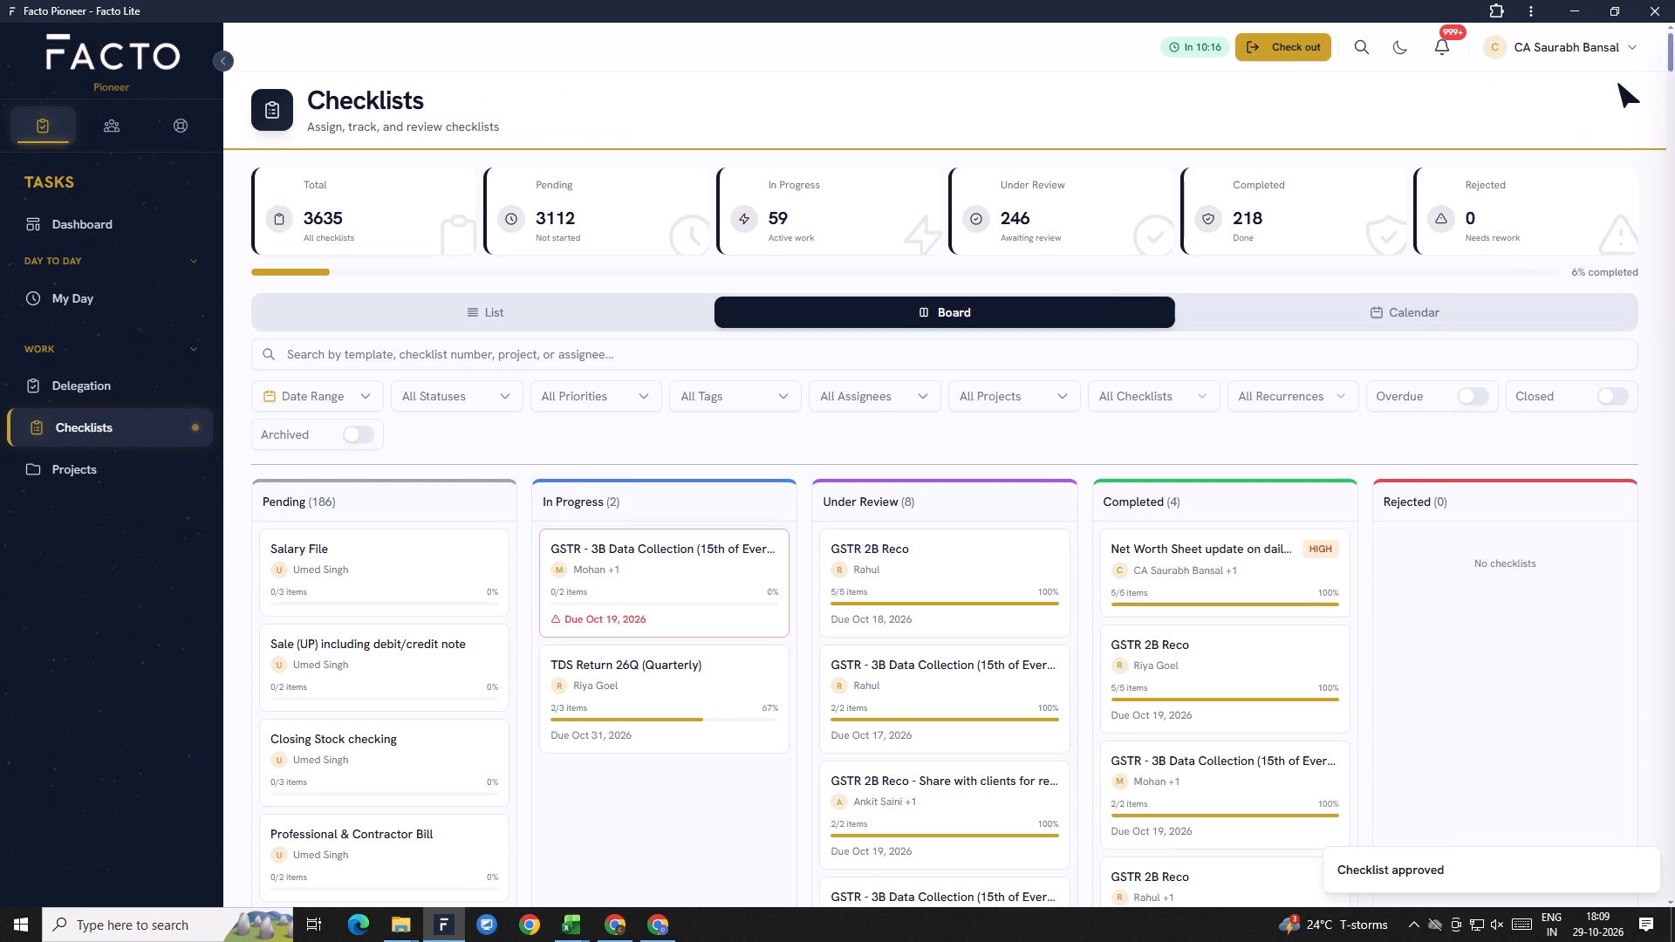
# Open Innotech Electronics' GSTR - 3B Data Collection checklist under review, mark it complete and return to the board.
pyautogui.scroll(-3, 937, 561)
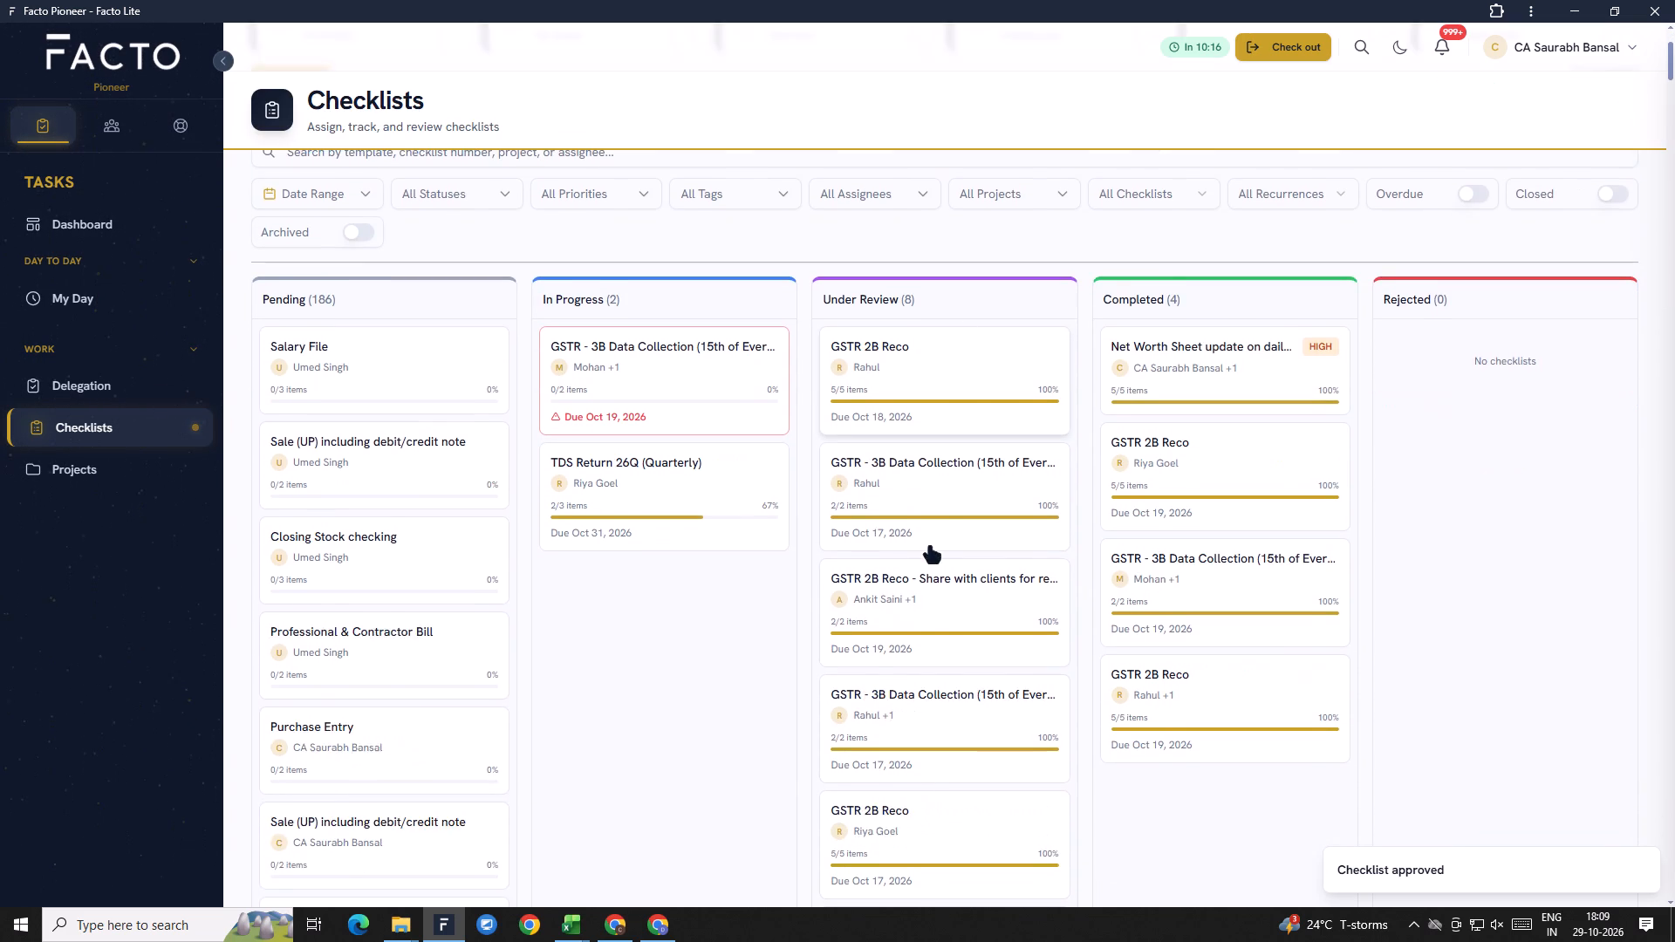
pyautogui.click(935, 419)
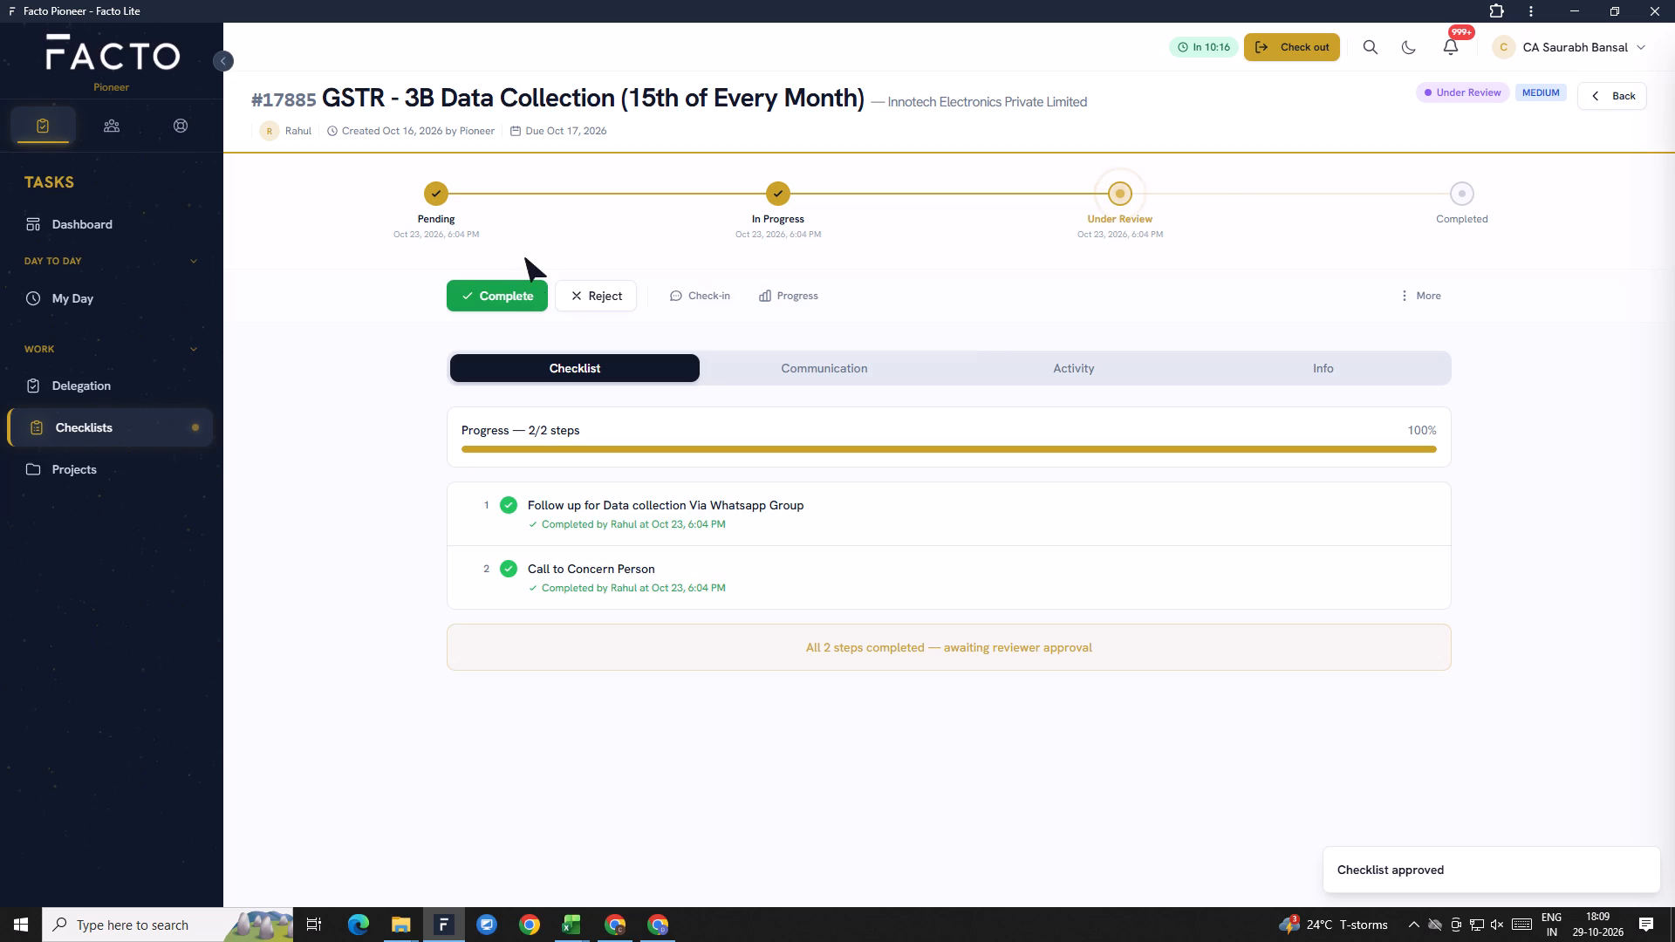
pyautogui.click(525, 297)
pyautogui.click(1645, 91)
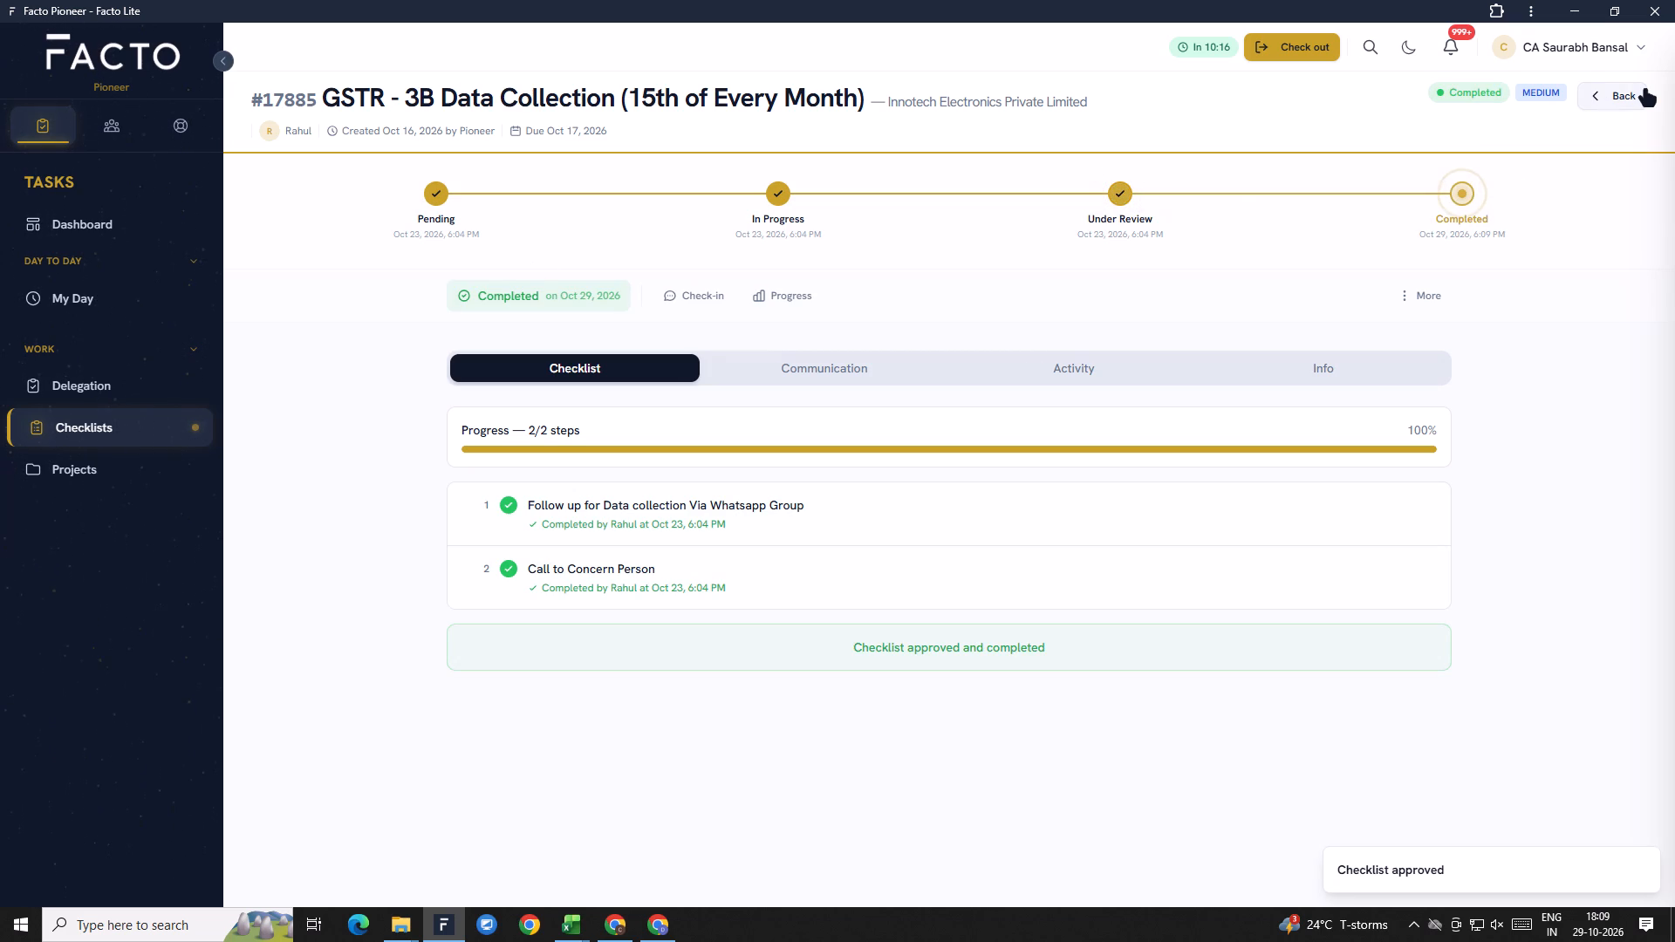
# Open Sure Faith Industries' GSTR 3B checklist under review, mark it complete and return to the board.
pyautogui.scroll(-3, 1041, 511)
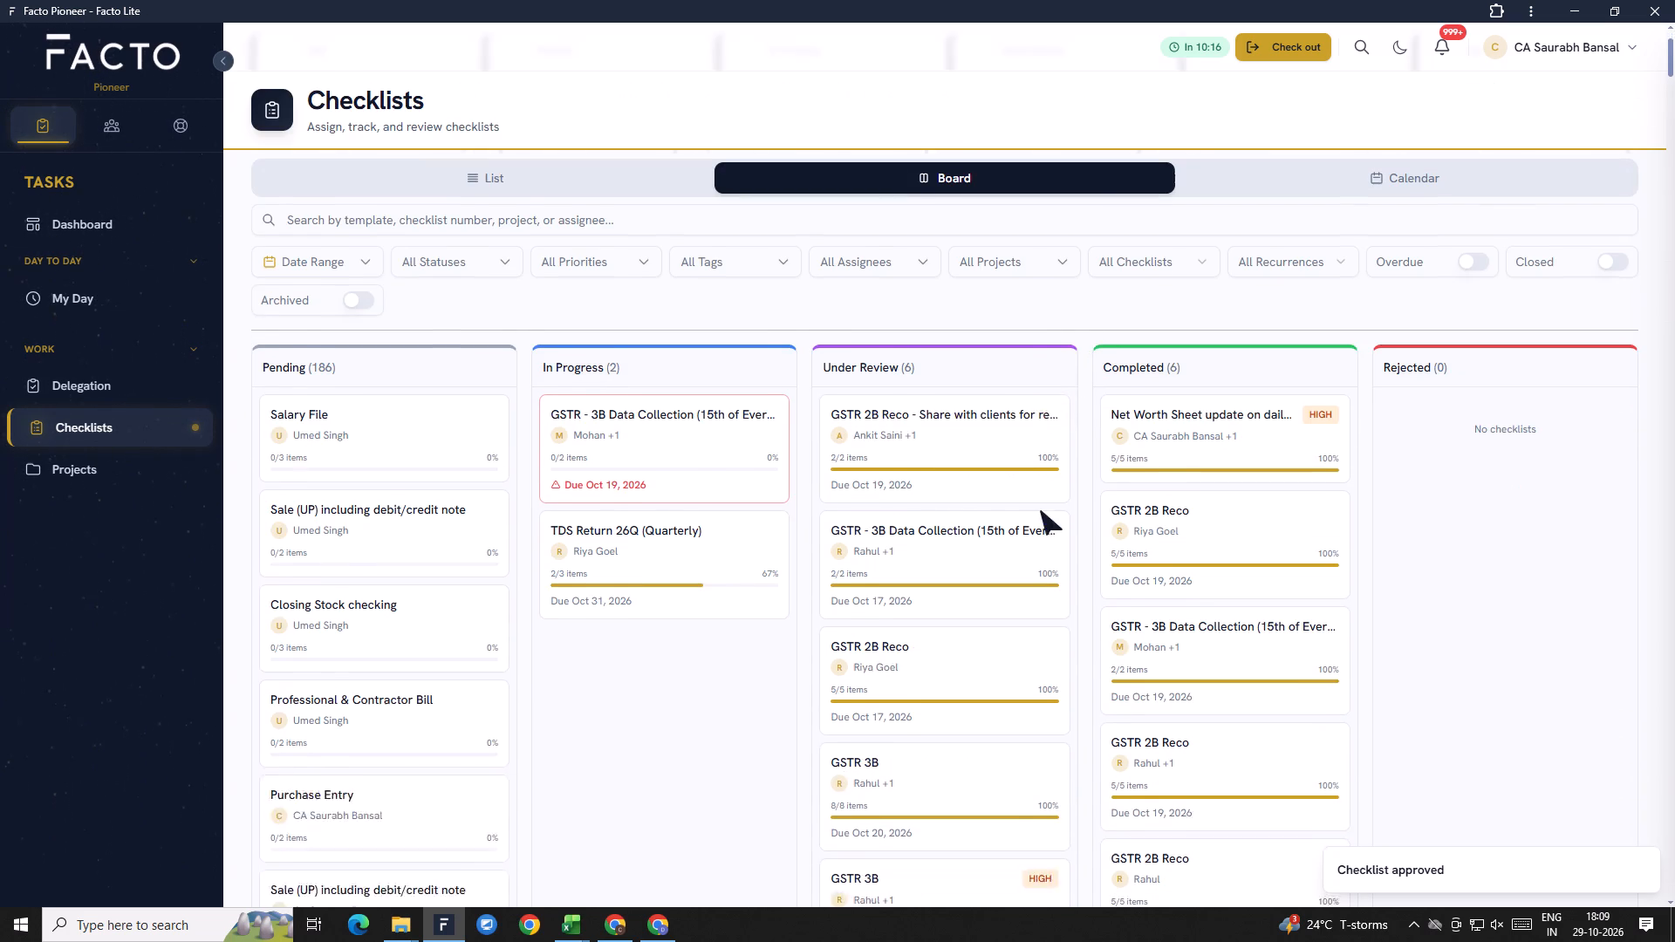
pyautogui.scroll(-3, 926, 496)
pyautogui.click(869, 637)
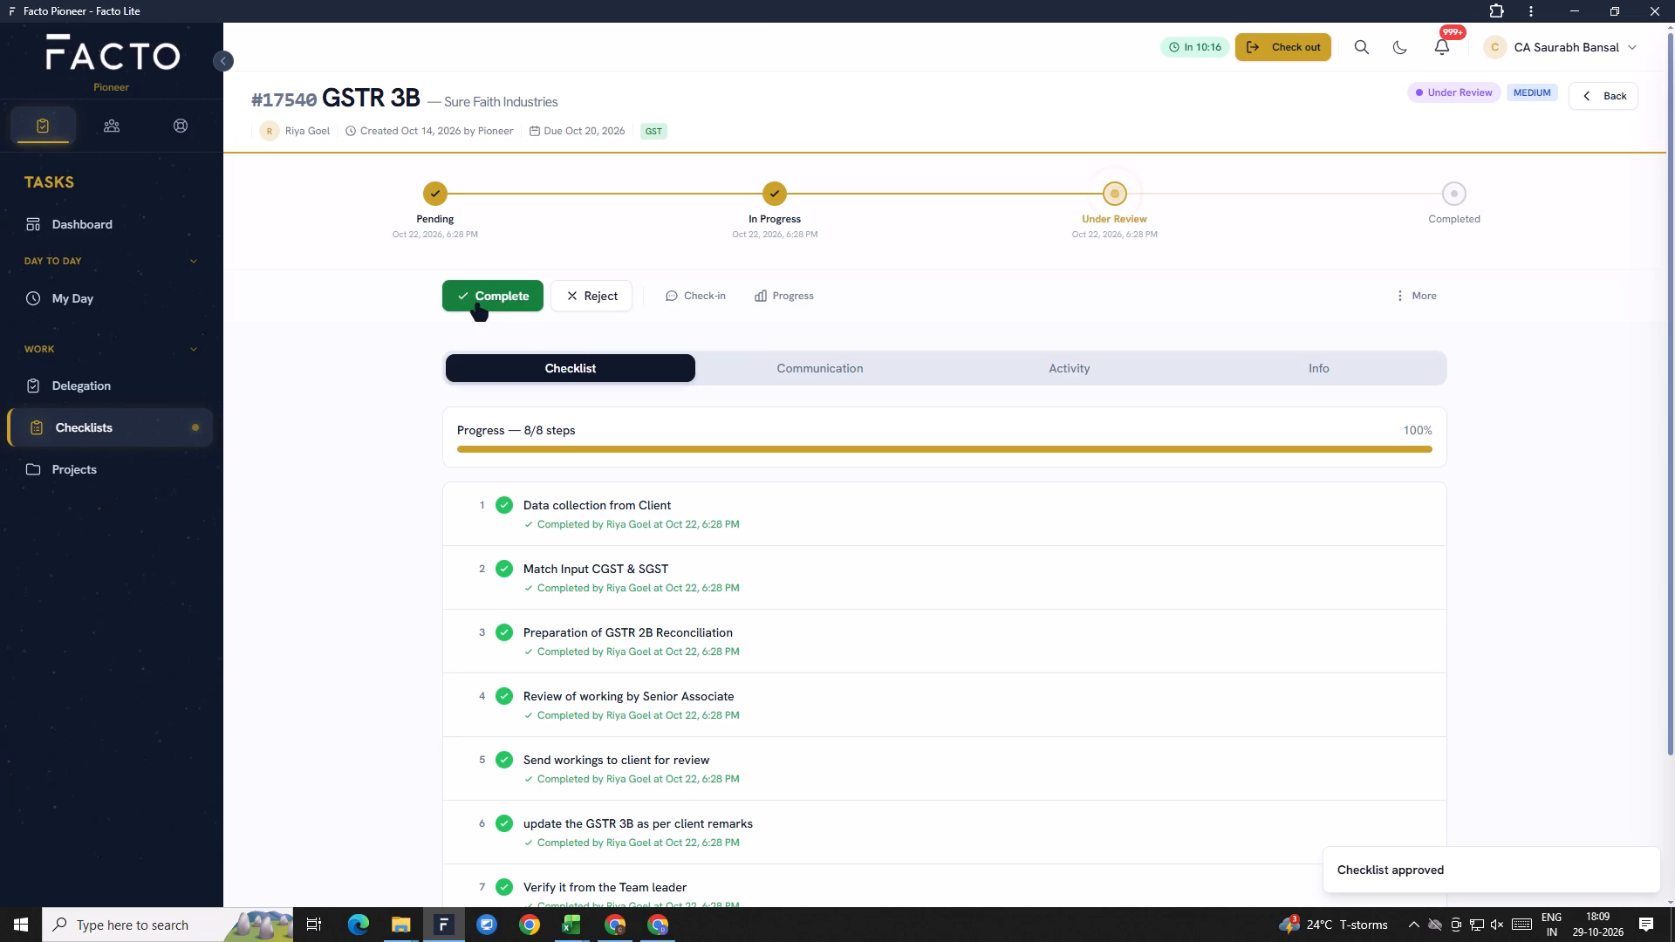
pyautogui.click(485, 300)
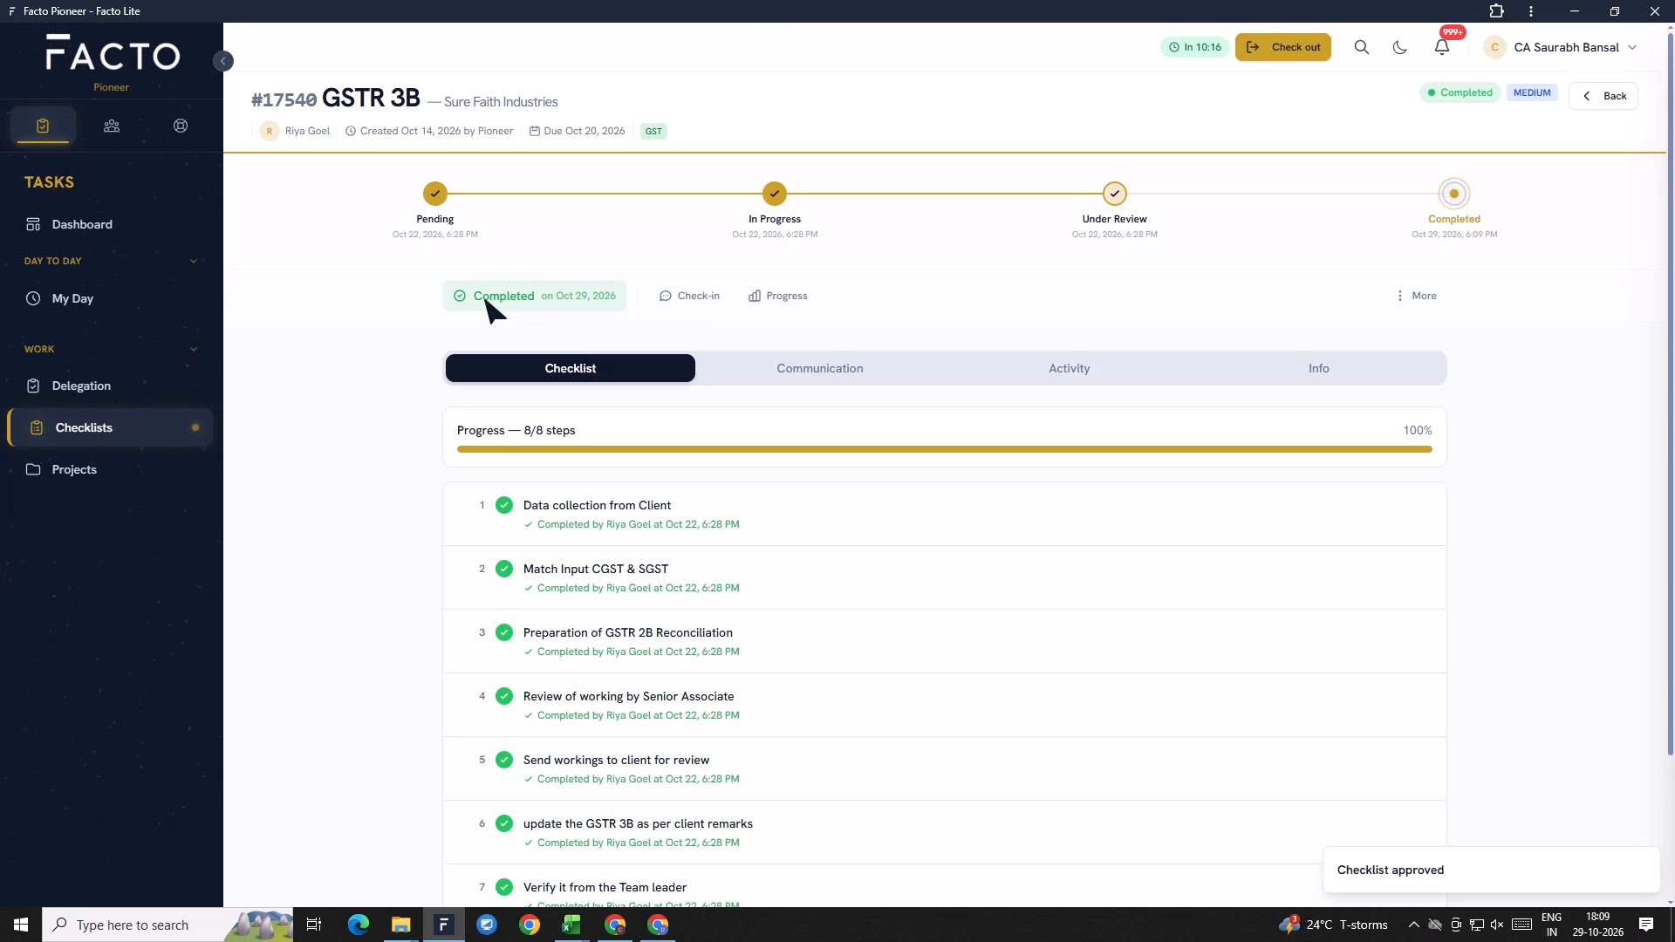
pyautogui.click(1638, 103)
pyautogui.click(1624, 103)
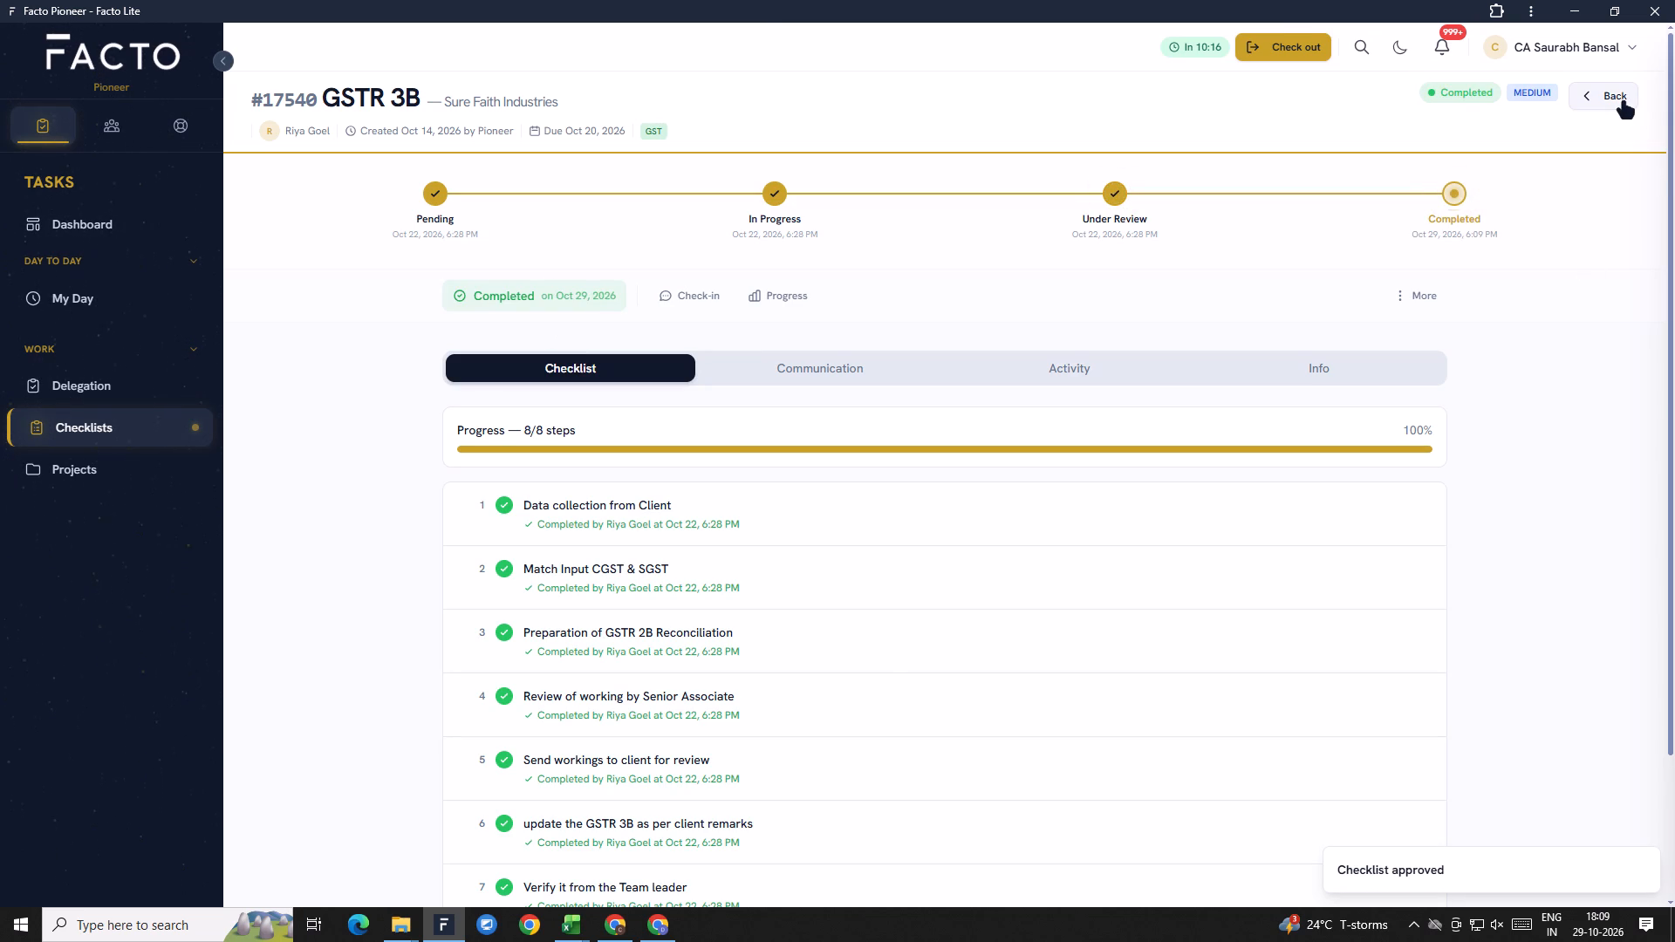
# Open Innotech Electronics' high-priority GSTR 3B checklist under review, mark it complete and return to the board.
pyautogui.scroll(-5, 878, 590)
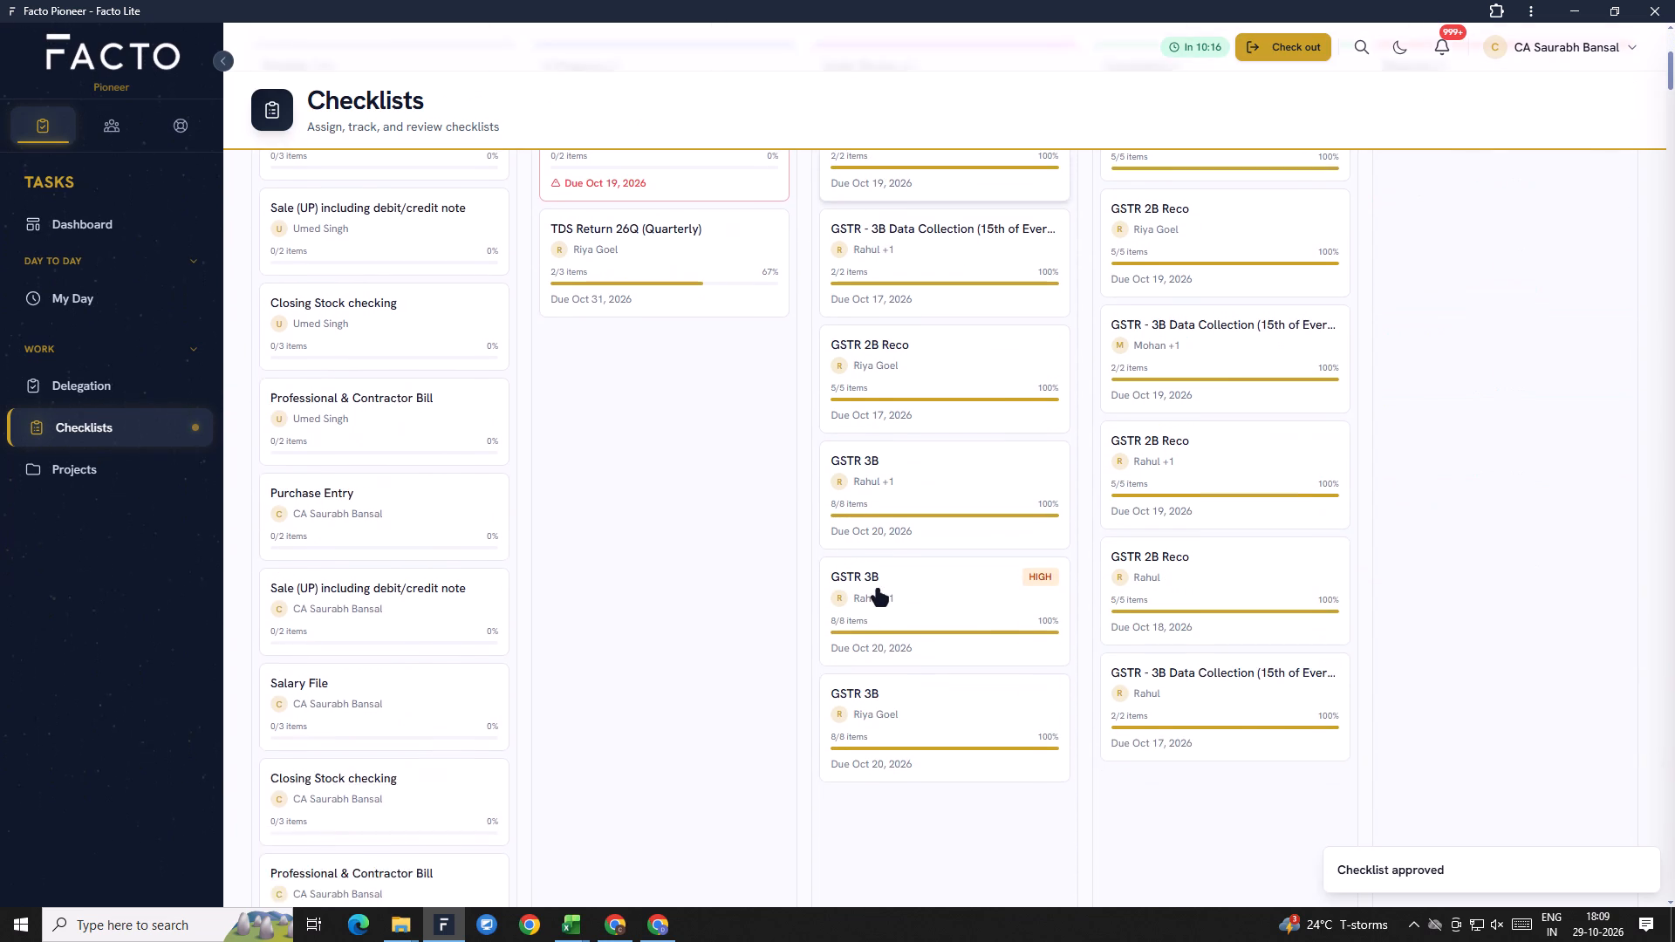
pyautogui.scroll(-2, 878, 590)
pyautogui.click(924, 433)
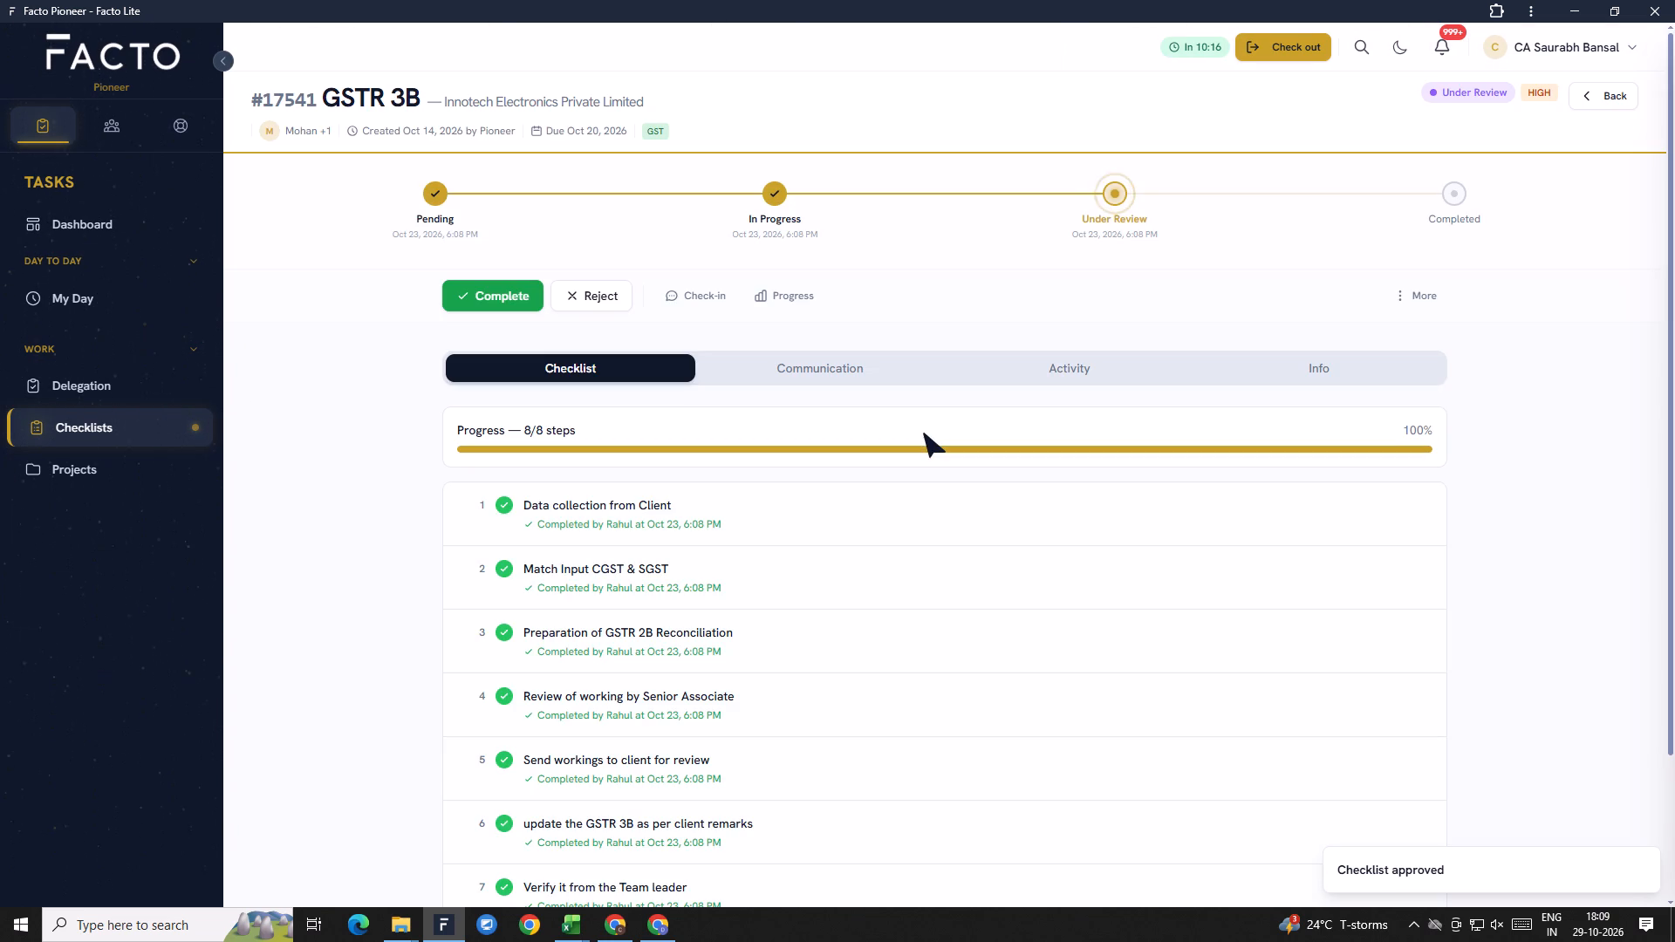
pyautogui.click(500, 304)
pyautogui.click(1603, 99)
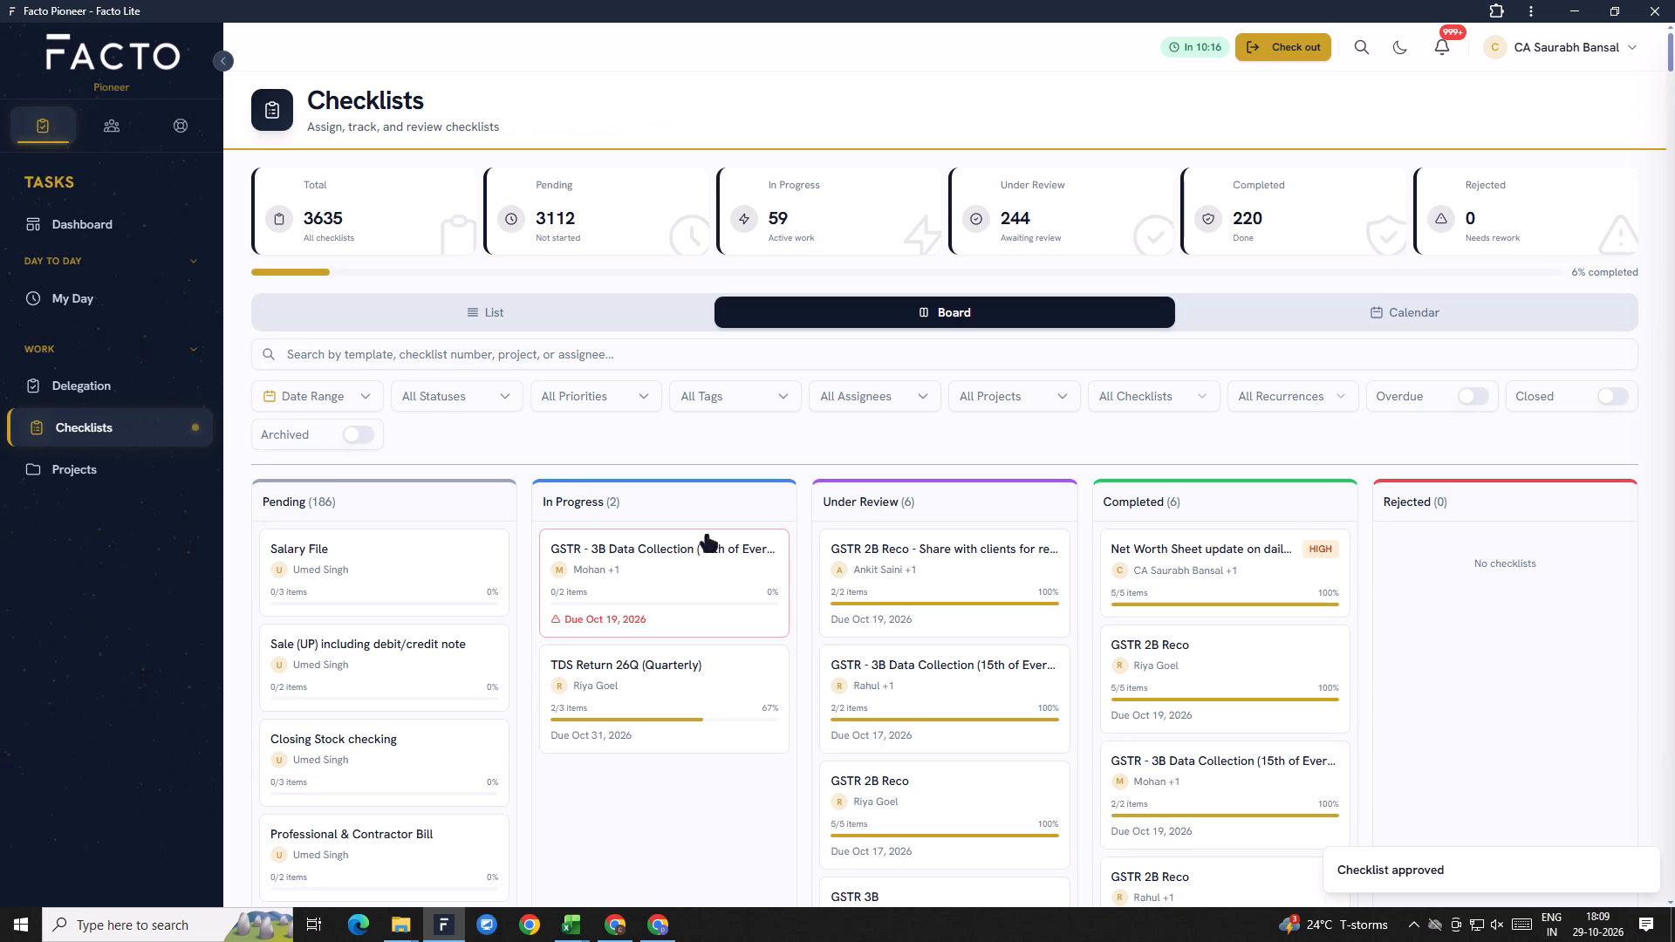
# Go to the remaining checklists under review on the board to approve another one.
pyautogui.scroll(-3, 979, 566)
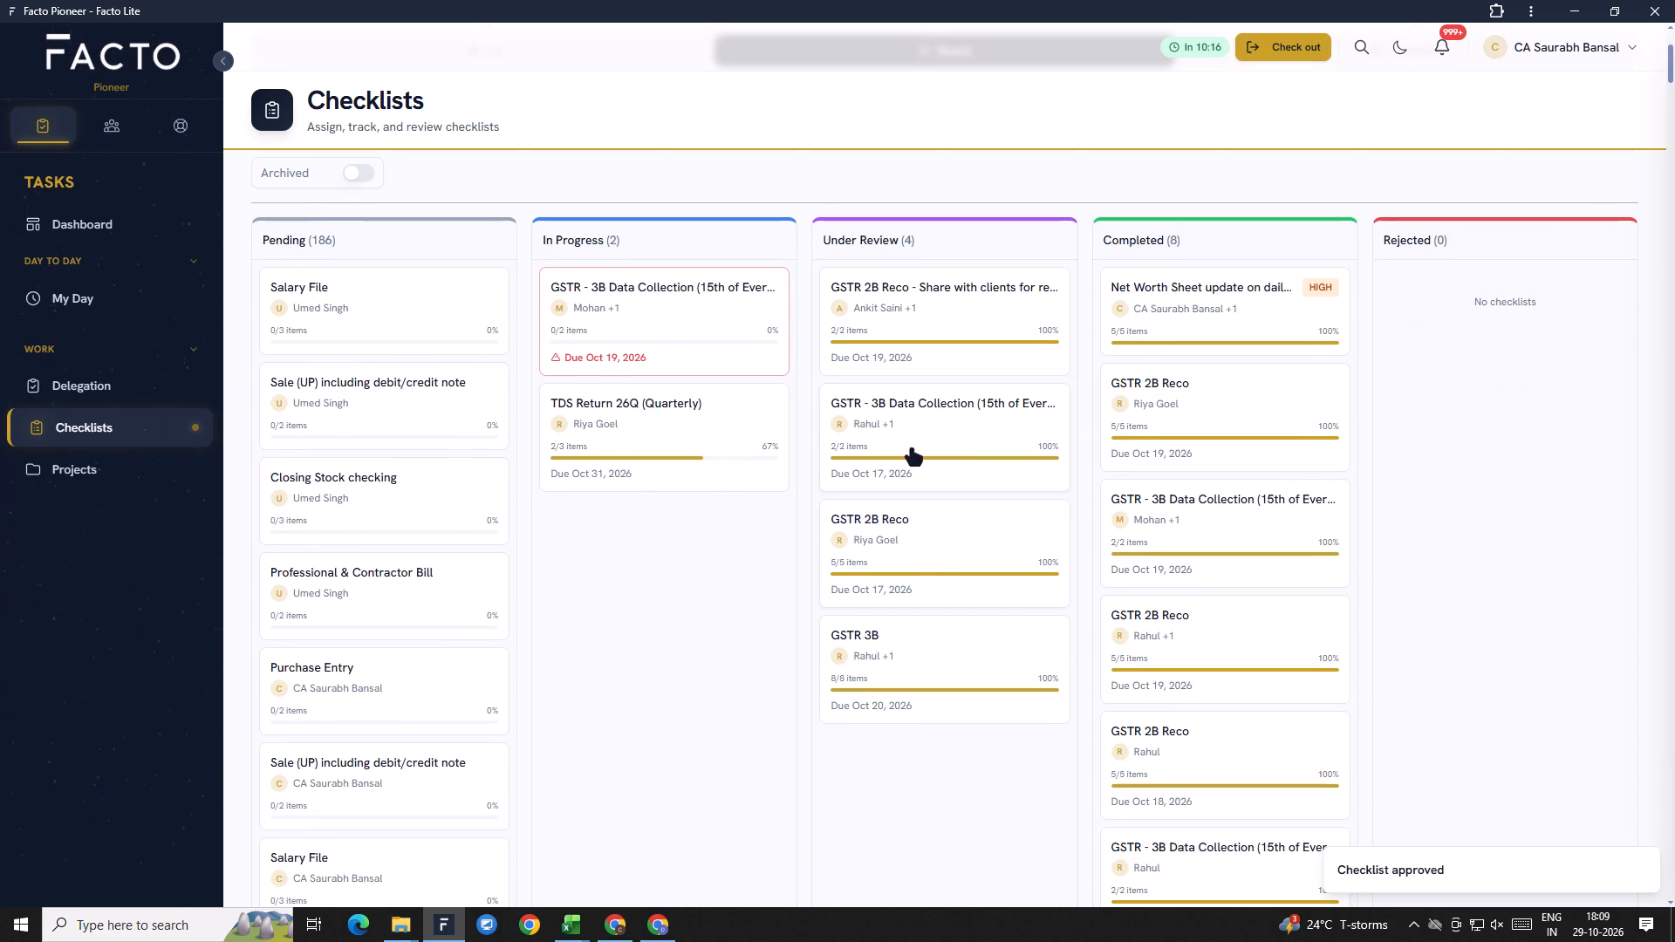